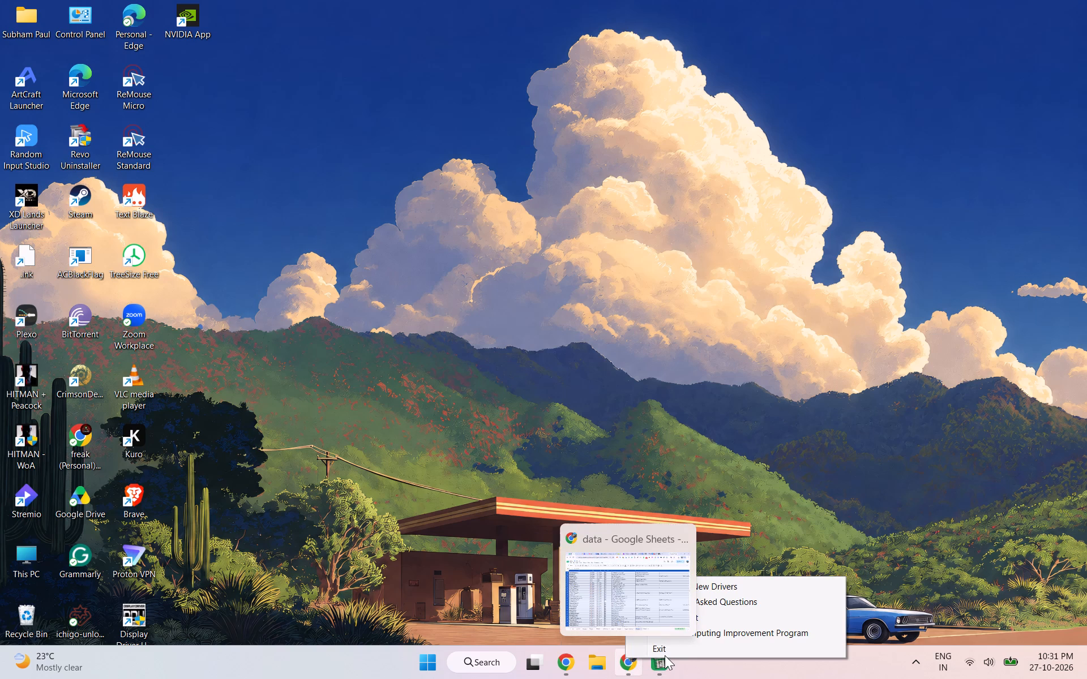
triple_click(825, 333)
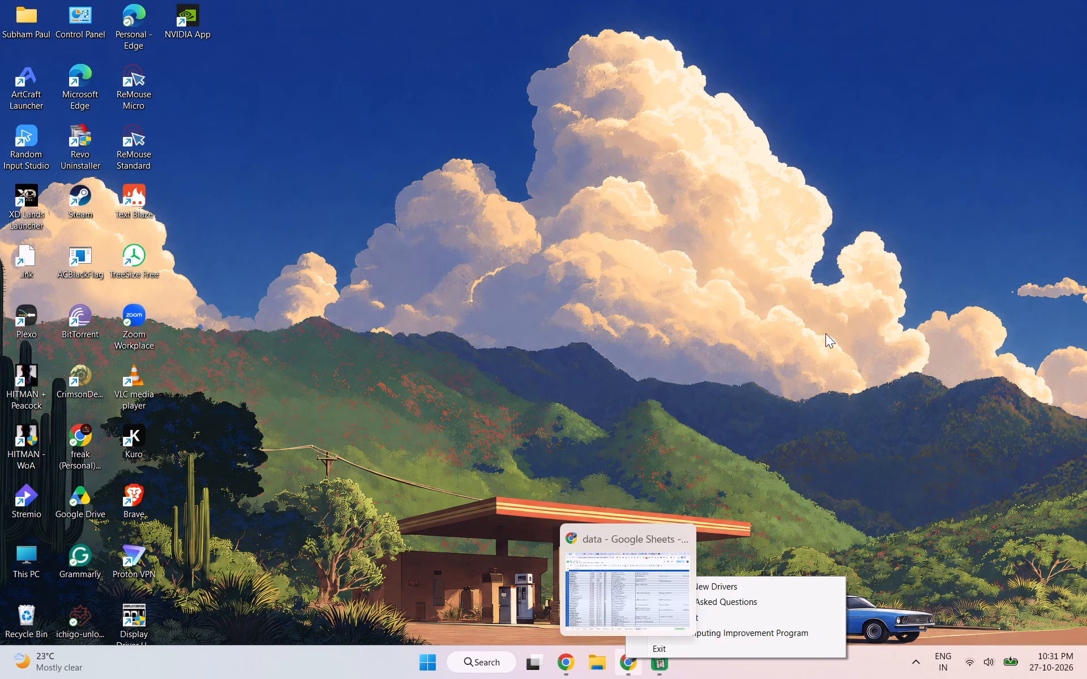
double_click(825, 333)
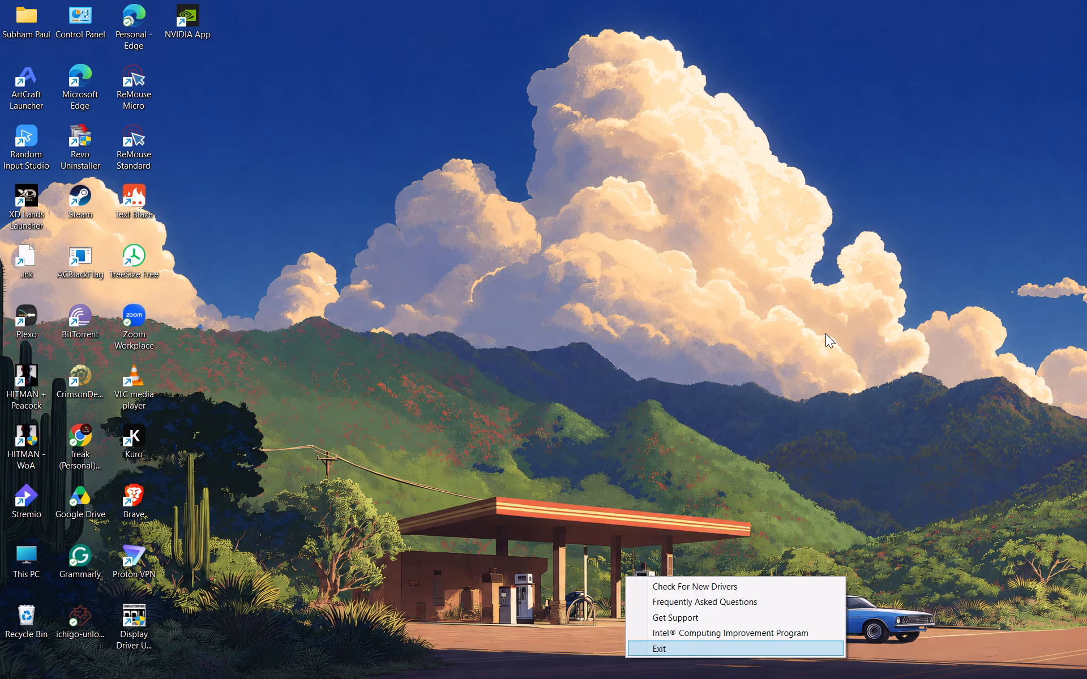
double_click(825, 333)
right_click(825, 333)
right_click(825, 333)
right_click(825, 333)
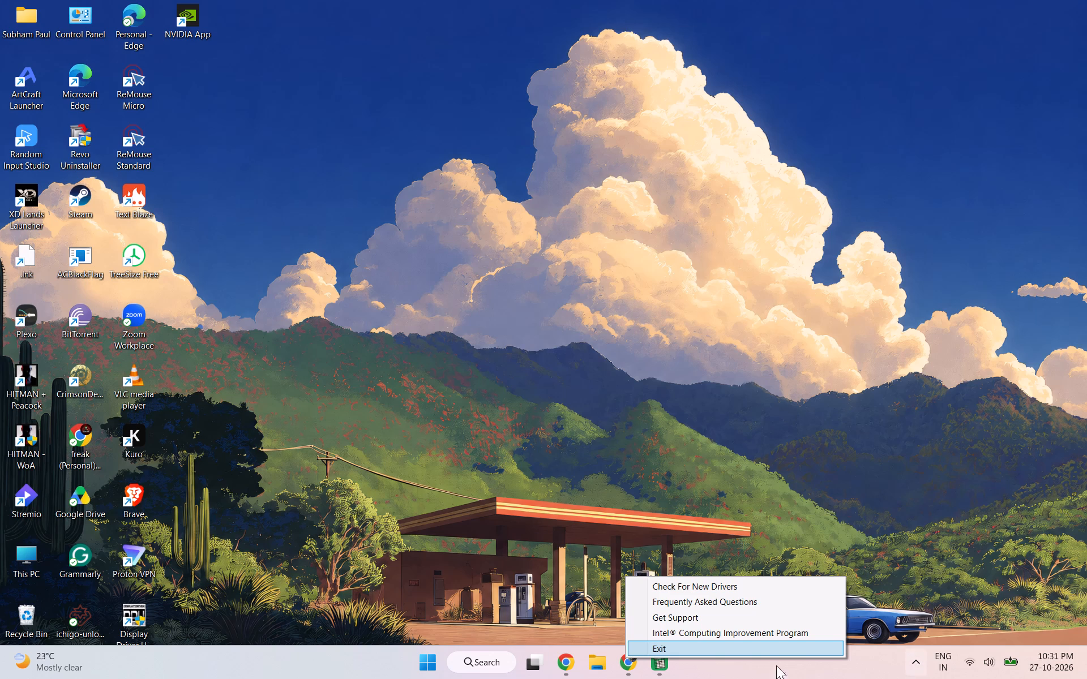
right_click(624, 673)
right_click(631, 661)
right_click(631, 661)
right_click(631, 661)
Refresh the desktop.
right_click(555, 264)
right_click(554, 263)
right_click(554, 263)
right_click(554, 263)
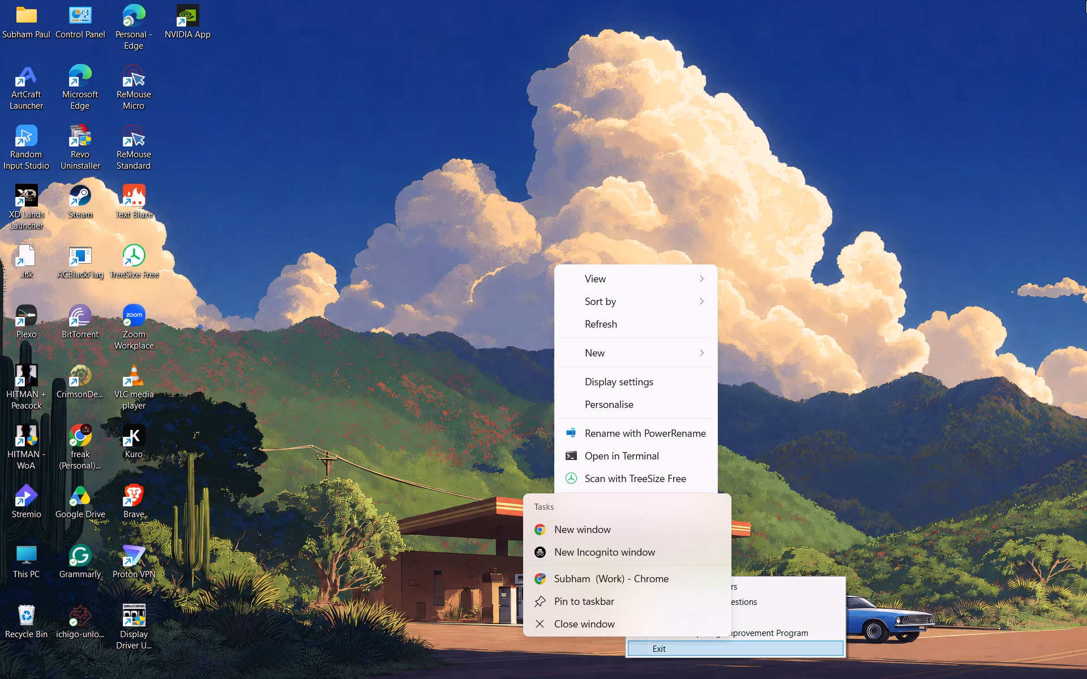
left_click(589, 327)
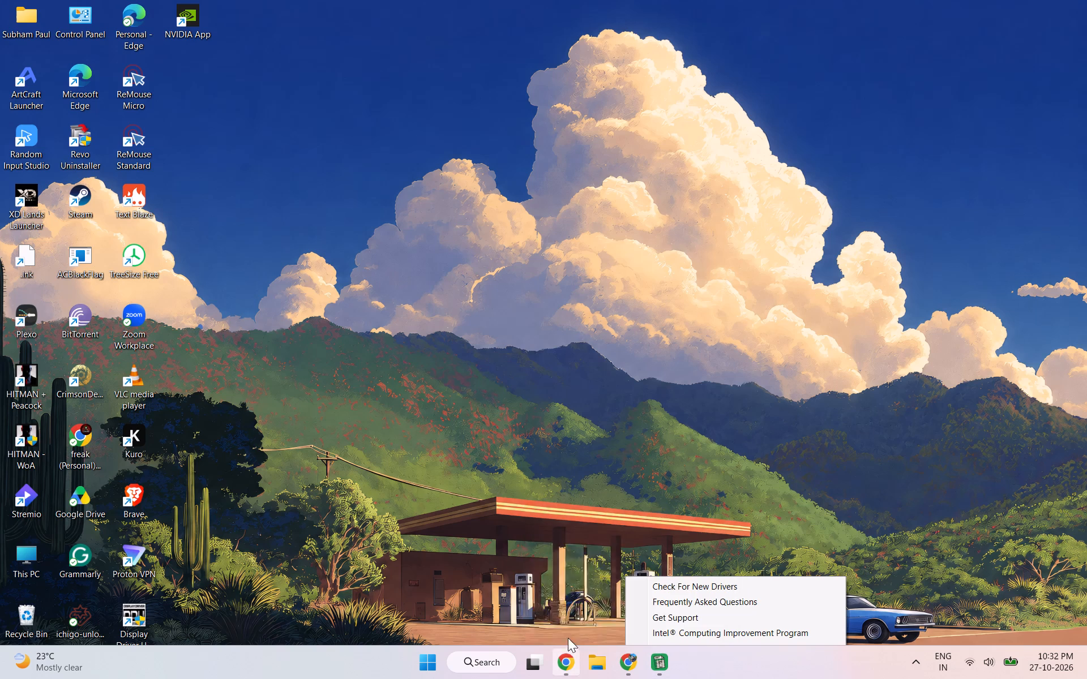
Close the first of the two separately running Chrome instances.
left_click(622, 544)
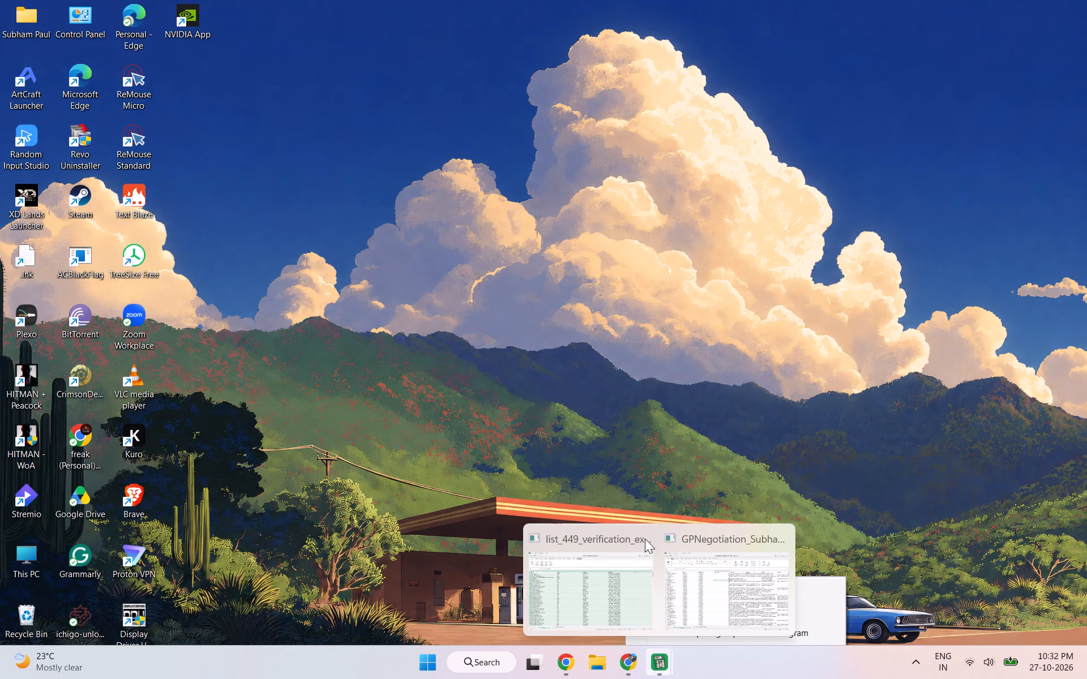
Try to close both open spreadsheet windows, list_449_verification_export and the GPNegotiation export.
left_click(645, 539)
double_click(645, 539)
triple_click(790, 534)
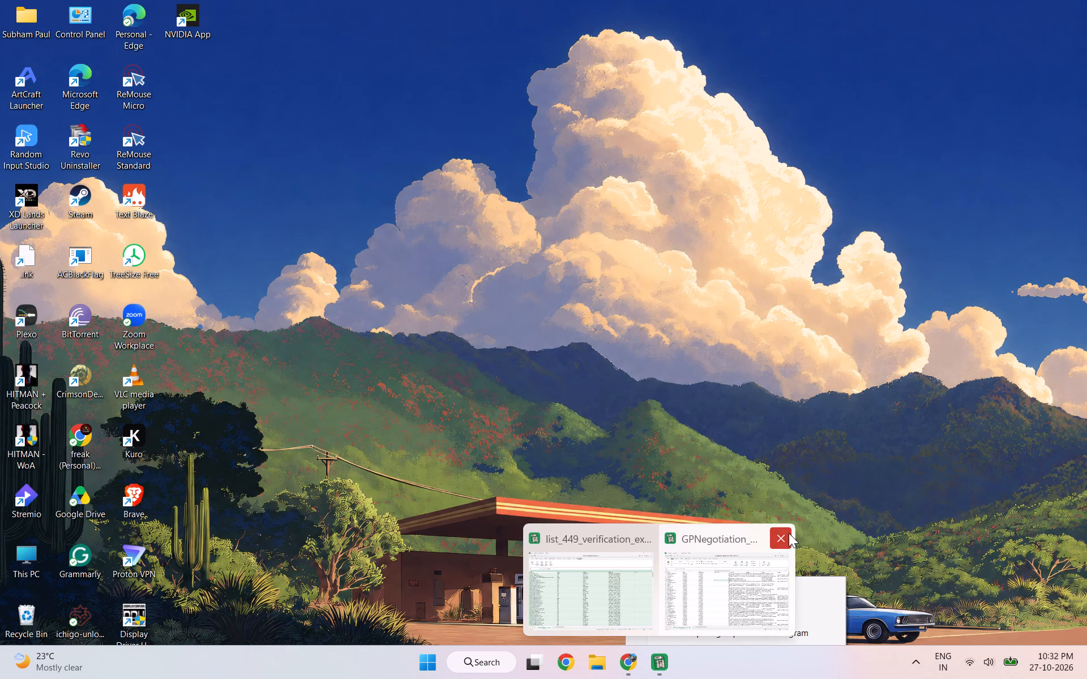
left_click(789, 533)
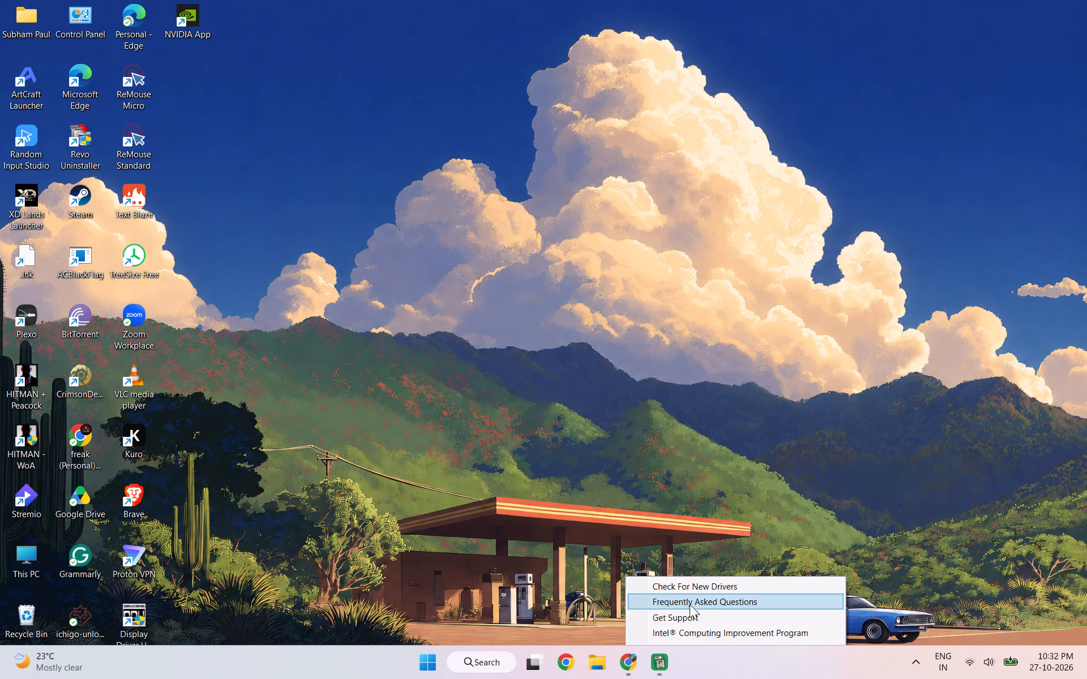
Exit the Intel Driver & Support Assistant running in the background.
left_click(914, 665)
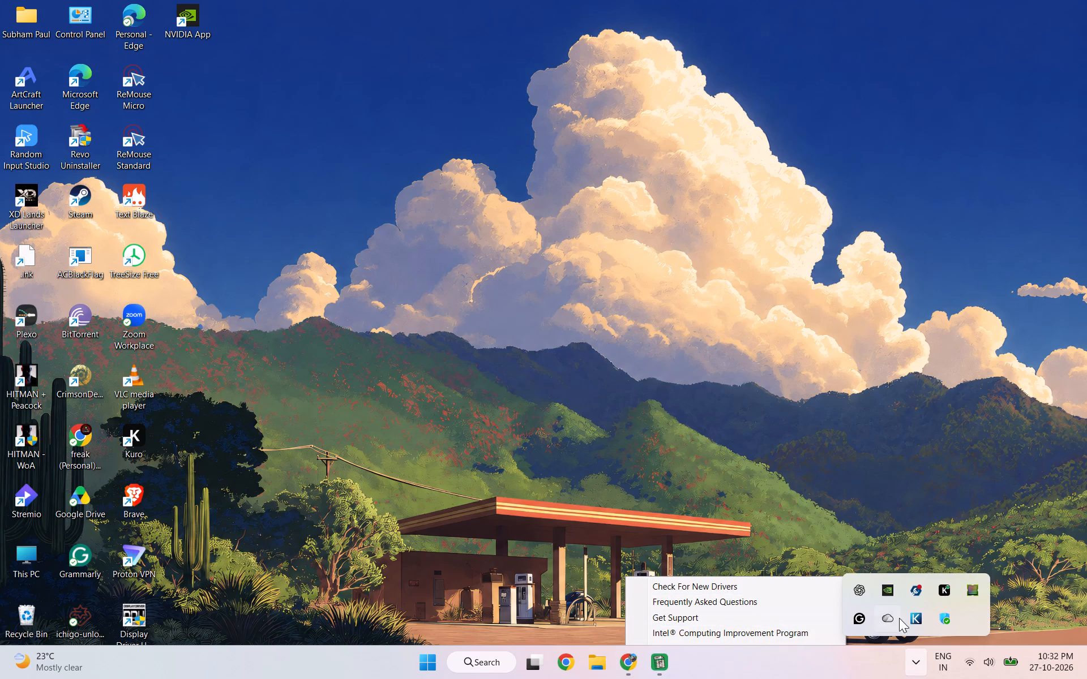
right_click(916, 597)
left_click(787, 581)
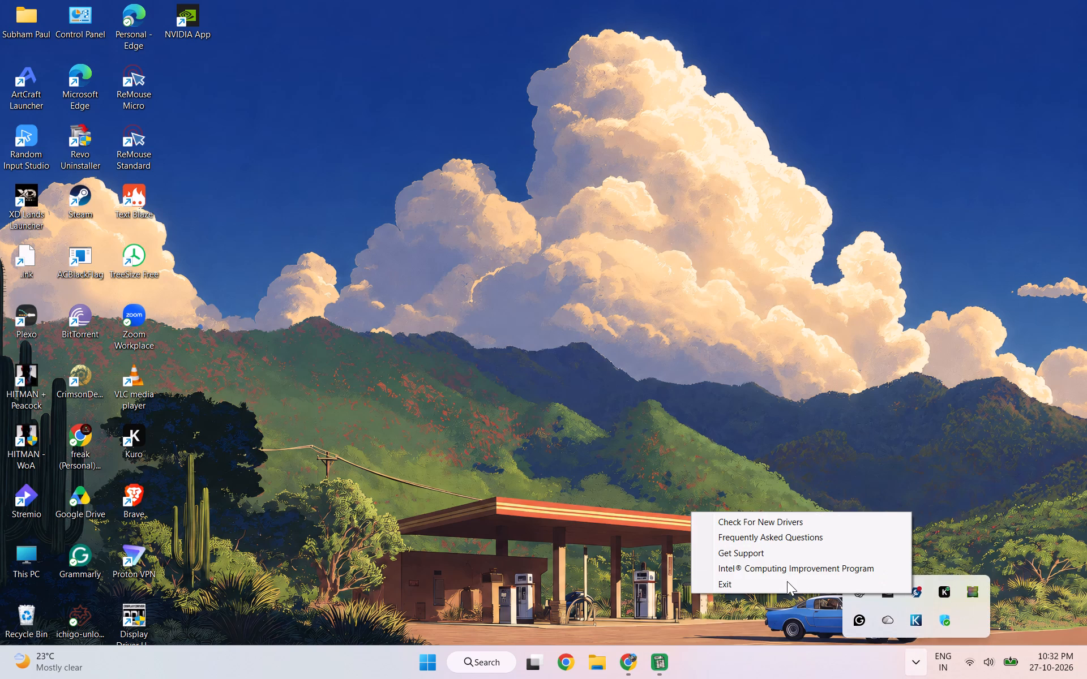
left_click(787, 581)
Quit the Grammarly background app.
left_click(914, 670)
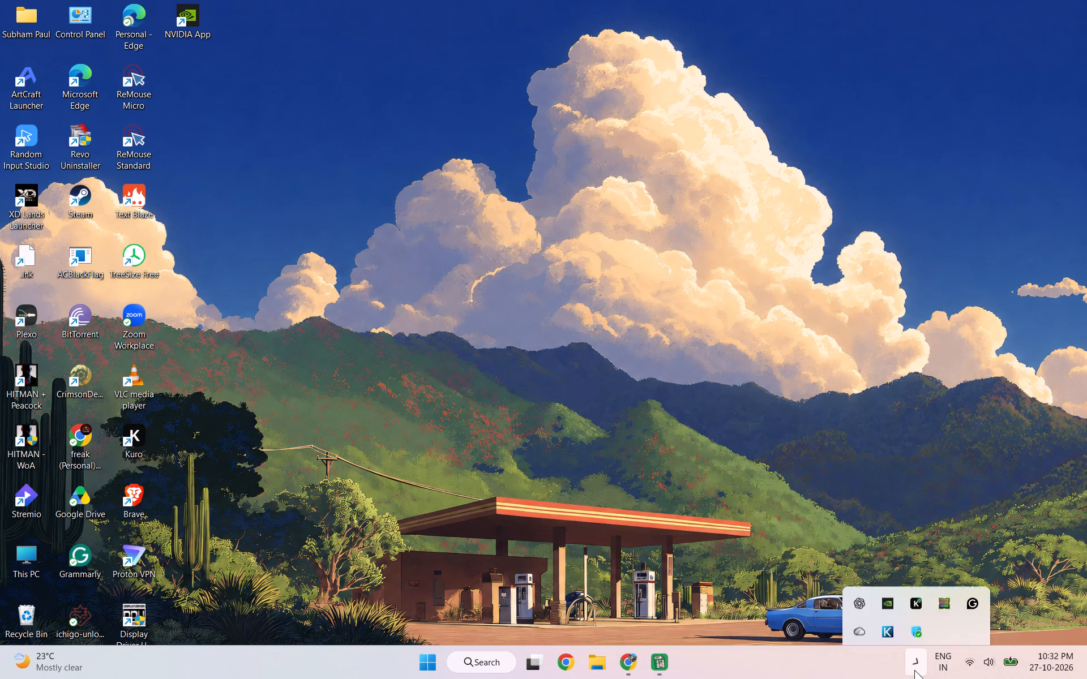
right_click(975, 588)
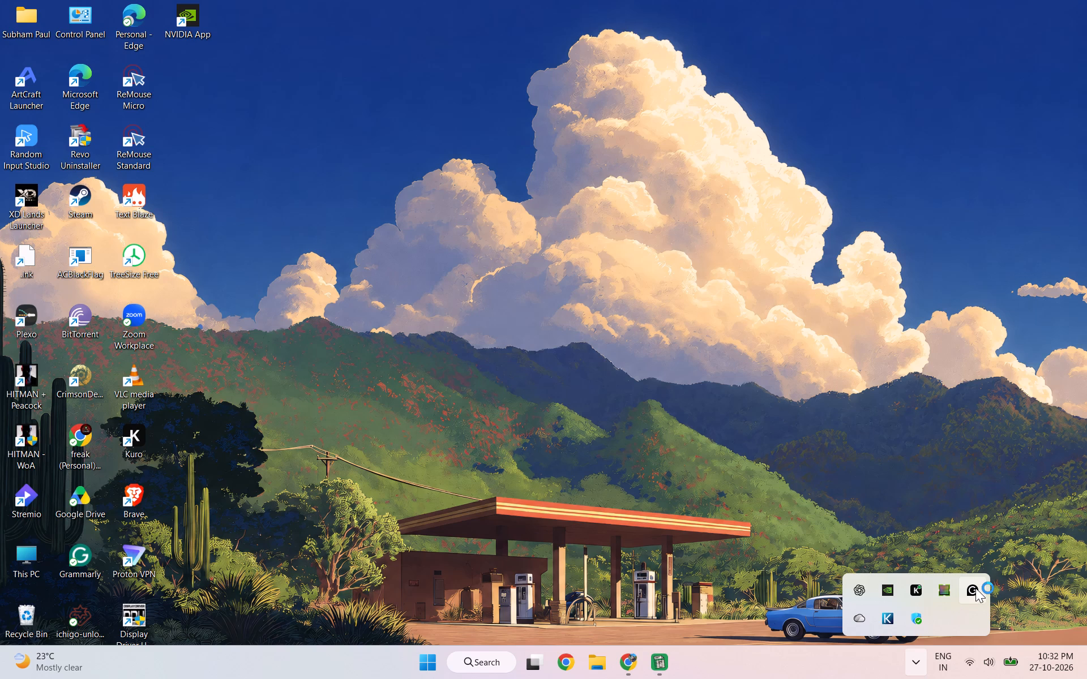
right_click(975, 588)
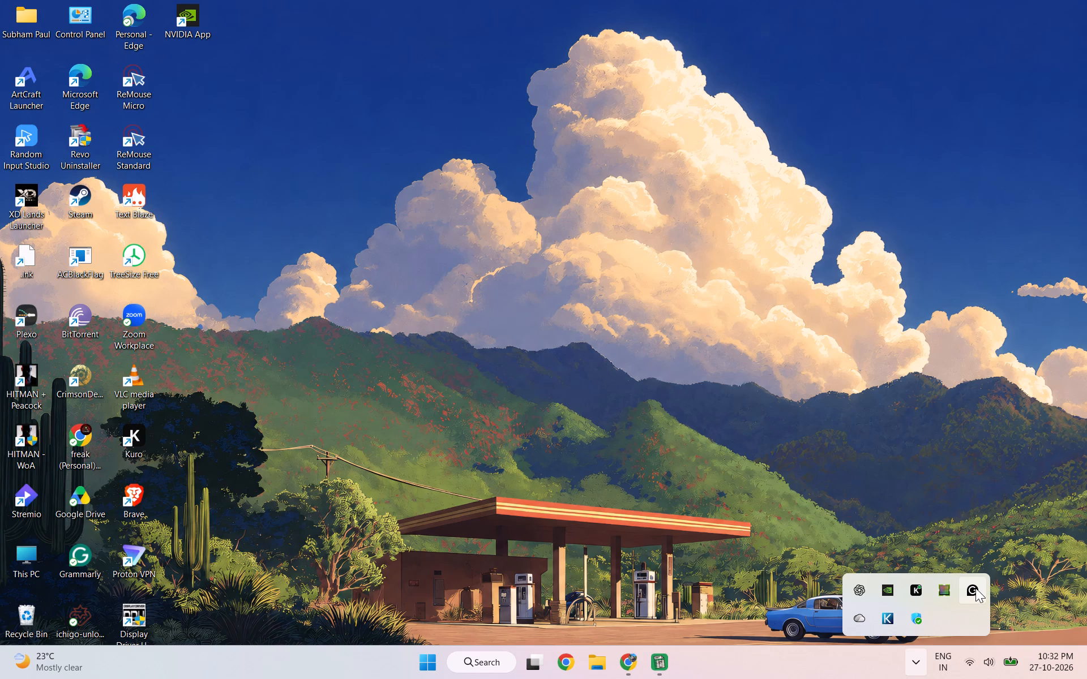
right_click(975, 588)
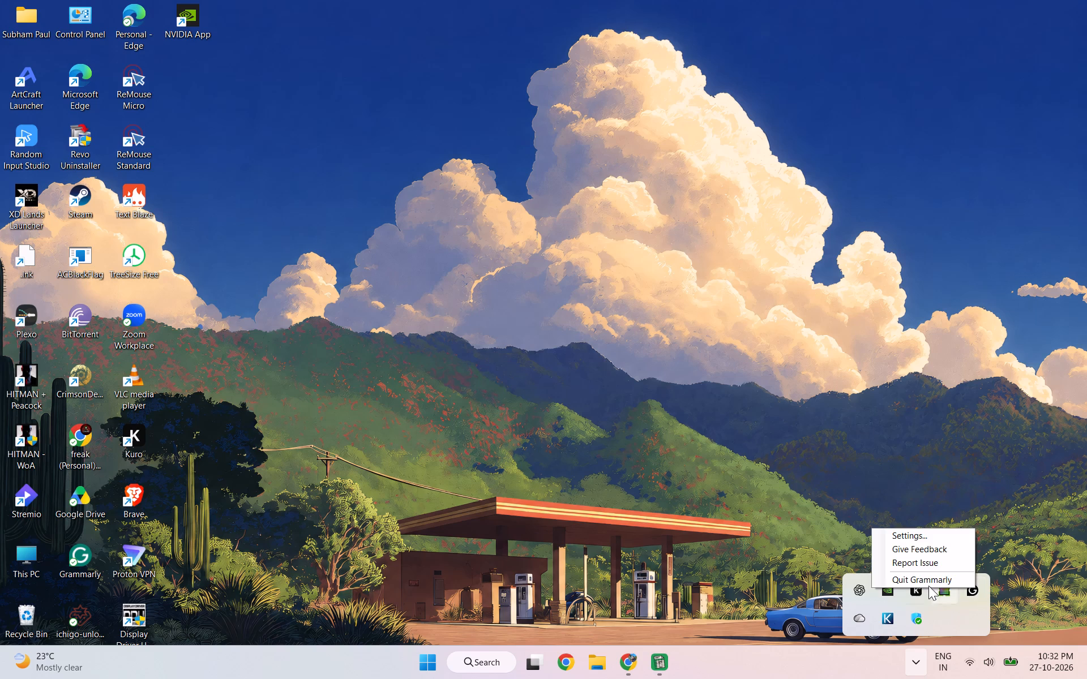
left_click(926, 581)
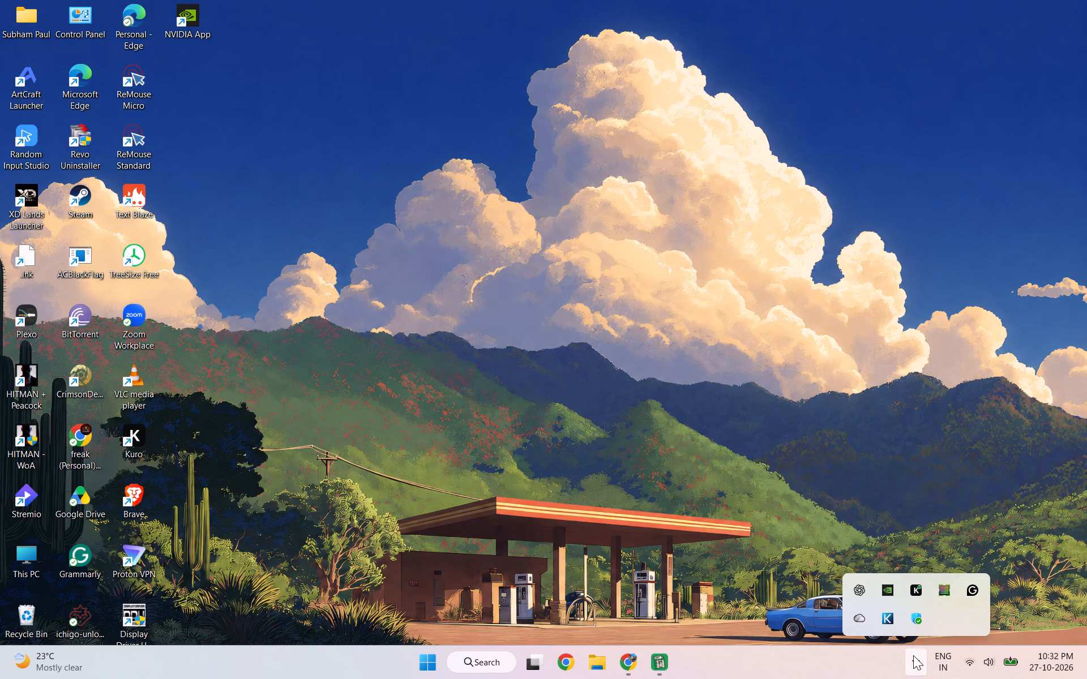
left_click(913, 660)
Close list_449_verification_export.csv in GridCraft without saving its changes, and close the blank Book1 window.
left_click(658, 660)
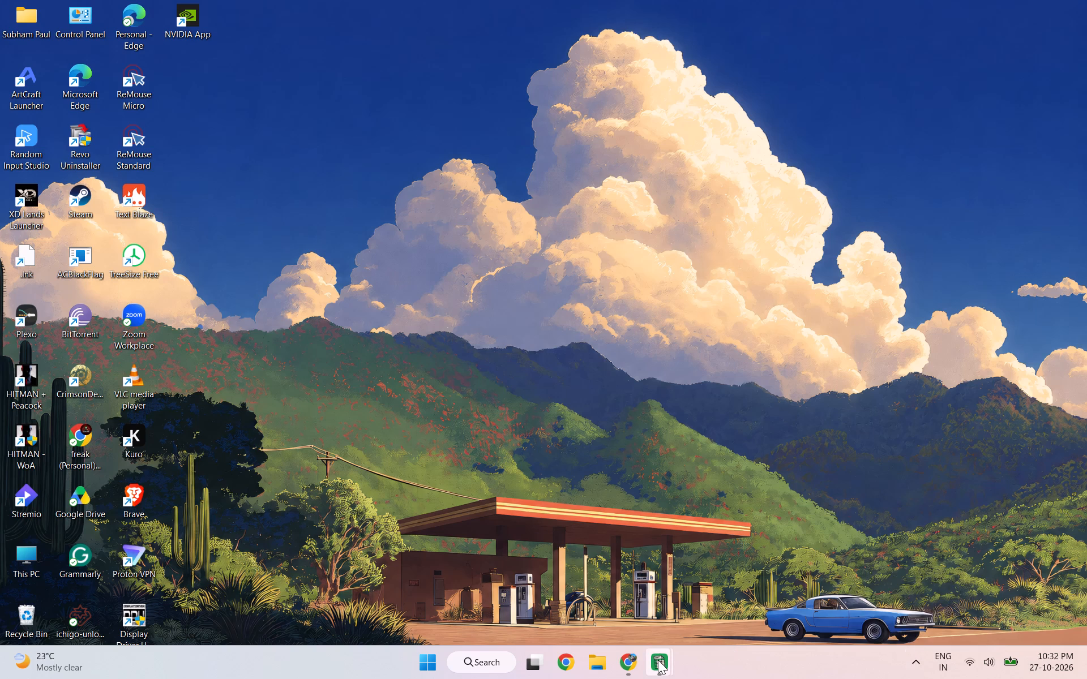
left_click(602, 538)
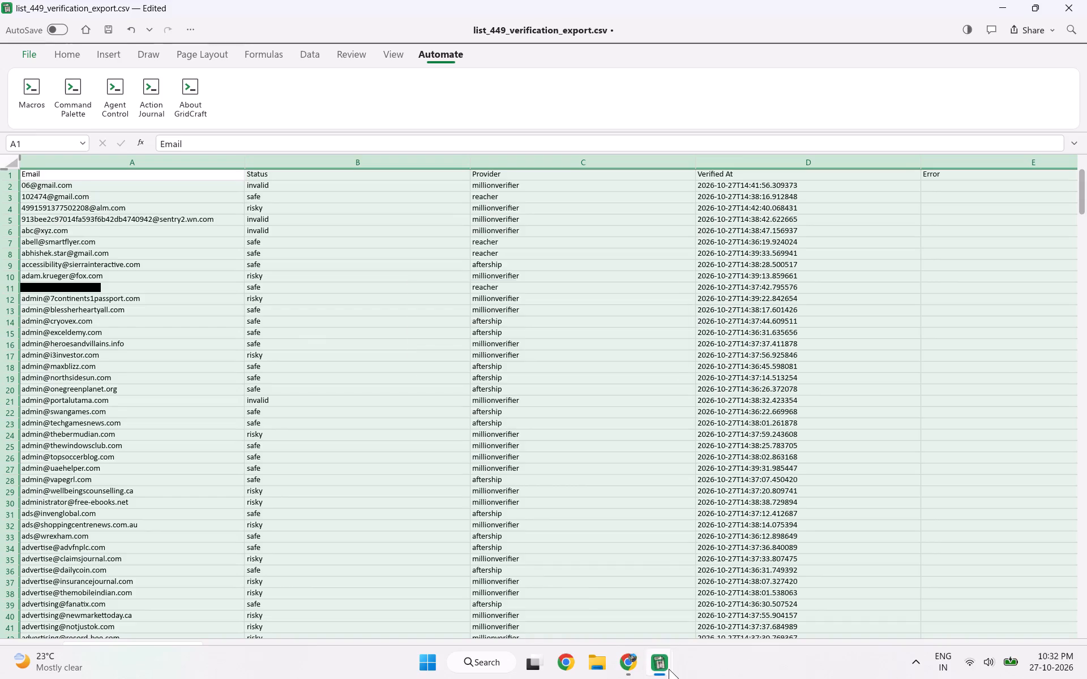
left_click(449, 346)
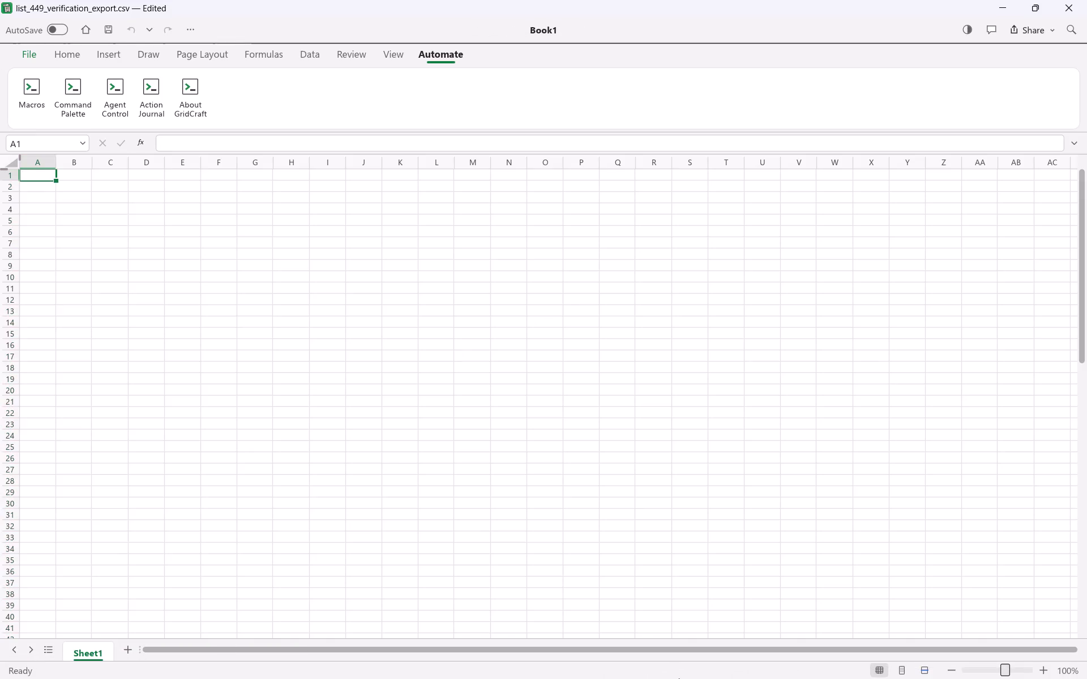
triple_click(1070, 7)
left_click(1070, 6)
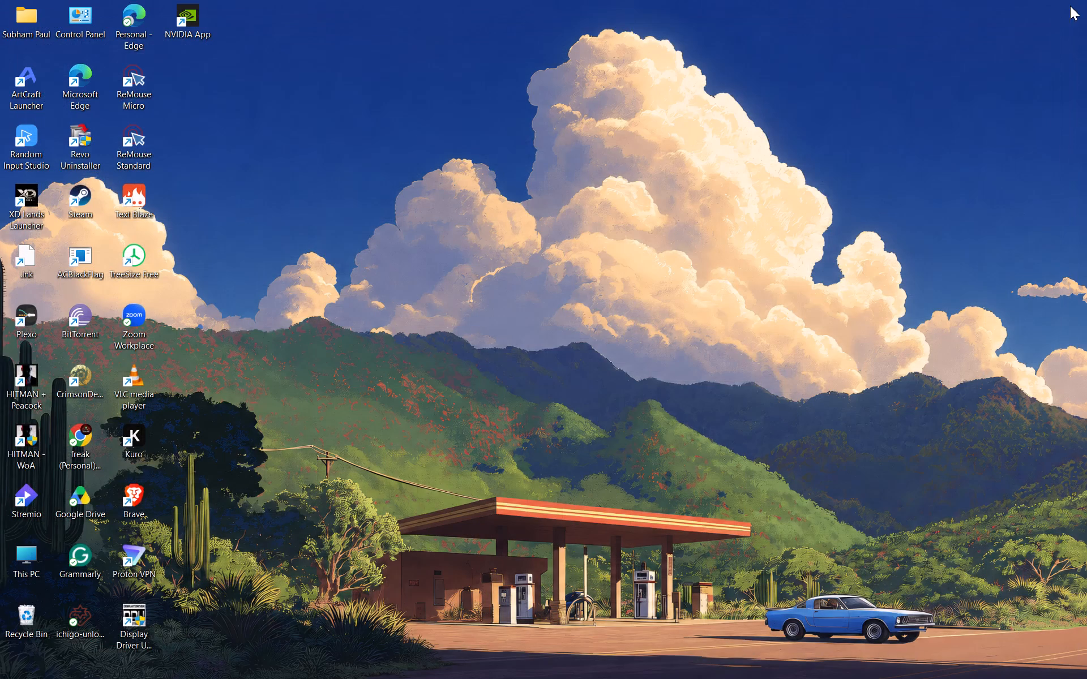
Close the GPNegotiation export CSV in GridCraft without saving its changes, and close its window.
left_click(654, 668)
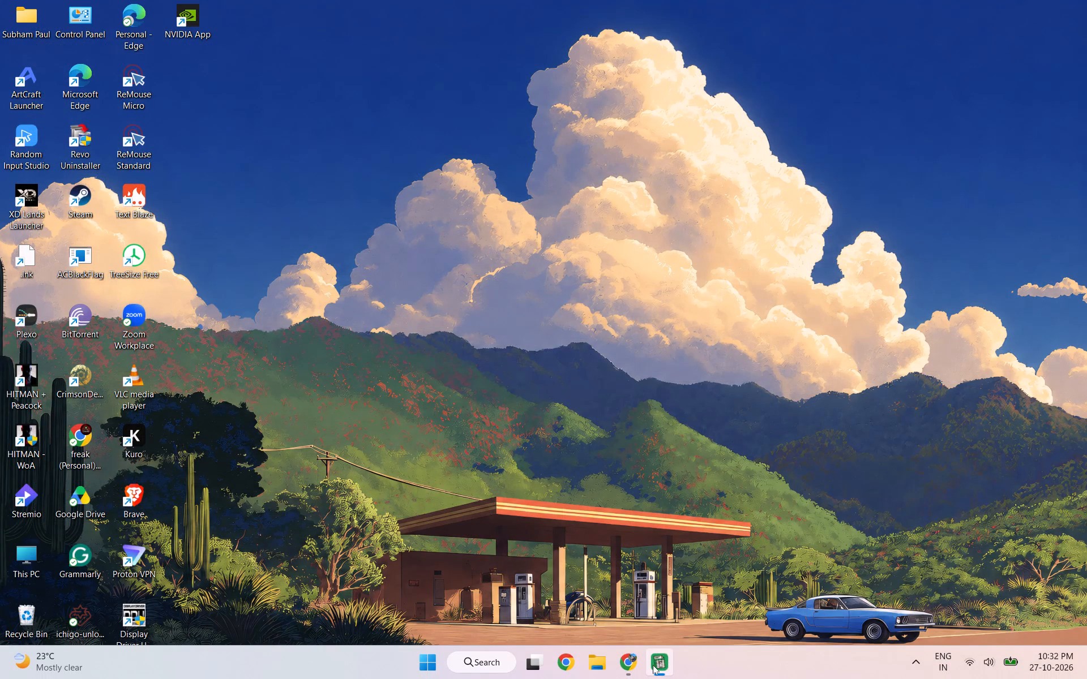
left_click(653, 665)
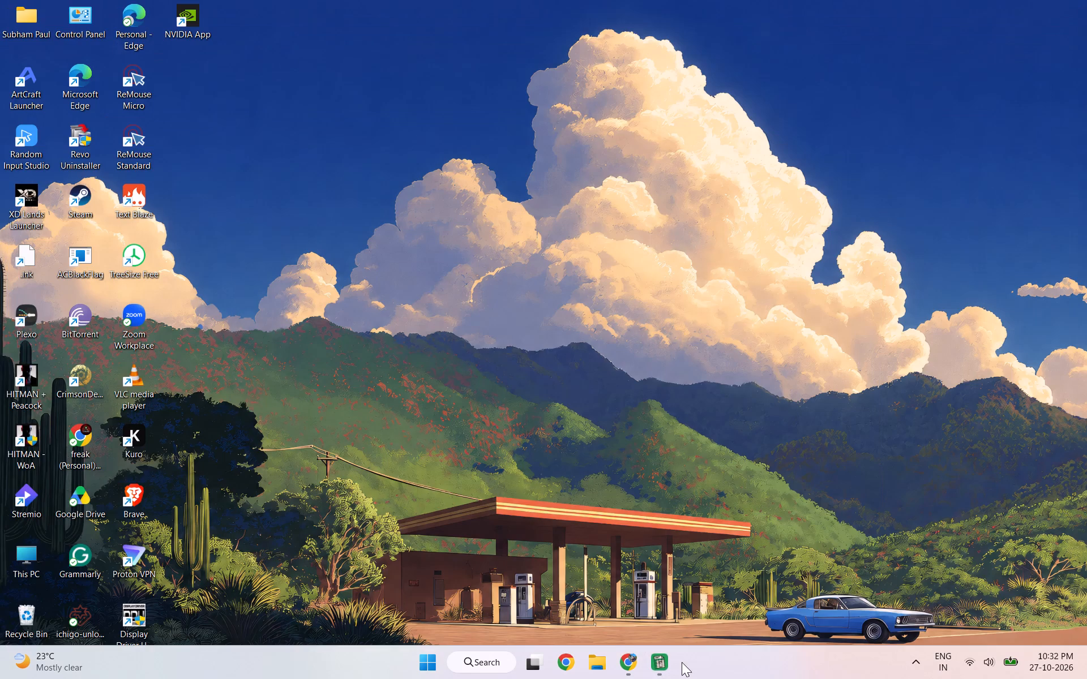
left_click(668, 660)
left_click(1086, 0)
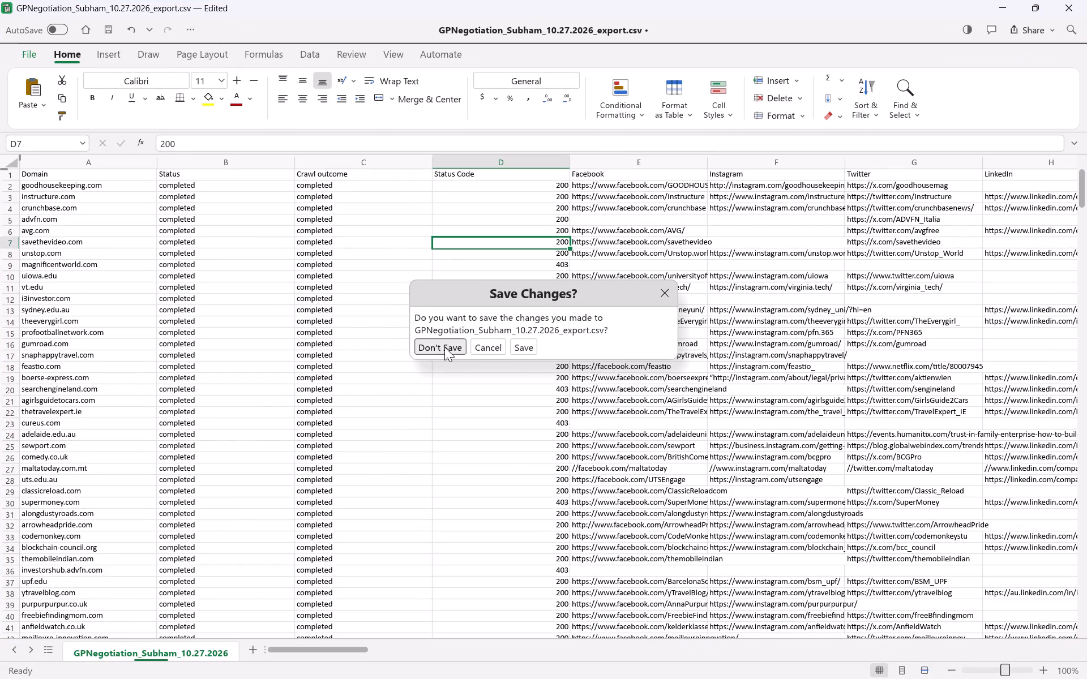
left_click(442, 345)
left_click(1063, 2)
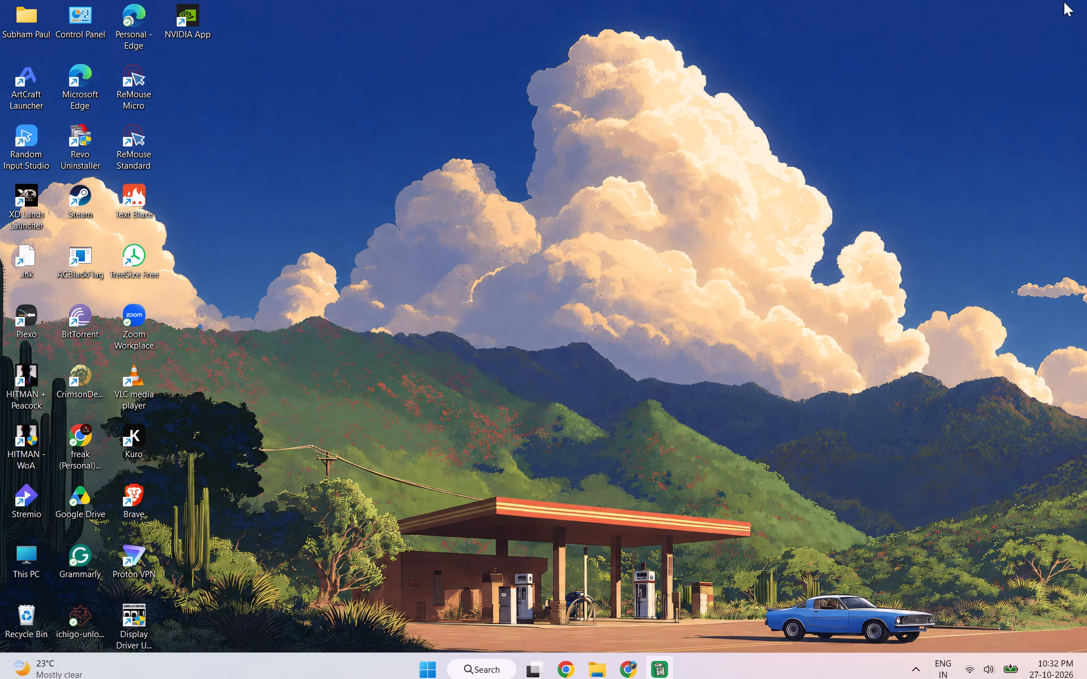
Switch to the work-profile Chrome window with the data spreadsheet and try to close the whole window.
left_click(644, 657)
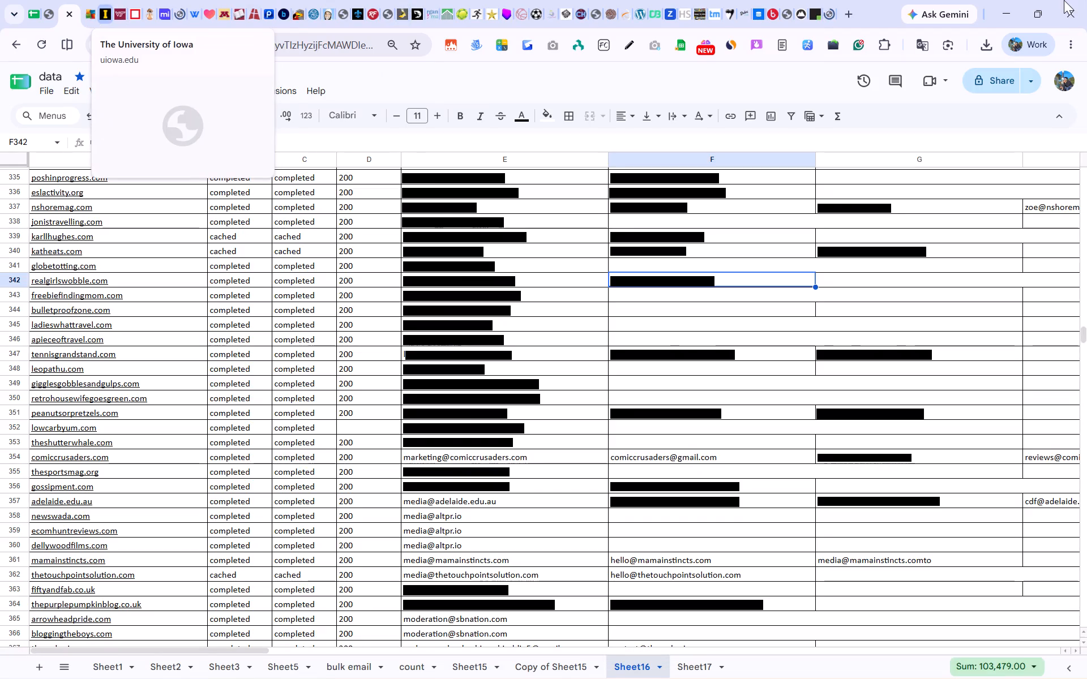
triple_click(1068, 20)
left_click(1068, 20)
left_click(1068, 20)
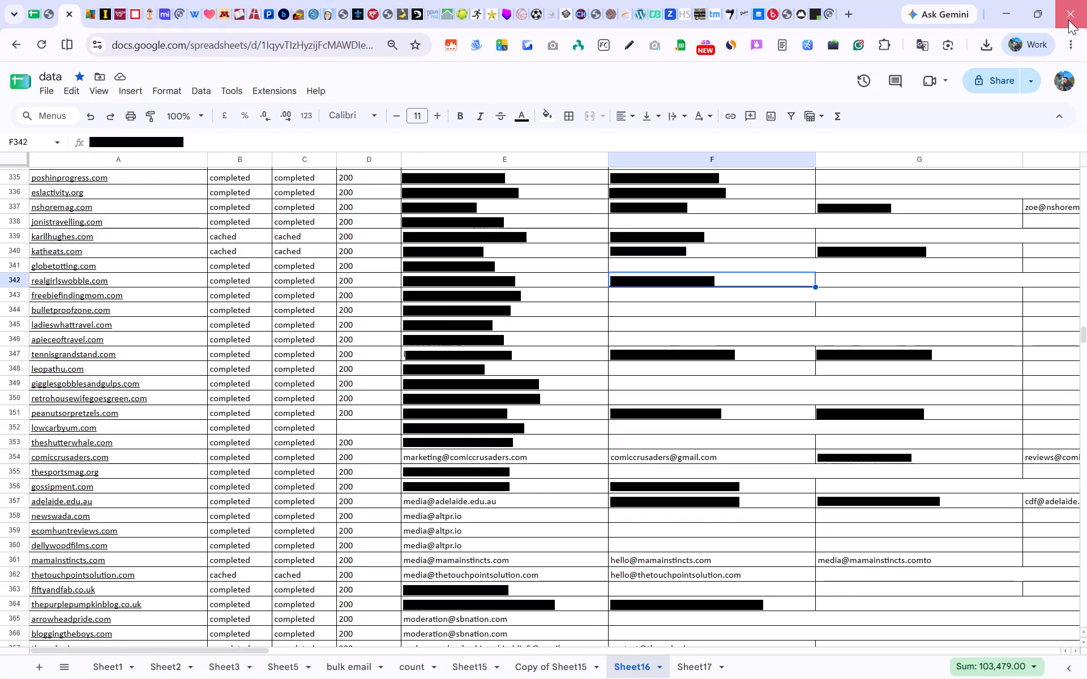
left_click(1068, 20)
triple_click(1068, 20)
left_click(1068, 20)
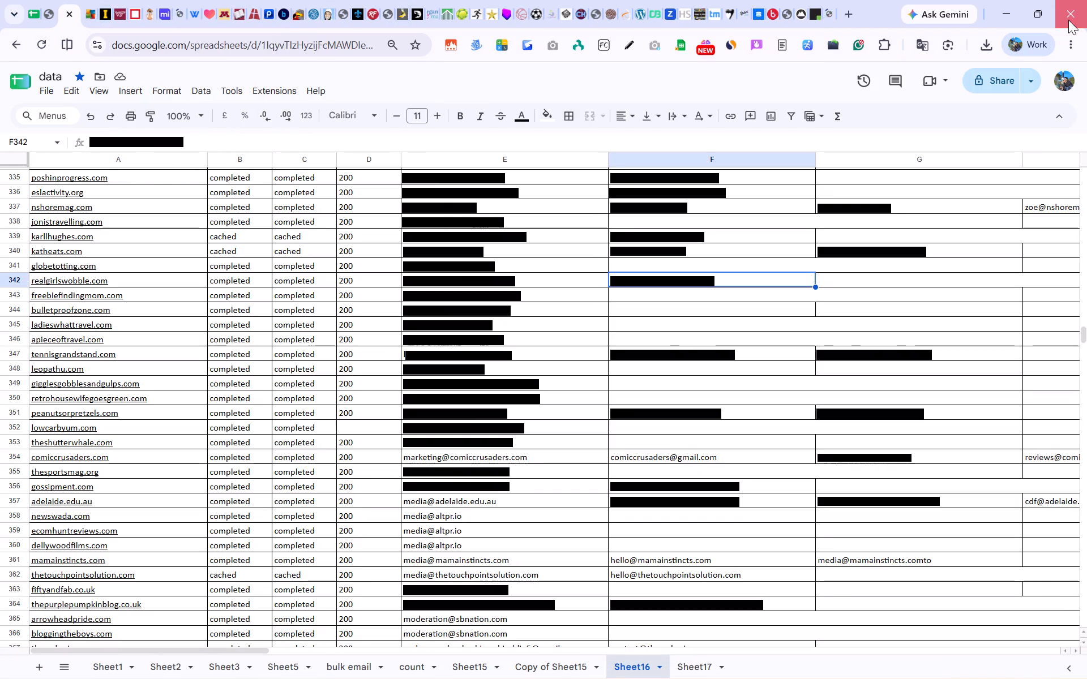
triple_click(1067, 16)
triple_click(1067, 16)
left_click(1067, 16)
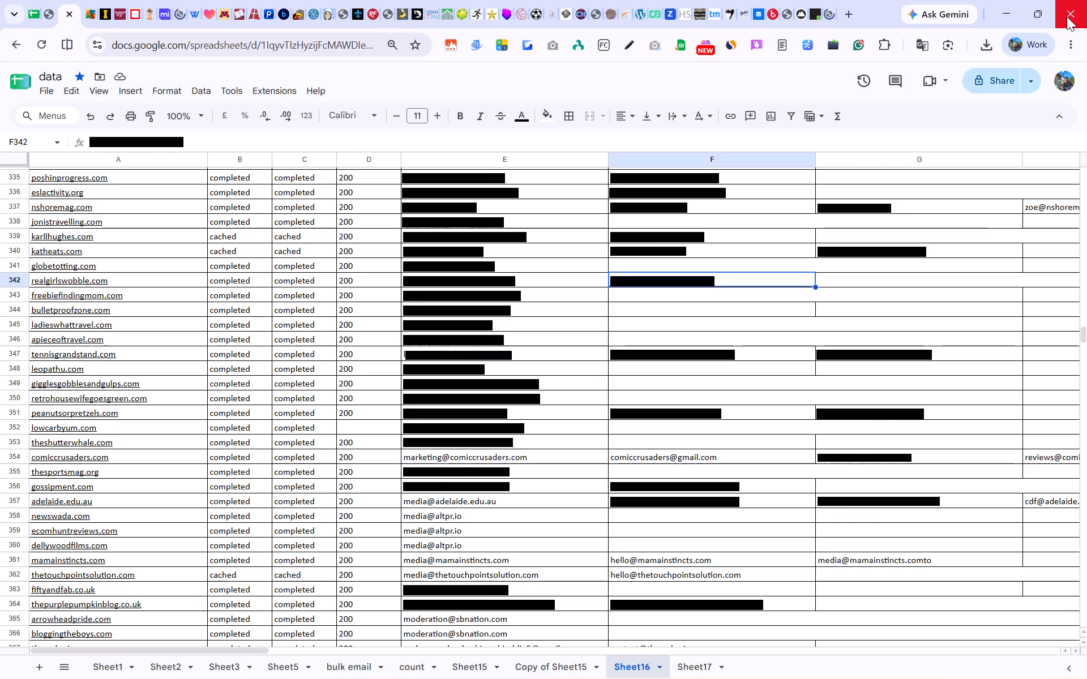
right_click(647, 649)
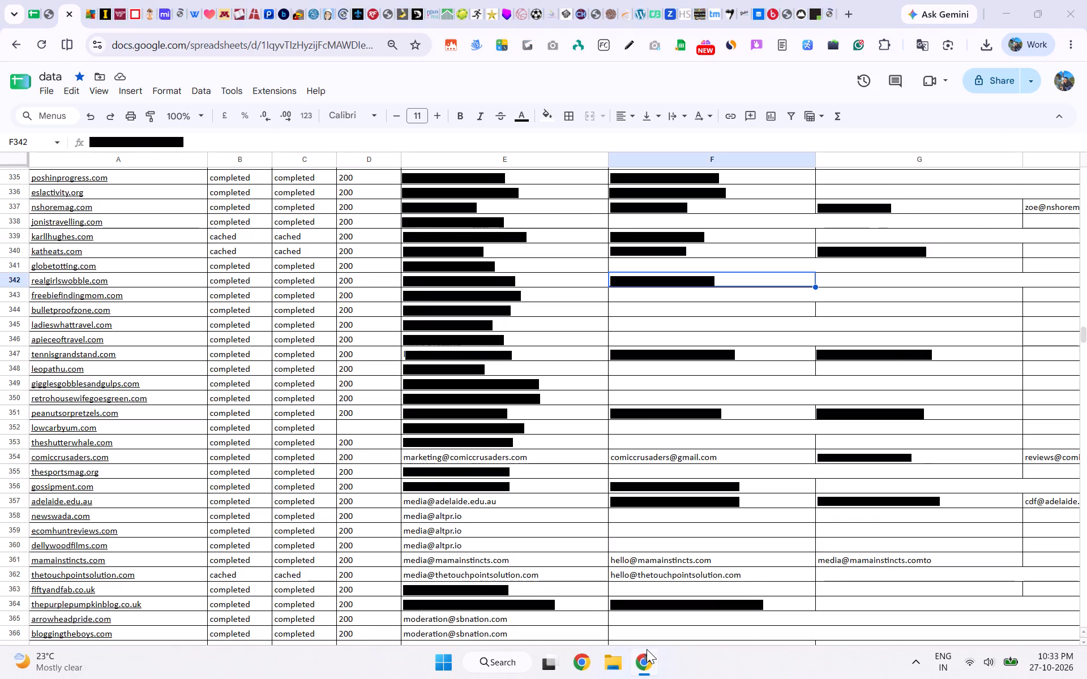
left_click(619, 622)
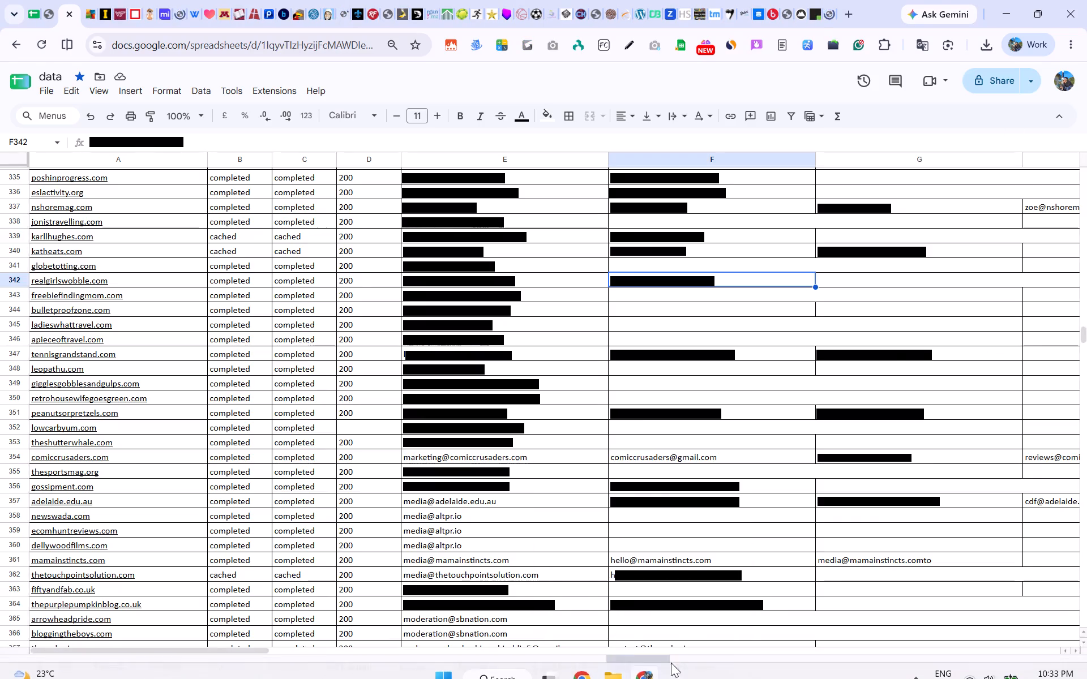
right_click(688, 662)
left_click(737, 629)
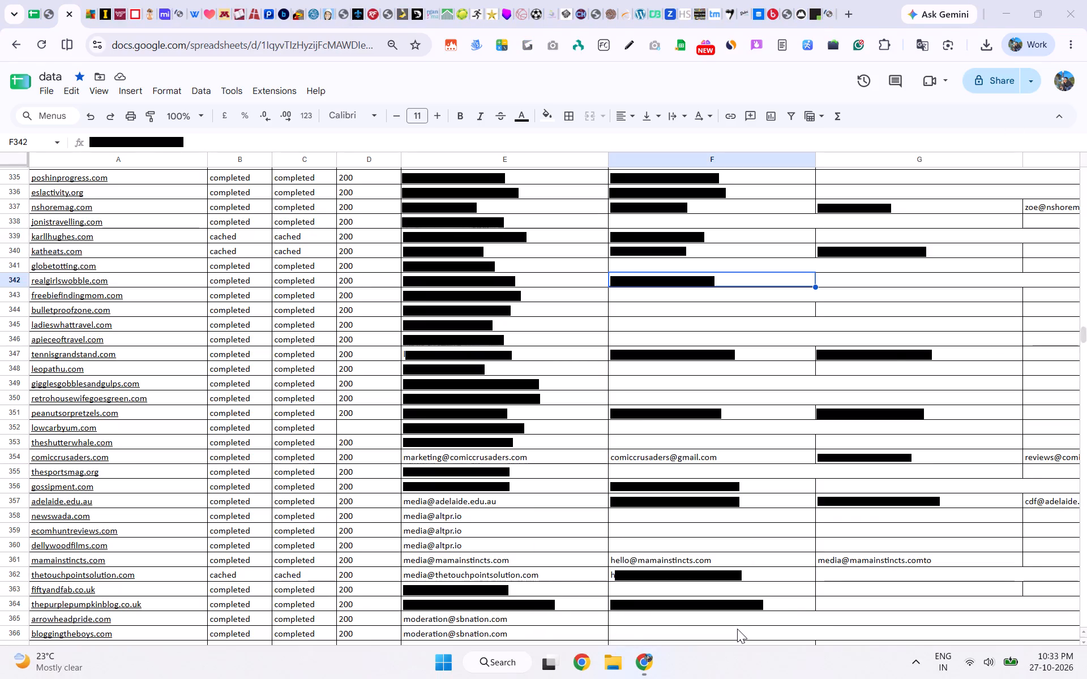
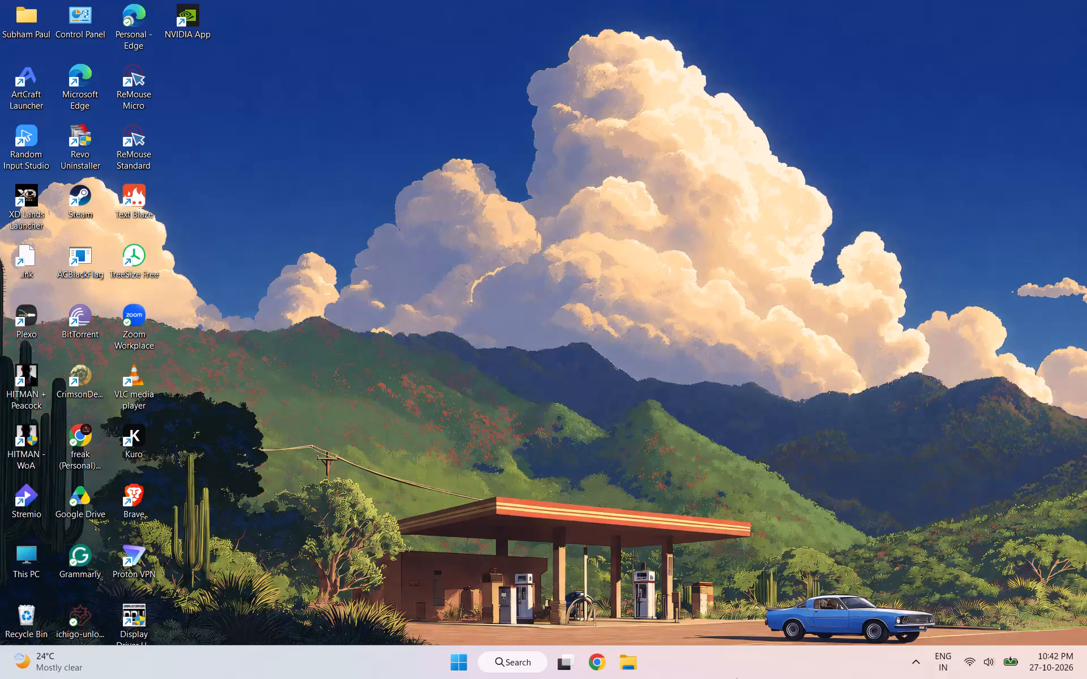
Open Chrome with the Work profile and close the Outreach data spreadsheet tab.
left_click(584, 655)
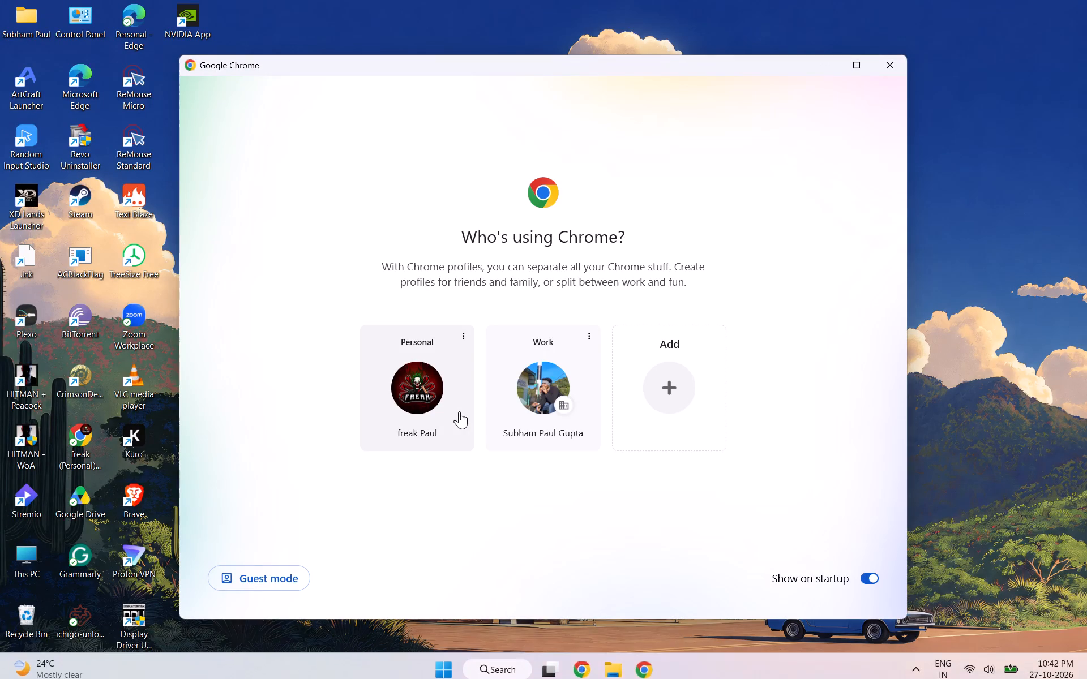
left_click(577, 399)
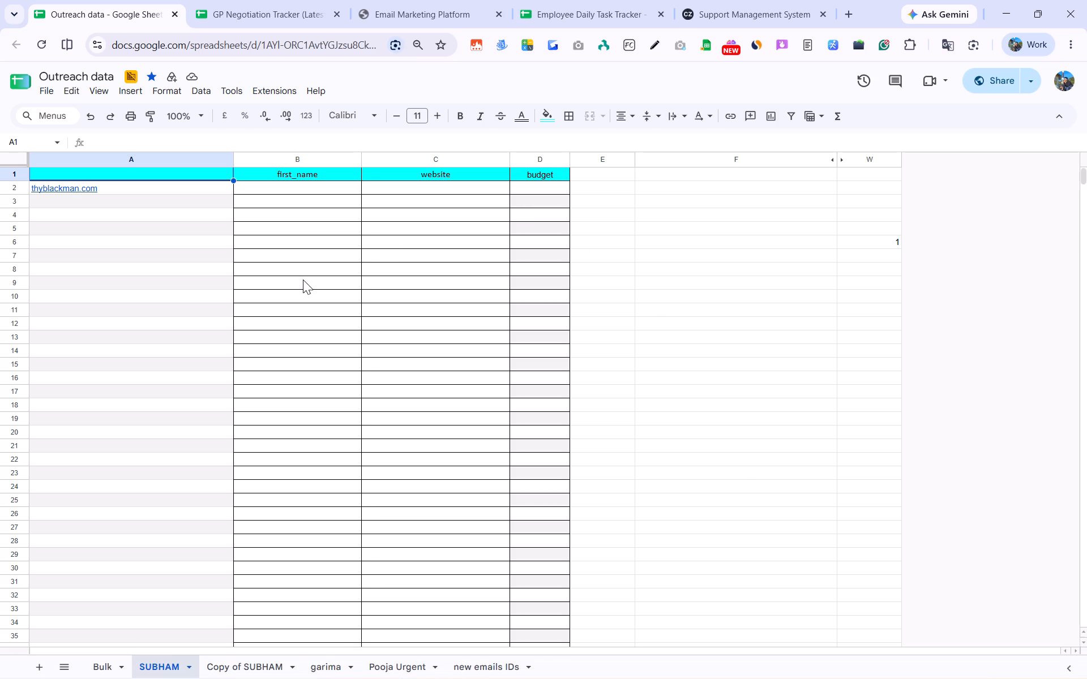
left_click(173, 14)
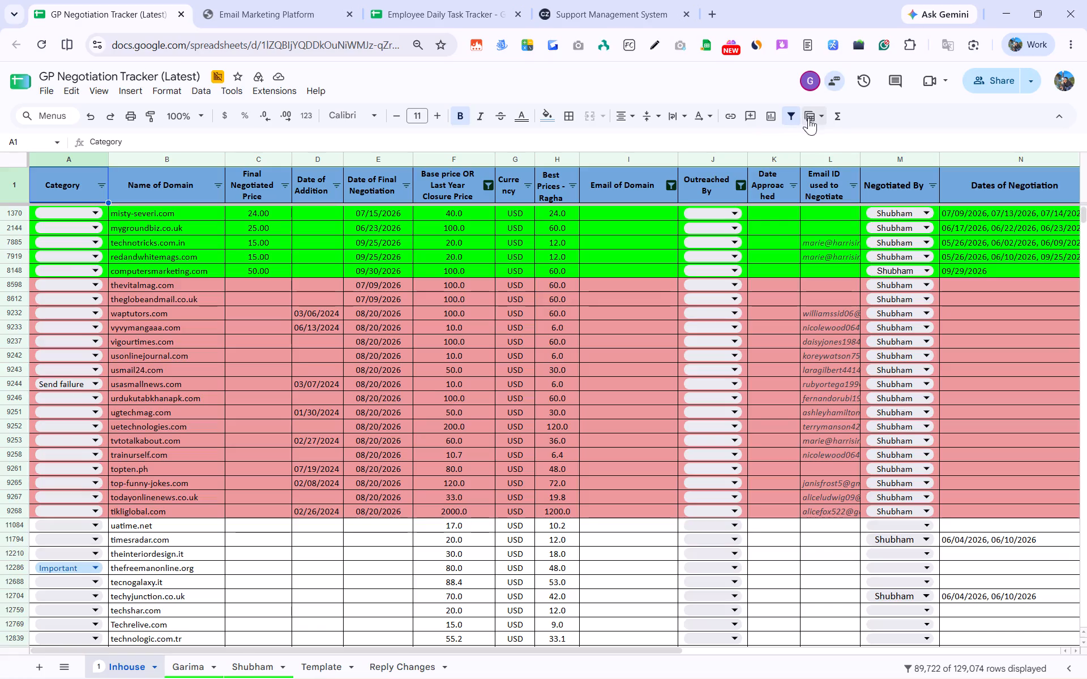
On the GP Negotiation Tracker's Inhouse sheet, remove the basic filter and apply the Copy of NEGO_OR - SP filter view.
scroll(788, 291, "up", 3)
scroll(788, 291, "down", 6)
scroll(788, 291, "up", 4)
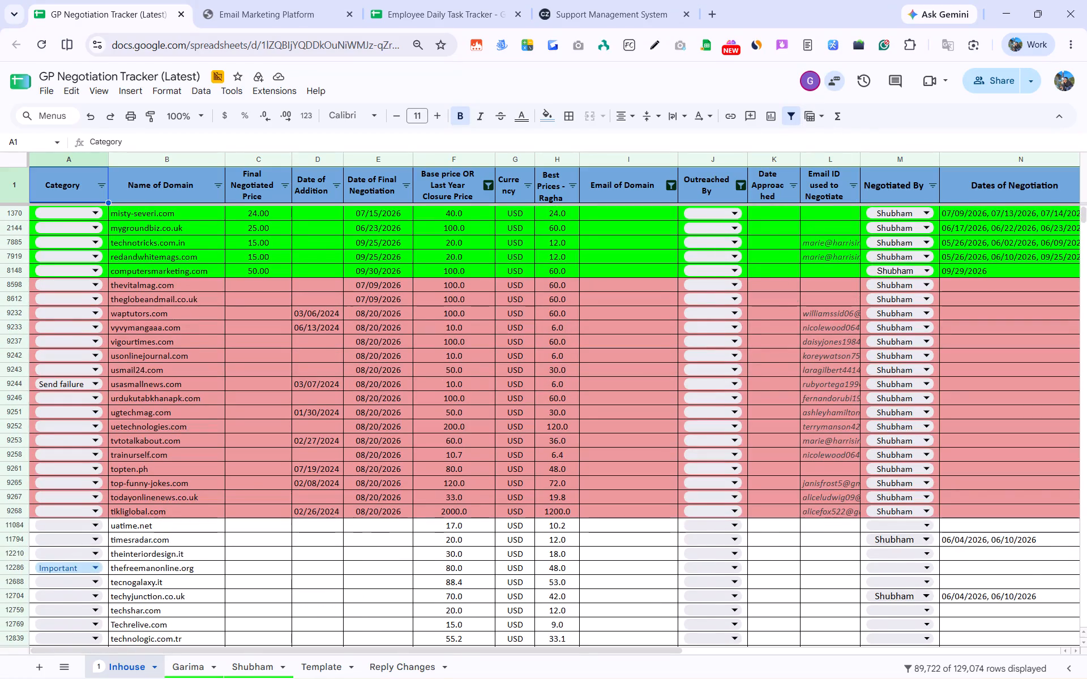
left_click(797, 122)
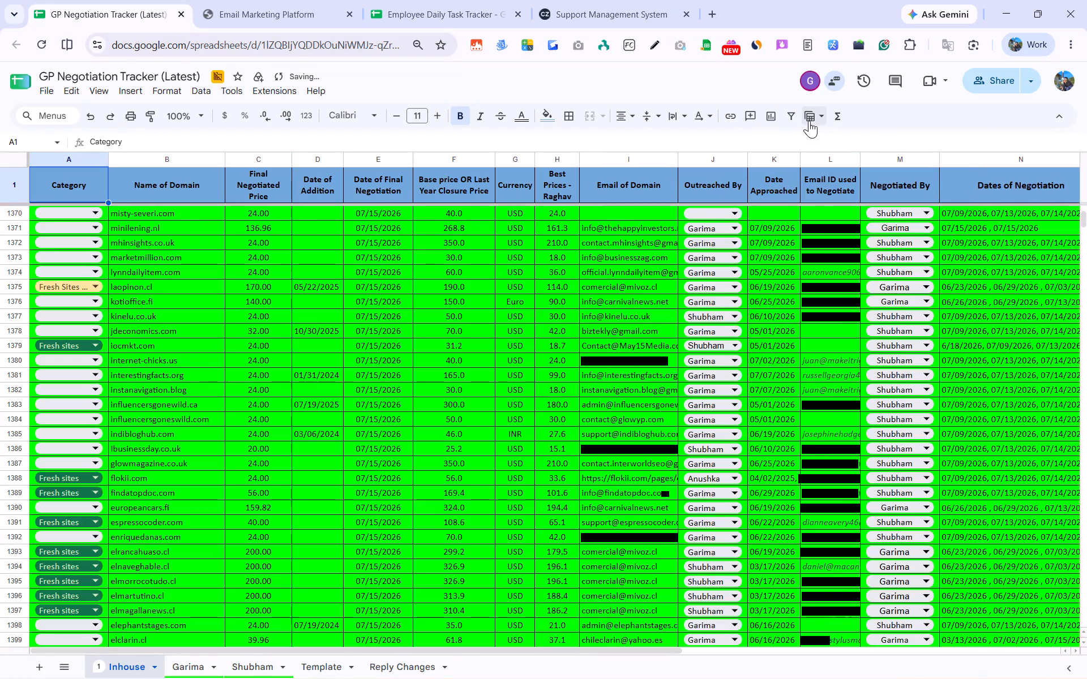
left_click(813, 121)
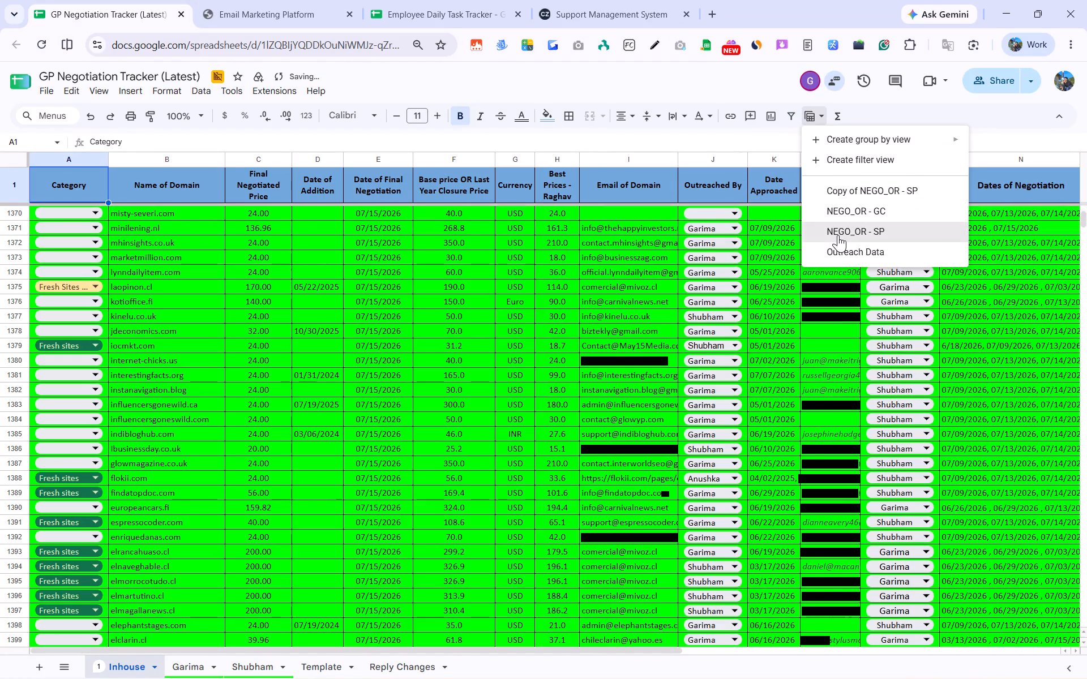
left_click(838, 235)
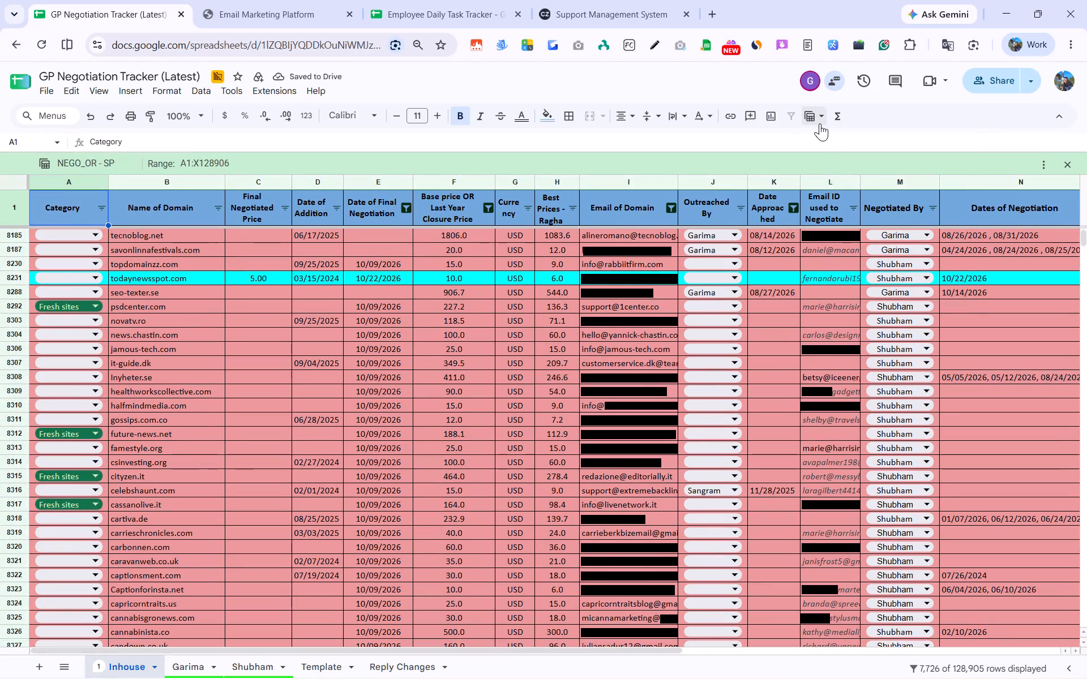
left_click(820, 123)
left_click(854, 205)
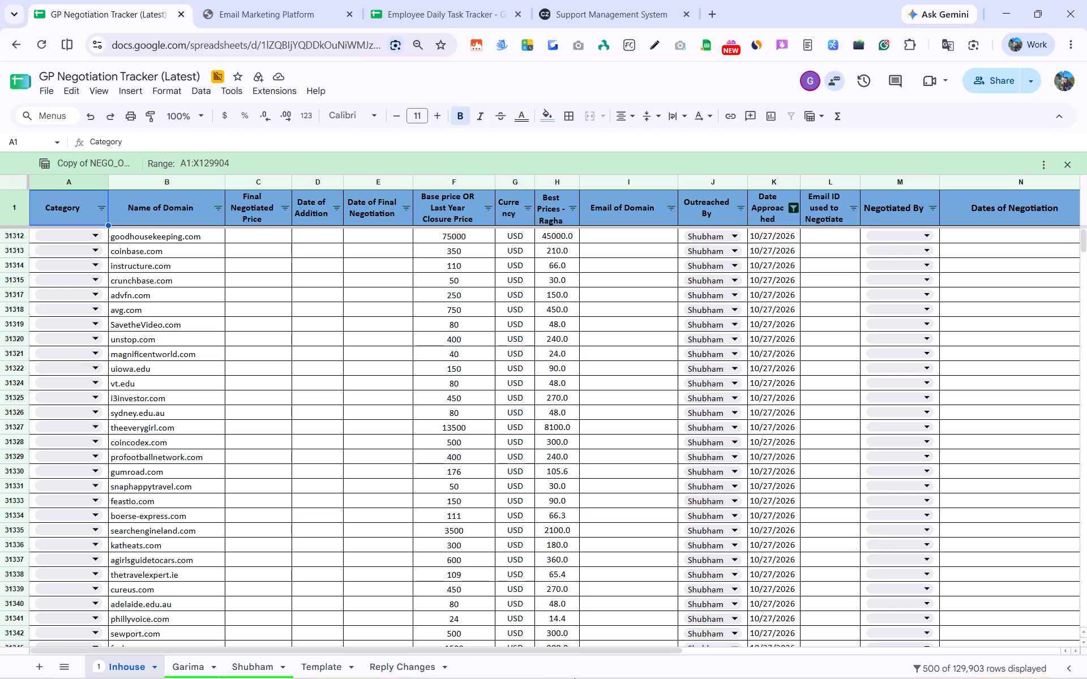
Close the Employee Daily Task Tracker and Support Management System tabs.
left_click(287, 0)
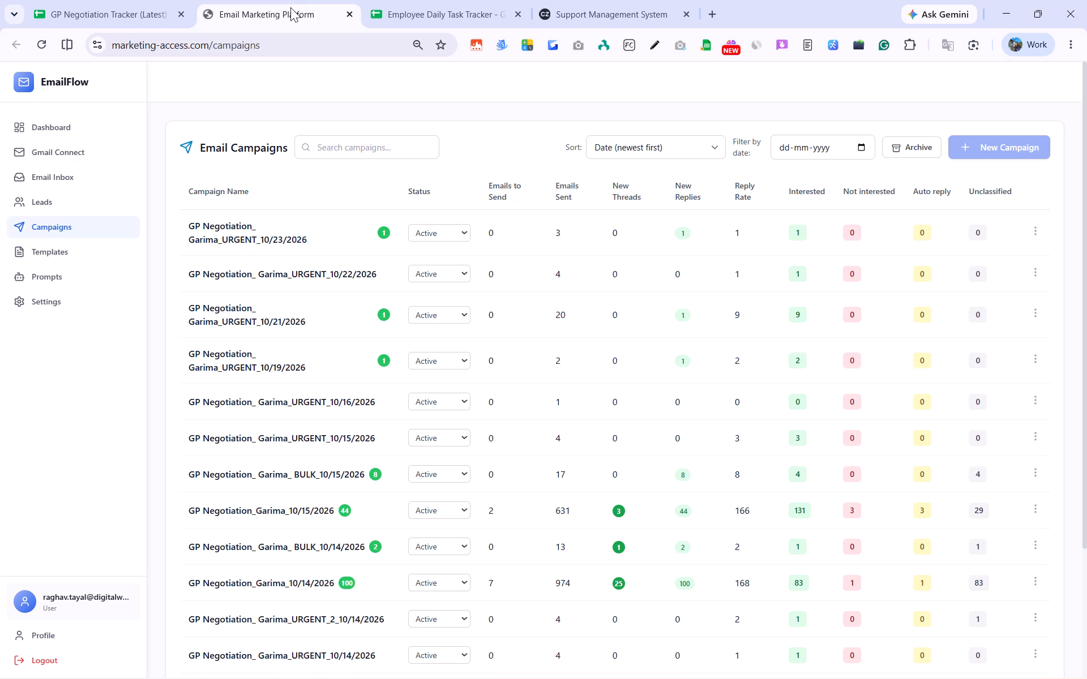
left_click(414, 1)
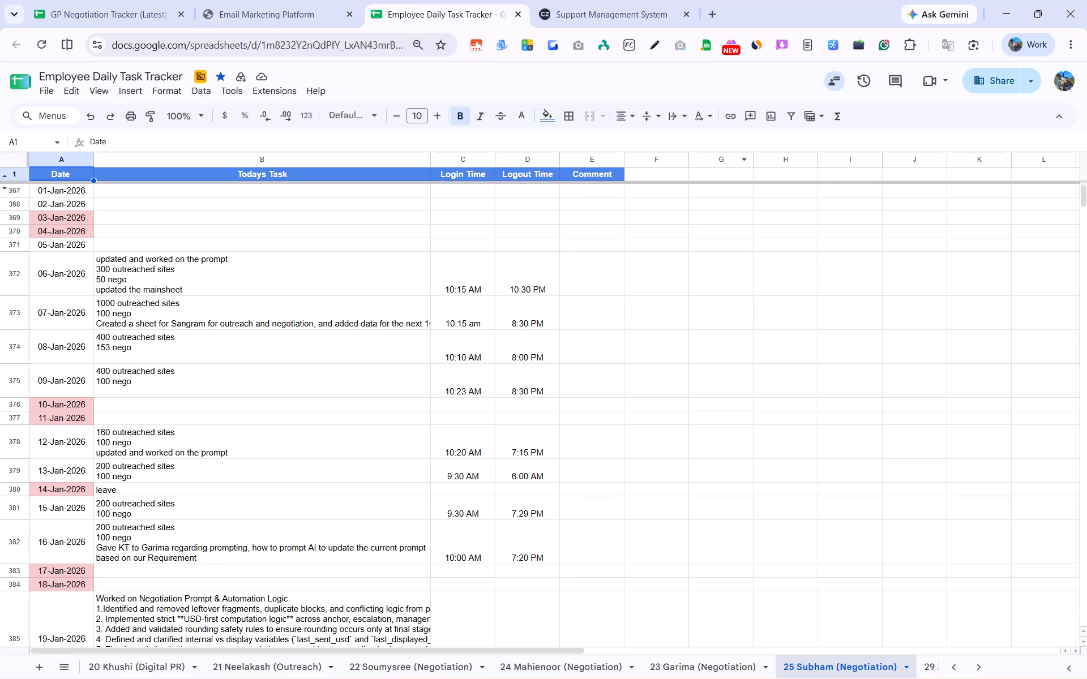
left_click(515, 12)
left_click(515, 12)
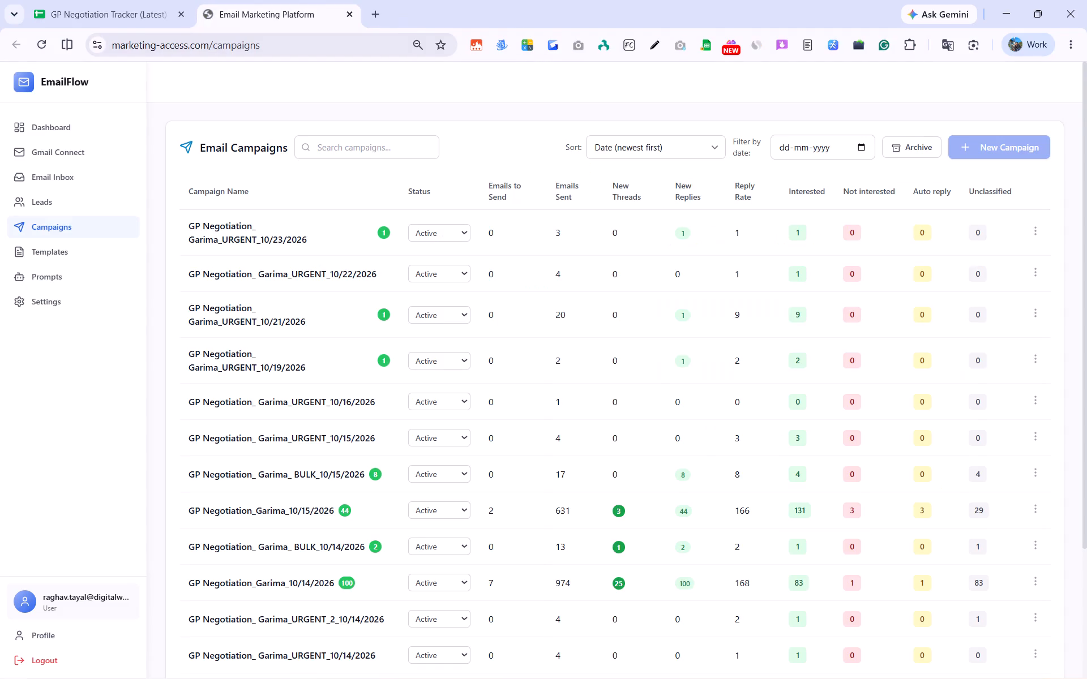
Open the data spreadsheet in a new tab.
left_click(381, 5)
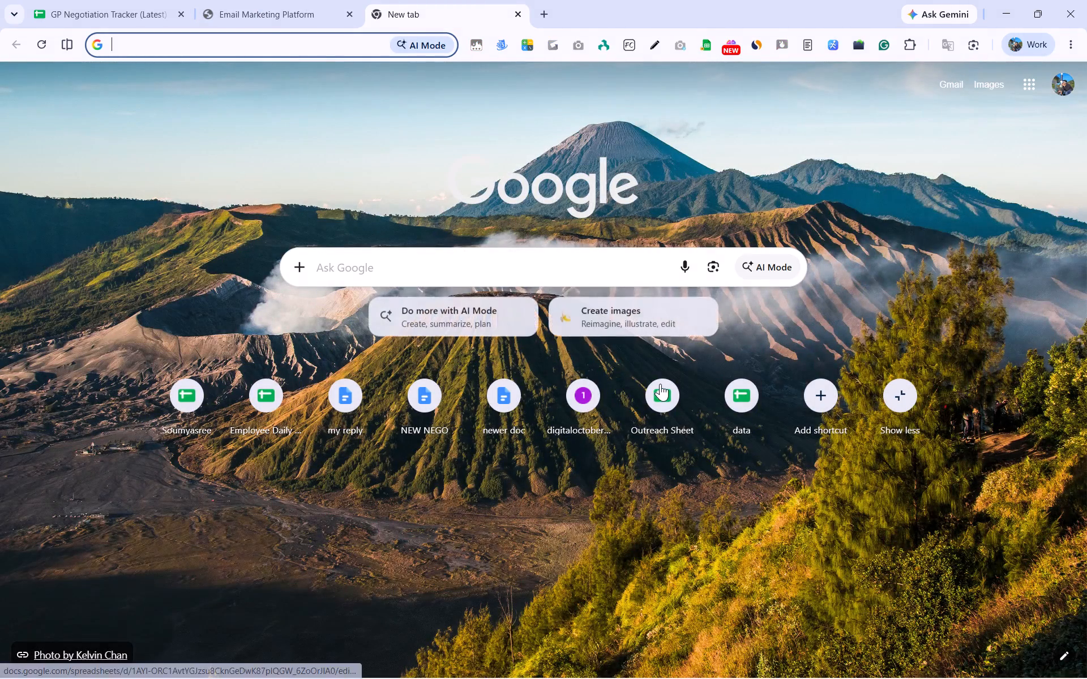
left_click(741, 402)
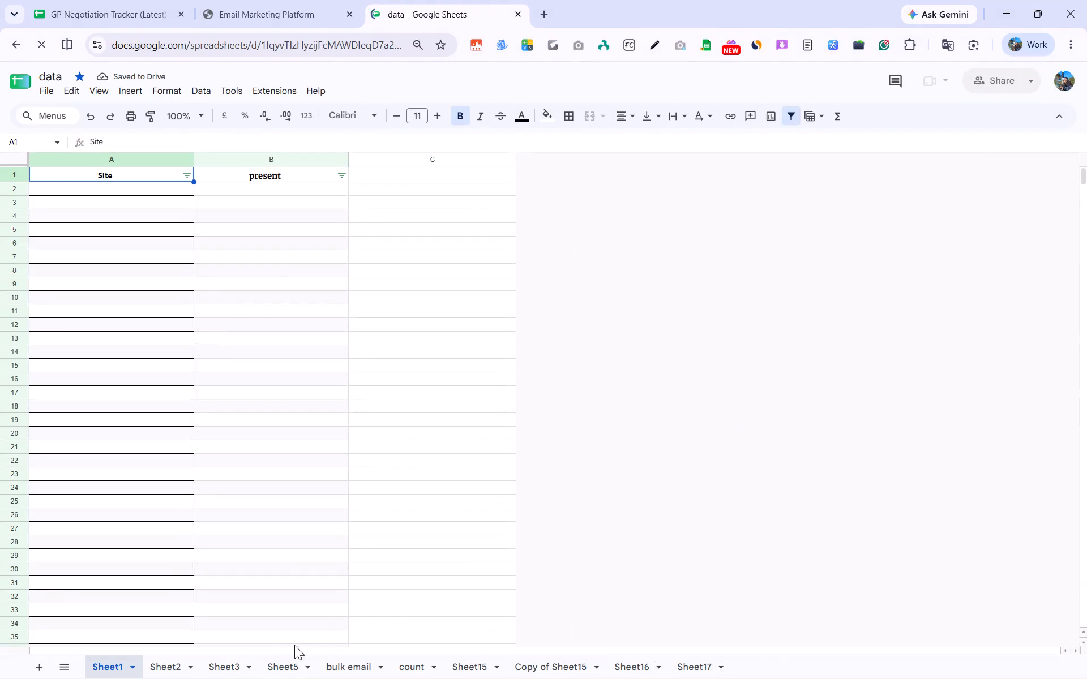
Clear all website entries below the Websites header on Sheet2 of the data spreadsheet.
left_click(176, 654)
left_click(174, 665)
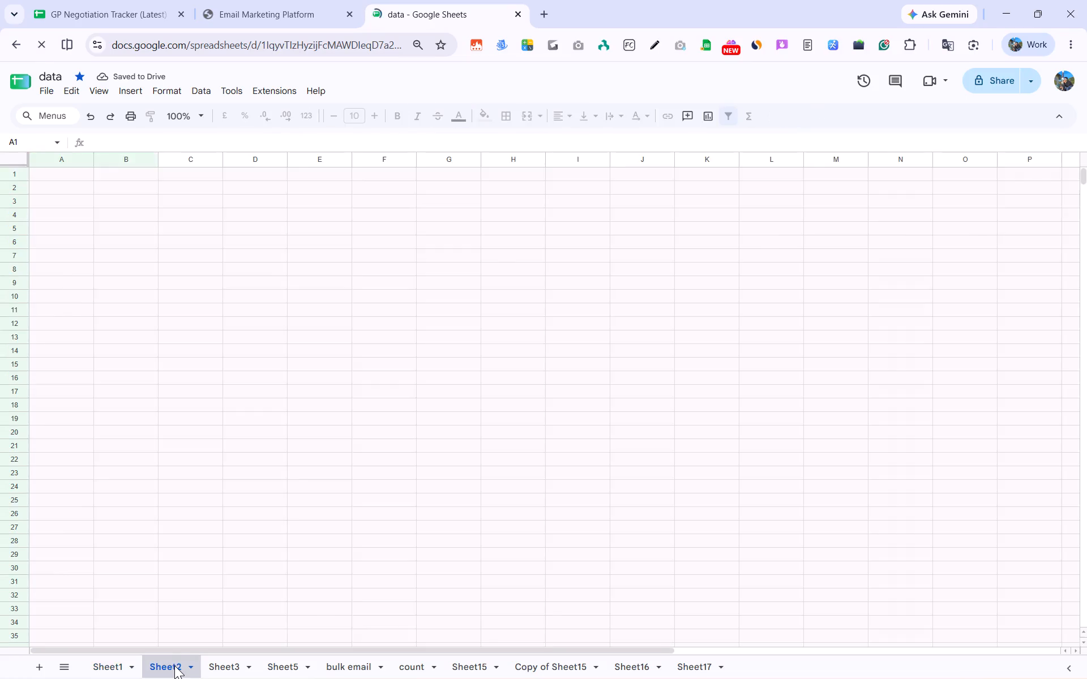
left_click(210, 152)
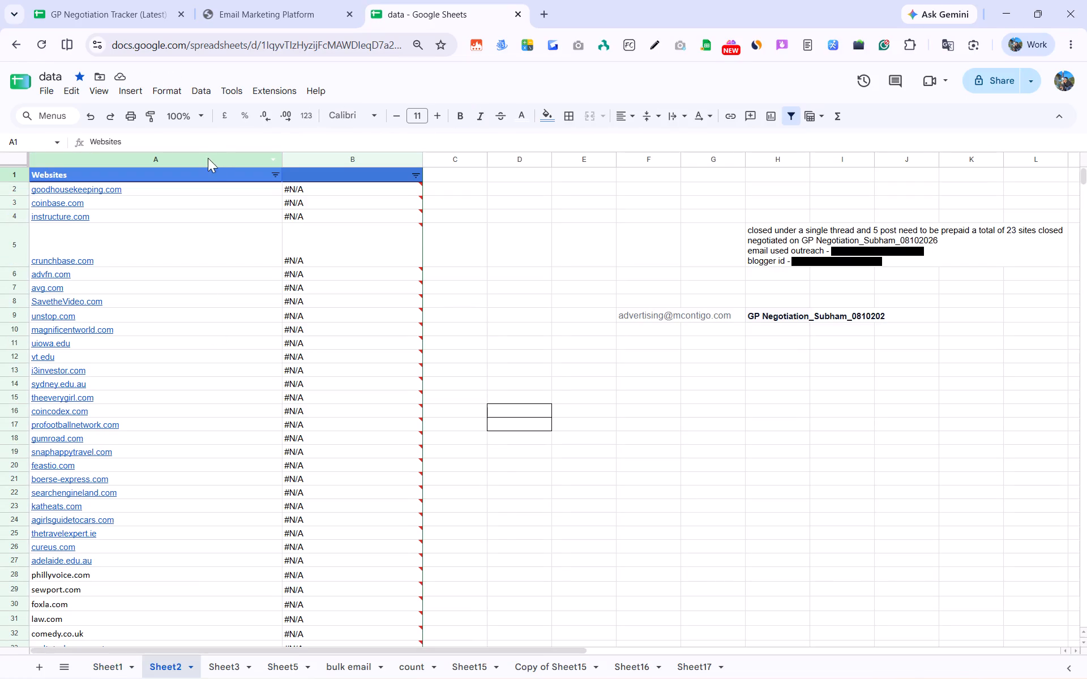
left_click(208, 158)
left_click(205, 178, "ctrl")
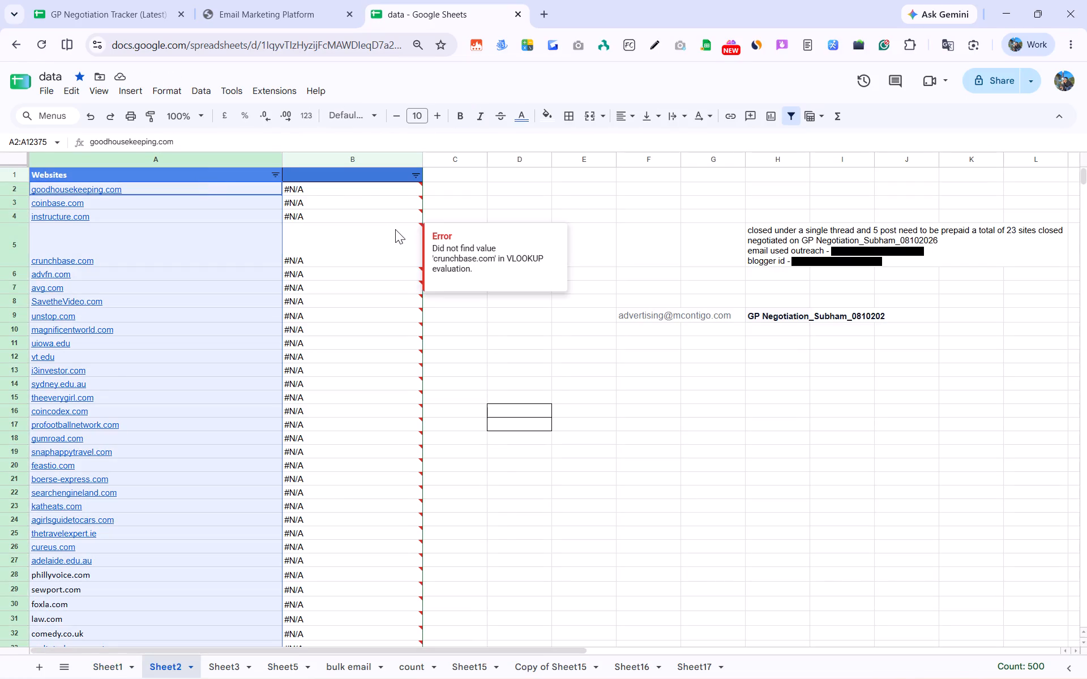
key("BackSpace")
left_click(681, 337)
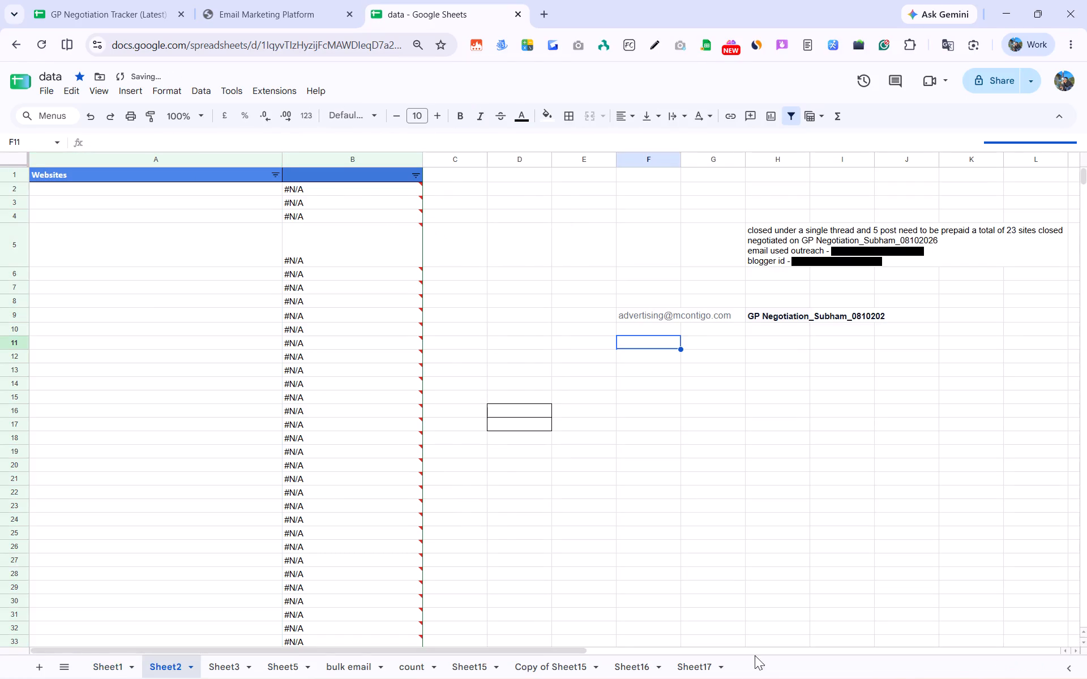
Look through Sheet17 of the data spreadsheet and delete that sheet.
left_click(695, 668)
scroll(688, 482, "down", 5)
scroll(688, 482, "up", 1)
scroll(688, 482, "down", 3)
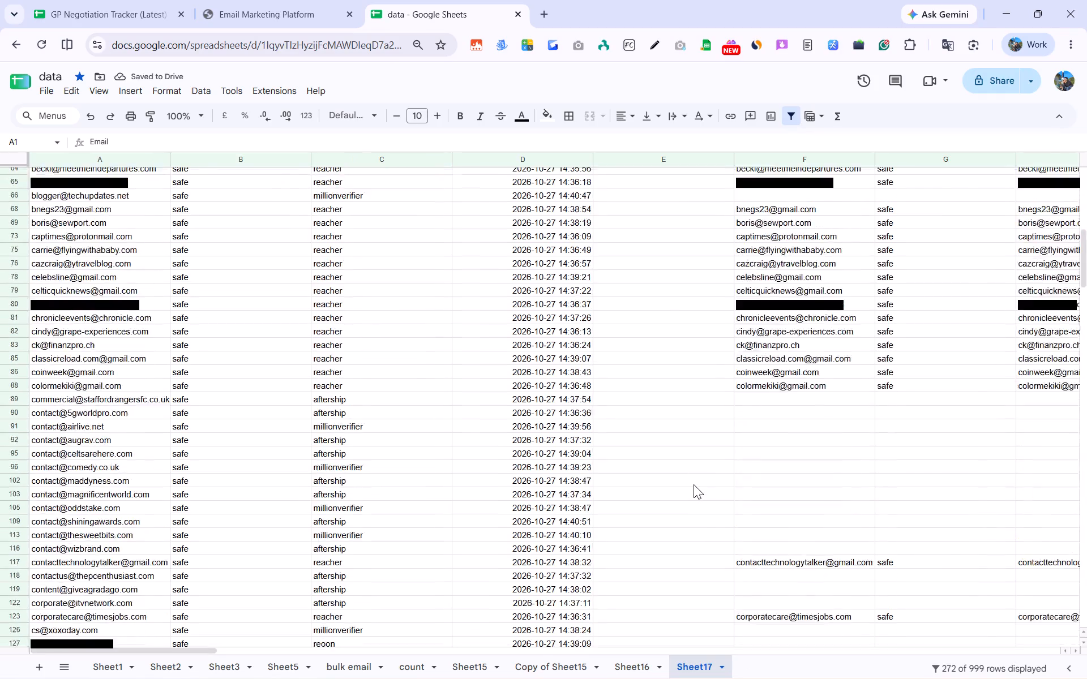
scroll(694, 484, "down", 20)
scroll(698, 484, "down", 8)
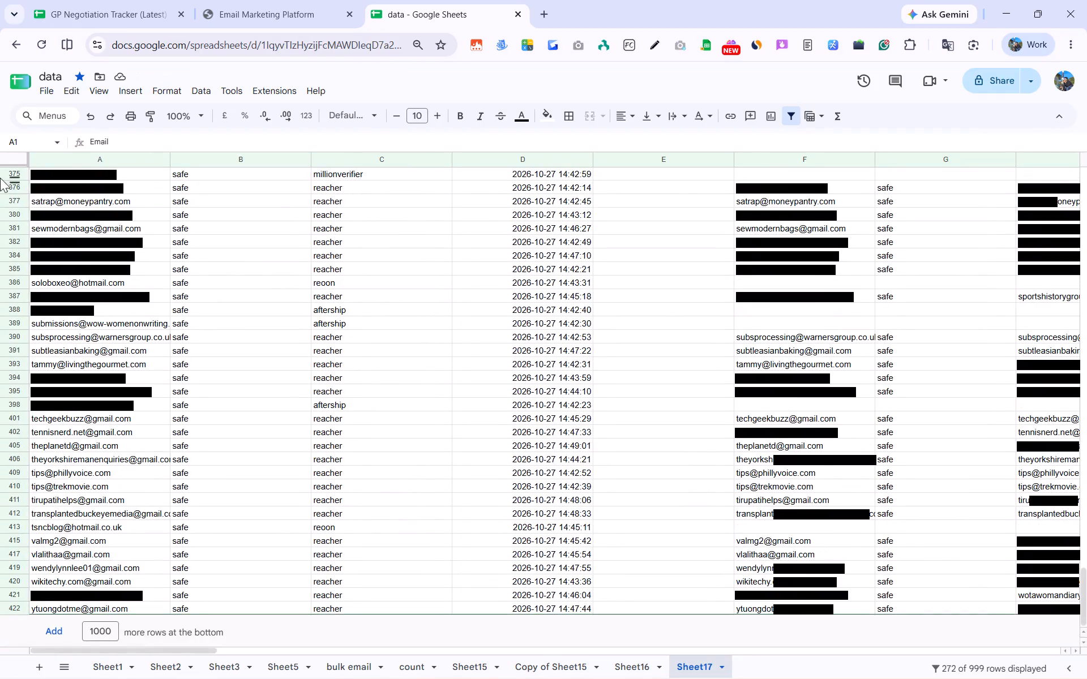
right_click(709, 662)
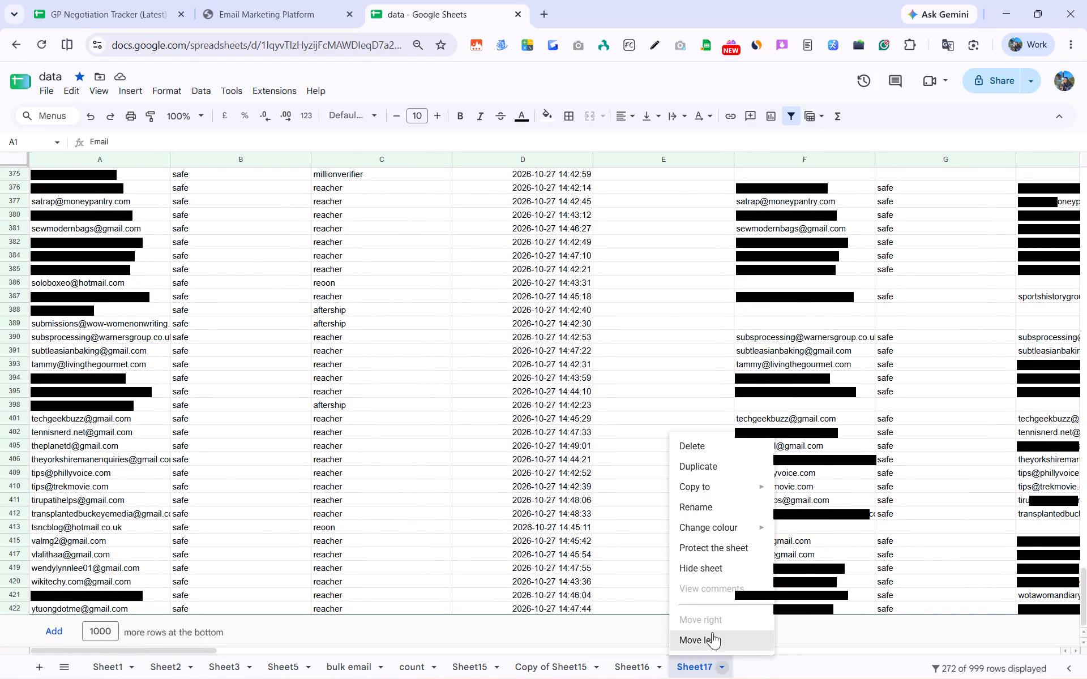
left_click(708, 448)
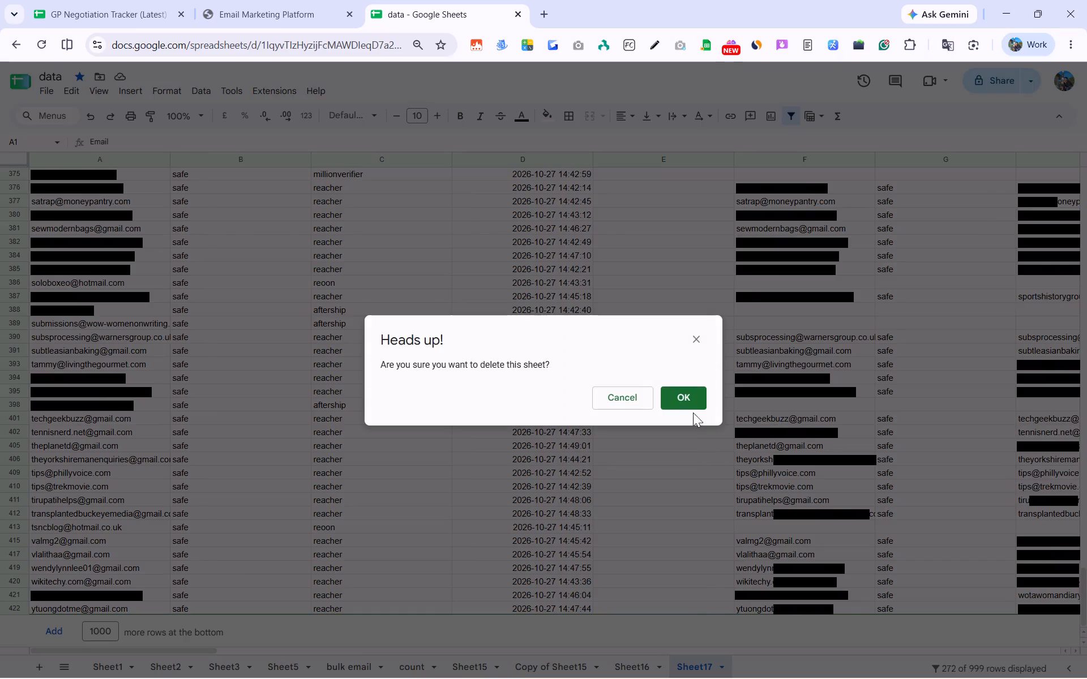
left_click(689, 401)
Delete Sheet16, Copy of Sheet15 and Sheet15 from the data spreadsheet.
right_click(628, 657)
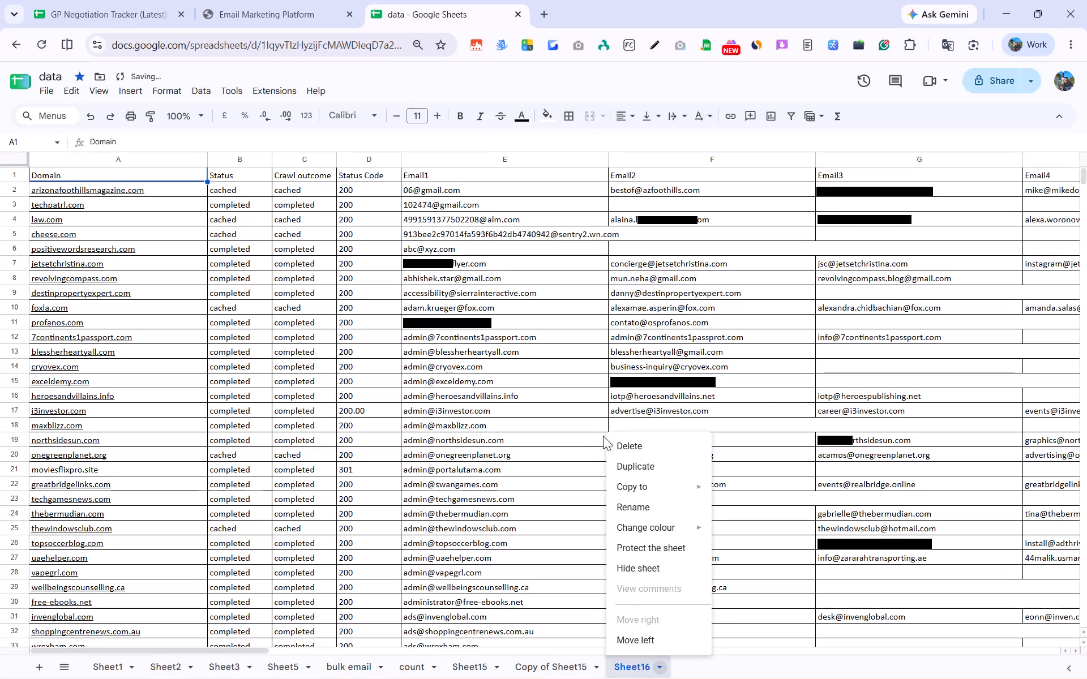
left_click(621, 437)
left_click(684, 393)
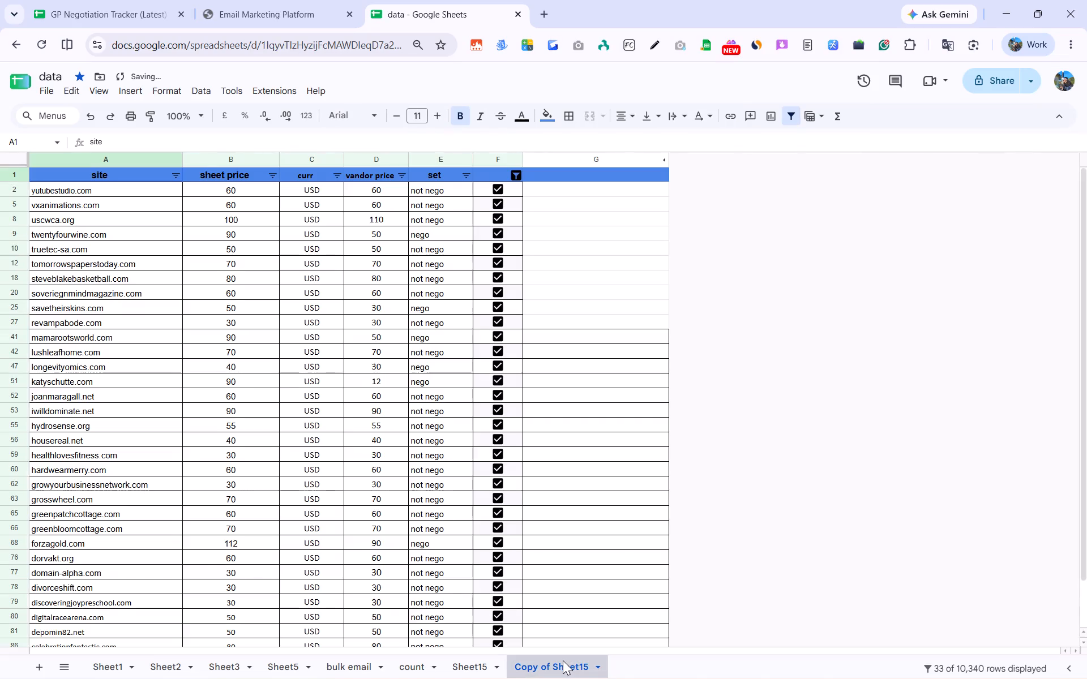
right_click(537, 660)
left_click(563, 446)
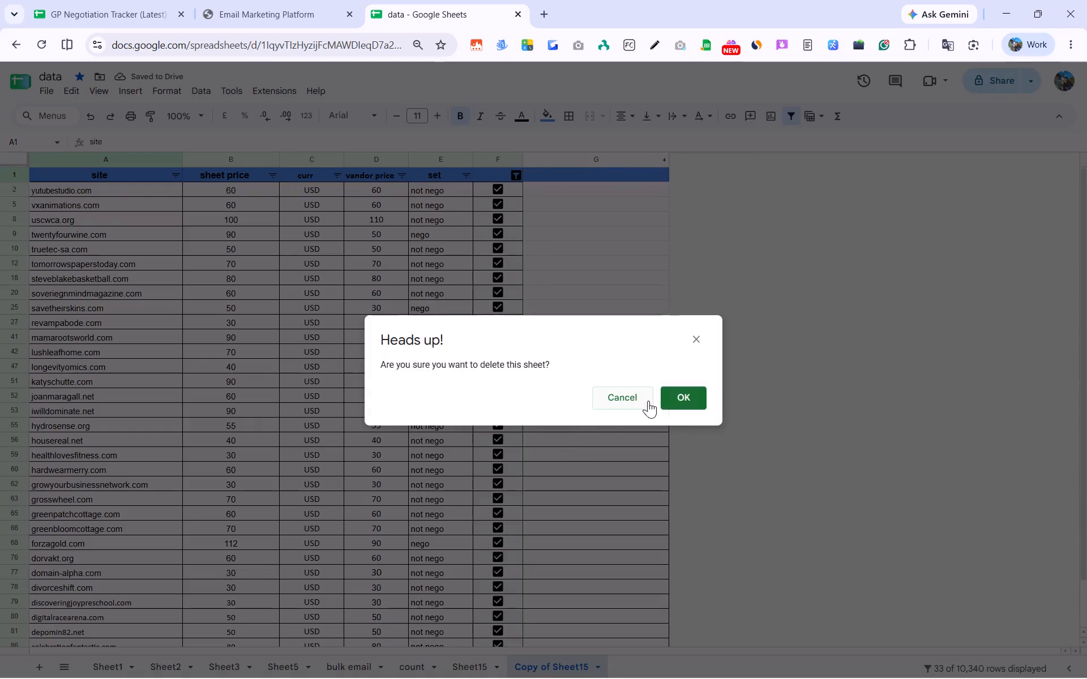
left_click(677, 397)
right_click(470, 661)
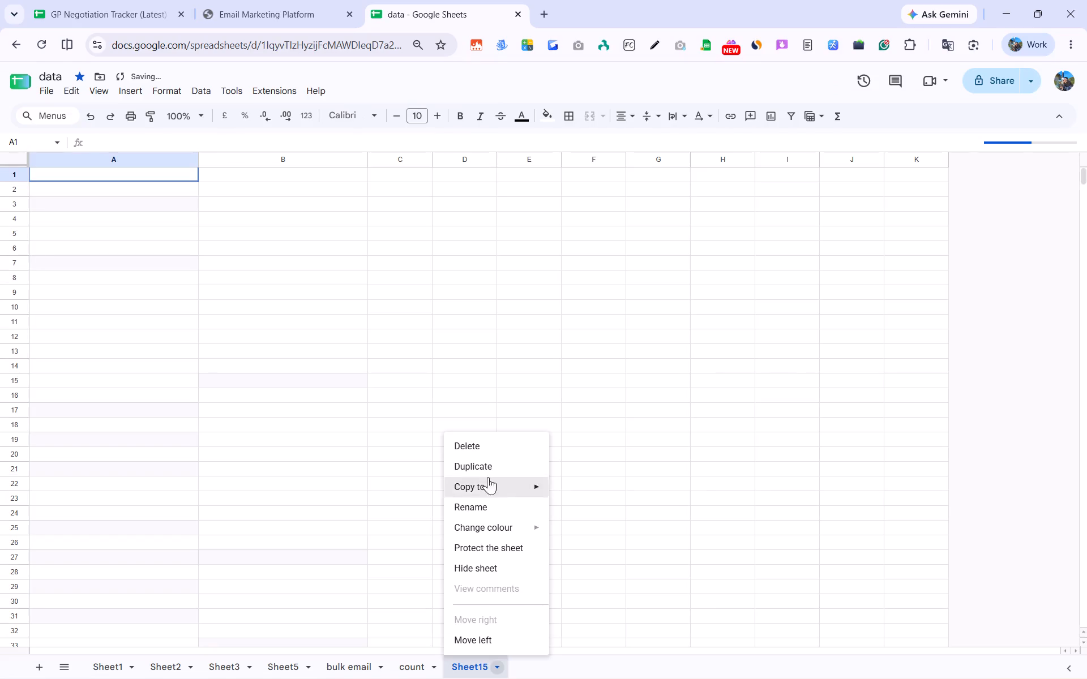
left_click(491, 435)
left_click(495, 440)
left_click(687, 388)
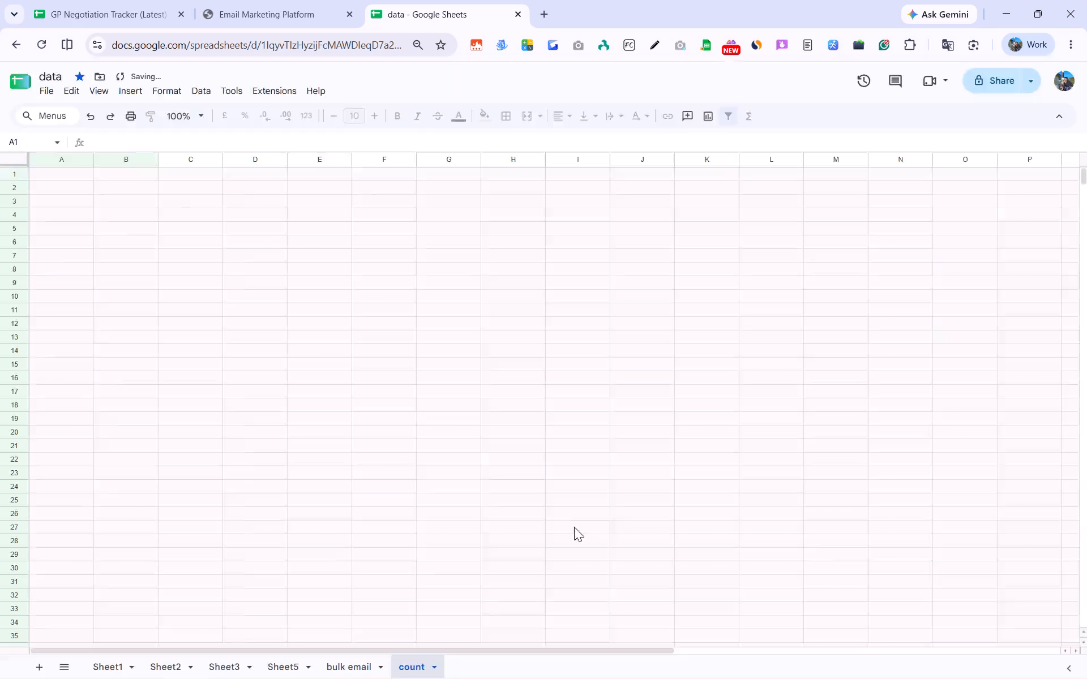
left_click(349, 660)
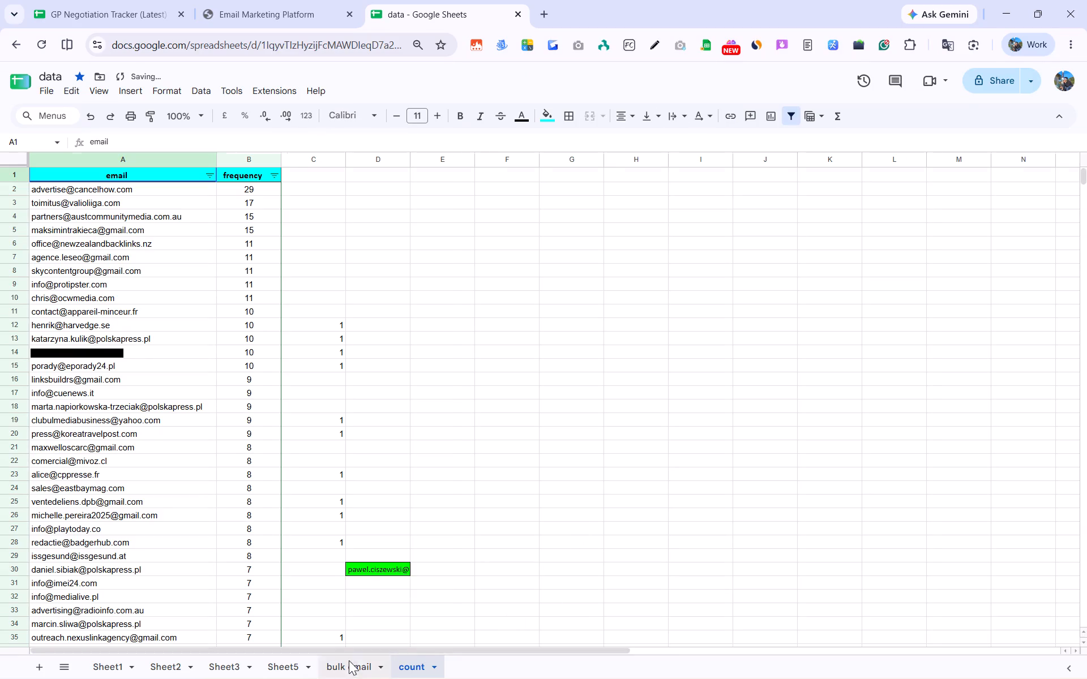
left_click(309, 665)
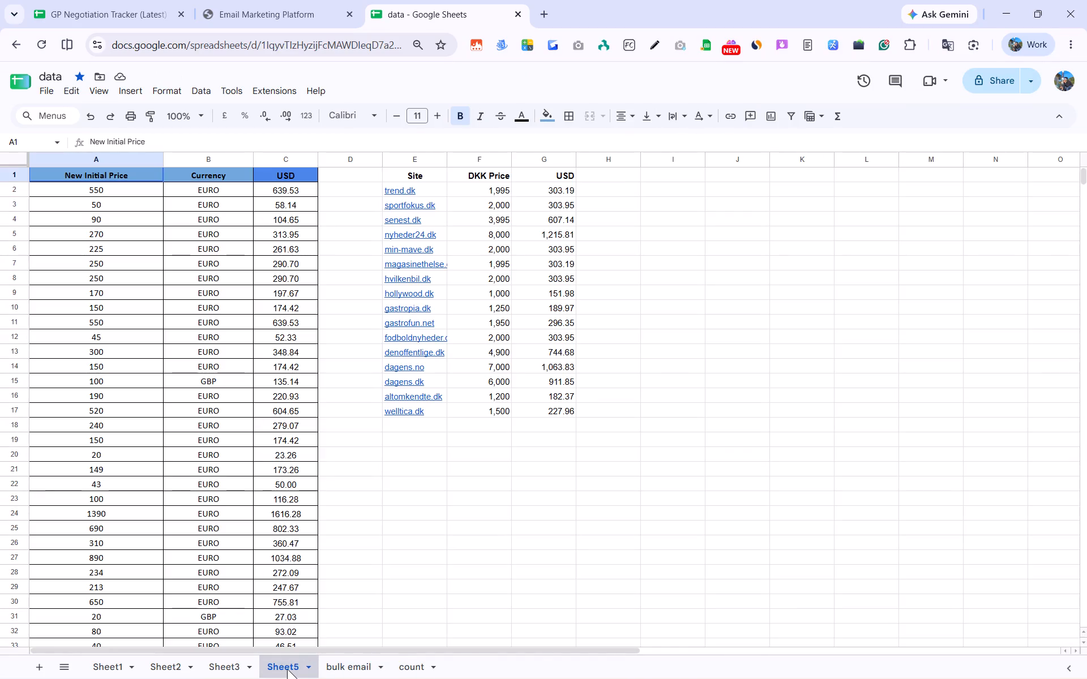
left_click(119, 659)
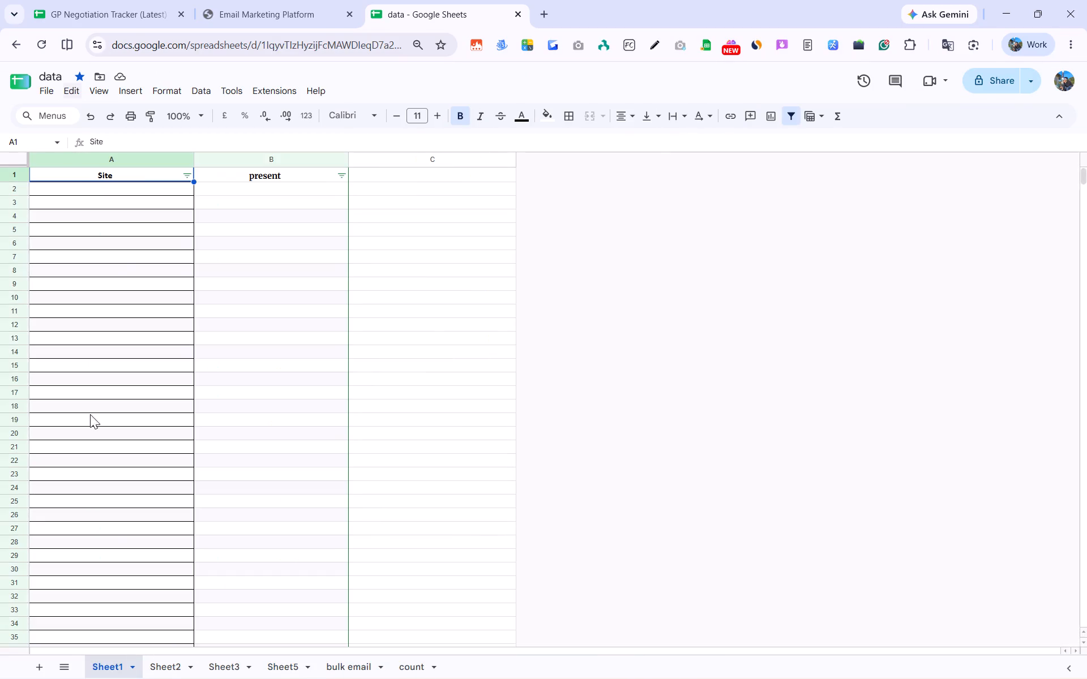
Copy all filtered entries in the Name of Domain column on the GP Negotiation Tracker's Inhouse sheet, starting from goodhousekeeping.com.
left_click(95, 0)
scroll(222, 343, "up", 10)
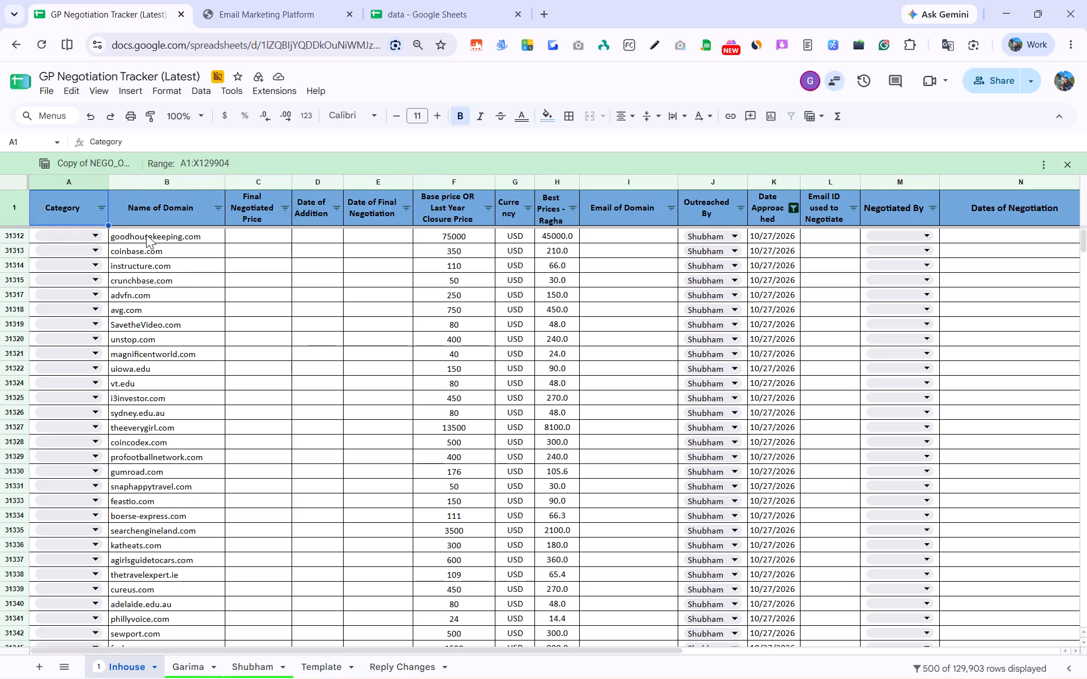
left_click_drag(146, 234, 182, 359)
scroll(146, 234, "down", 9)
scroll(181, 356, "down", 20)
scroll(181, 356, "down", 16)
left_click_drag(182, 359, 189, 607)
key("ctrl+c")
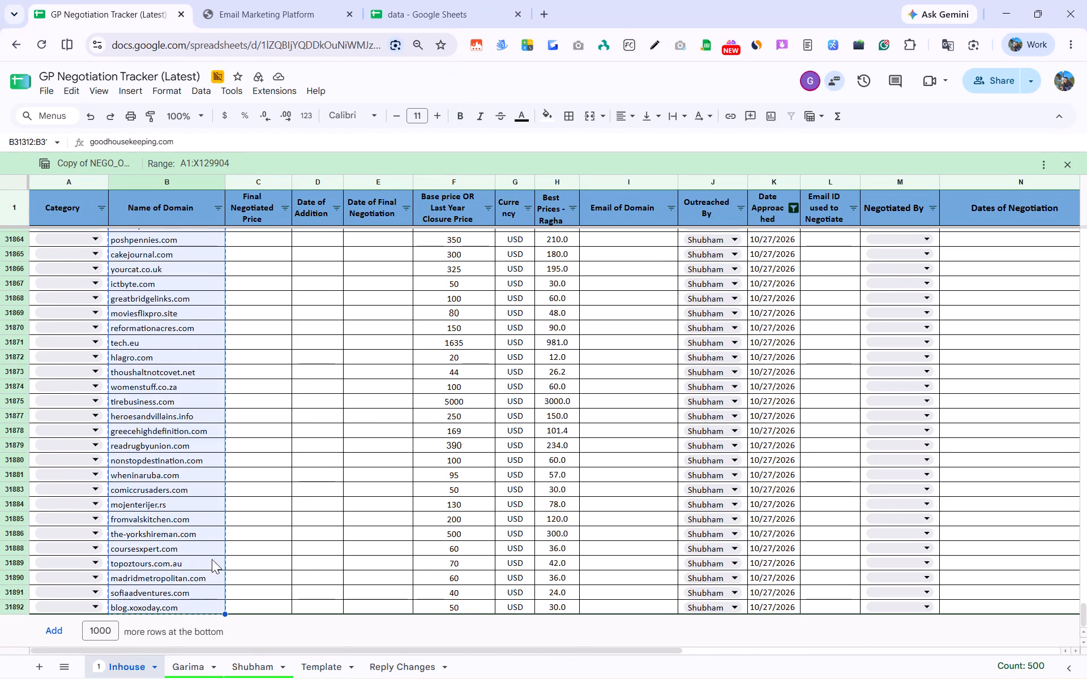
scroll(418, 424, "up", 13)
scroll(418, 424, "up", 10)
scroll(418, 424, "up", 15)
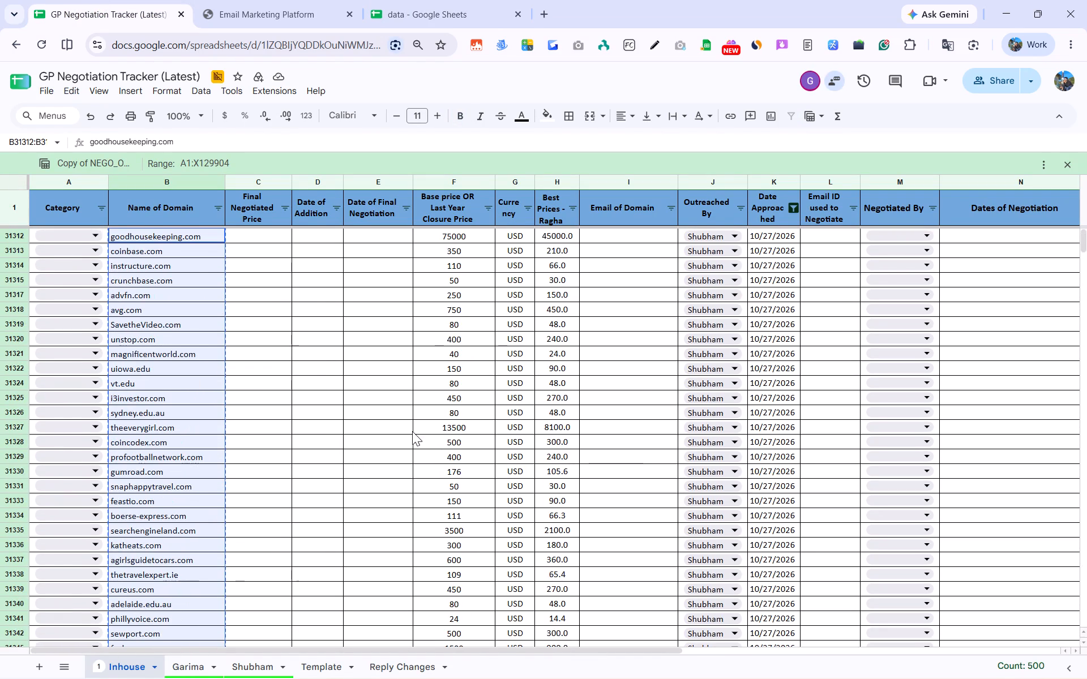
scroll(412, 431, "up", 8)
Paste the copied domains as values only under the Websites header on the data spreadsheet's Sheet2, starting at A2.
left_click(418, 0)
left_click(171, 655)
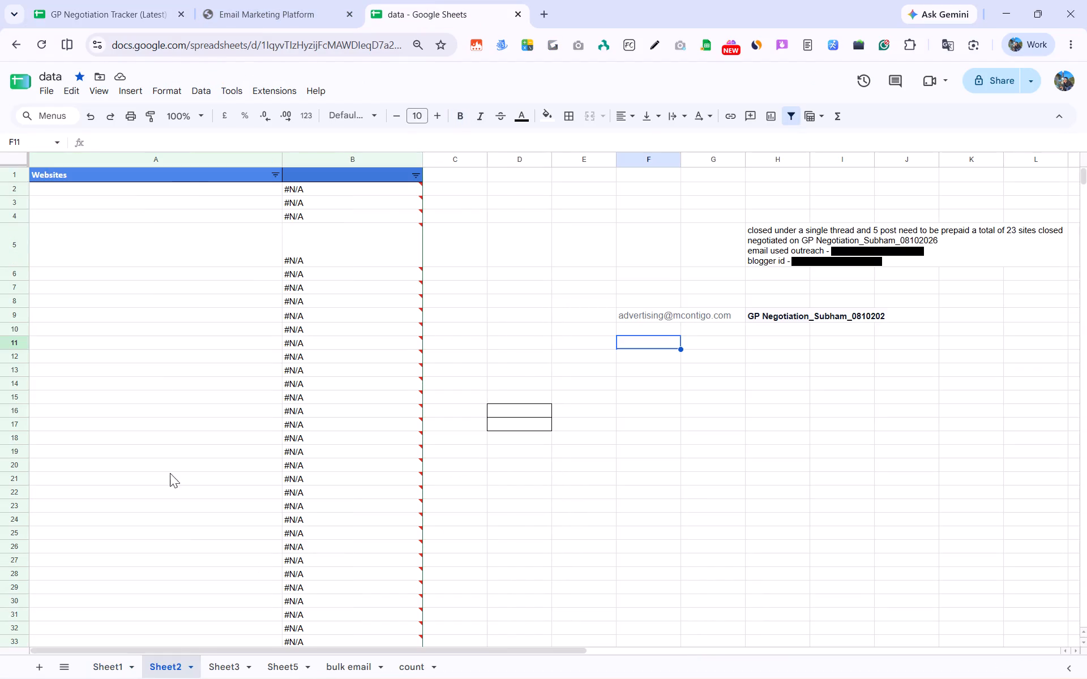
left_click(137, 191)
key("ctrl+shift+v")
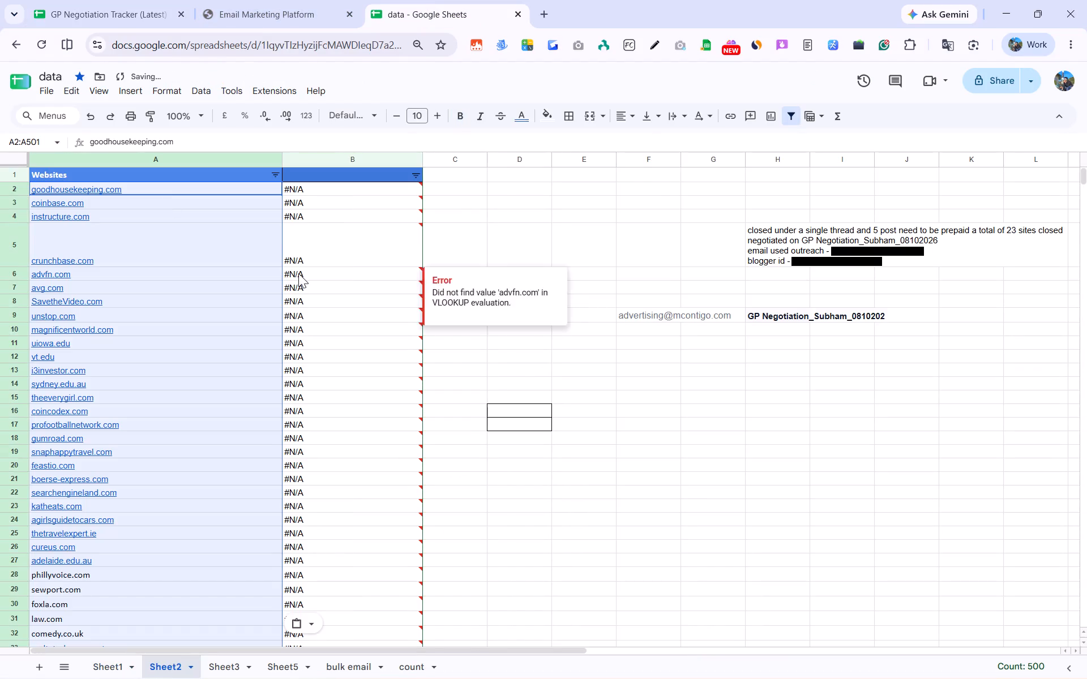
Look through the pasted website list on Sheet2 down to its last entry.
scroll(298, 273, "down", 8)
scroll(319, 261, "up", 1)
scroll(319, 261, "down", 20)
scroll(319, 261, "down", 1)
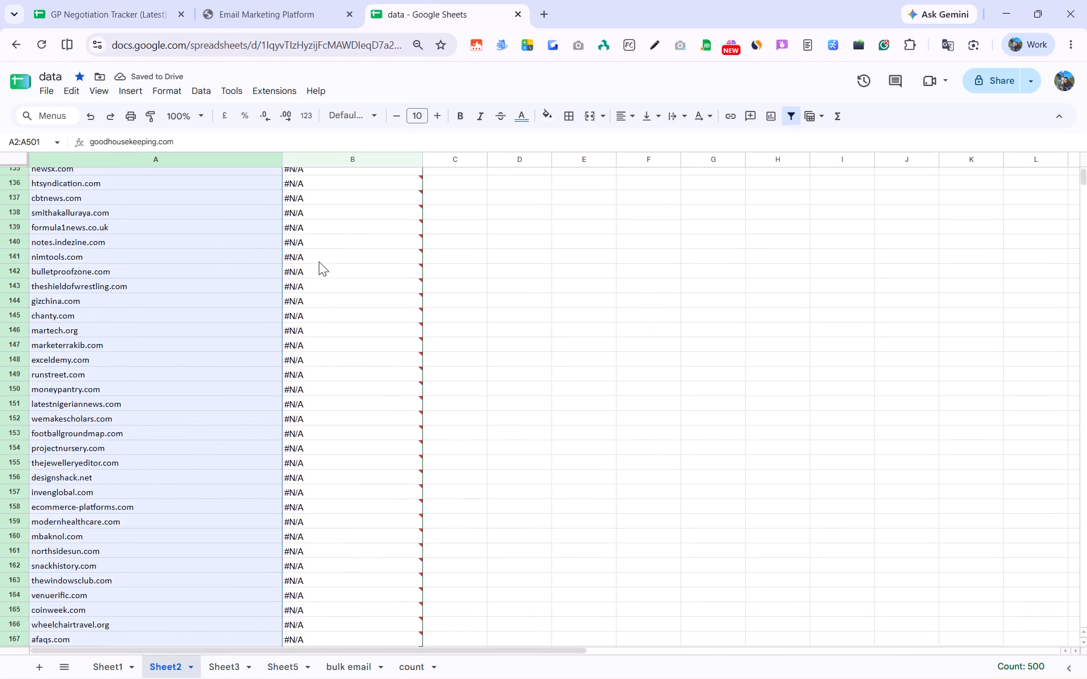
scroll(319, 261, "down", 2)
scroll(319, 261, "up", 1)
scroll(319, 261, "down", 9)
scroll(319, 263, "up", 1)
scroll(319, 263, "down", 2)
scroll(319, 263, "up", 1)
scroll(319, 263, "down", 6)
scroll(319, 263, "up", 2)
scroll(319, 263, "down", 2)
scroll(319, 263, "up", 1)
scroll(319, 263, "down", 8)
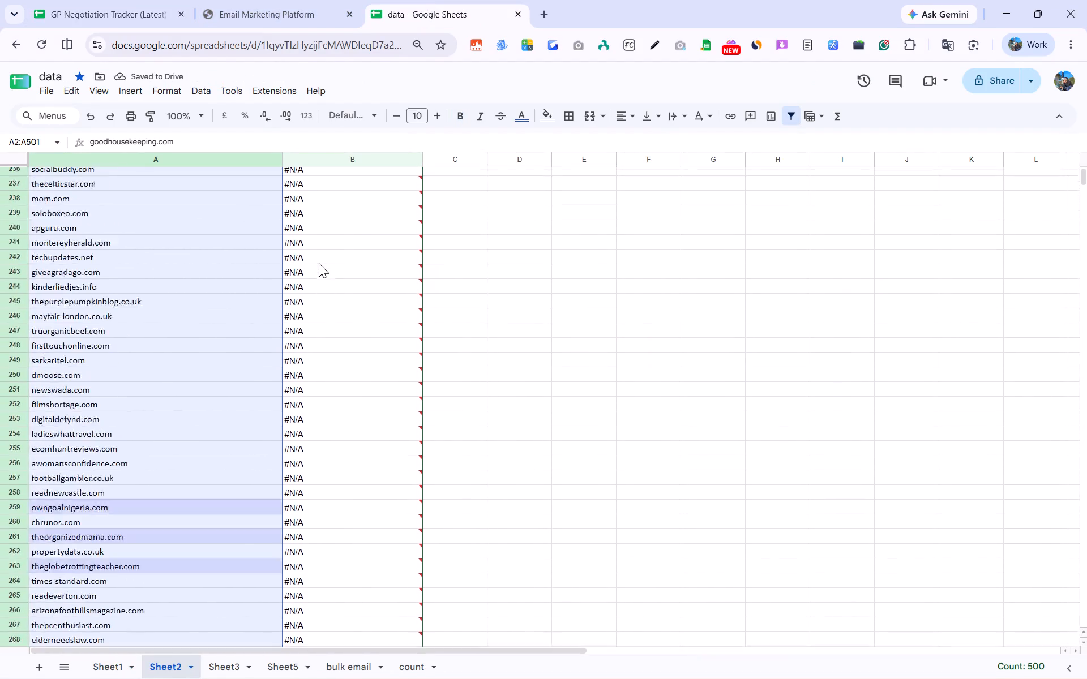
scroll(319, 263, "down", 8)
scroll(319, 263, "up", 6)
scroll(319, 263, "down", 3)
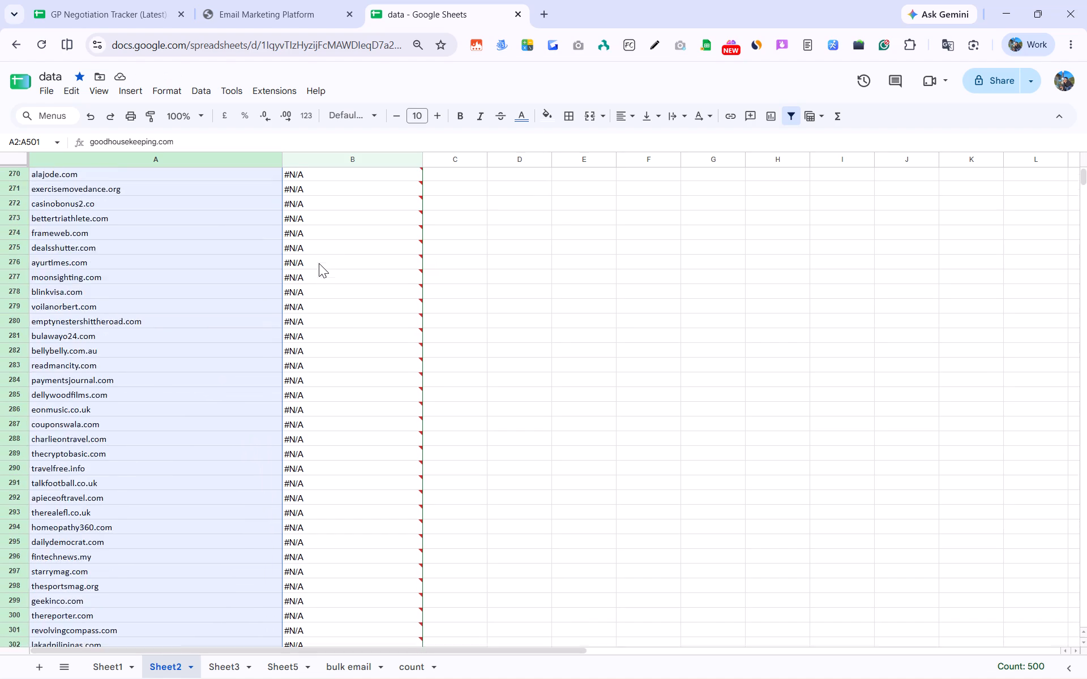
scroll(319, 263, "down", 5)
scroll(319, 263, "up", 1)
scroll(319, 263, "down", 3)
scroll(319, 263, "up", 1)
scroll(319, 263, "down", 6)
scroll(319, 263, "down", 17)
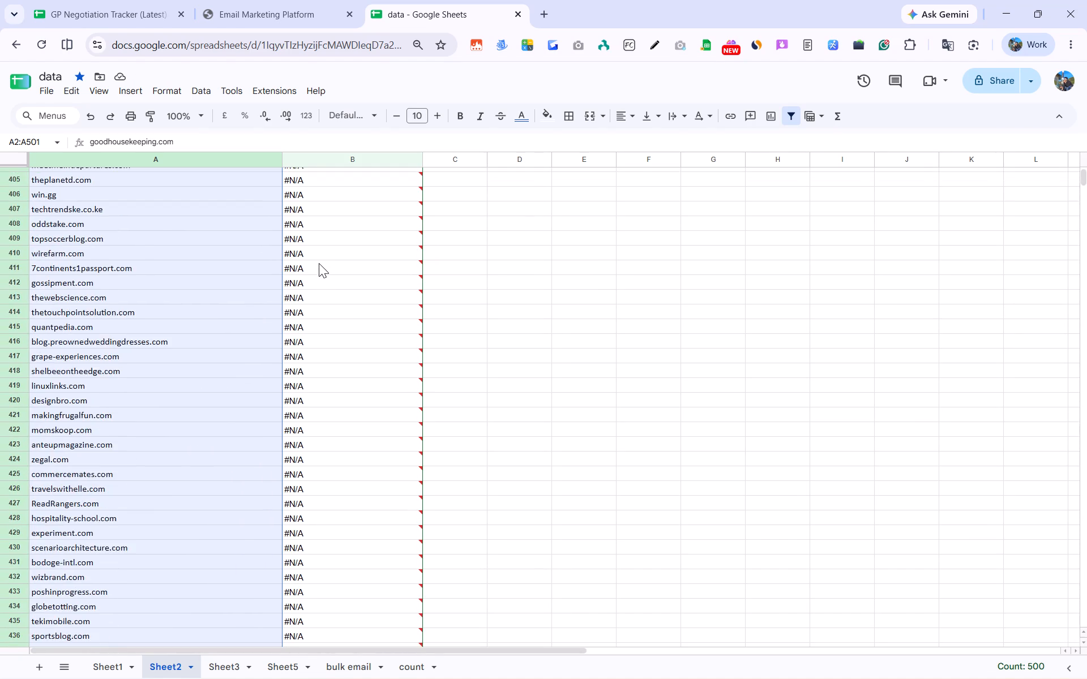
scroll(319, 263, "down", 11)
scroll(319, 263, "up", 1)
scroll(319, 263, "down", 1)
scroll(319, 263, "up", 1)
scroll(319, 263, "down", 3)
scroll(319, 263, "up", 1)
scroll(319, 263, "down", 3)
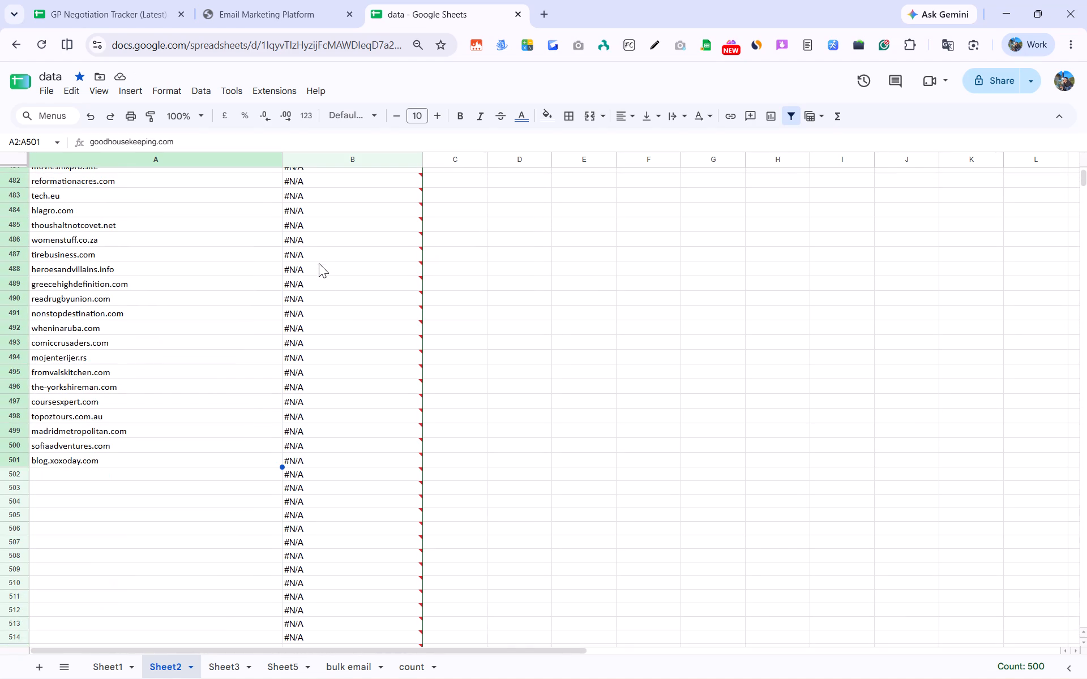
left_click(563, 372)
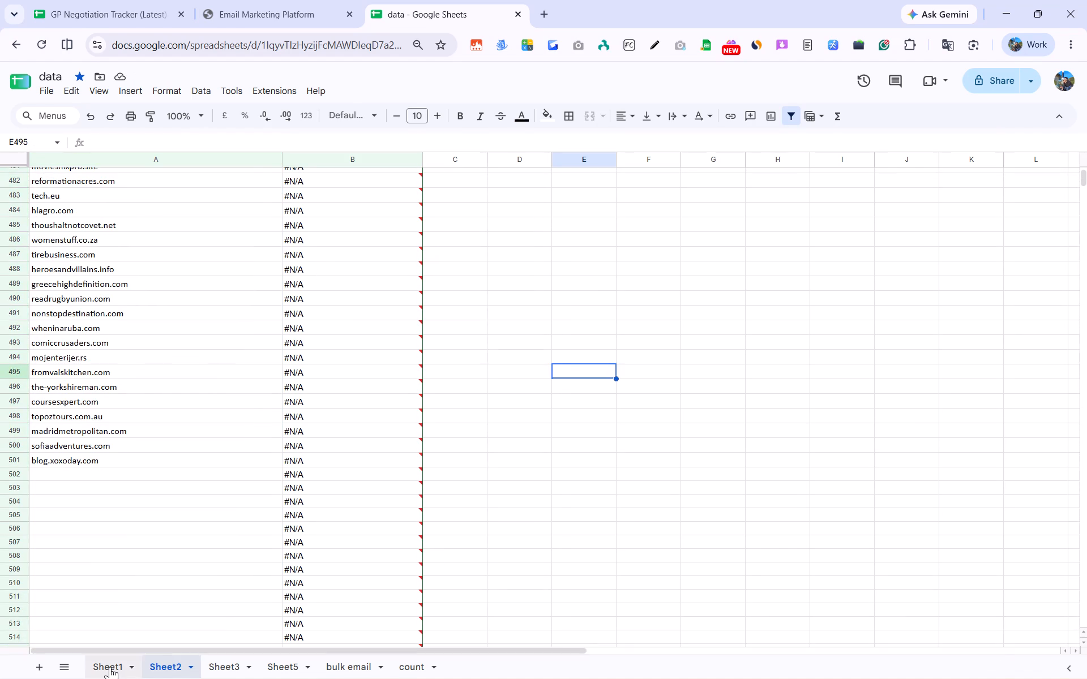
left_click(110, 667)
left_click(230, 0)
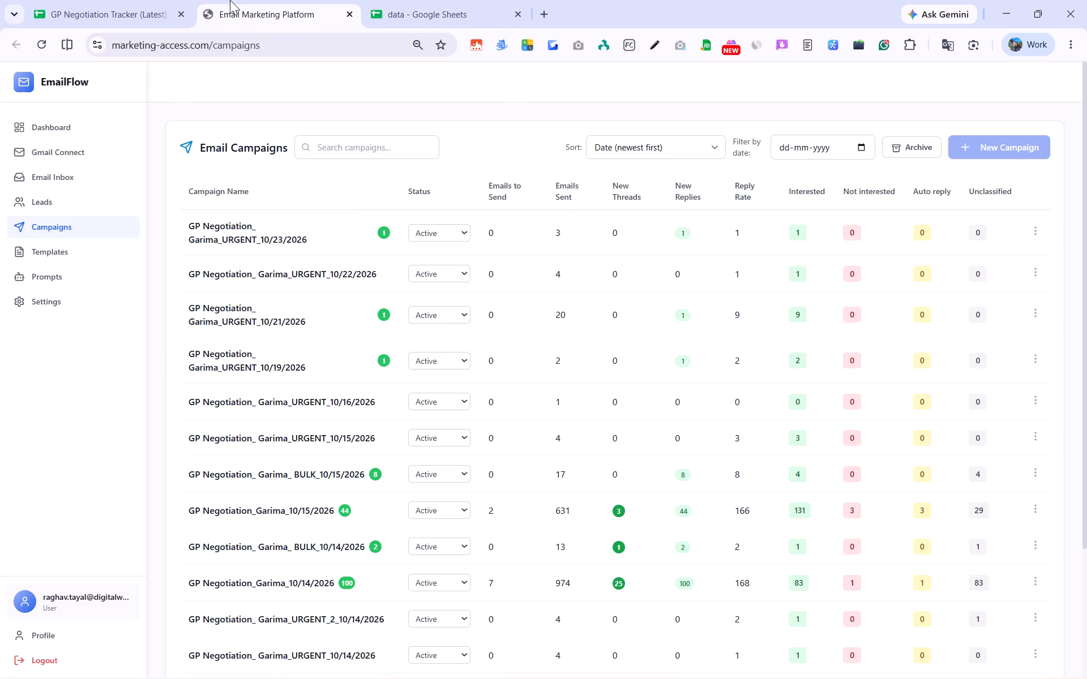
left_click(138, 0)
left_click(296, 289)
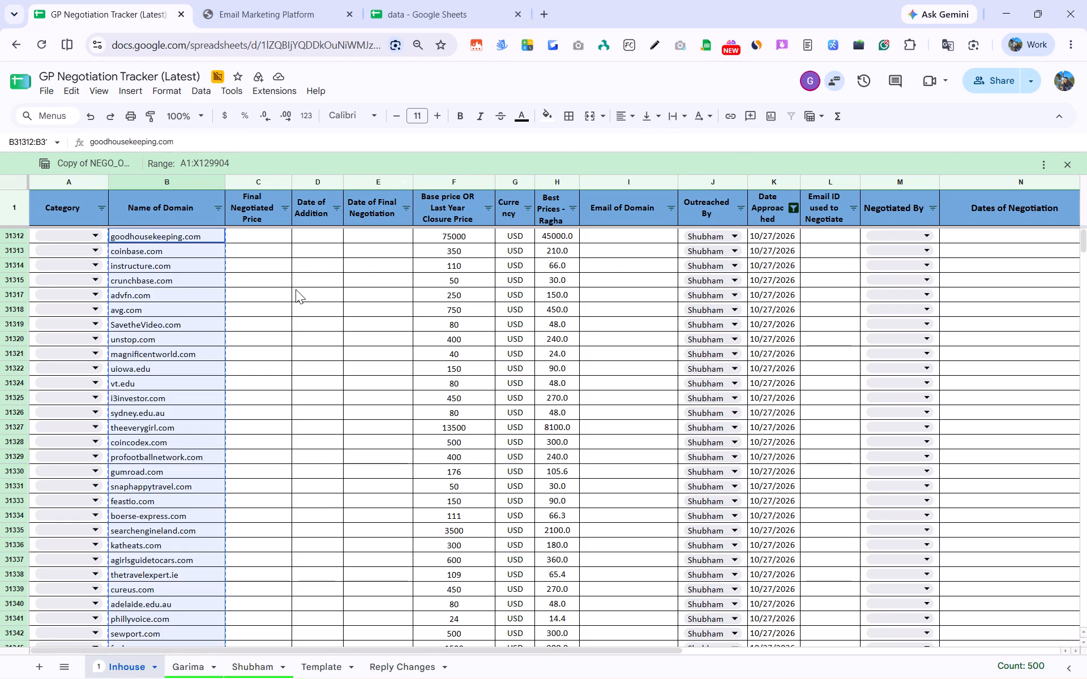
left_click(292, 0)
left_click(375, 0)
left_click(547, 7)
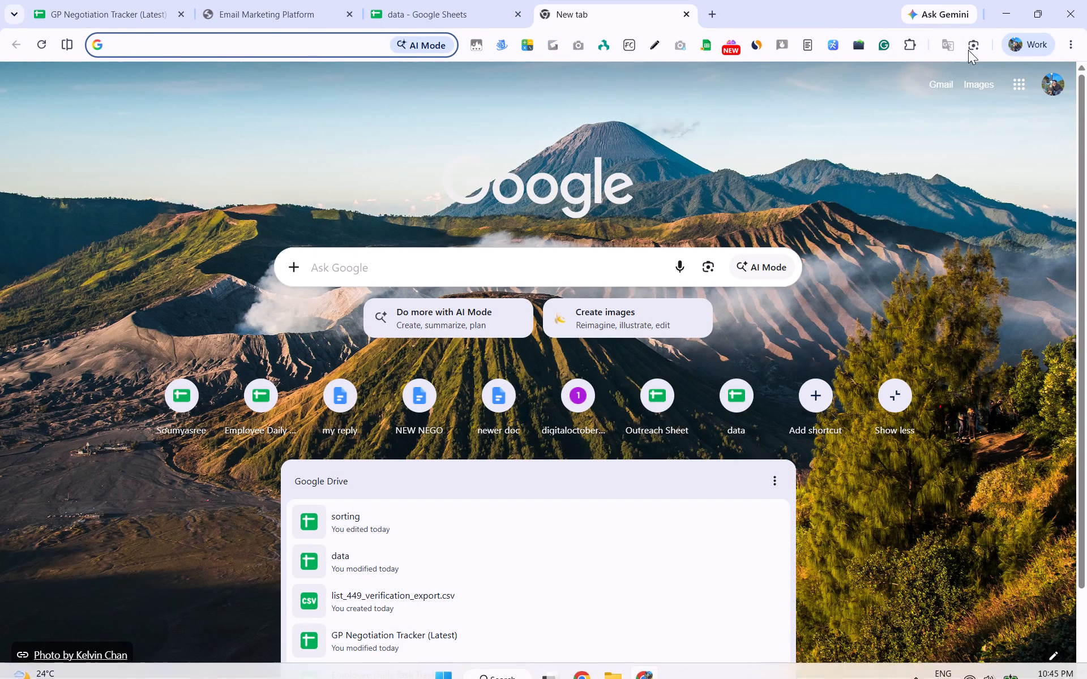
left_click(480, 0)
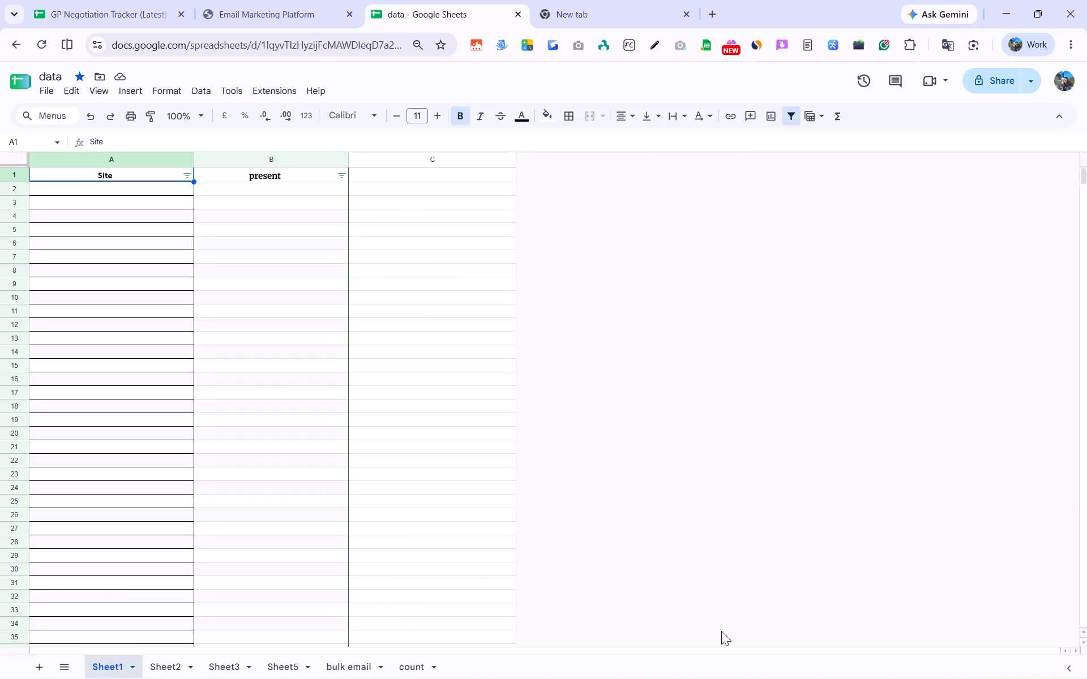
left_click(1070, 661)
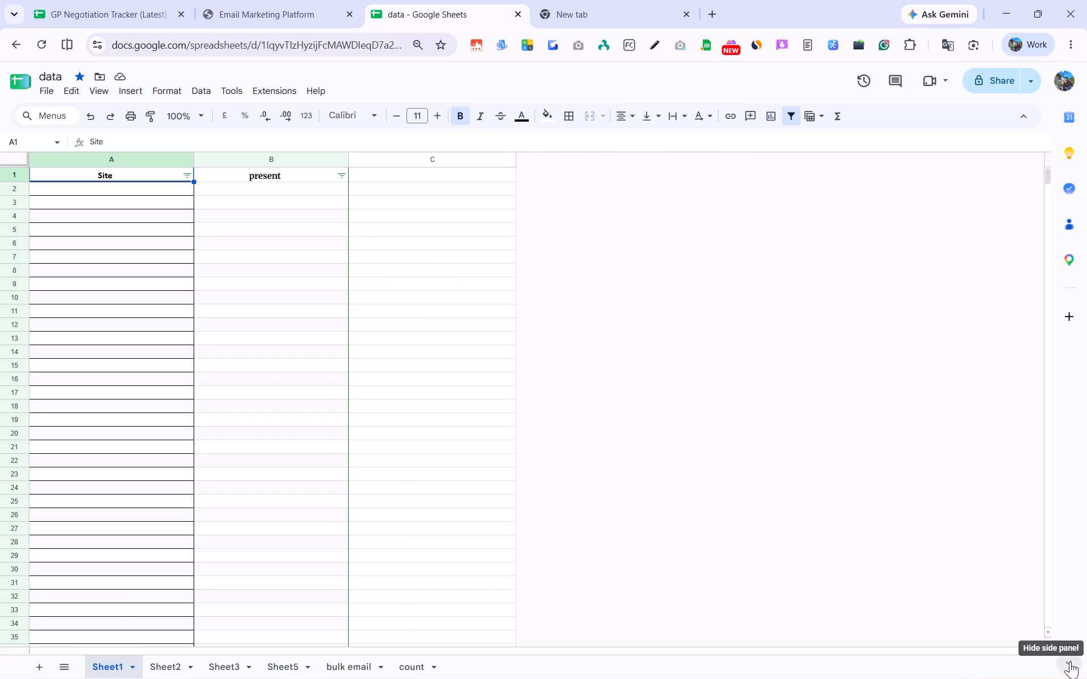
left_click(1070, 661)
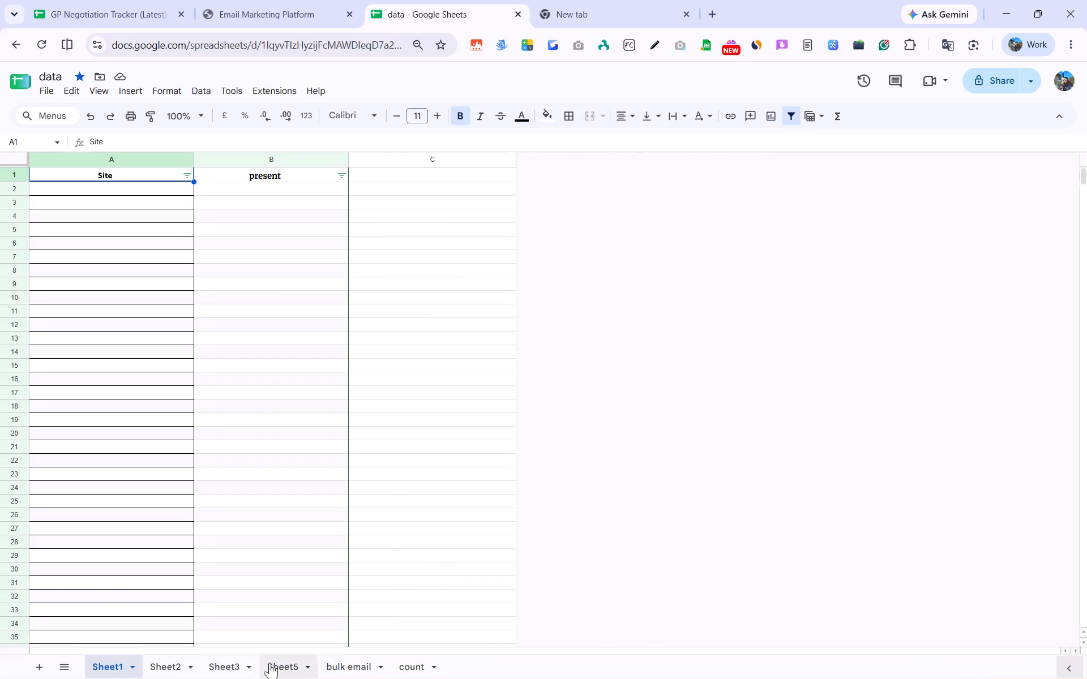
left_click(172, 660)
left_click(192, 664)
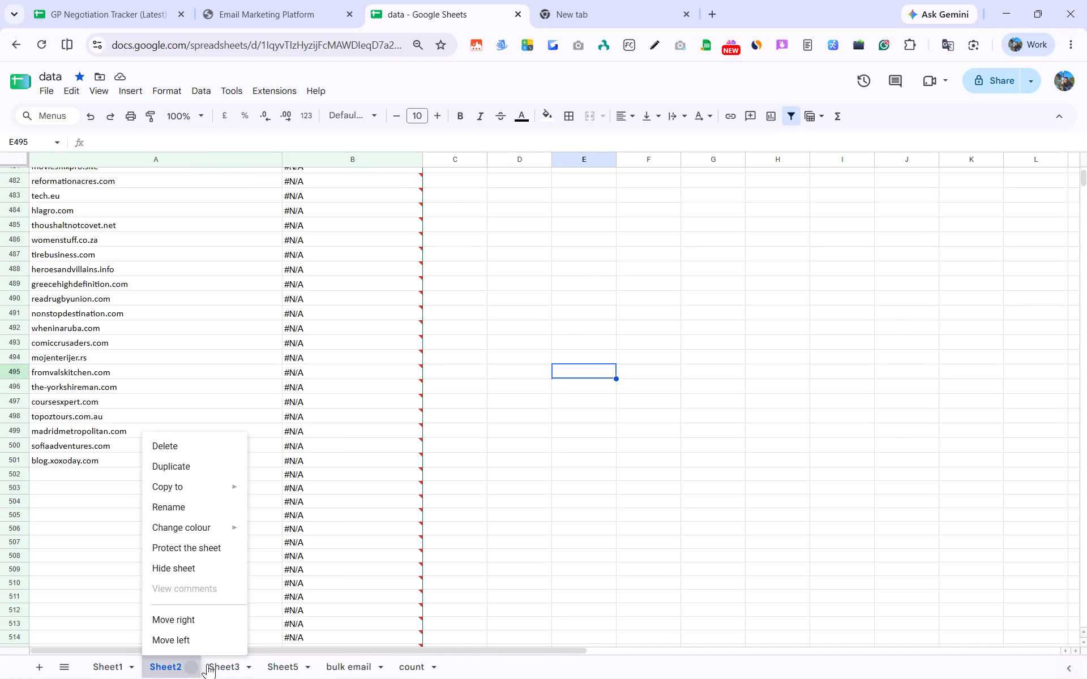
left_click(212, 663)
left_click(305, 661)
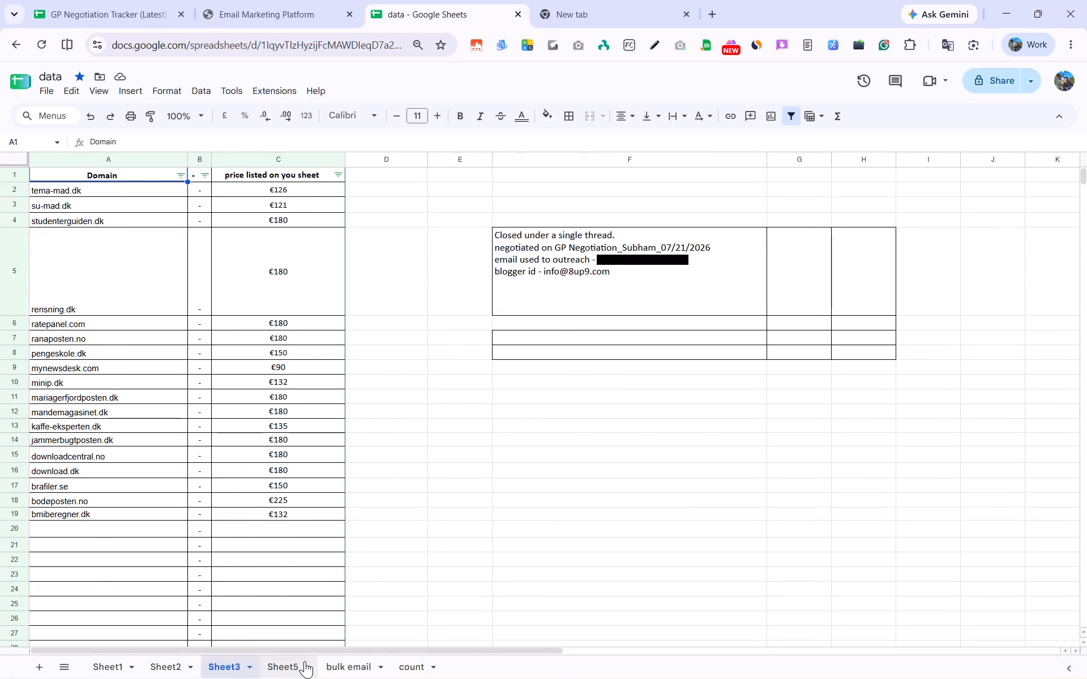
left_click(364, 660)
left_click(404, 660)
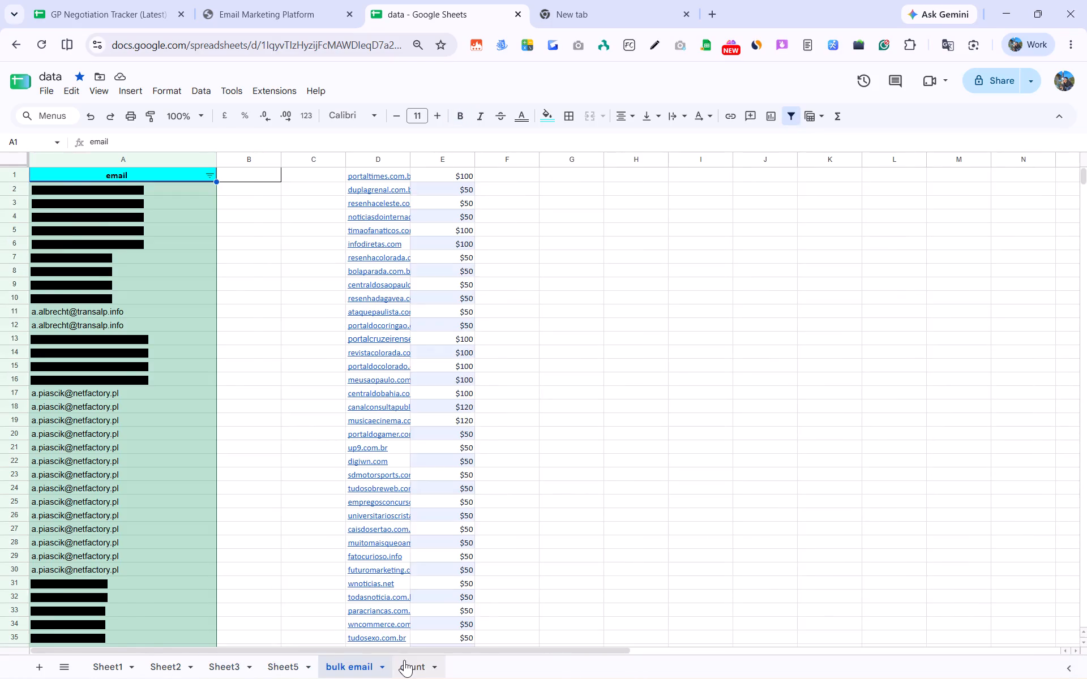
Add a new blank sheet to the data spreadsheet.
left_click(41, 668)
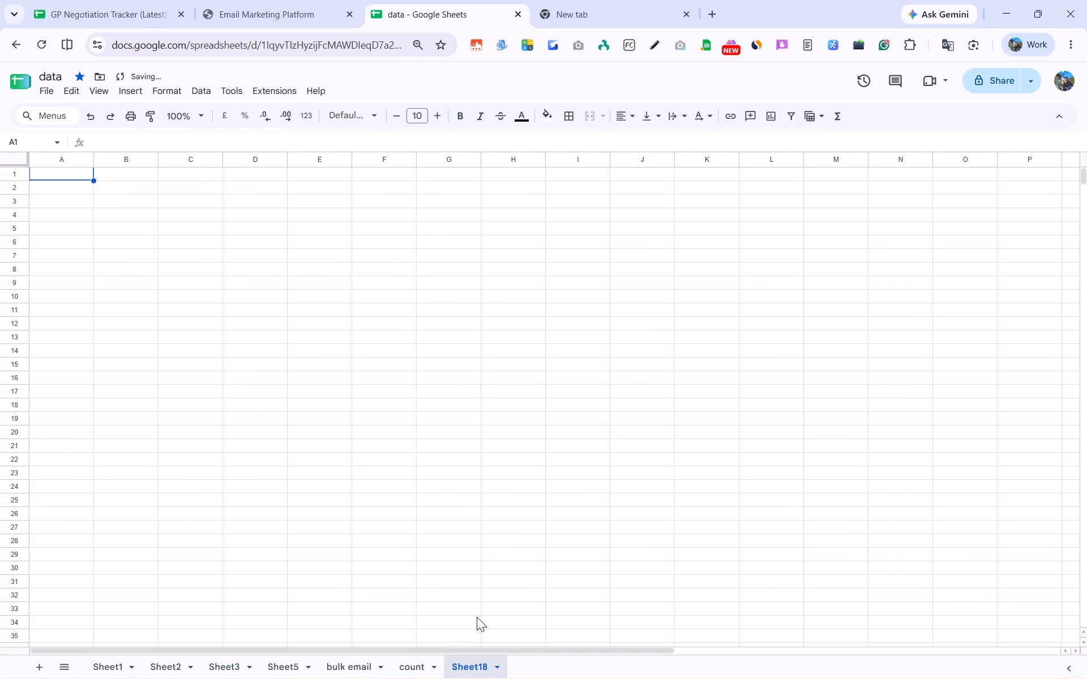
Open GPNegotiation_Subham_10.27.2026_export.csv from the browser's download history, view it briefly and put its window away.
left_click(648, 0)
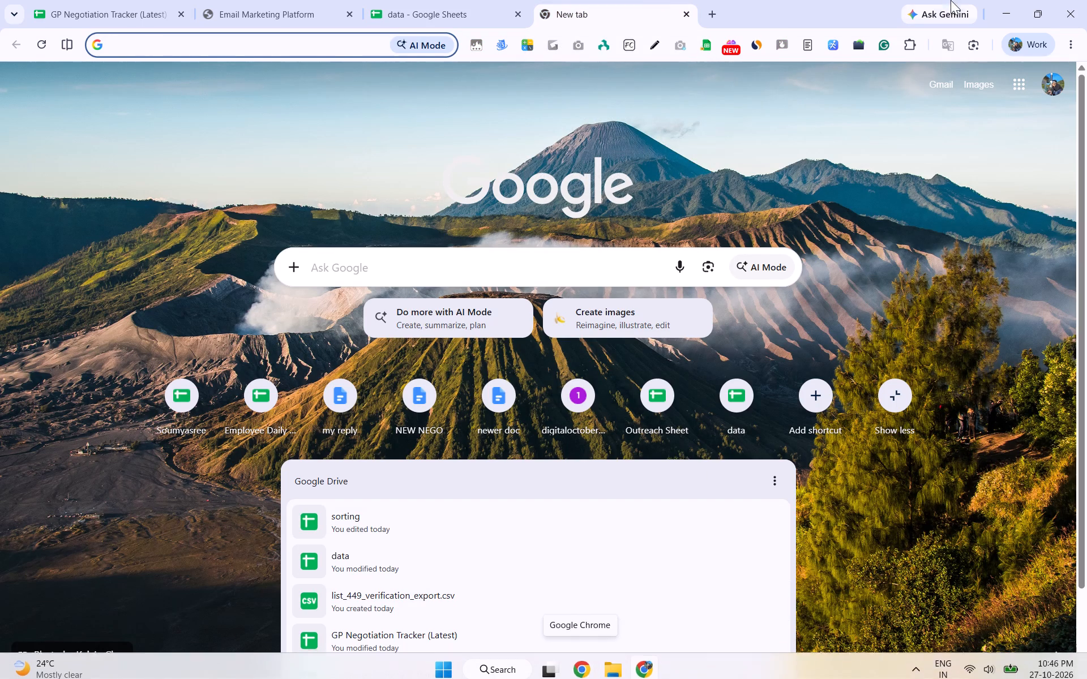
left_click(1077, 48)
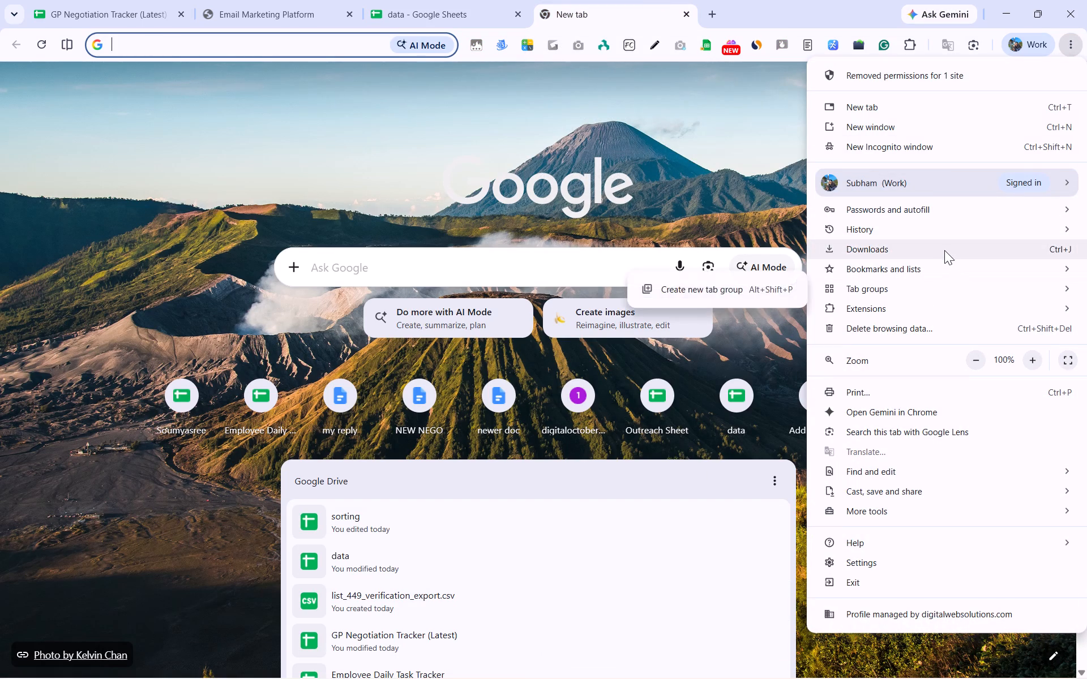
left_click(942, 246)
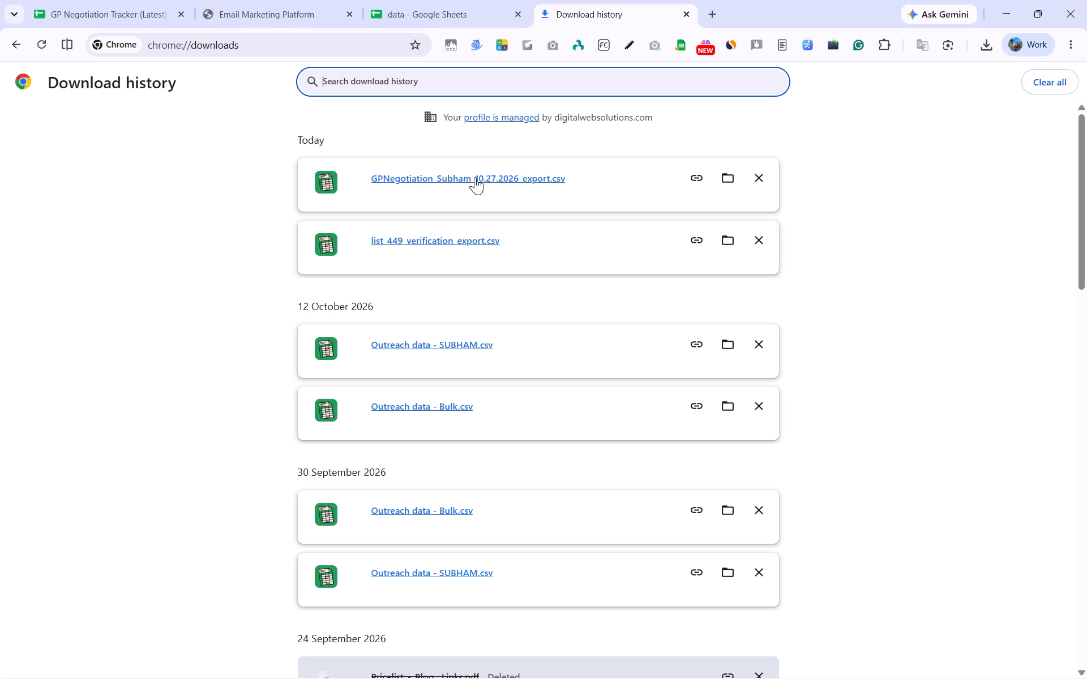
left_click(474, 175)
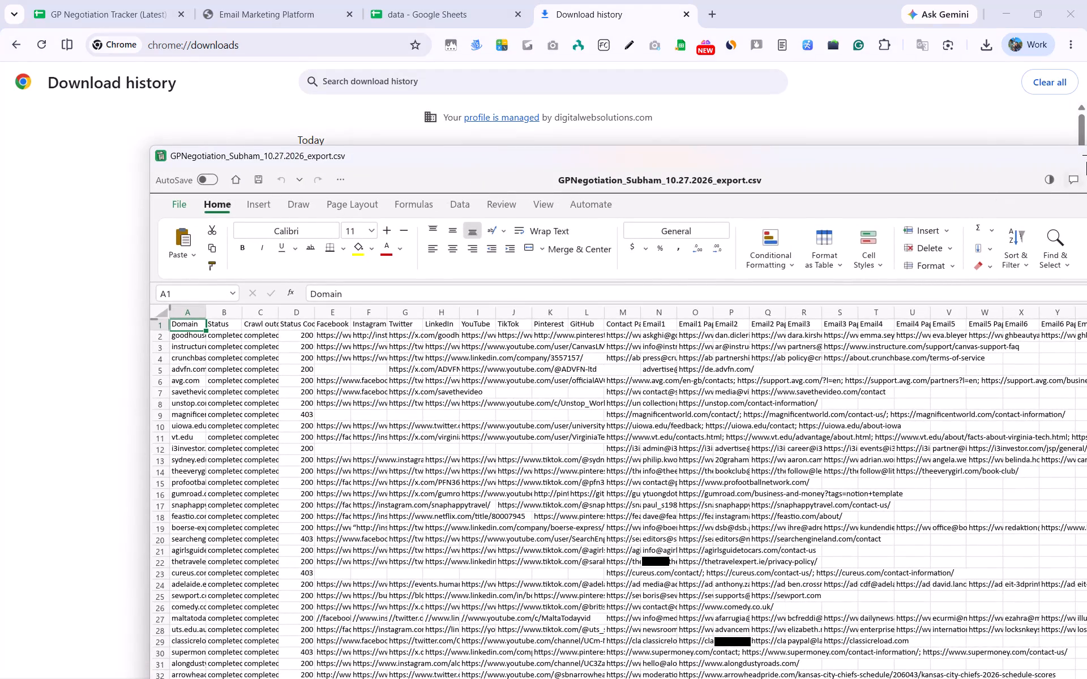
left_click_drag(1004, 152, 911, 153)
left_click(1056, 156)
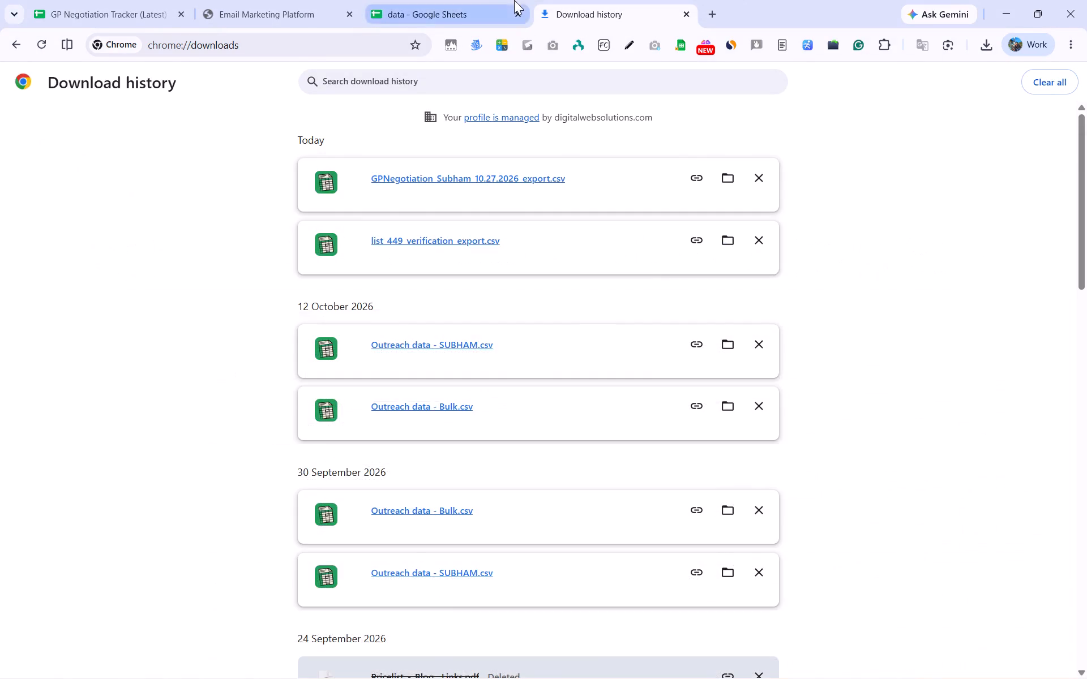
In the data spreadsheet, undo adding the blank sheet and deleting Sheet15, Copy of Sheet15 and Sheet16.
left_click(496, 0)
left_click(587, 295)
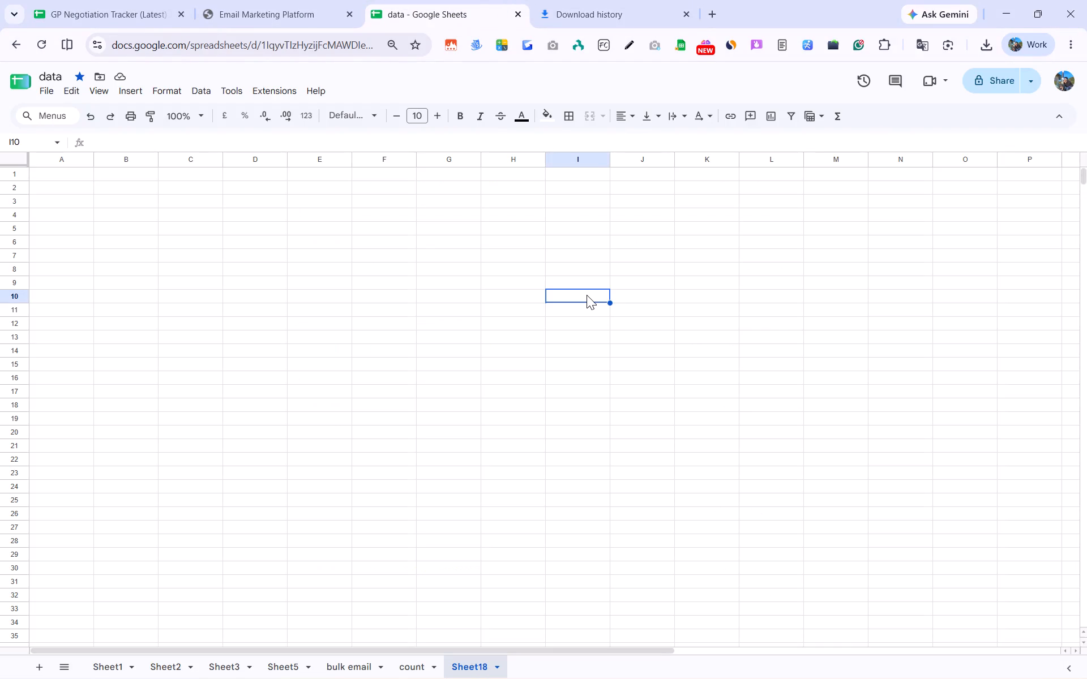
key("ctrl+z")
key("ctrl+z")
key("ctrl+z")
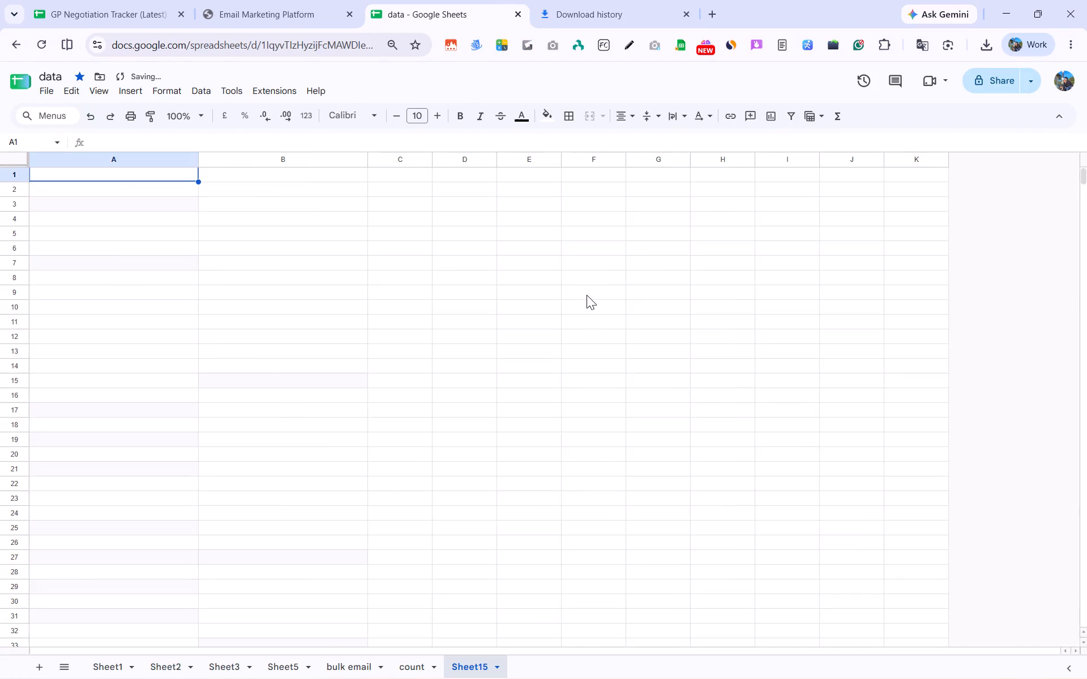
key("ctrl+z")
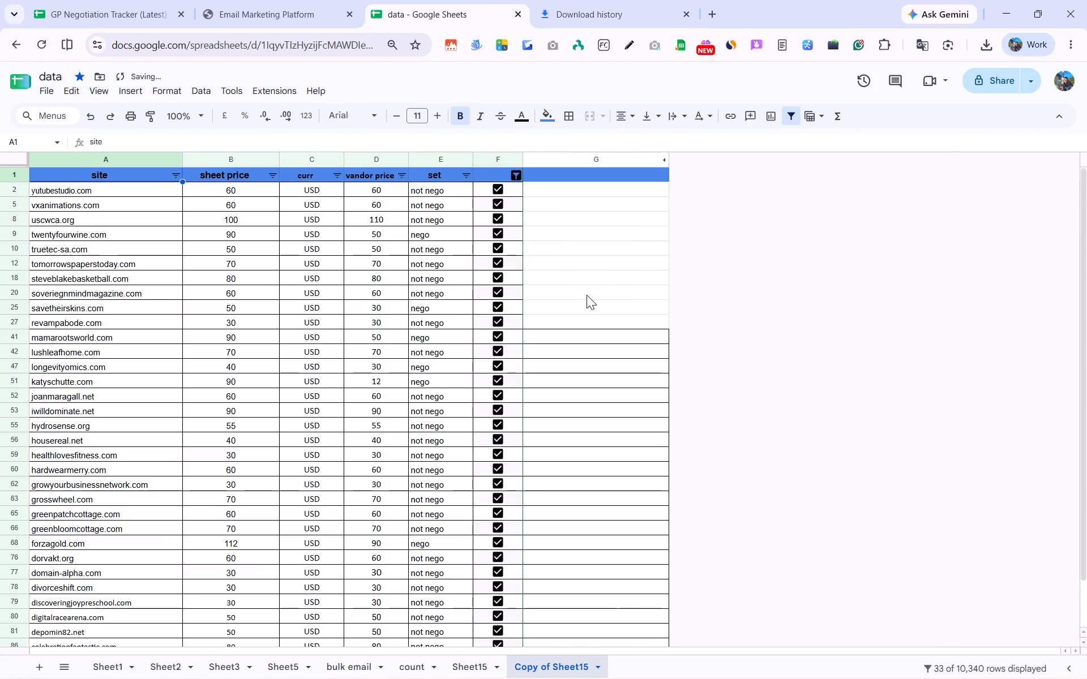
left_click(459, 656)
left_click(526, 660)
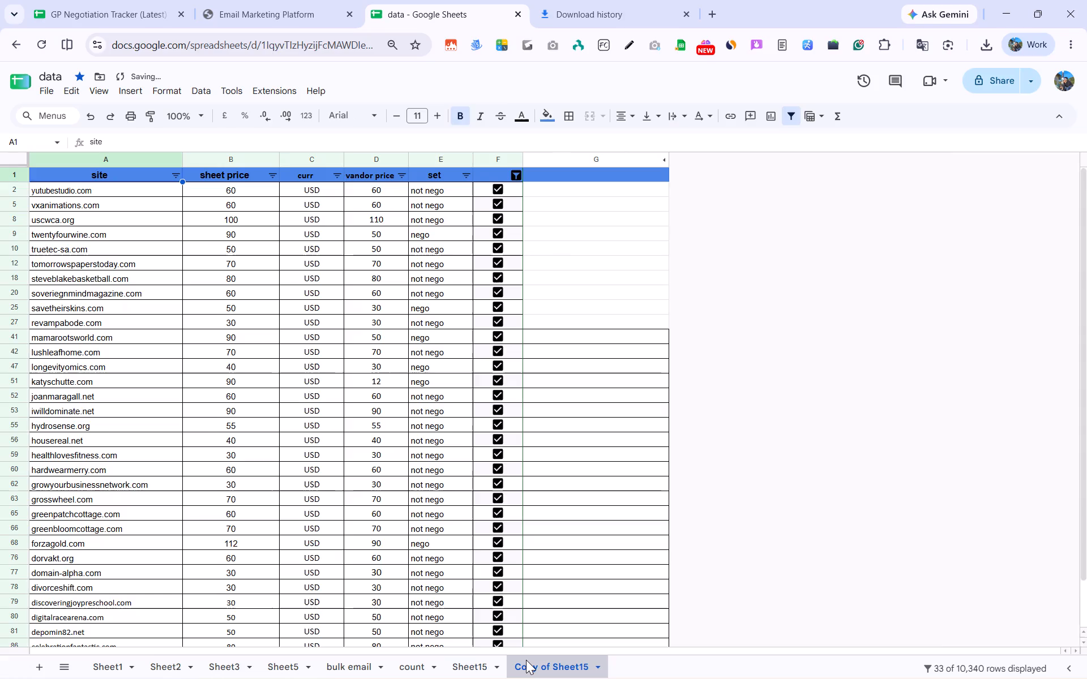
key("ctrl+z")
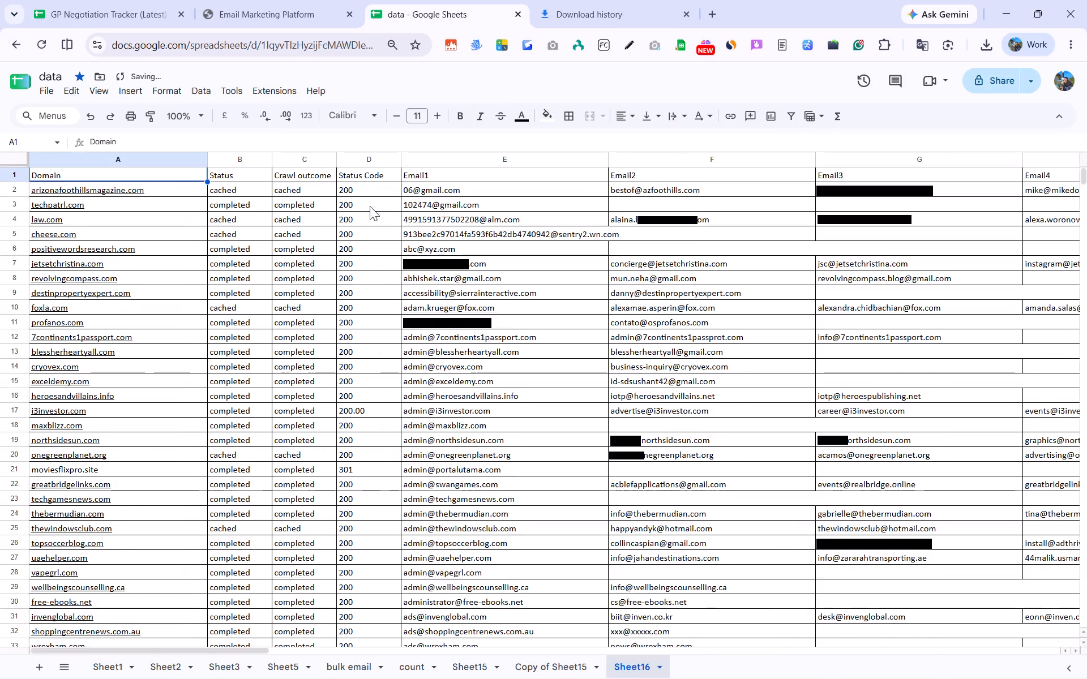
Add a filter to all the data on Sheet16.
scroll(368, 198, "down", 20)
scroll(368, 198, "down", 10)
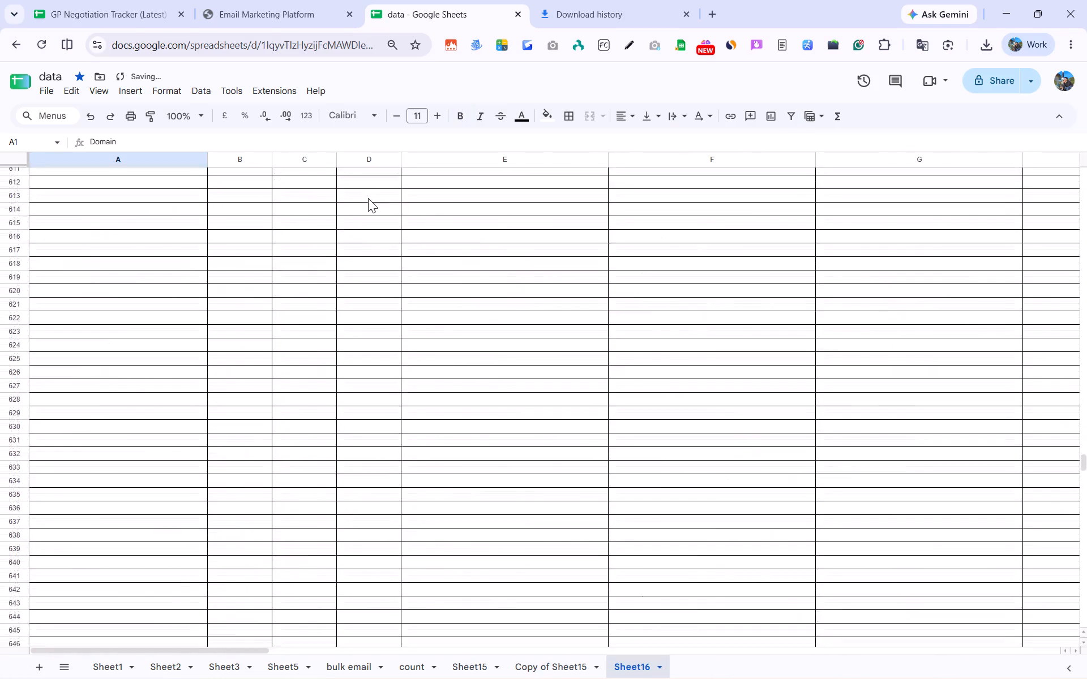
scroll(368, 198, "up", 17)
scroll(452, 373, "up", 7)
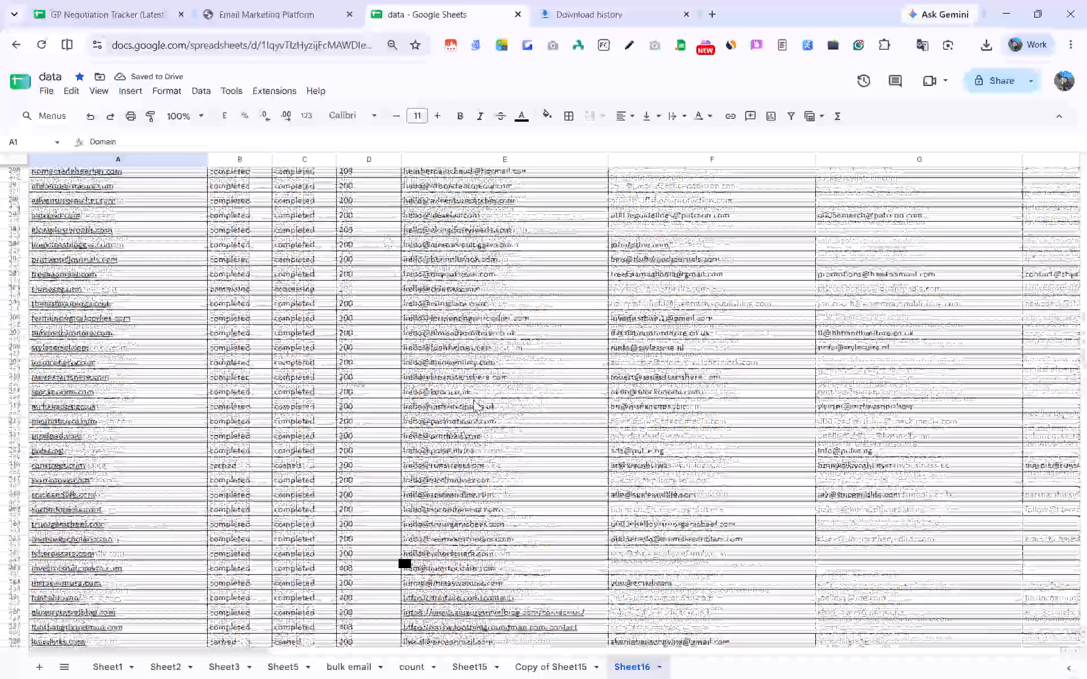
scroll(473, 399, "up", 13)
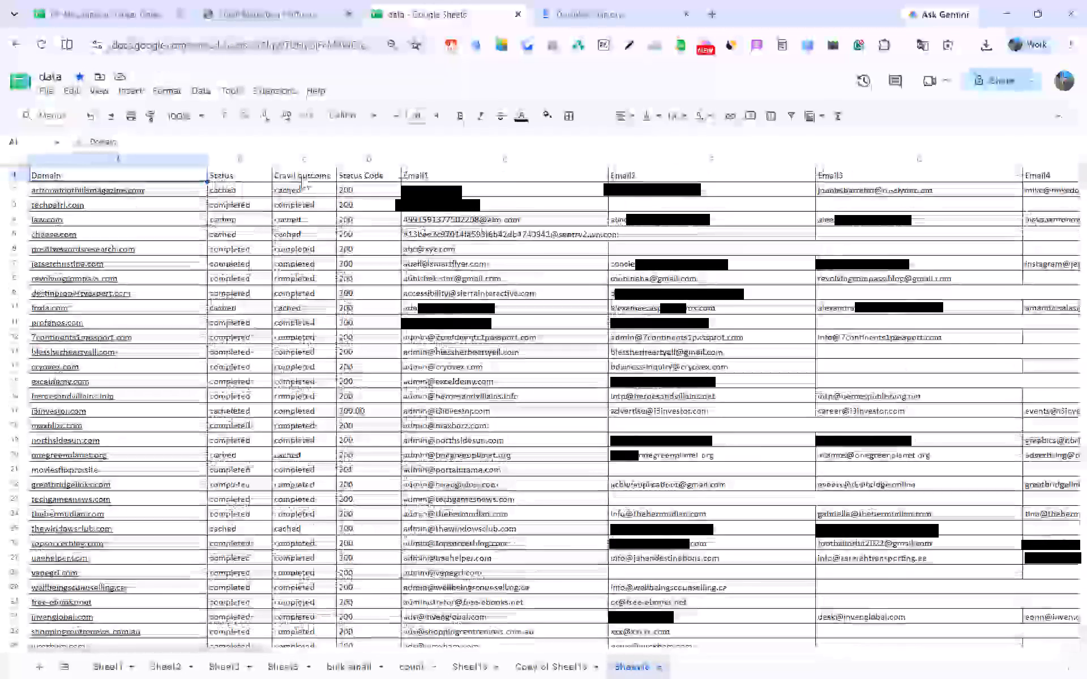
left_click(4, 160)
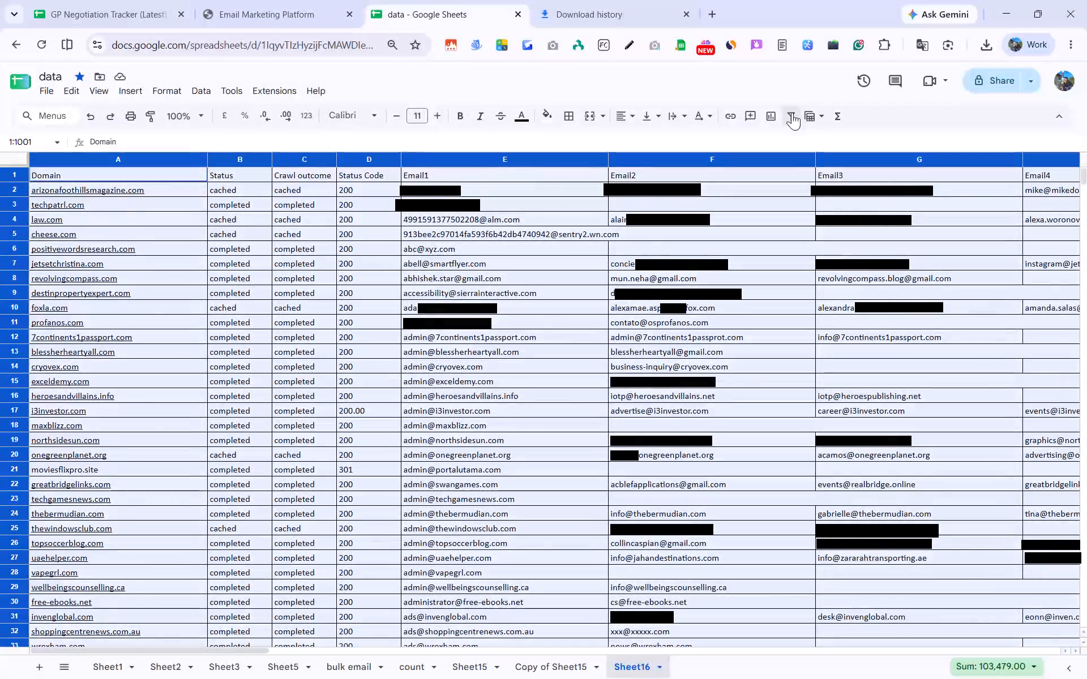
left_click(792, 113)
left_click(626, 270)
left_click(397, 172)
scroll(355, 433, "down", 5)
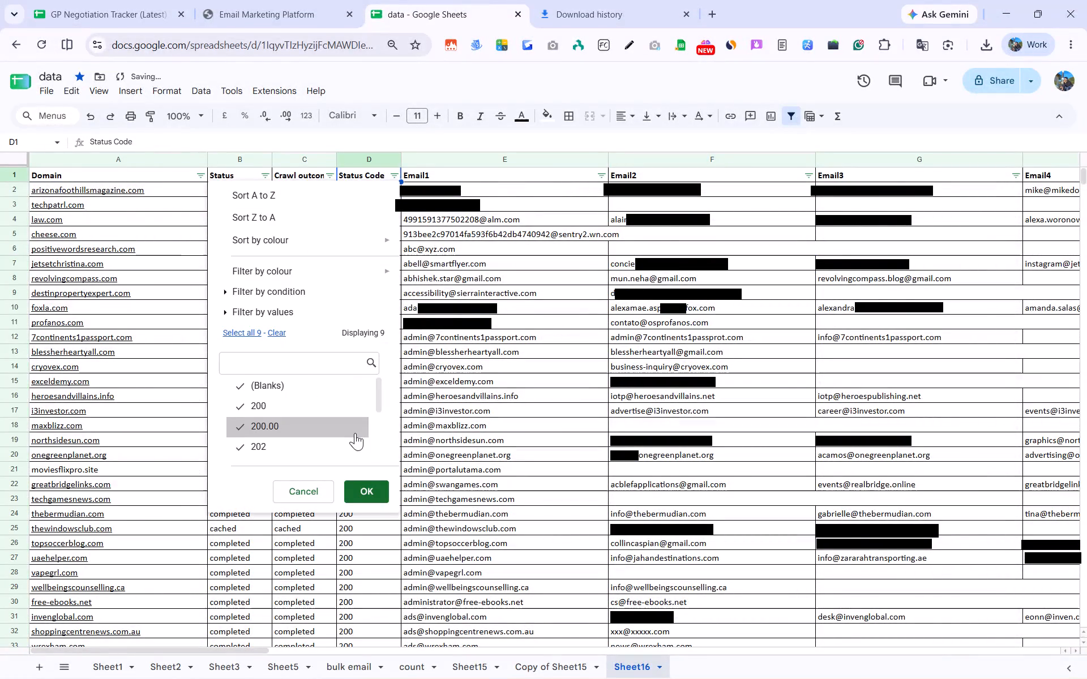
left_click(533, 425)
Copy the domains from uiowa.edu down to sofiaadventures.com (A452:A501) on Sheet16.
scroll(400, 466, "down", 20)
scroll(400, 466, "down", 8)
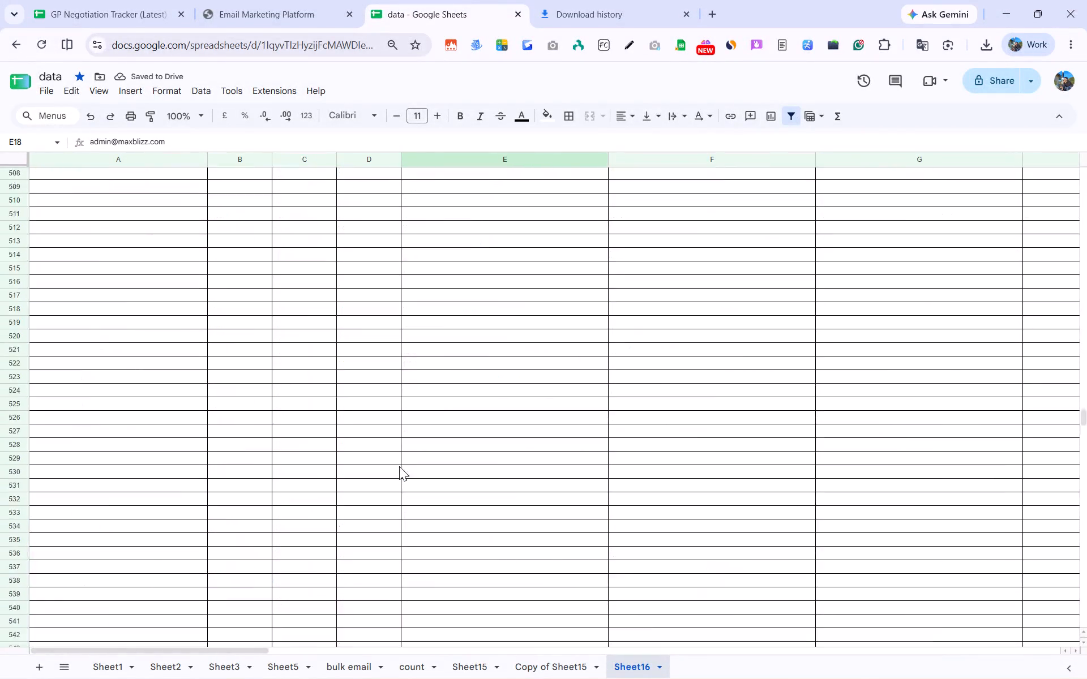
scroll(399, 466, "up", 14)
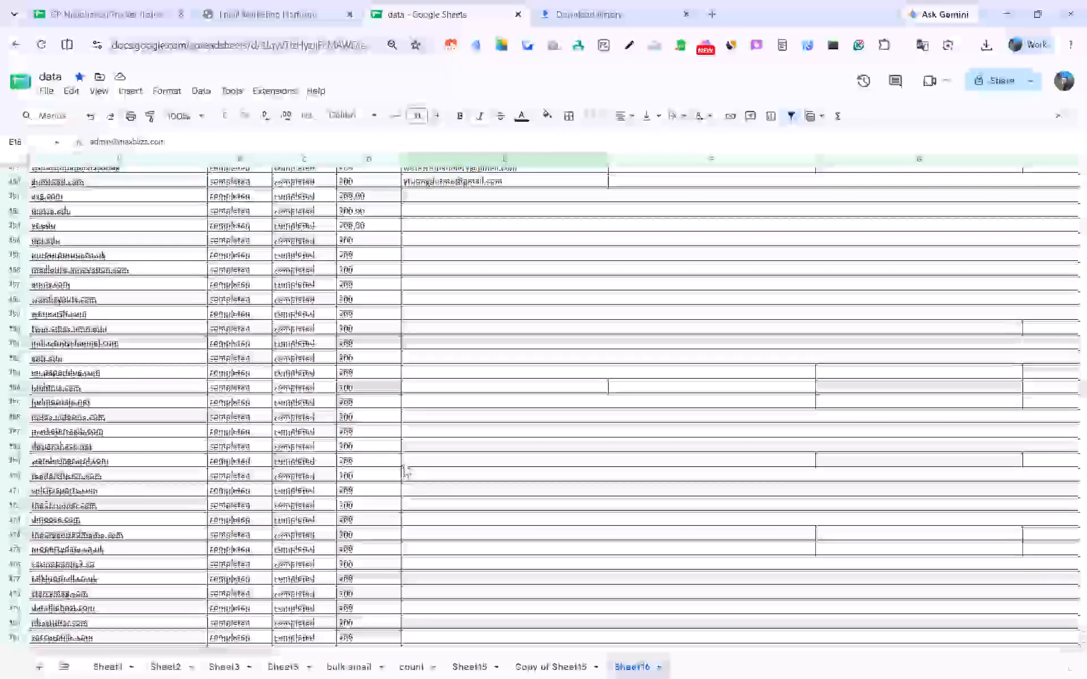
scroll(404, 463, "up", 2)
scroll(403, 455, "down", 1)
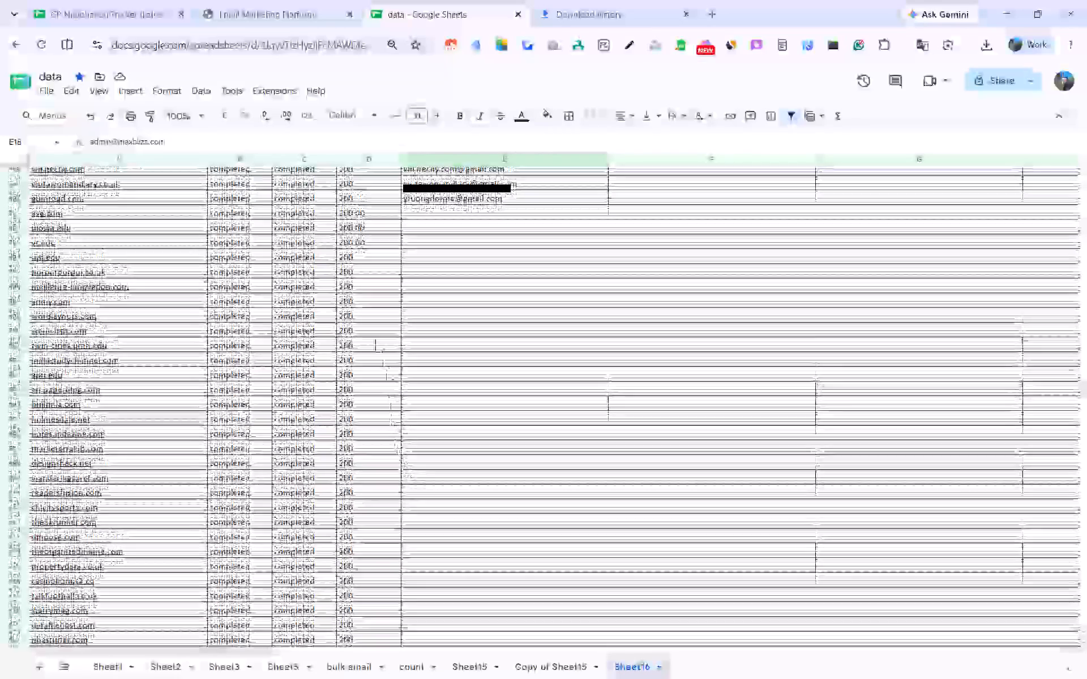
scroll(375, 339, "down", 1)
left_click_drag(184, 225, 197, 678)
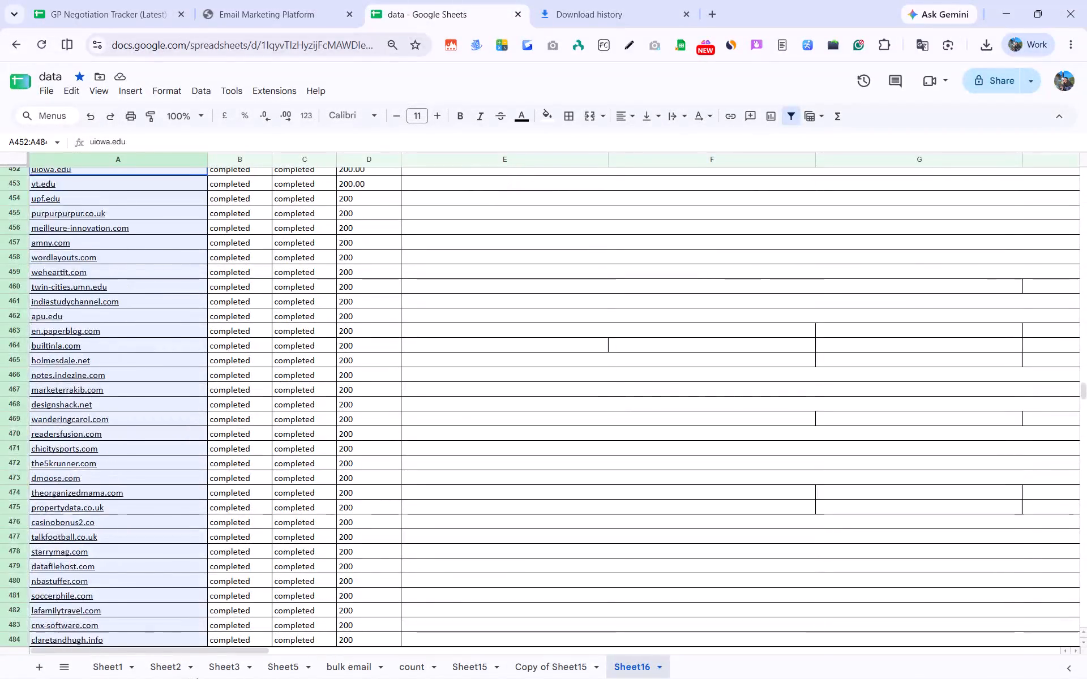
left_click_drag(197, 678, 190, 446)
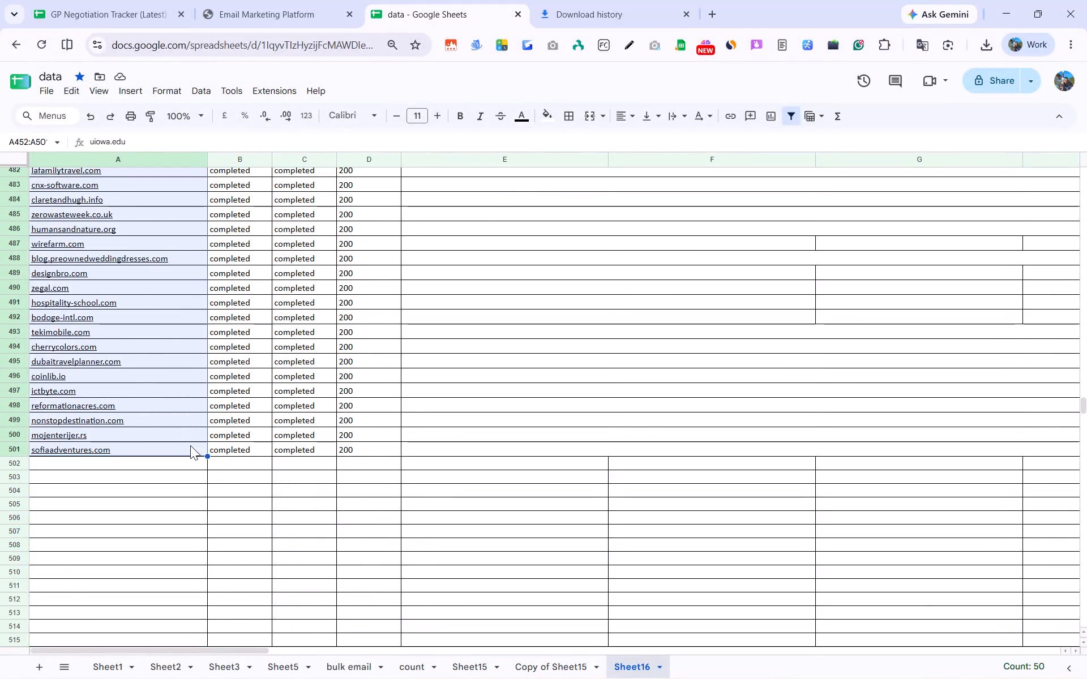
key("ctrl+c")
Copy all Sheet16 domains that have no email addresses, from avg.com down to sofiaadventures.com (A451:A501).
scroll(427, 355, "up", 8)
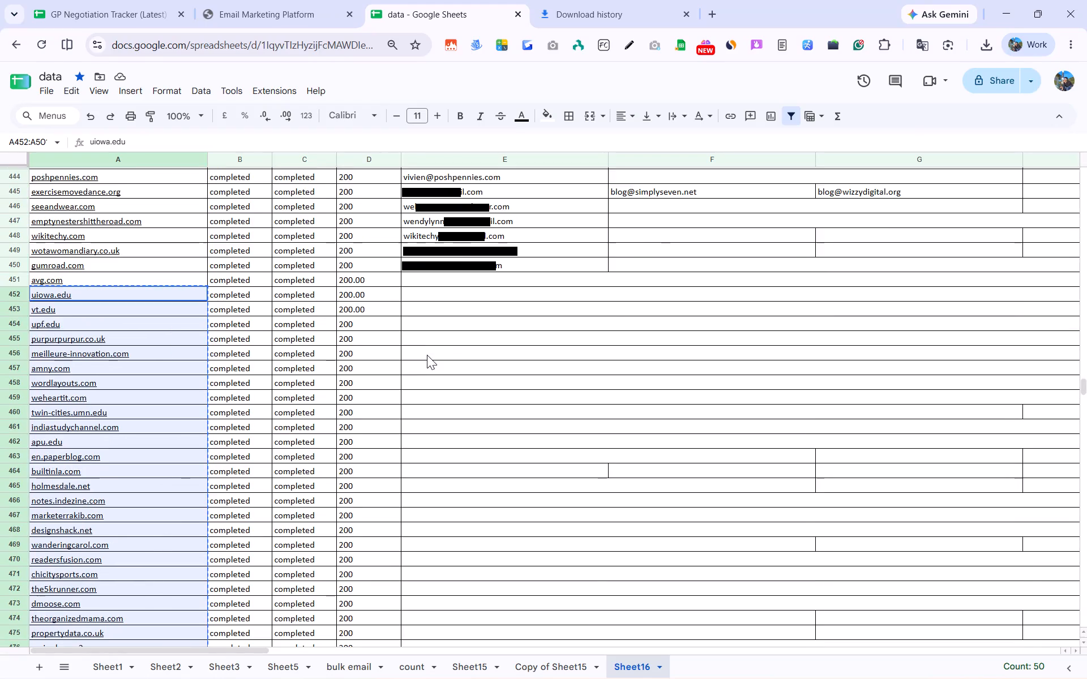
left_click(438, 282)
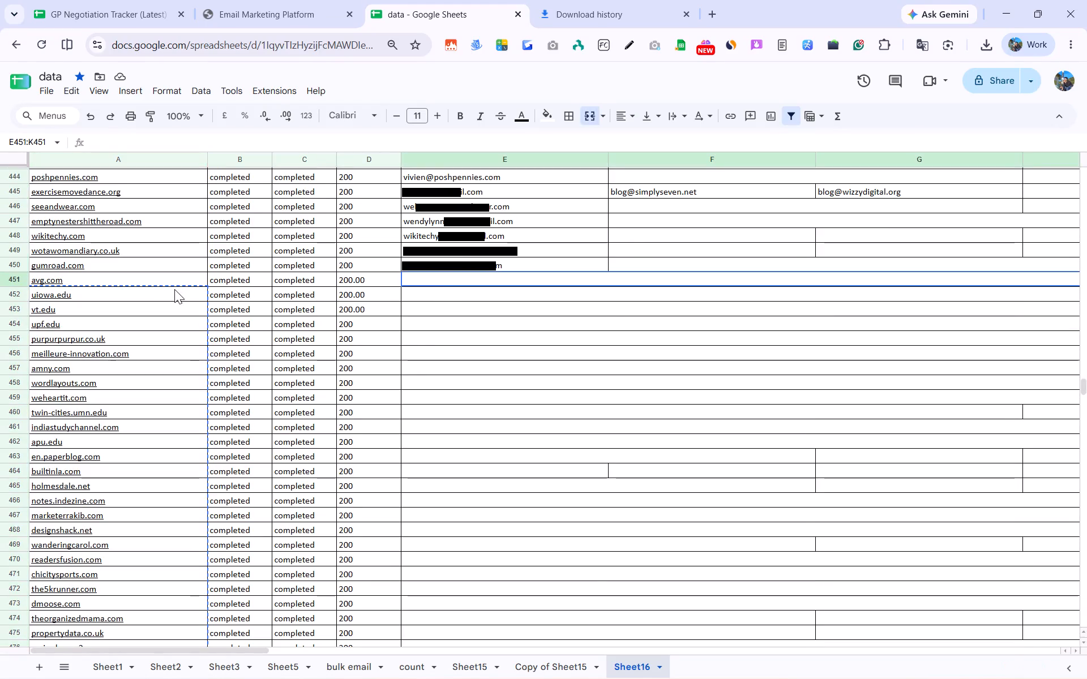
left_click_drag(166, 278, 182, 559)
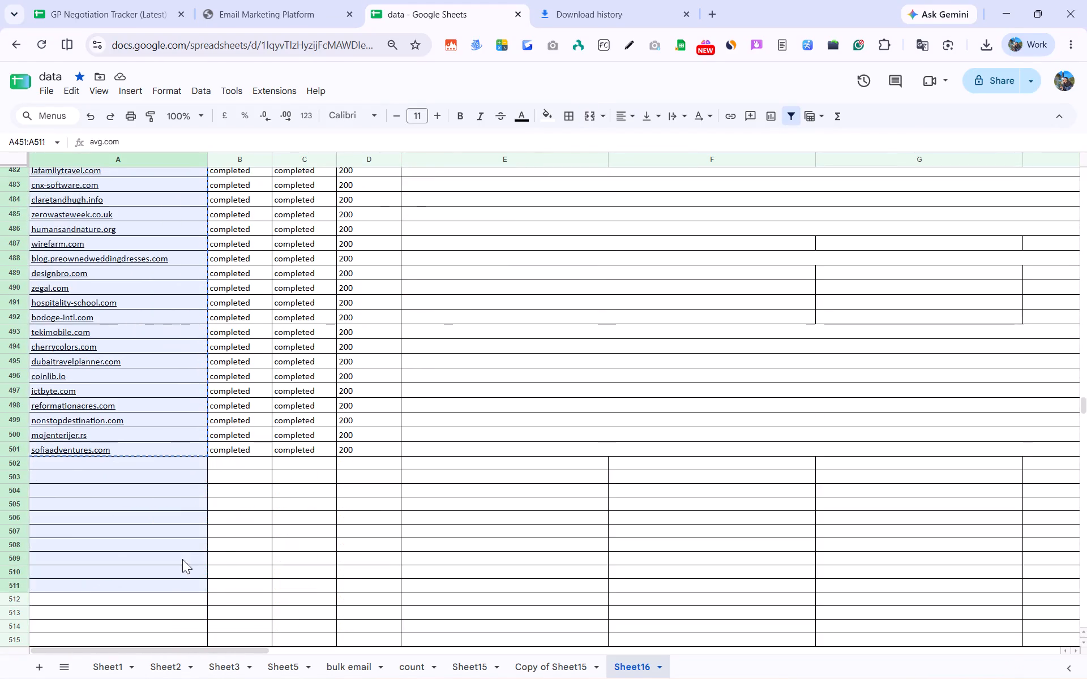
left_click_drag(182, 559, 172, 452)
key("ctrl+c")
key("ctrl+c")
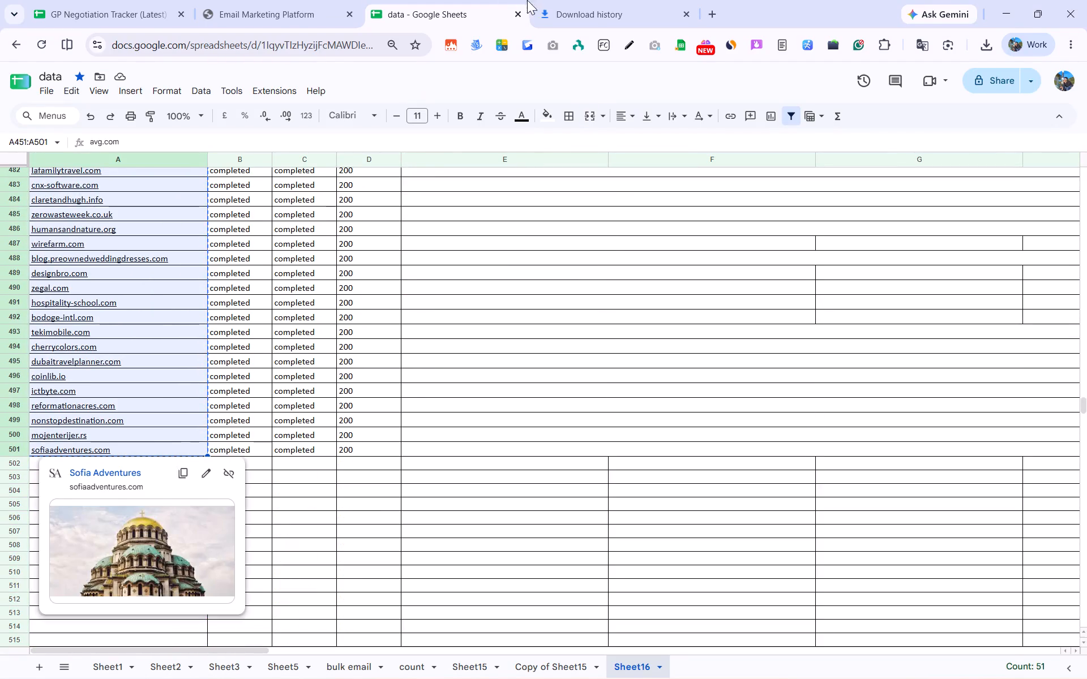
Close the browser's download history.
left_click(609, 0)
left_click(690, 13)
From a new browser tab, paste the copied domains into the URL list extension and open them all, each in a new tab.
left_click(550, 6)
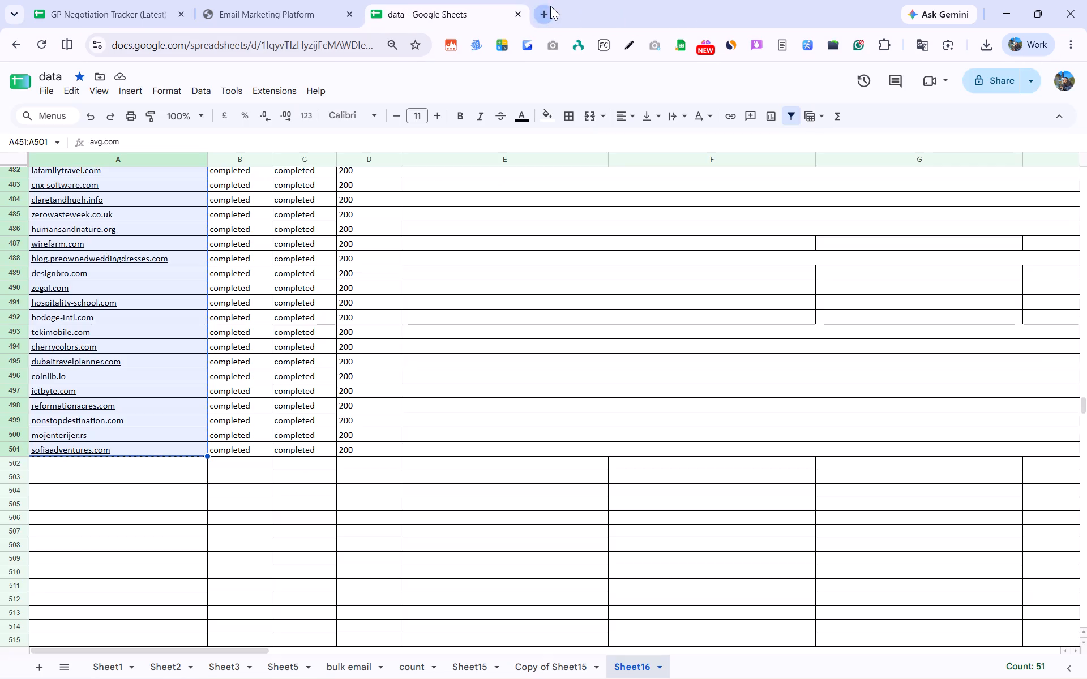
left_click(840, 45)
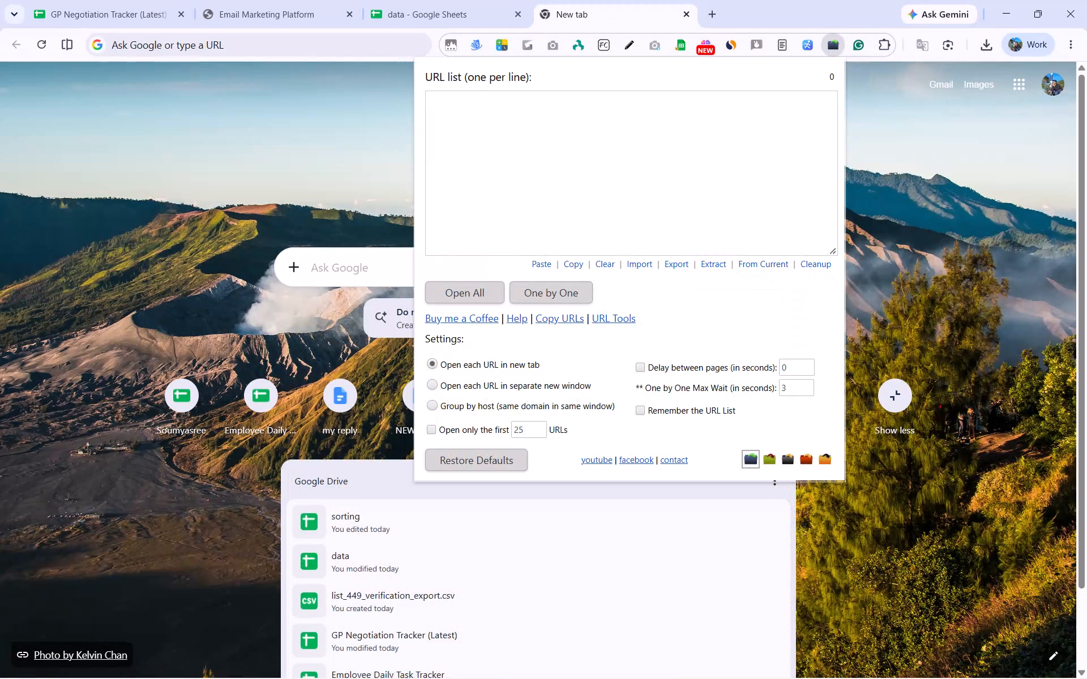
key("ctrl+v")
left_click(489, 283)
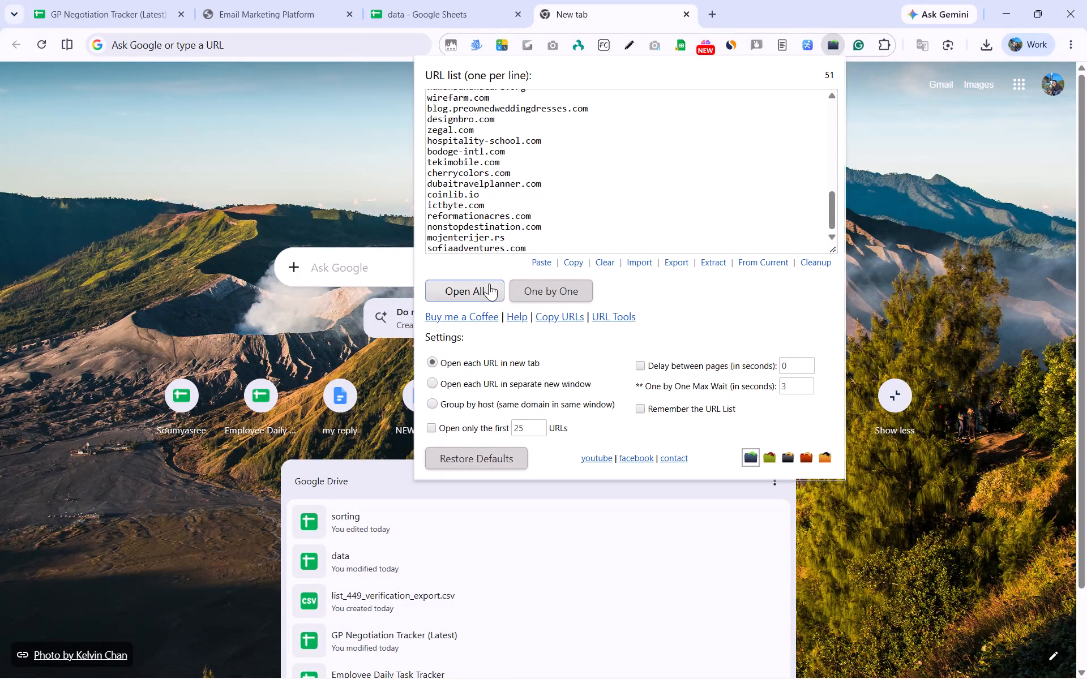
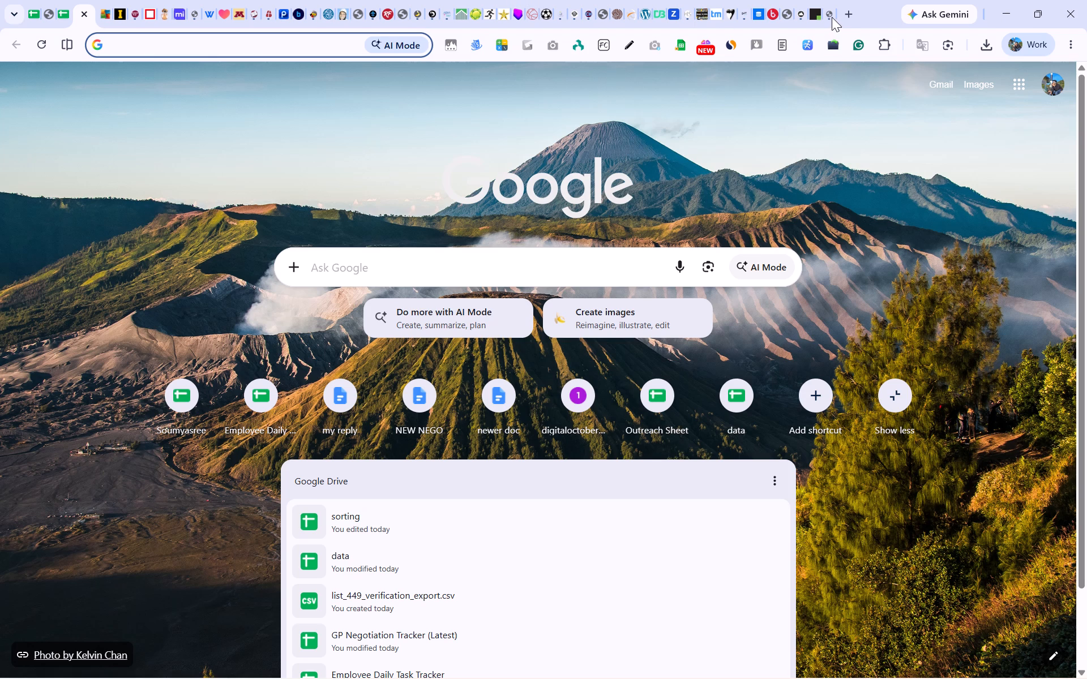
Open the loaded avg.com site and look through its homepage for contact information.
left_click(105, 7)
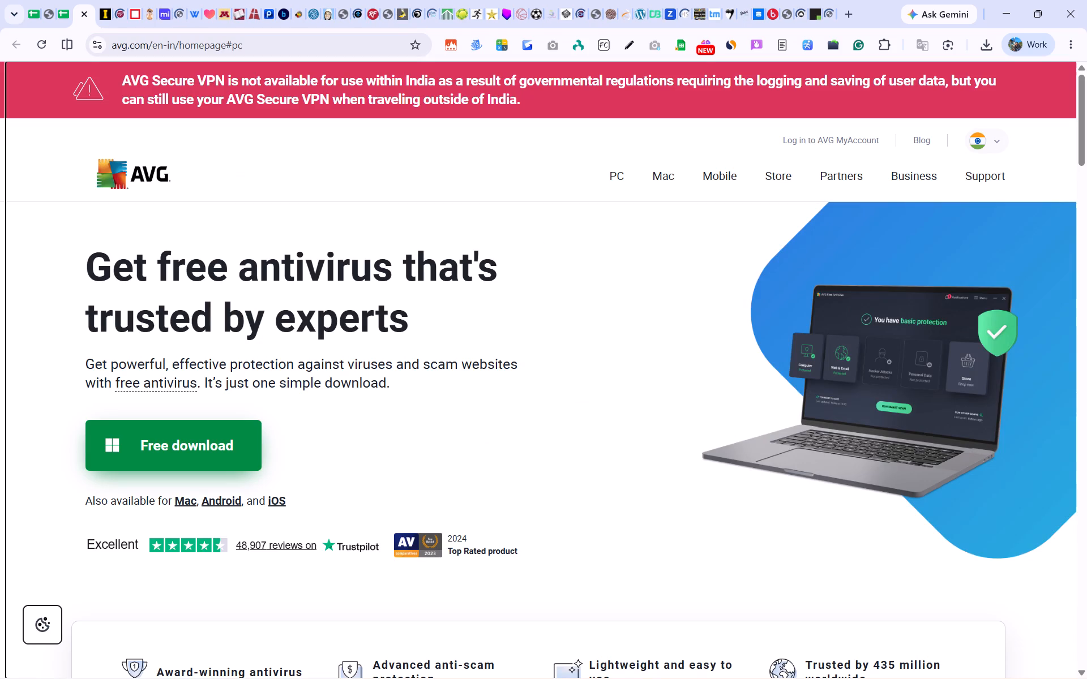
scroll(503, 295, "down", 3)
scroll(503, 295, "up", 1)
scroll(503, 295, "down", 4)
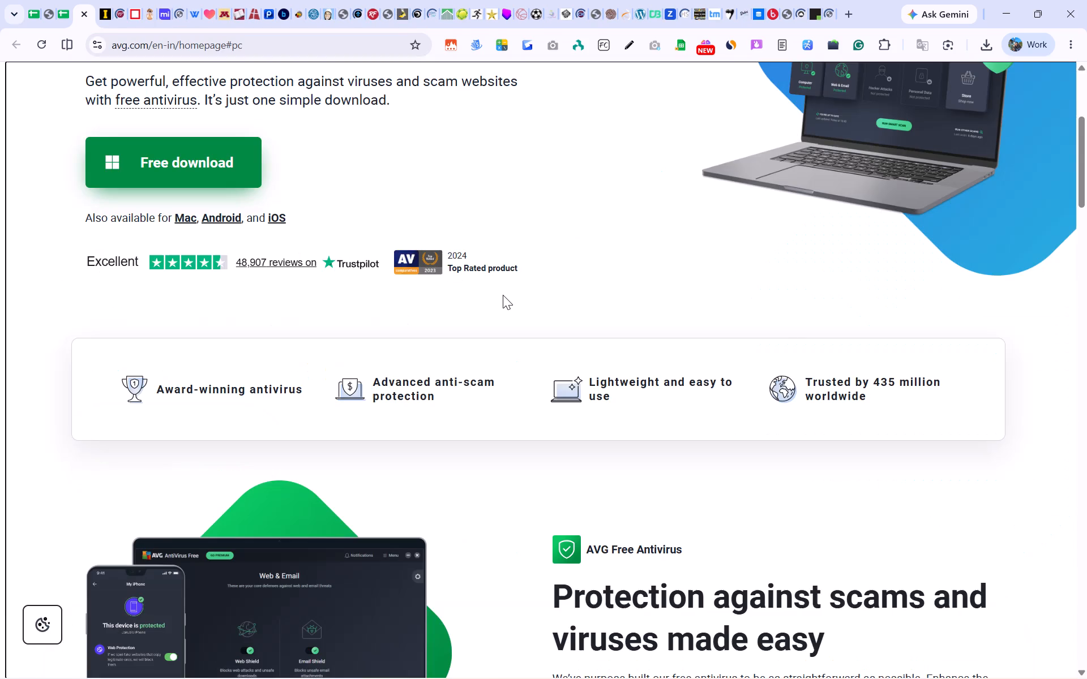
scroll(503, 295, "down", 3)
scroll(503, 295, "up", 8)
scroll(503, 295, "up", 19)
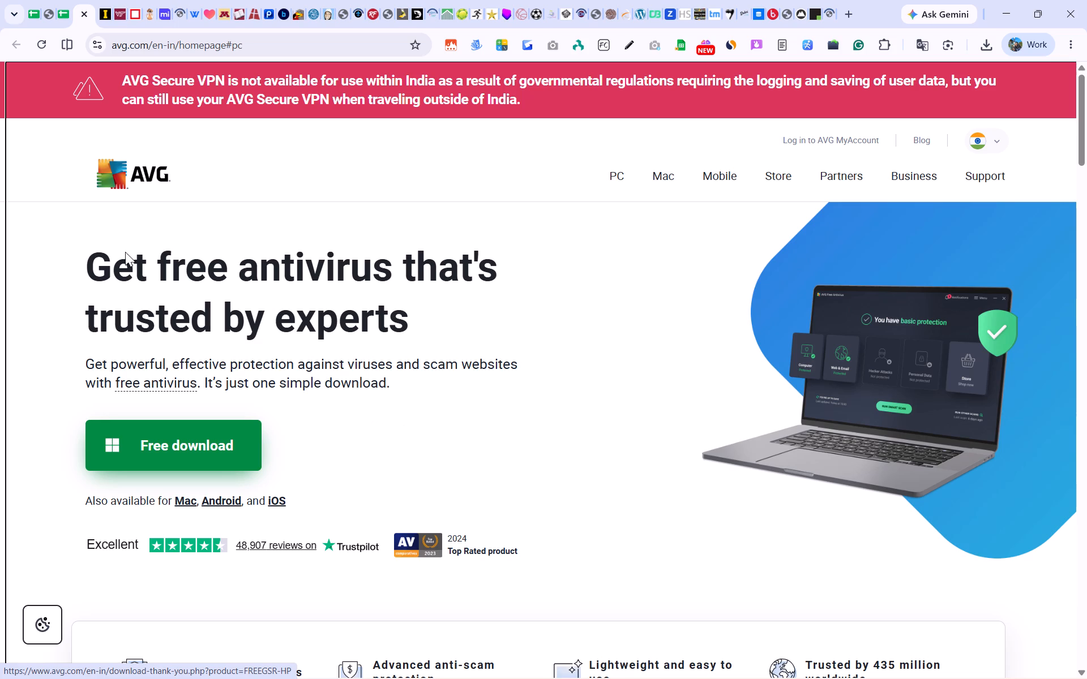
Return to the data spreadsheet and review the copied domain list on Sheet16.
left_click(63, 10)
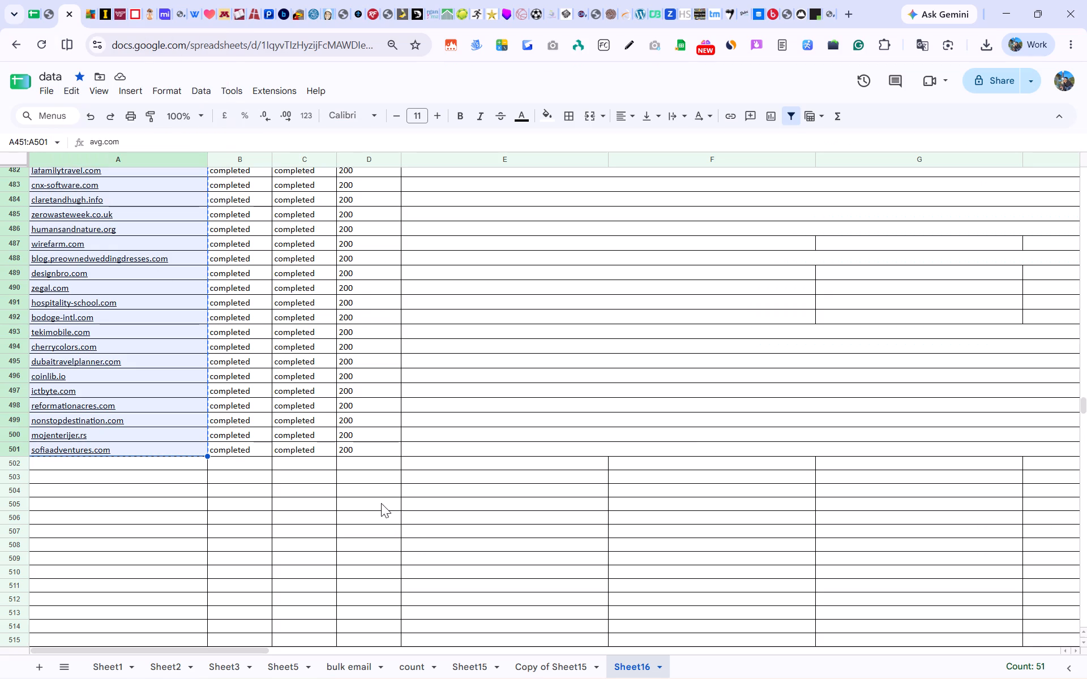
scroll(378, 495, "up", 8)
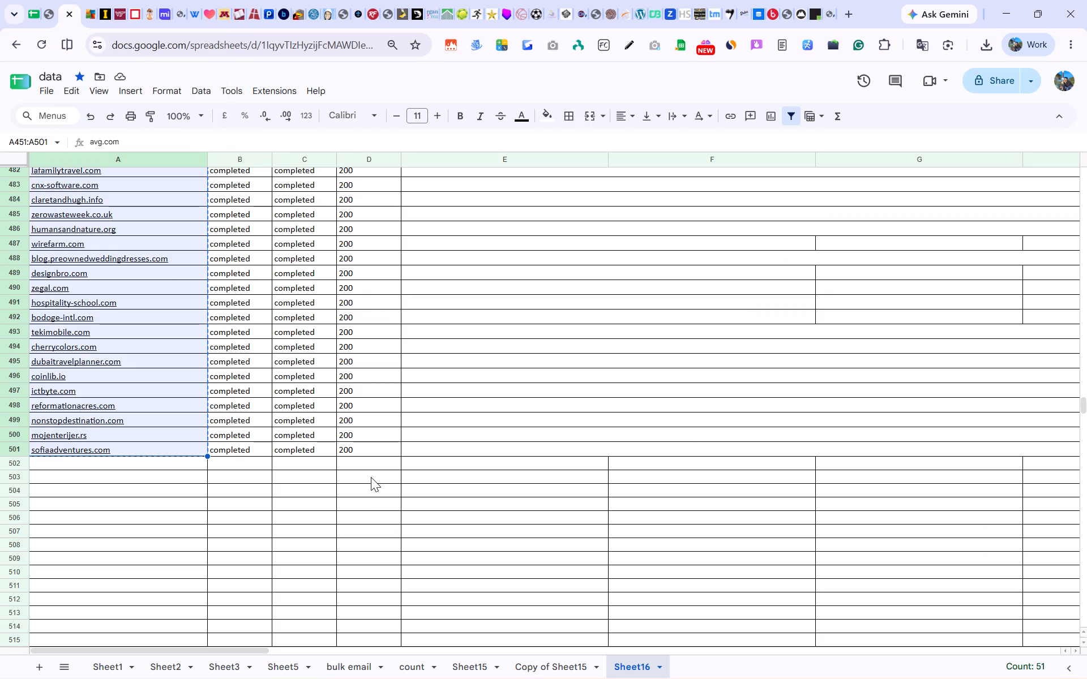
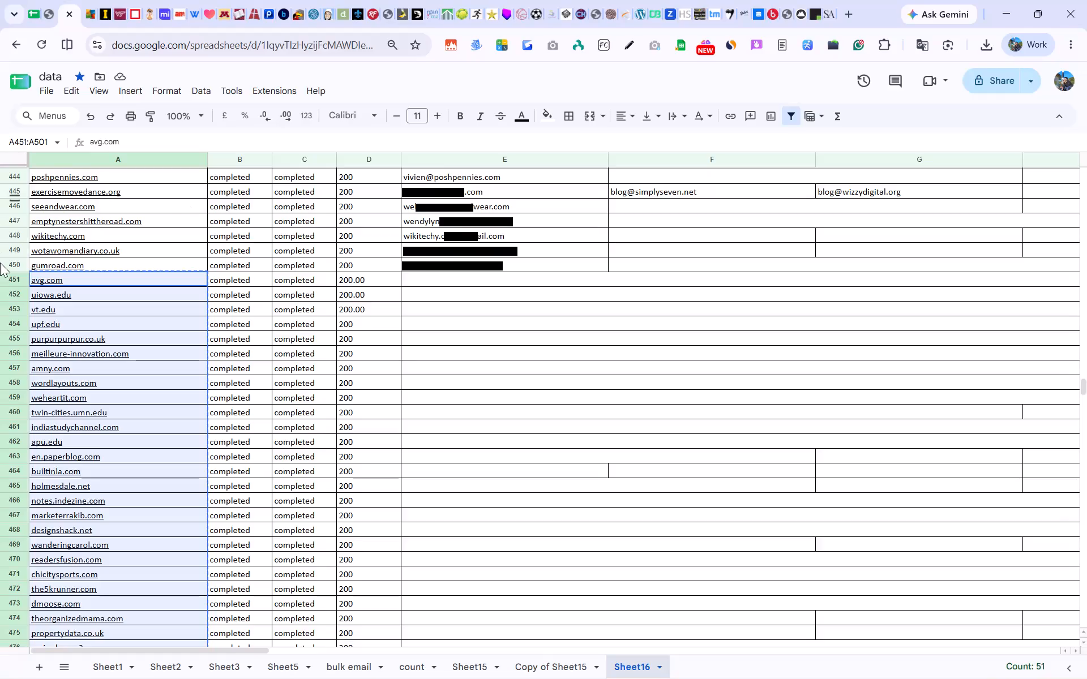
Examine Sheet16's rows above and below avg.com, comparing domains that have emails with those lacking them.
scroll(72, 118, "down", 11)
scroll(0, 195, "up", 7)
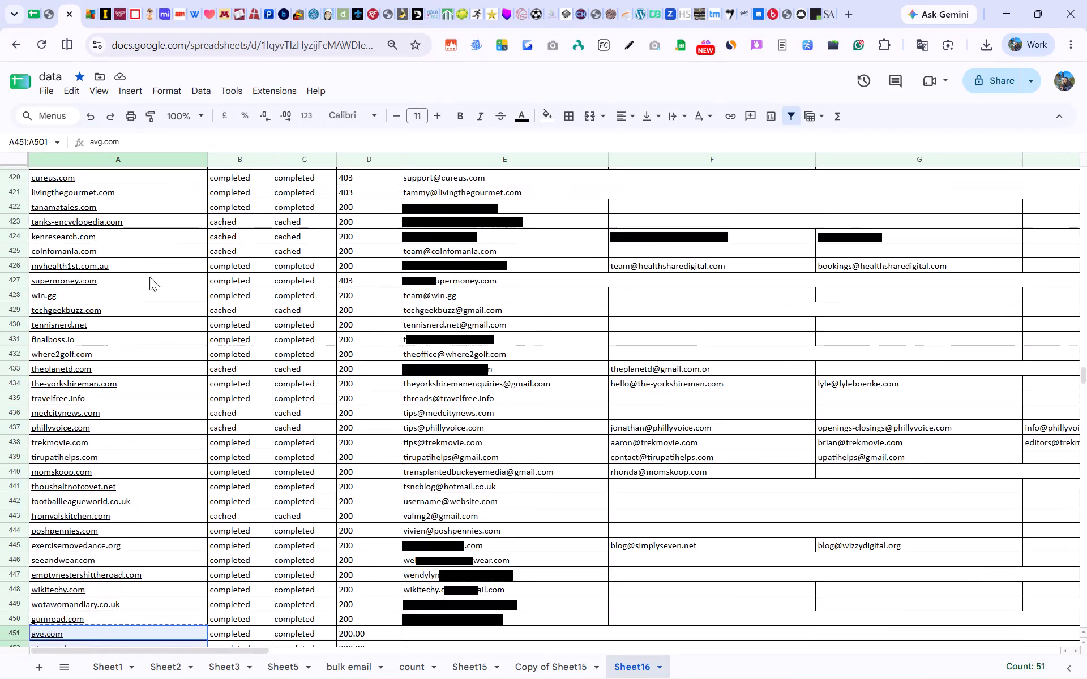
scroll(278, 427, "down", 3)
scroll(285, 455, "up", 1)
scroll(290, 462, "down", 2)
scroll(291, 463, "up", 1)
scroll(291, 463, "down", 3)
scroll(290, 458, "up", 1)
scroll(290, 458, "down", 13)
scroll(290, 454, "up", 1)
scroll(290, 454, "down", 2)
scroll(534, 416, "up", 9)
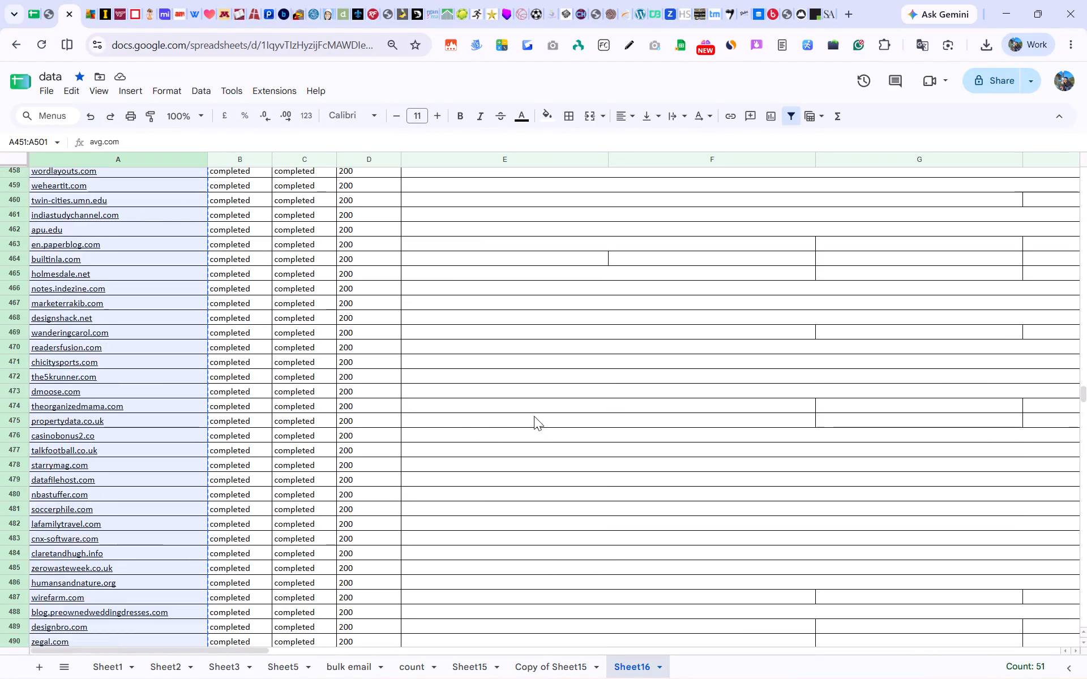
Go back to the avg.com site, open its blog, and look through the page down to the footer for contact links.
left_click(89, 0)
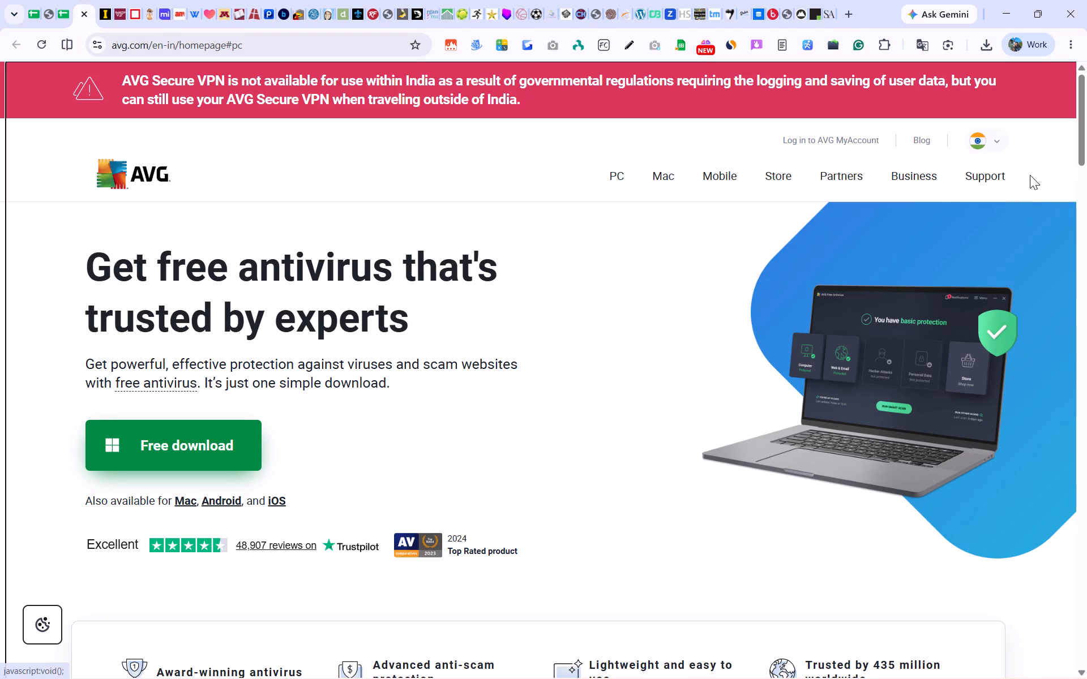
left_click(936, 135)
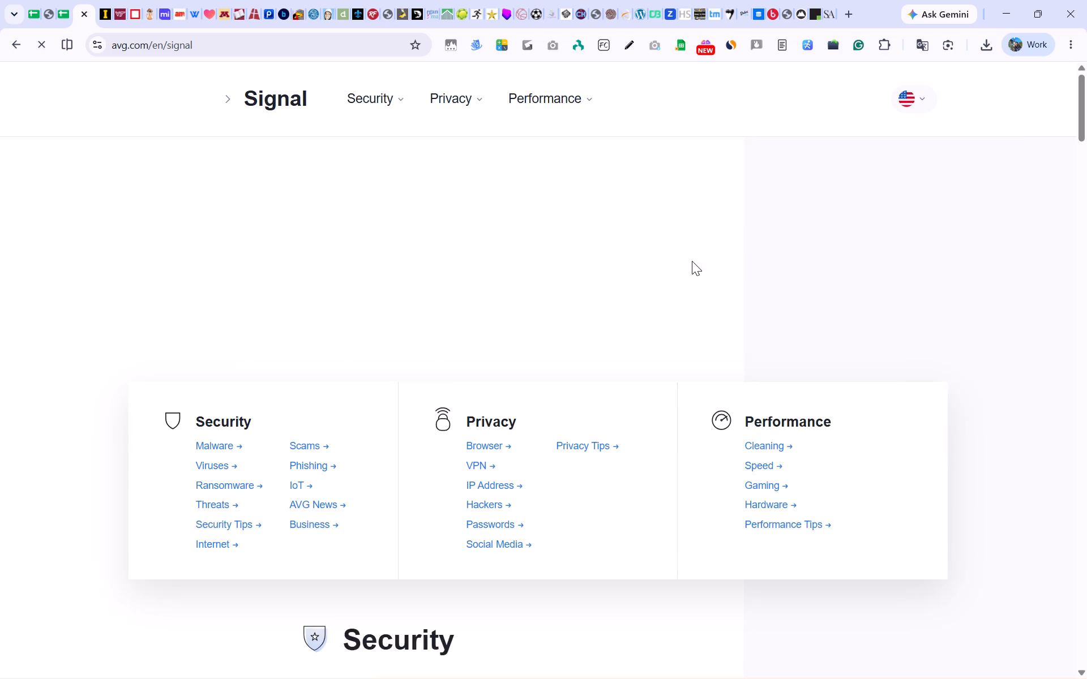
scroll(609, 237, "down", 14)
scroll(598, 250, "down", 9)
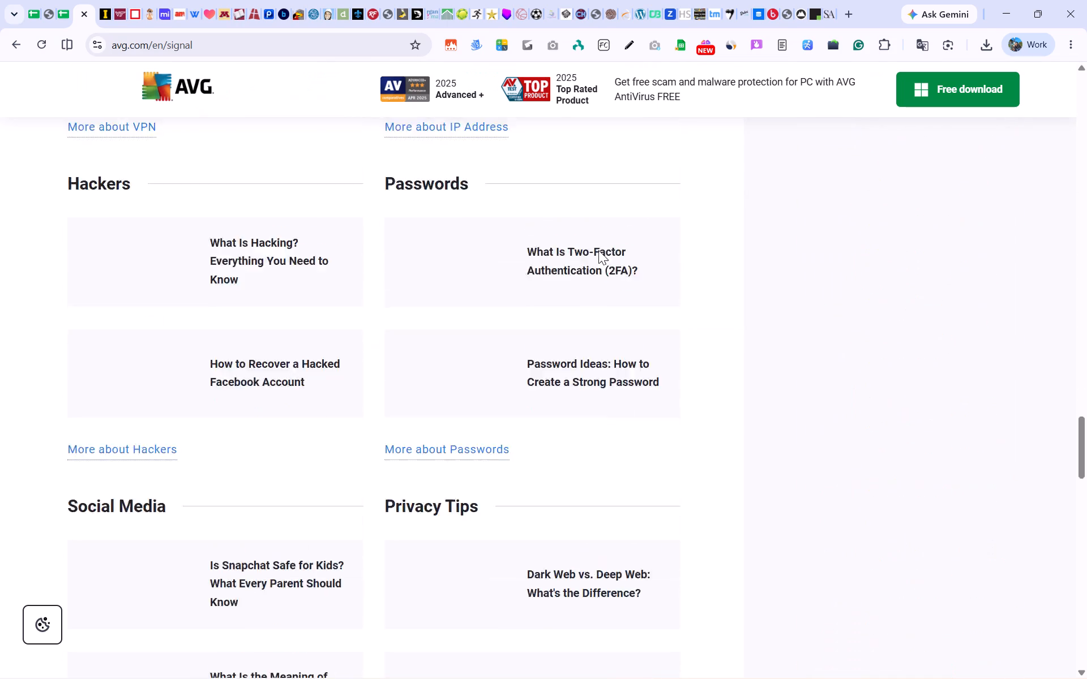
scroll(598, 250, "down", 14)
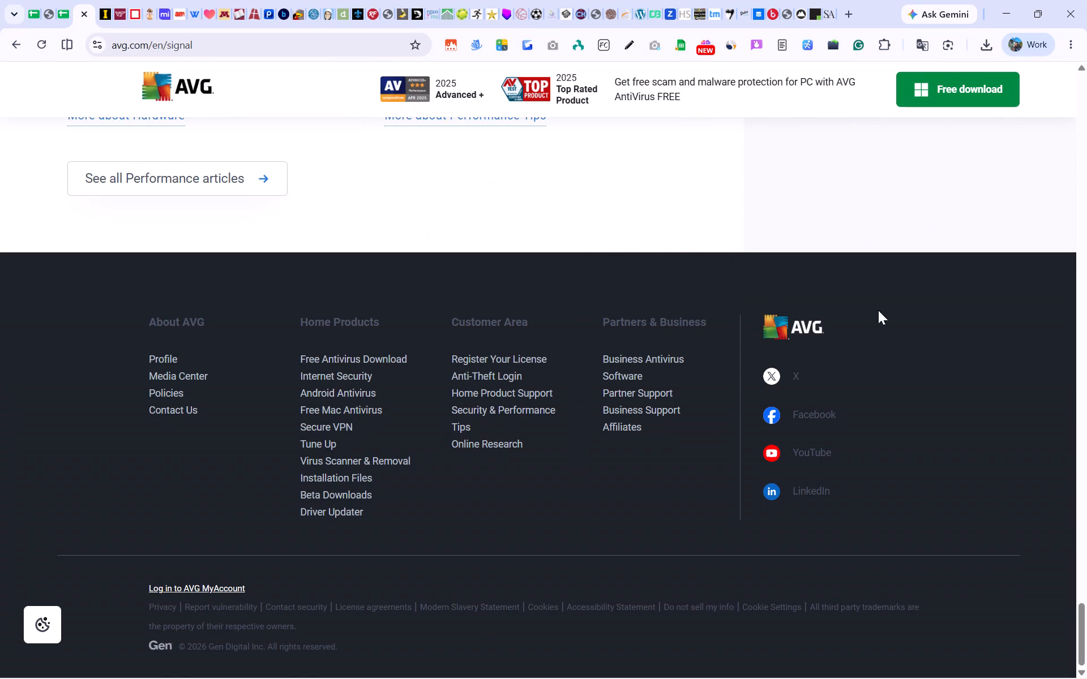
Open AVG's Contact Us page and look through its support, offices and imprint sections for an email address.
left_click(180, 414)
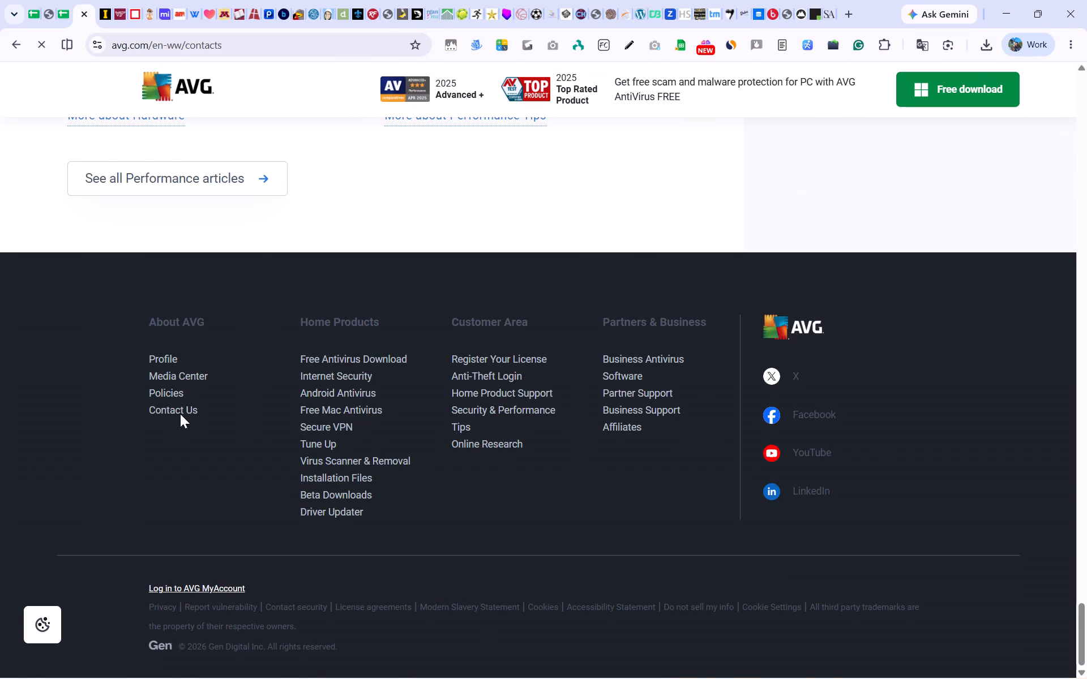
scroll(436, 343, "down", 1)
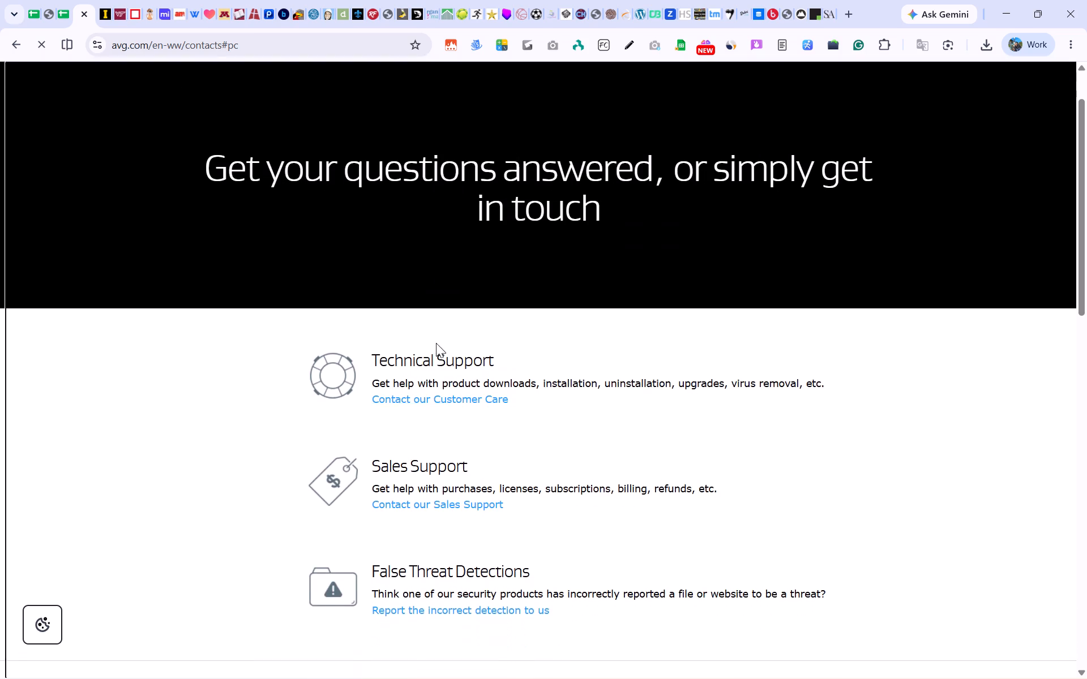
scroll(468, 468, "down", 4)
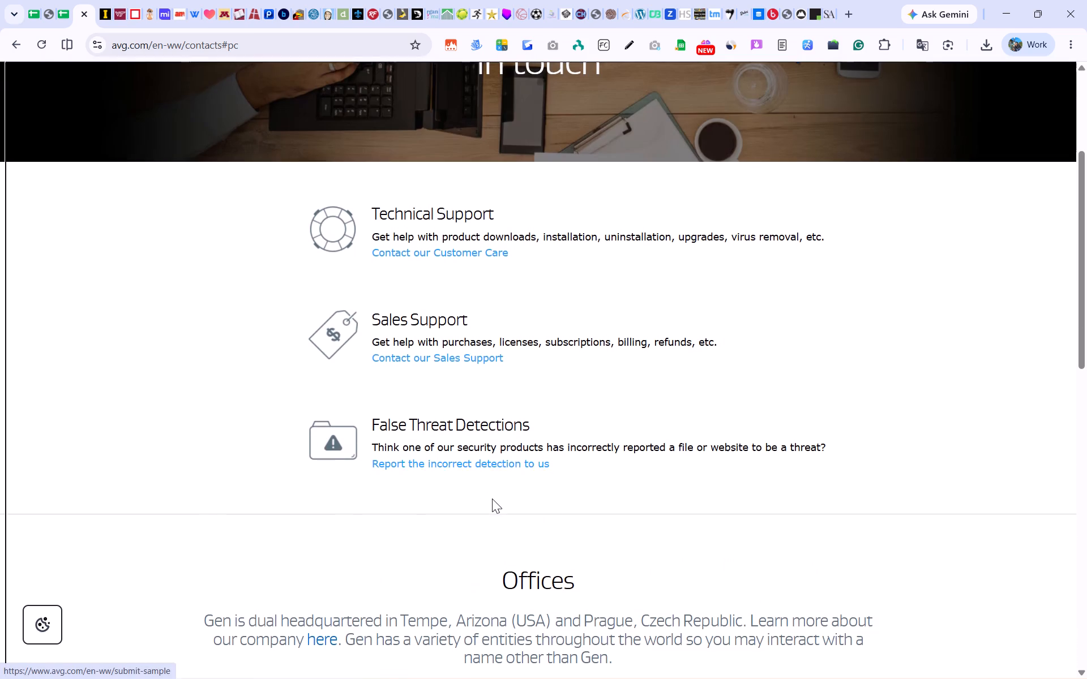
scroll(492, 498, "down", 9)
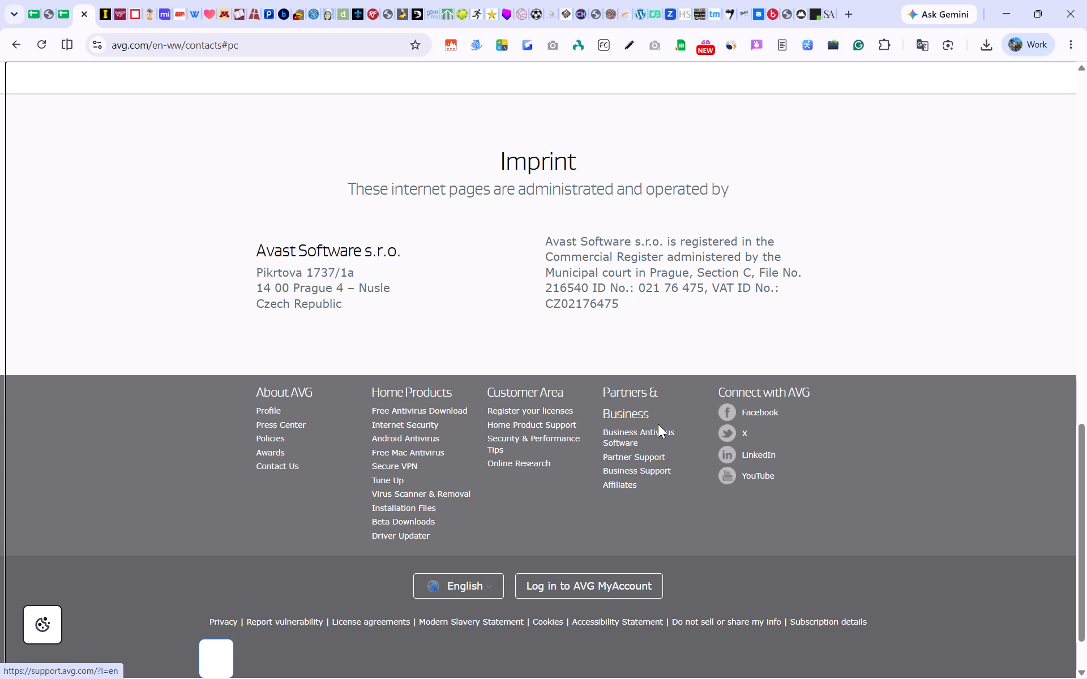
Open AVG's Partner Support page and look over it for a way to get in touch.
left_click(644, 417)
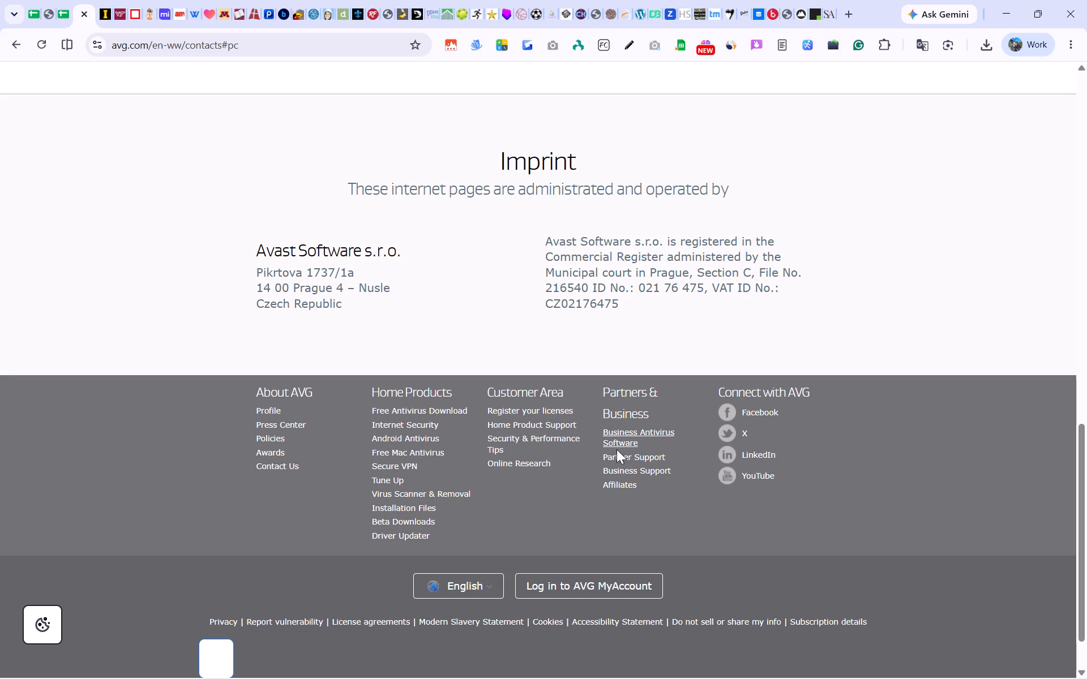
left_click(645, 457)
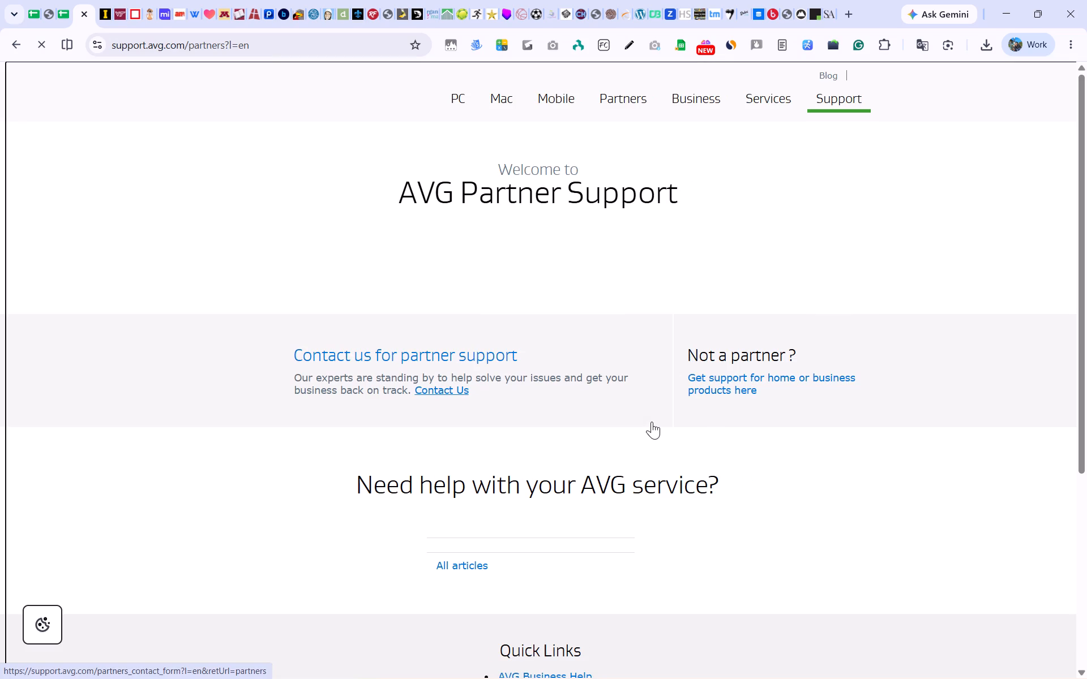
scroll(652, 422, "down", 4)
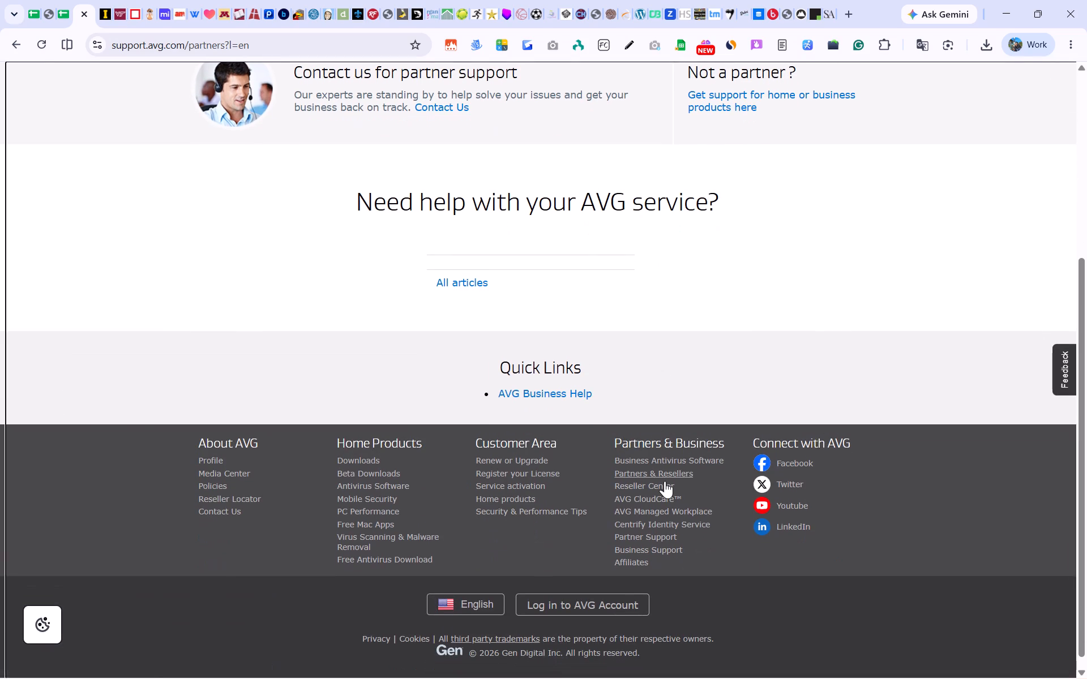
scroll(669, 457, "up", 3)
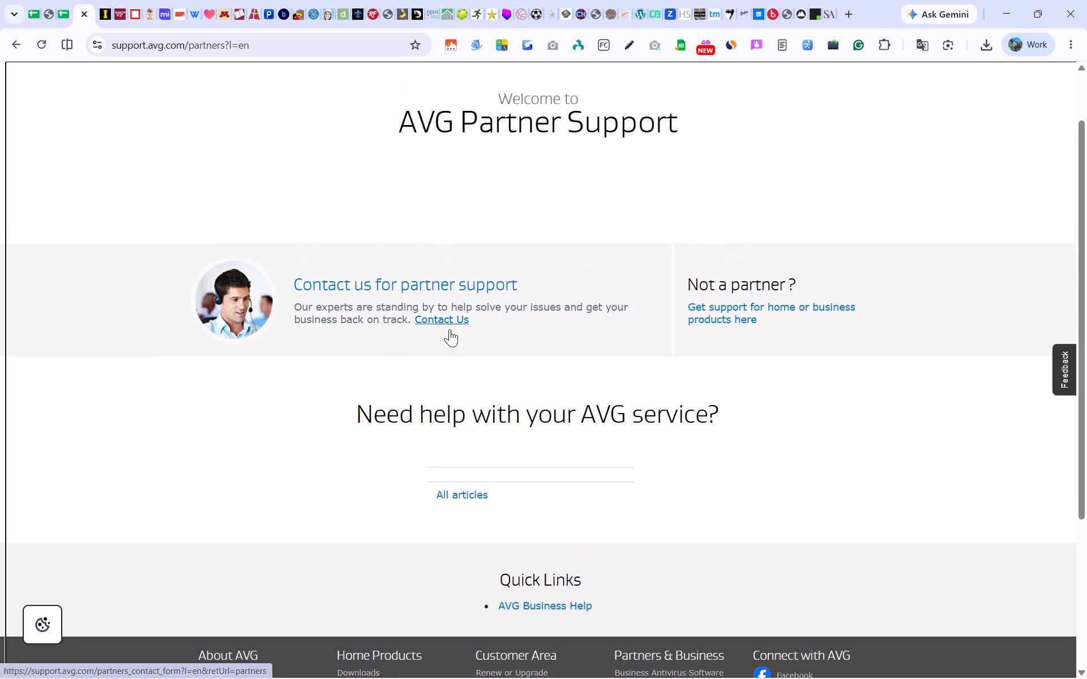
Follow the partner support contact link to Avast's business support page and check it for contact details.
left_click(447, 313)
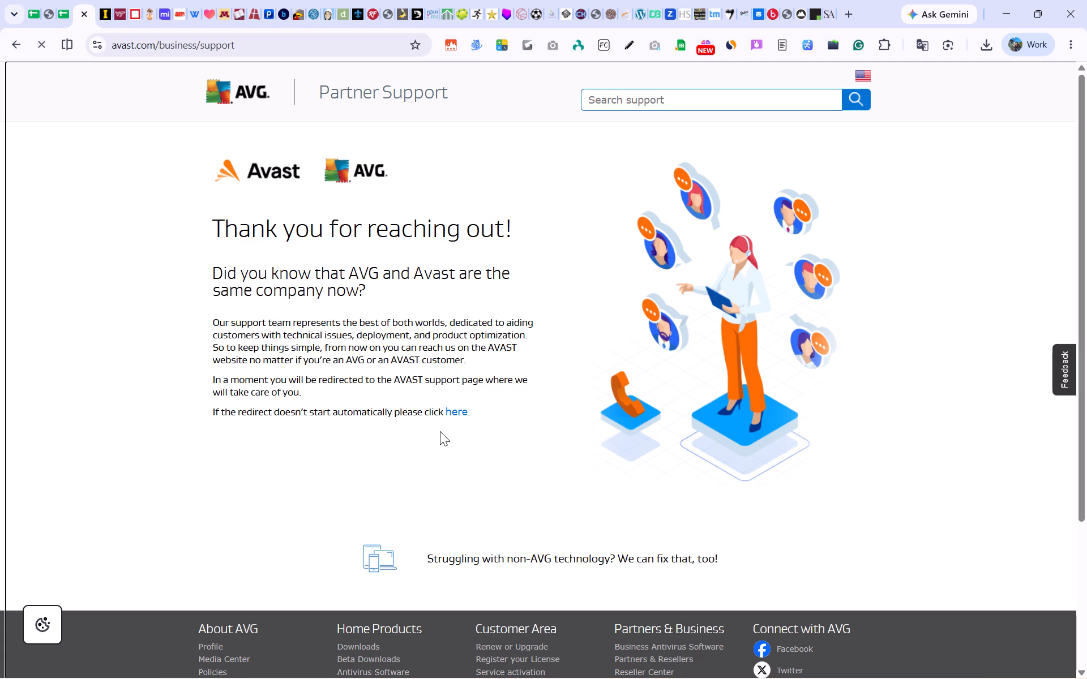
scroll(446, 402, "down", 9)
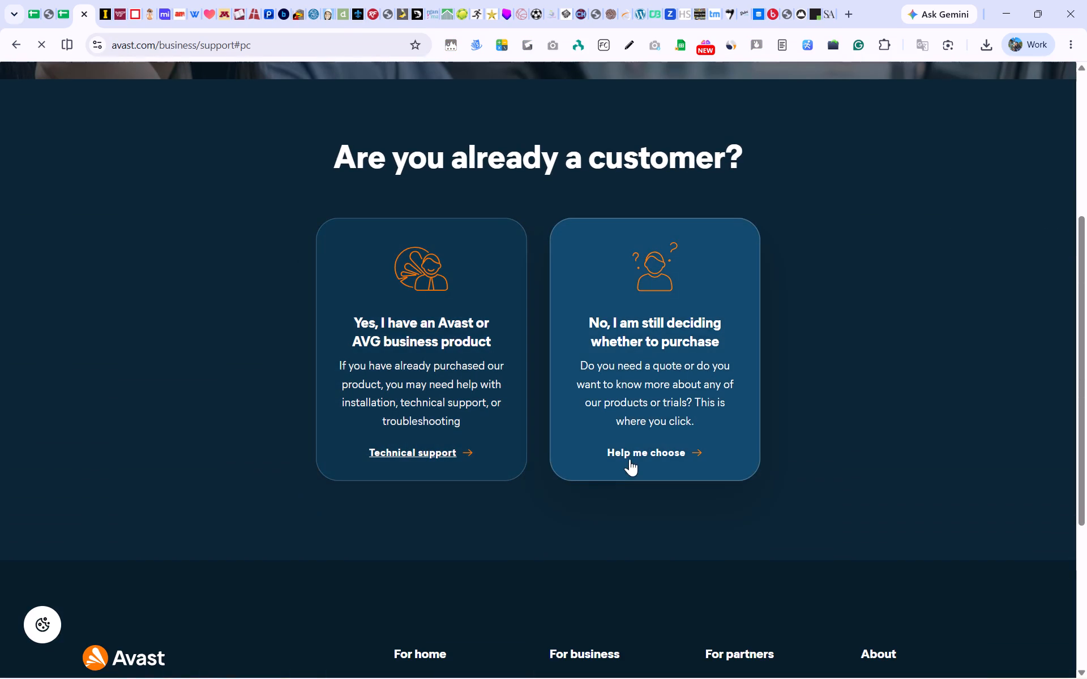
scroll(634, 456, "down", 3)
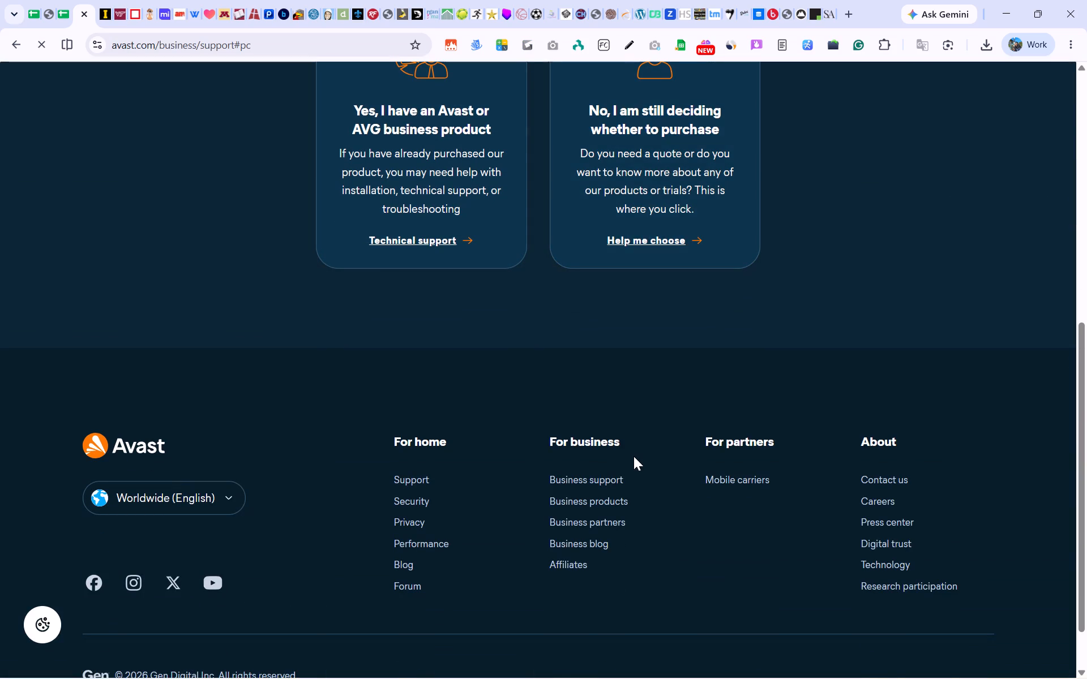
scroll(583, 452, "down", 4)
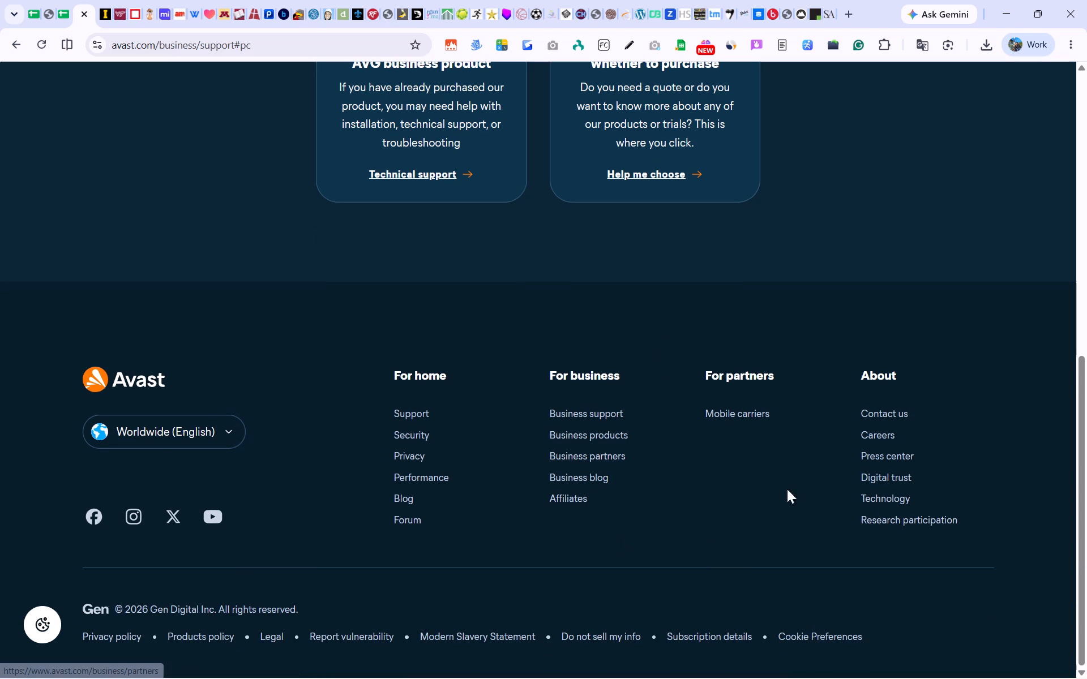
Open Avast's Contact us page and look through its support options and footer for an email address.
left_click(868, 415)
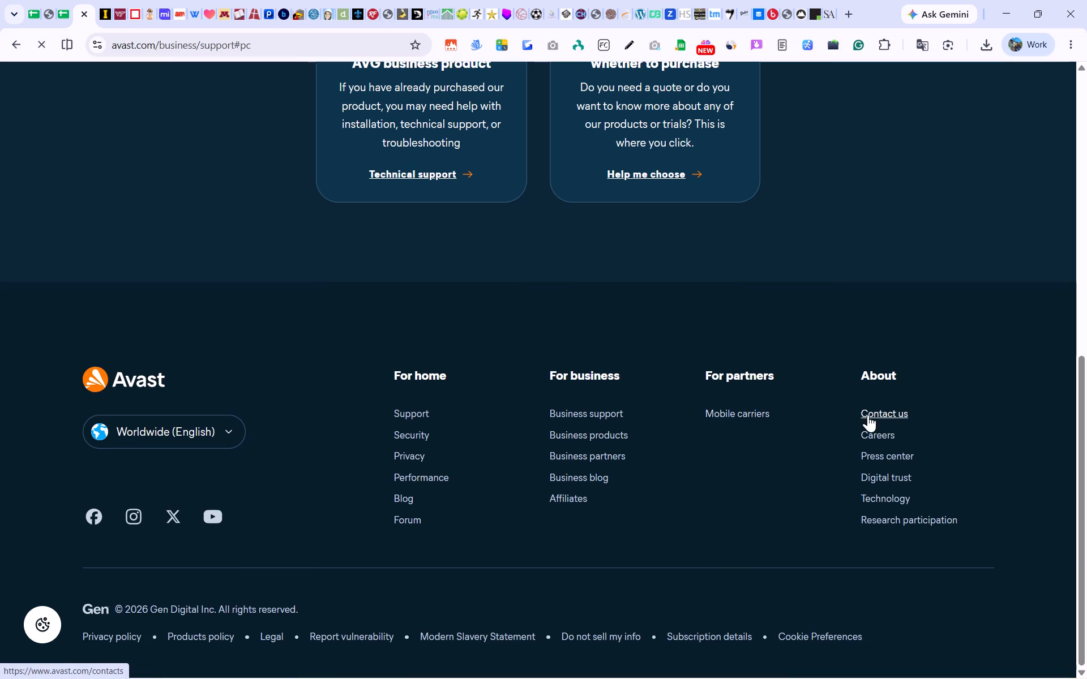
scroll(595, 433, "down", 2)
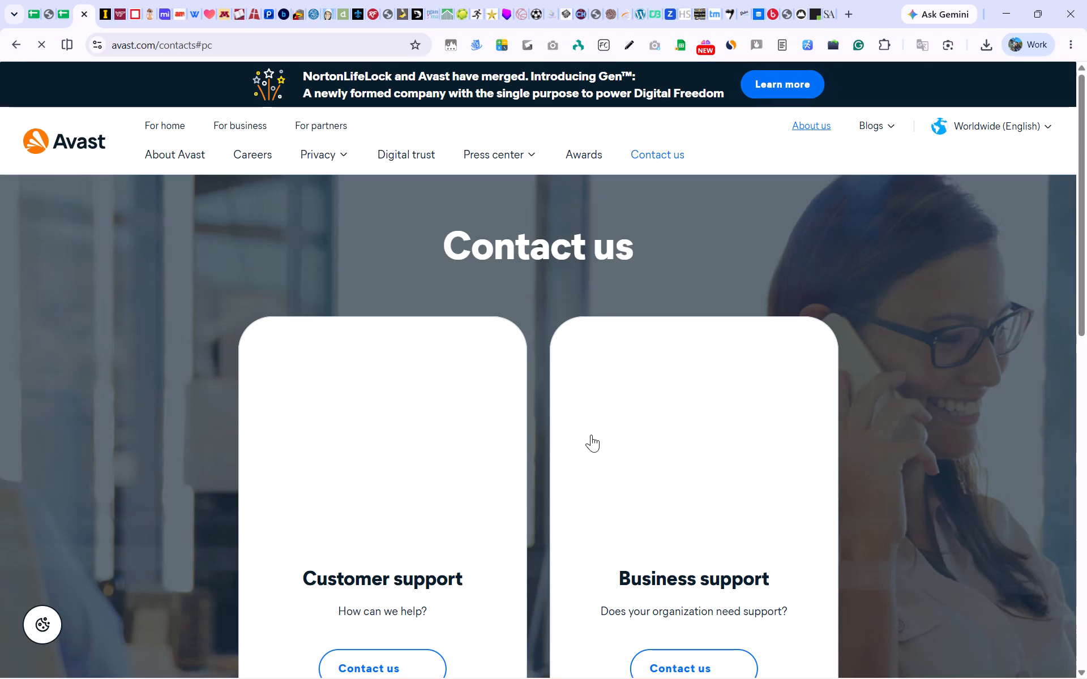
scroll(346, 523, "down", 3)
scroll(754, 539, "down", 4)
scroll(682, 624, "down", 2)
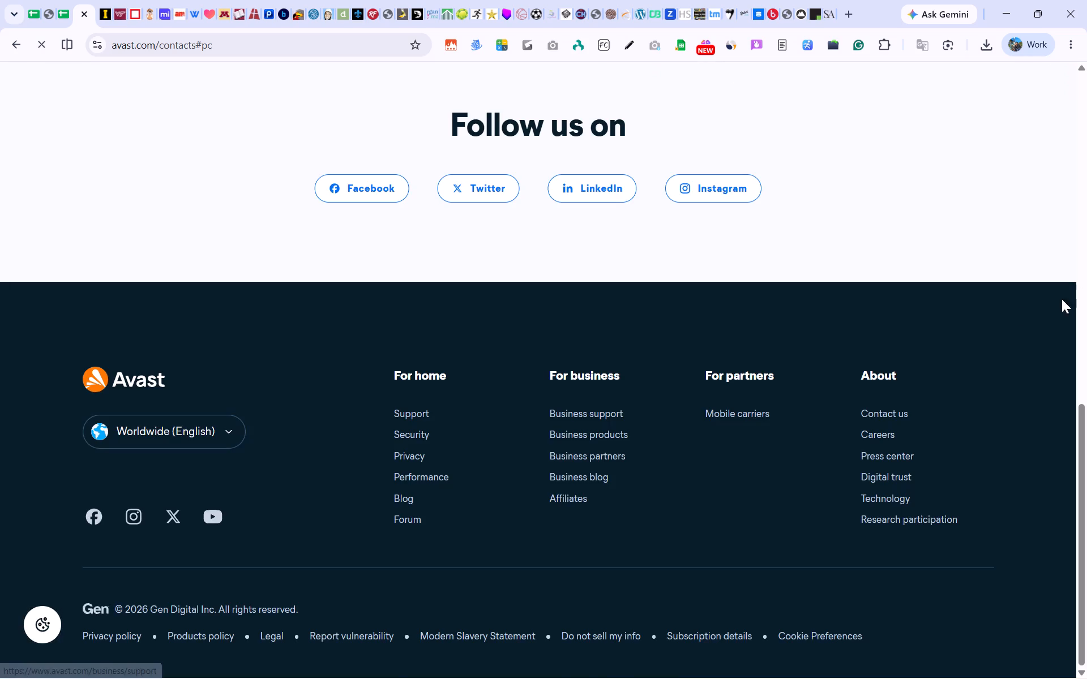
scroll(814, 312, "up", 4)
scroll(751, 349, "up", 3)
Open the Business support contact option and review the choices for existing and prospective customers.
left_click(694, 377)
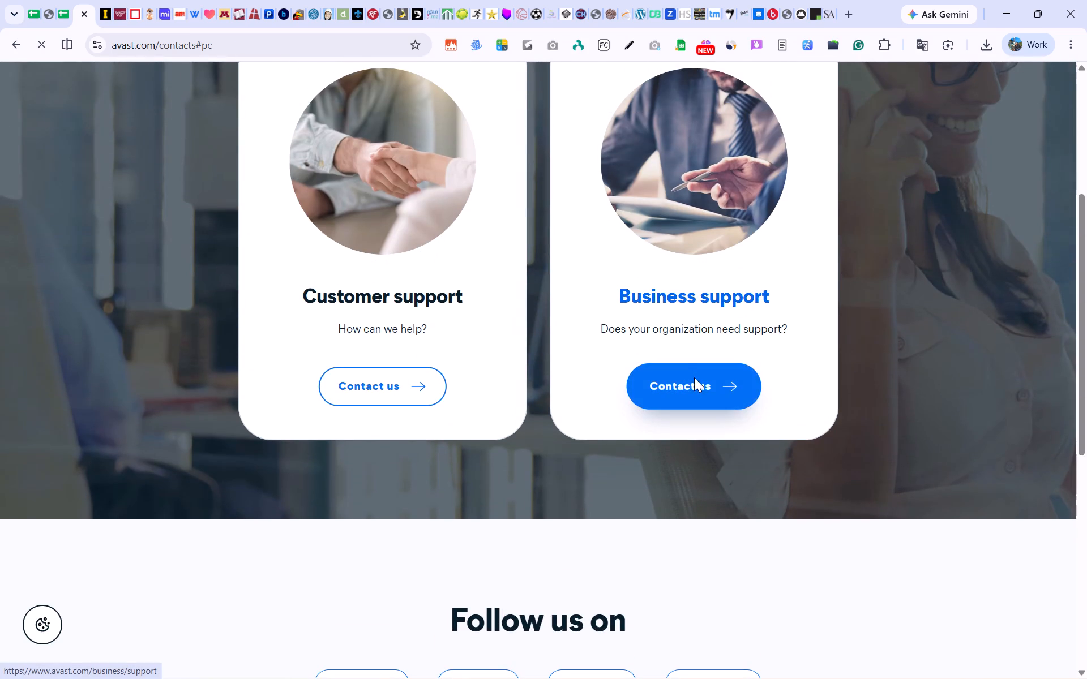
scroll(548, 419, "down", 3)
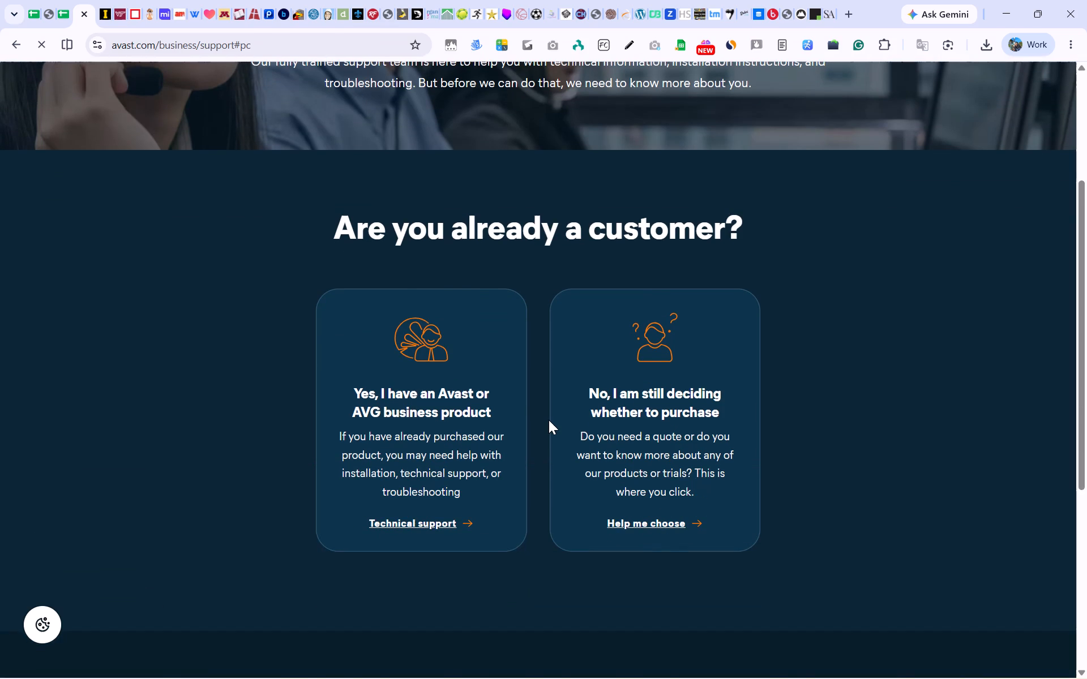
scroll(549, 420, "down", 9)
scroll(408, 435, "up", 3)
Open the Help me choose page for prospective customers, check it for contact information, and close that site's tab.
left_click(640, 385)
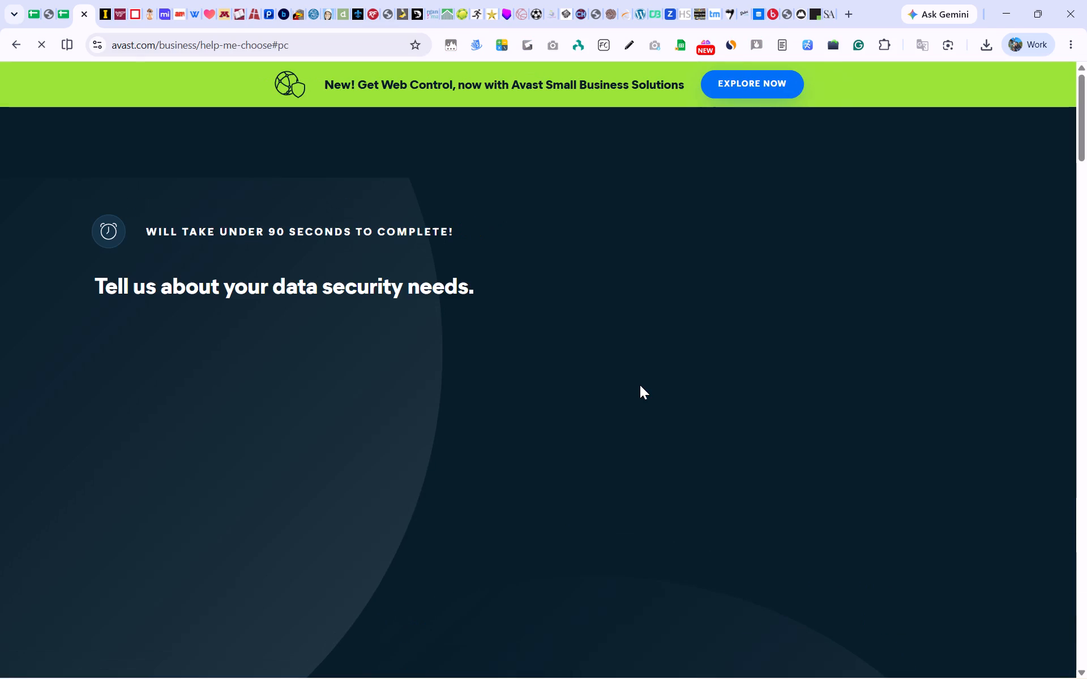
scroll(443, 393, "down", 6)
scroll(443, 393, "up", 6)
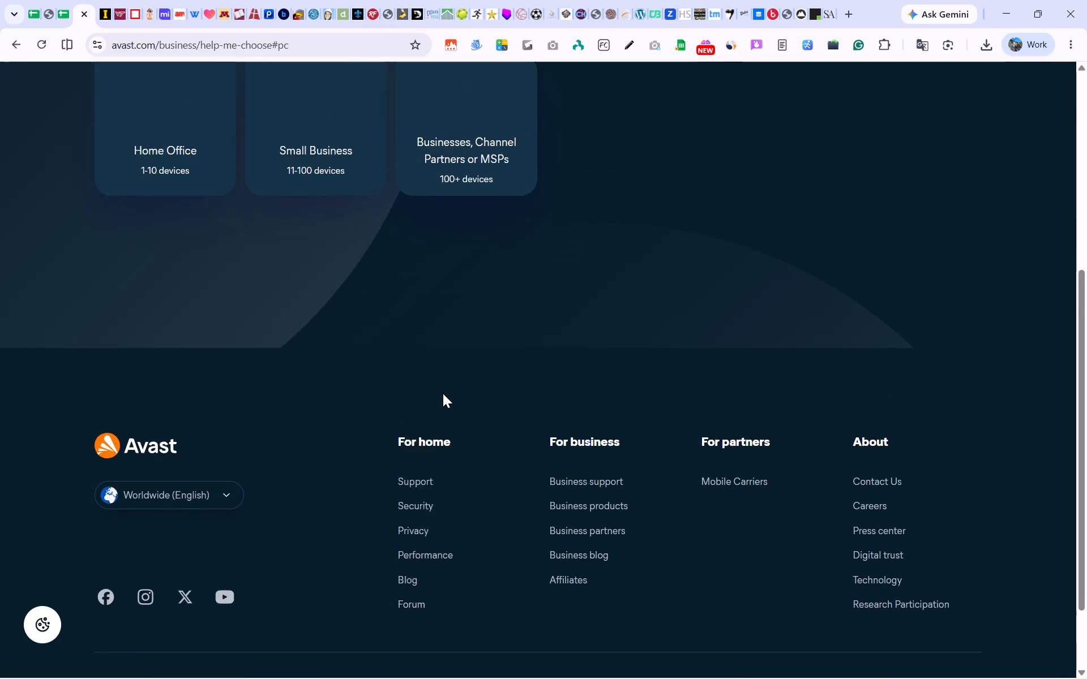
scroll(443, 393, "up", 1)
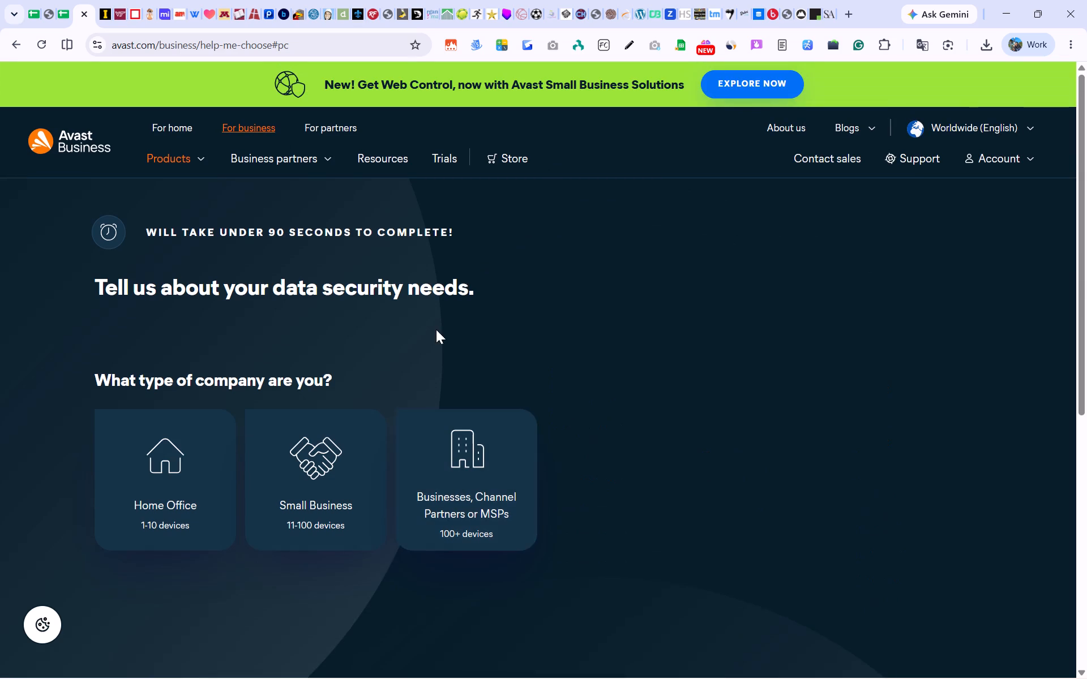
scroll(436, 329, "down", 5)
scroll(438, 327, "up", 11)
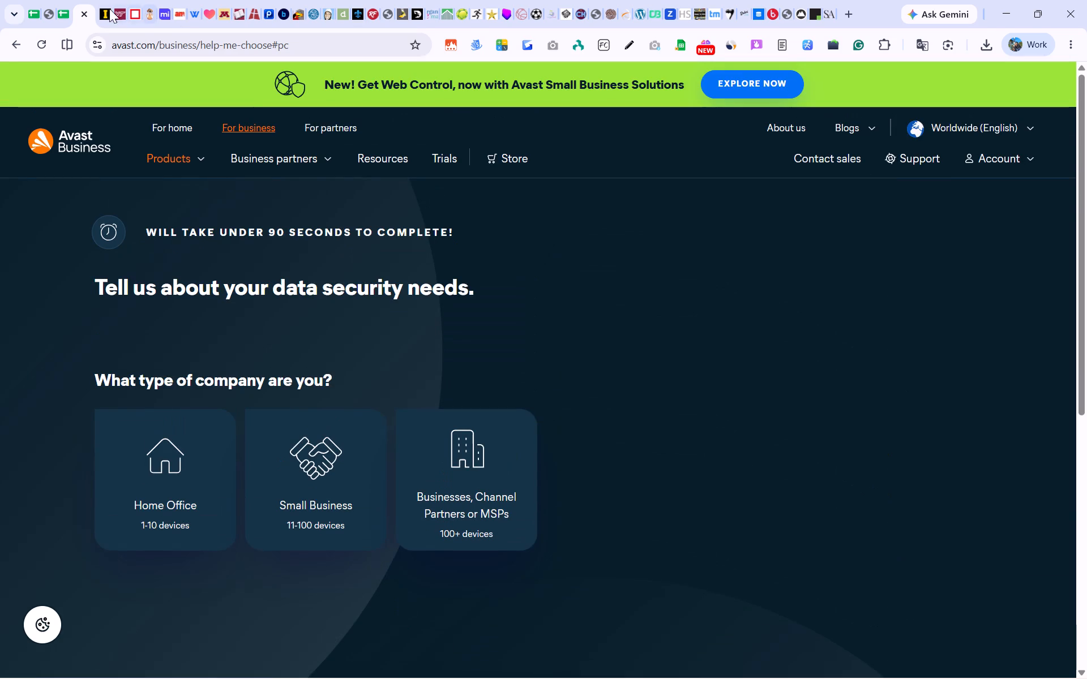
left_click(83, 13)
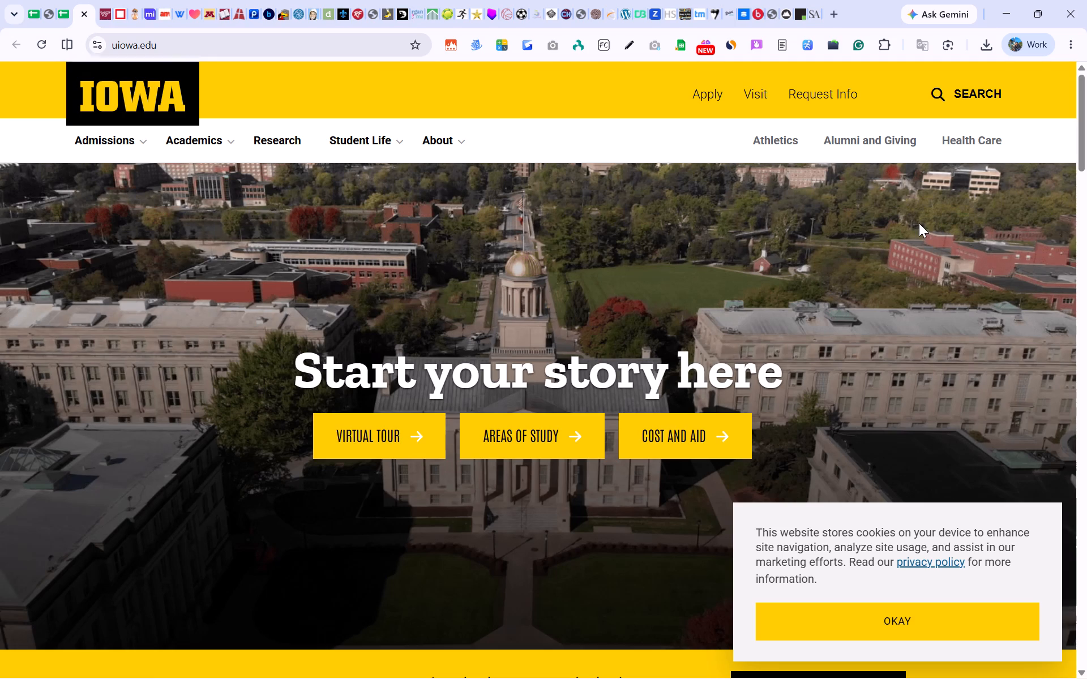
Look through the uiowa.edu homepage down to its footer for contact information, accepting the cookie notice.
left_click_drag(1081, 136, 1086, 435)
scroll(517, 426, "down", 5)
scroll(626, 390, "down", 6)
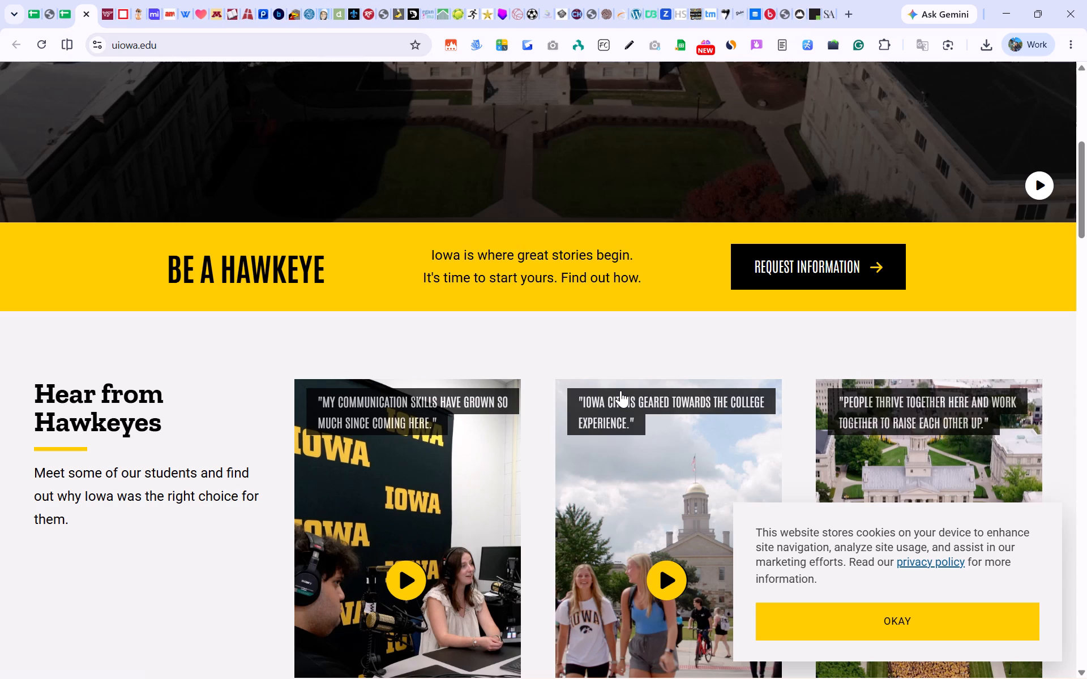
scroll(323, 508, "down", 7)
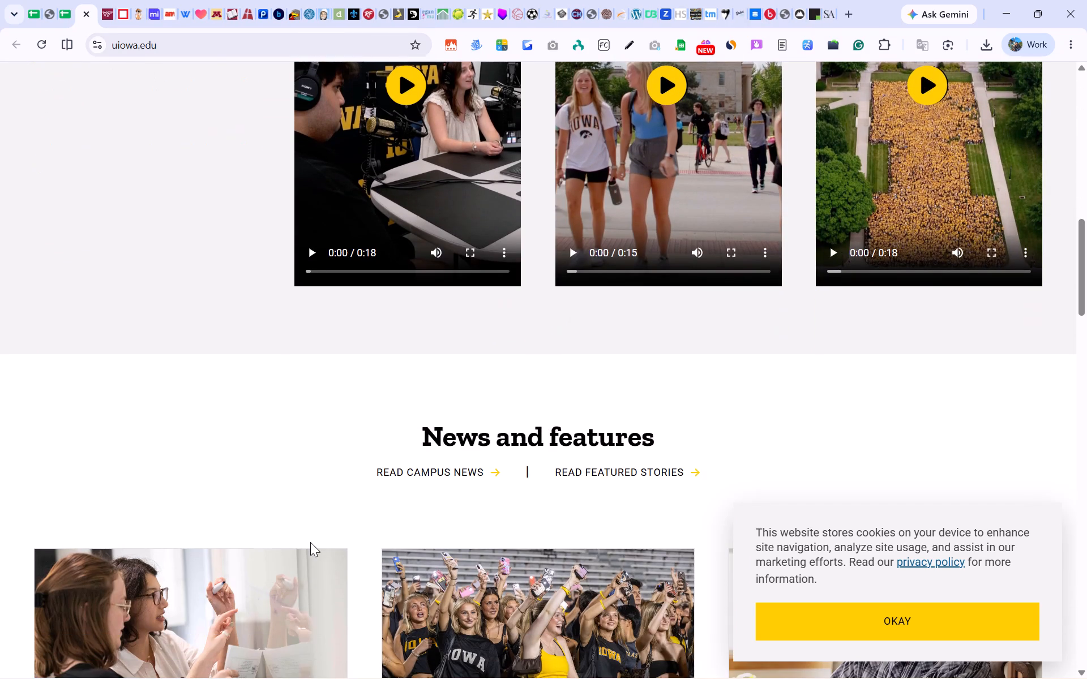
scroll(423, 410, "down", 2)
scroll(423, 409, "up", 1)
scroll(423, 409, "down", 3)
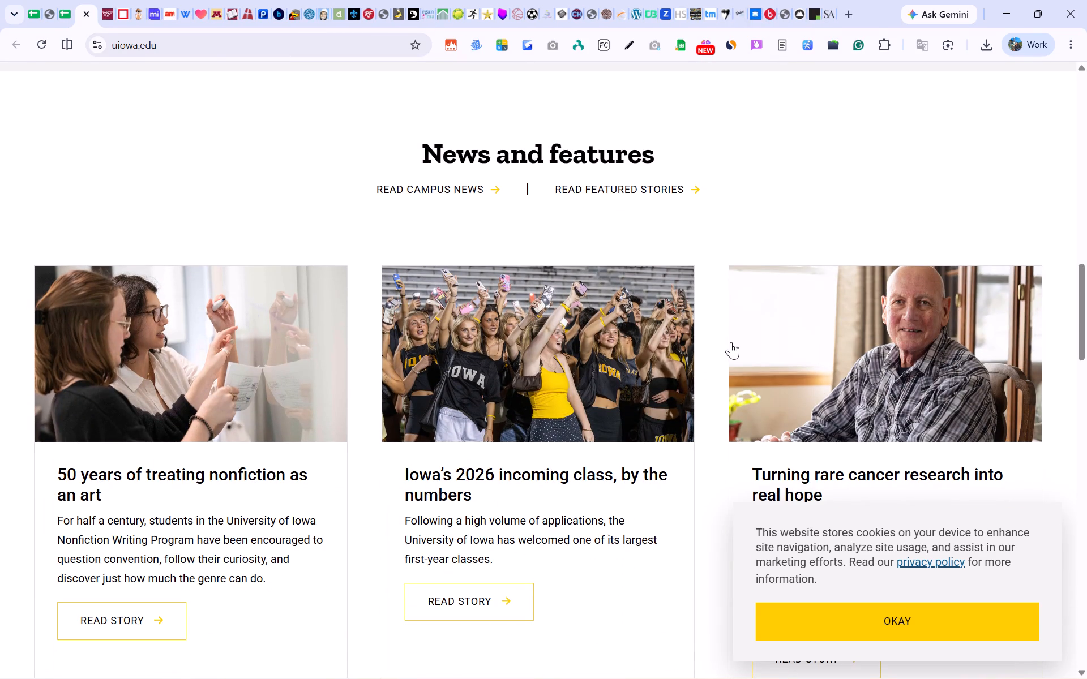
scroll(731, 342, "down", 1)
scroll(731, 342, "down", 20)
scroll(731, 342, "down", 7)
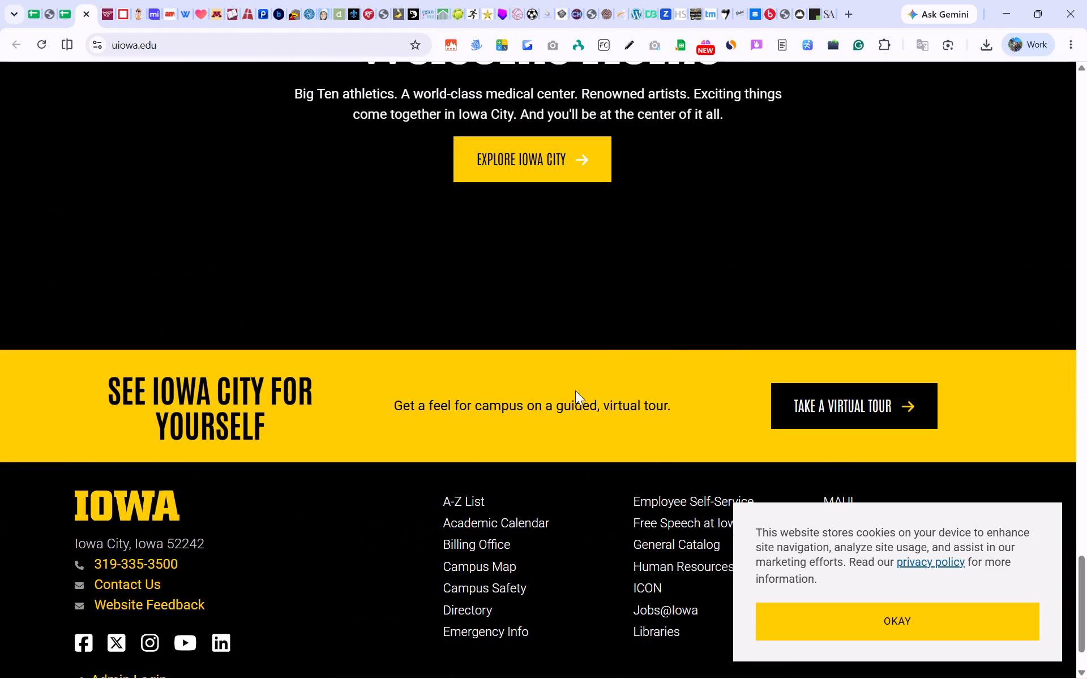
left_click(897, 612)
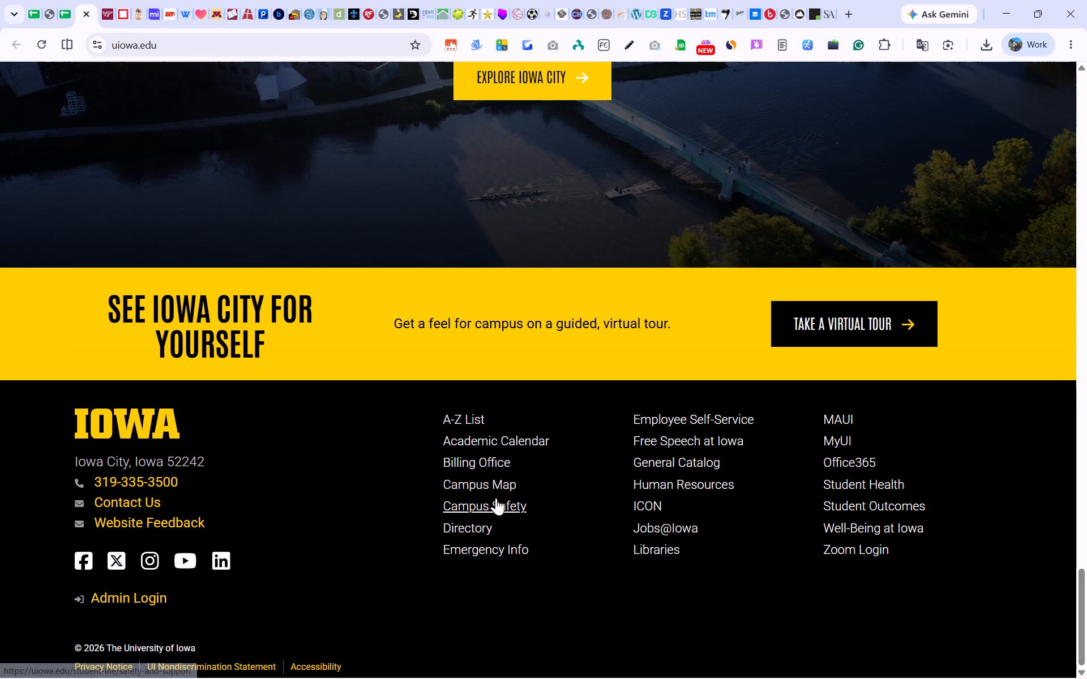
Open the University of Iowa's Contact page and copy the webmaster email address from it.
left_click(138, 500)
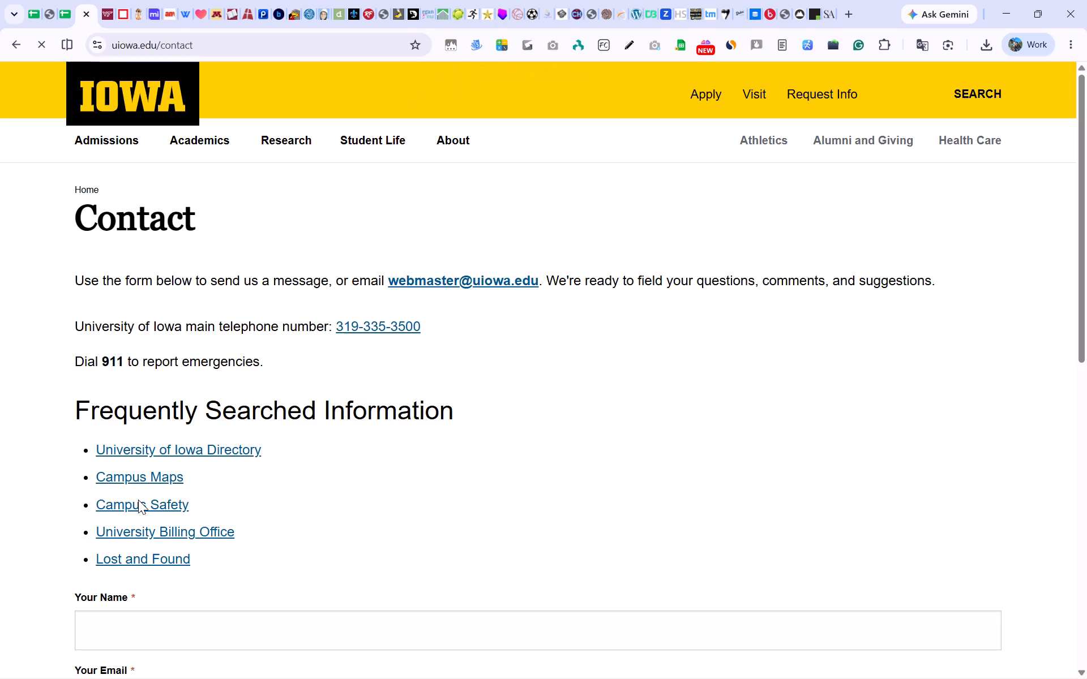
right_click(436, 275)
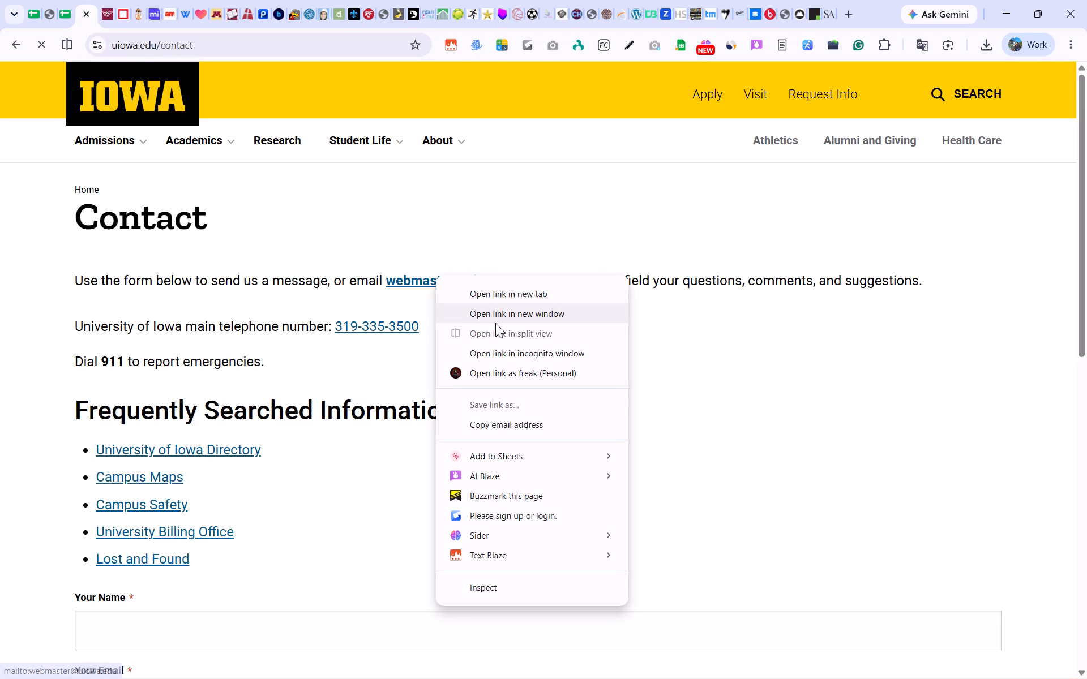
left_click(520, 415)
Paste the copied webmaster email into column E of Sheet16's uiowa.edu row, and close the university's site tab.
left_click(67, 23)
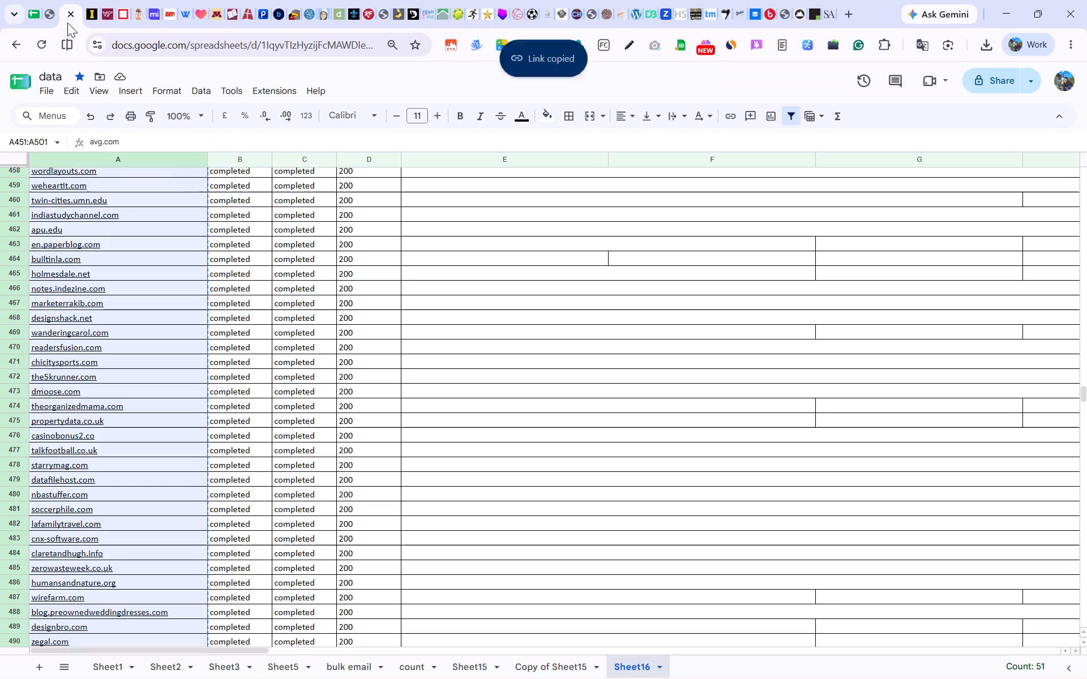
scroll(342, 517, "up", 6)
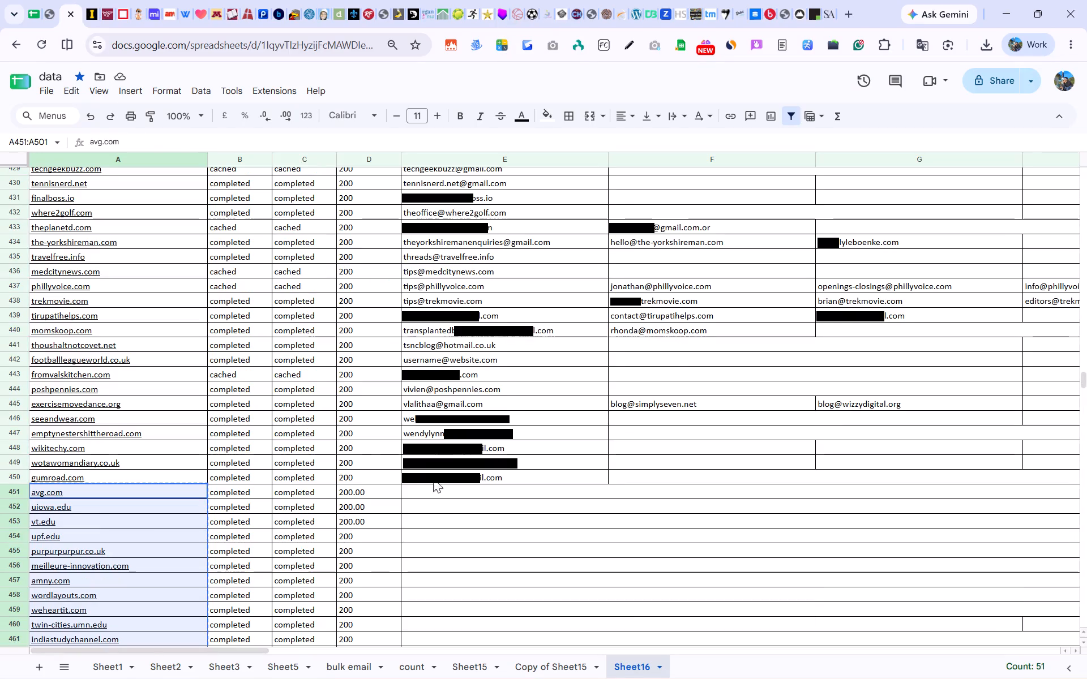
left_click(146, 512)
key("shift+space")
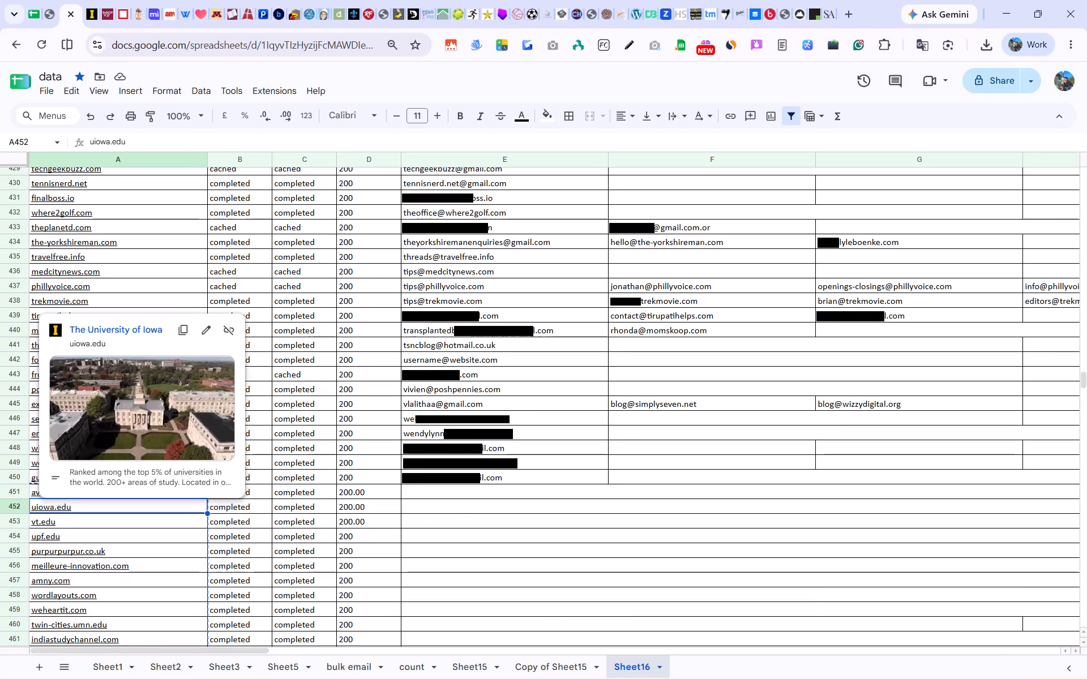
left_click(431, 508)
key("ctrl+v")
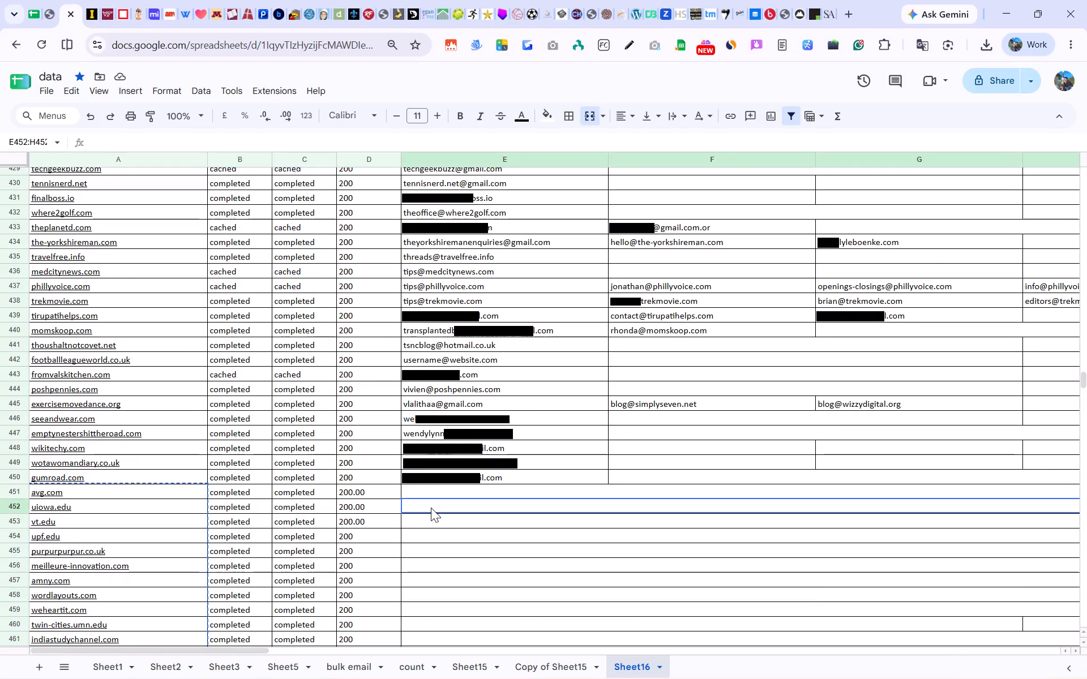
scroll(431, 508, "left", 6)
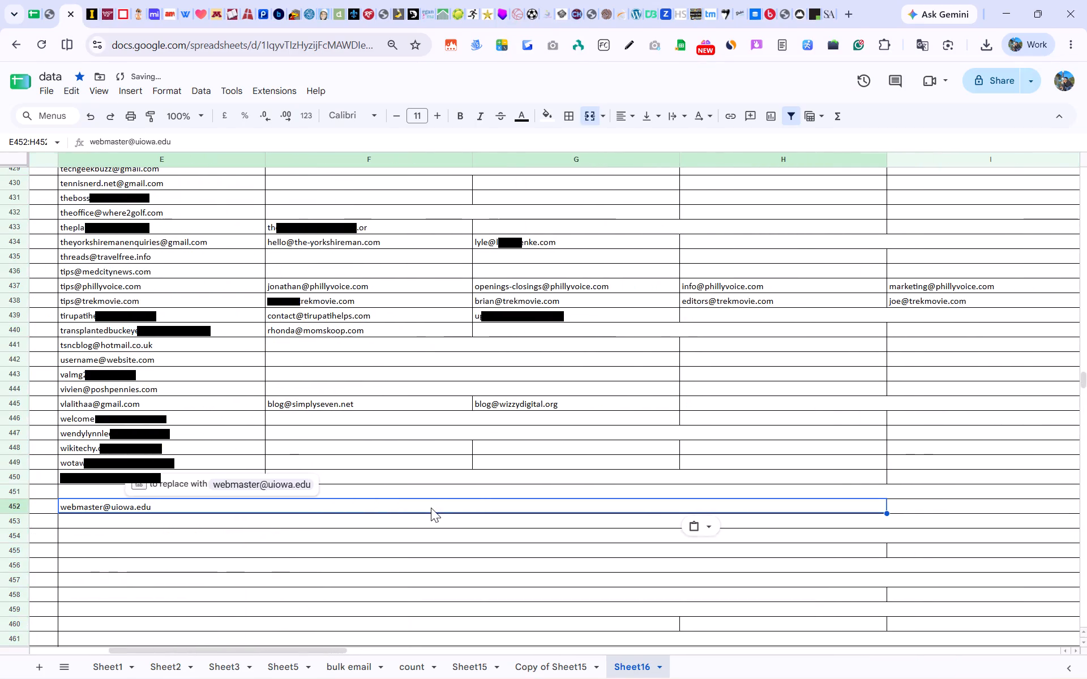
scroll(440, 508, "right", 7)
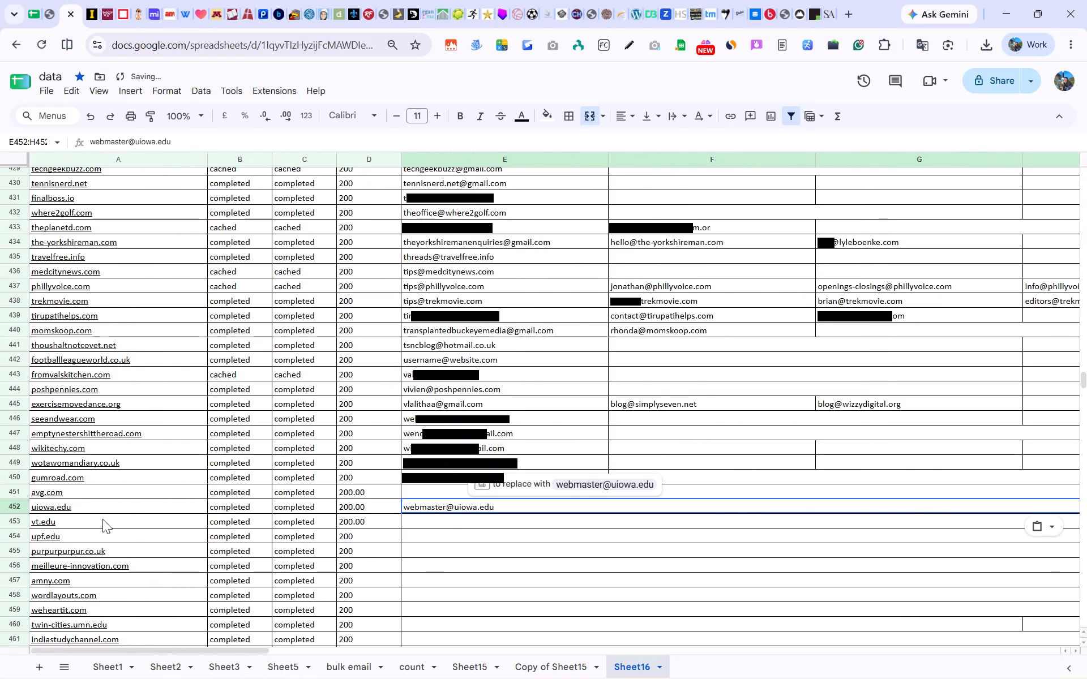
left_click(87, 9)
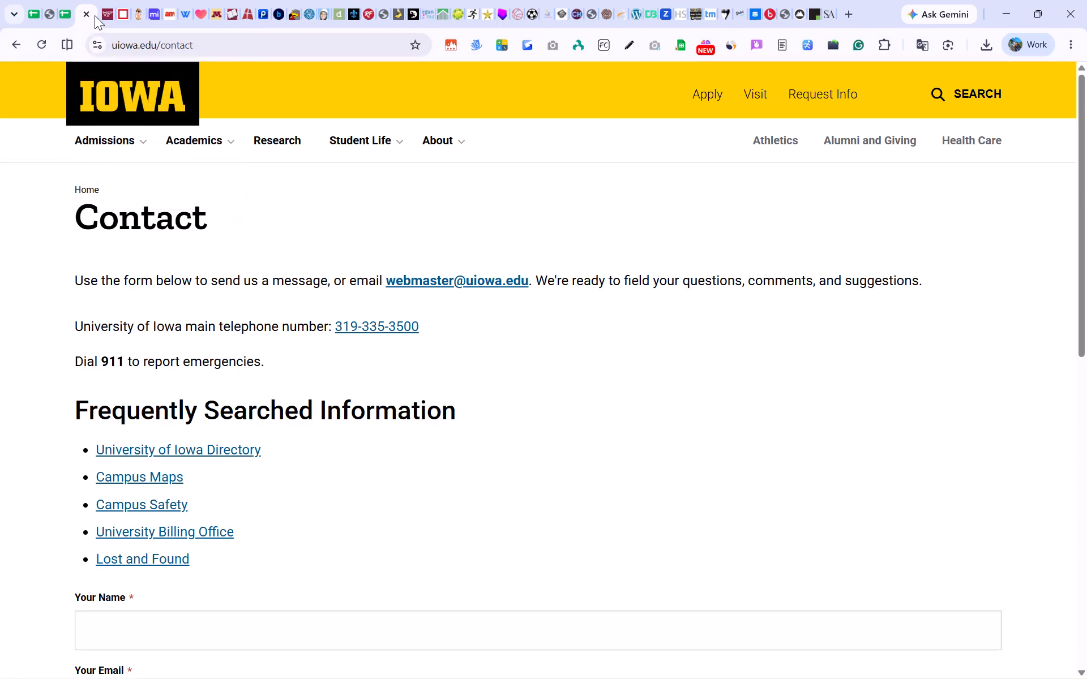
left_click(91, 13)
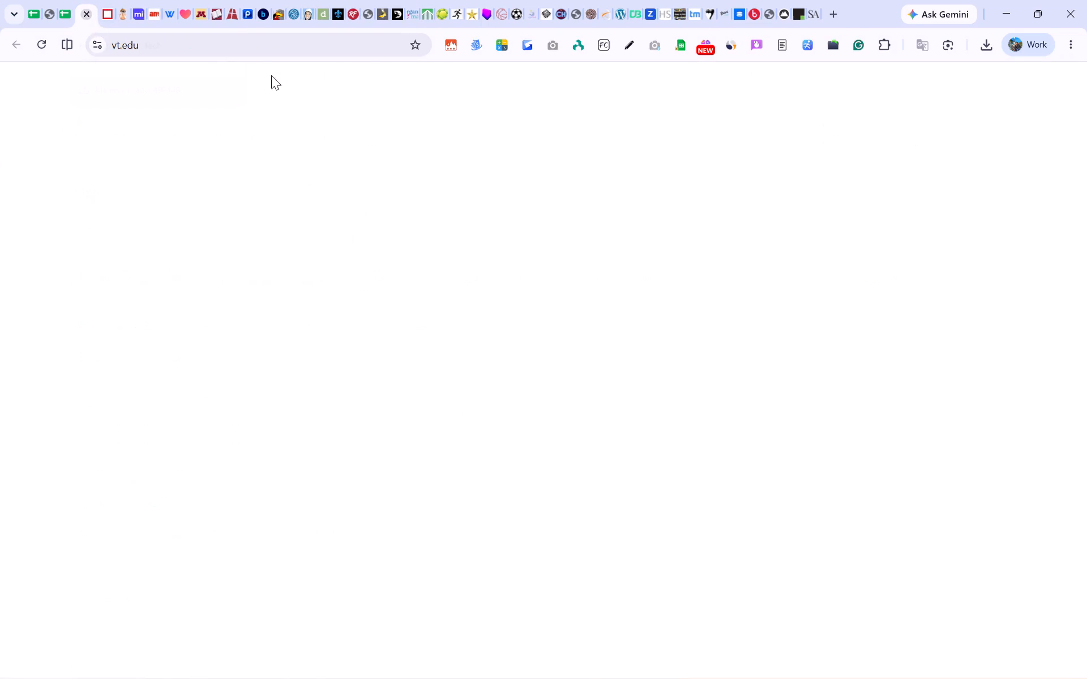
Look through the vt.edu homepage down to its footer, open Contact Virginia Tech and read its first contact entries.
left_click_drag(1086, 104, 1086, 295)
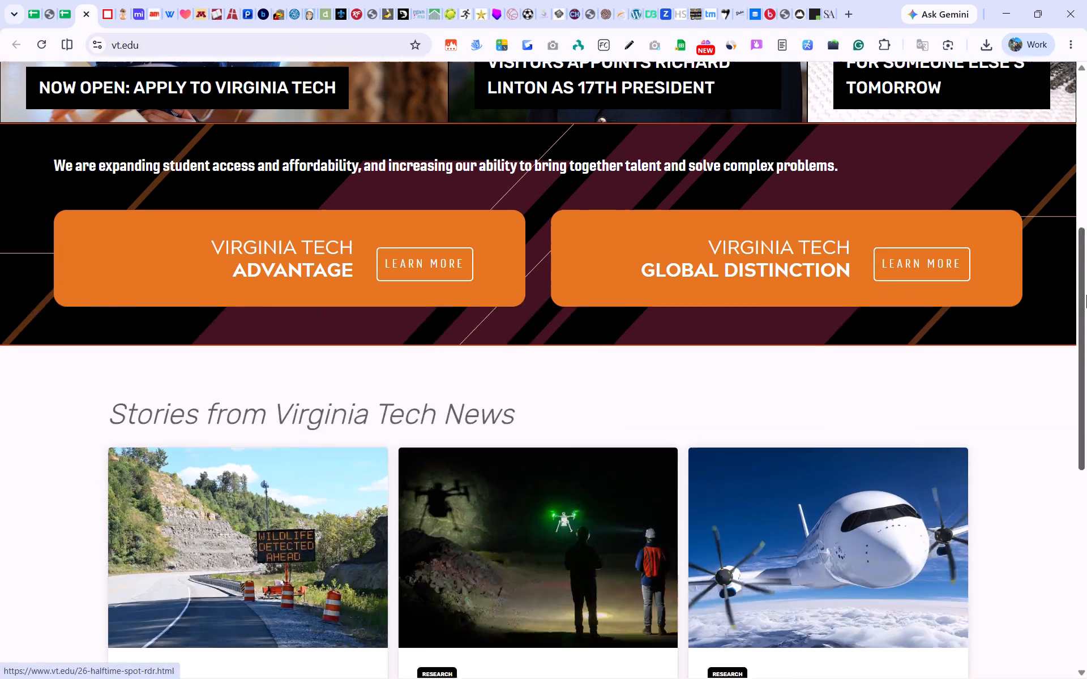
left_click_drag(1086, 295, 1086, 645)
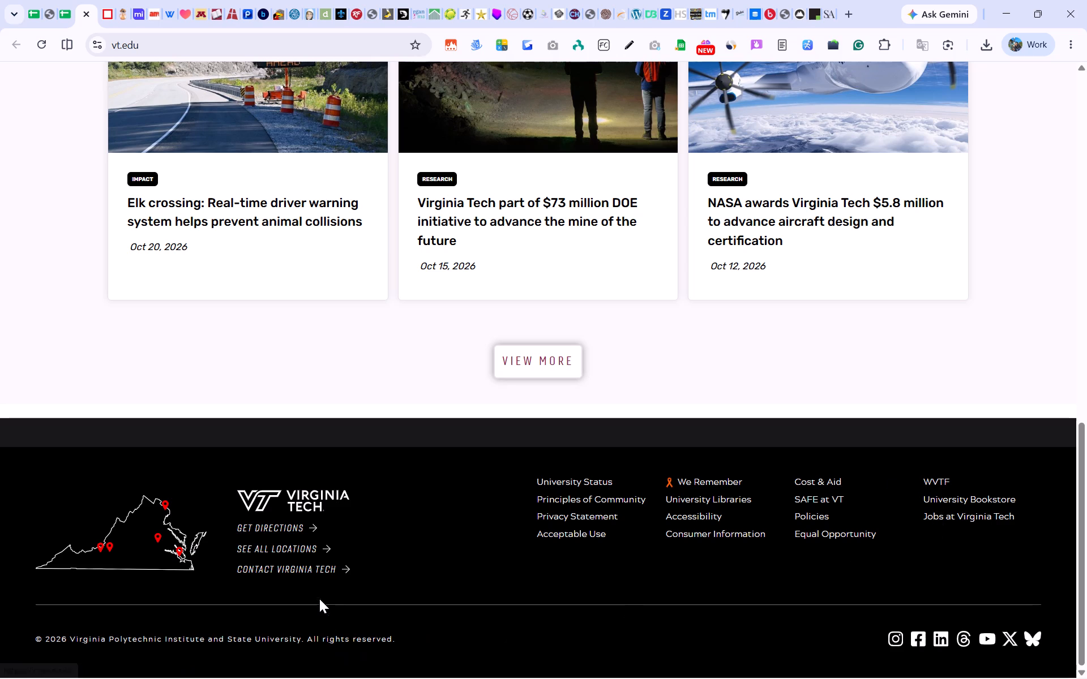
left_click(308, 568)
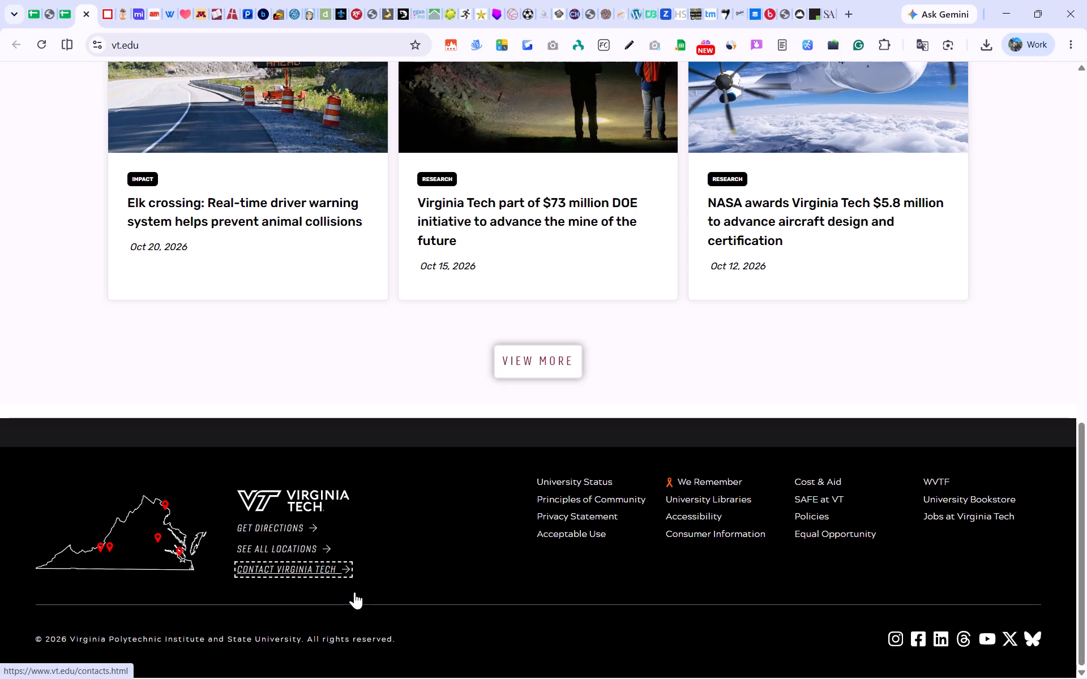
scroll(557, 438, "down", 2)
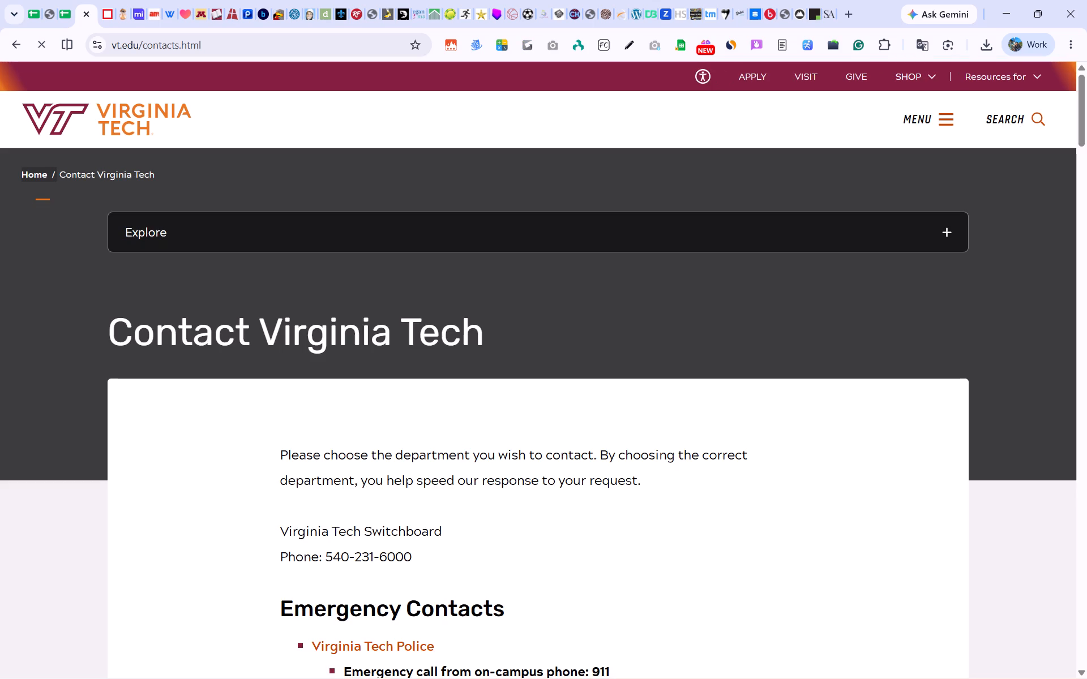
scroll(515, 505, "down", 1)
scroll(396, 534, "down", 4)
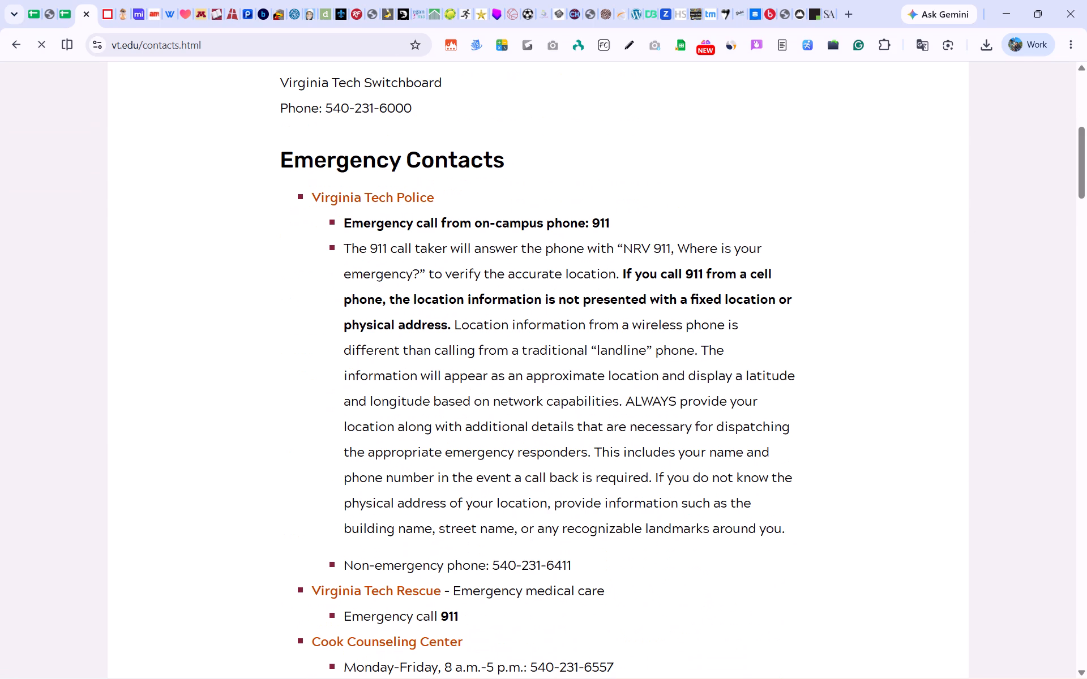
Search the Contact Virginia Tech page for "@" and copy the Media Relations email address.
key("ctrl+f")
key("shift+at")
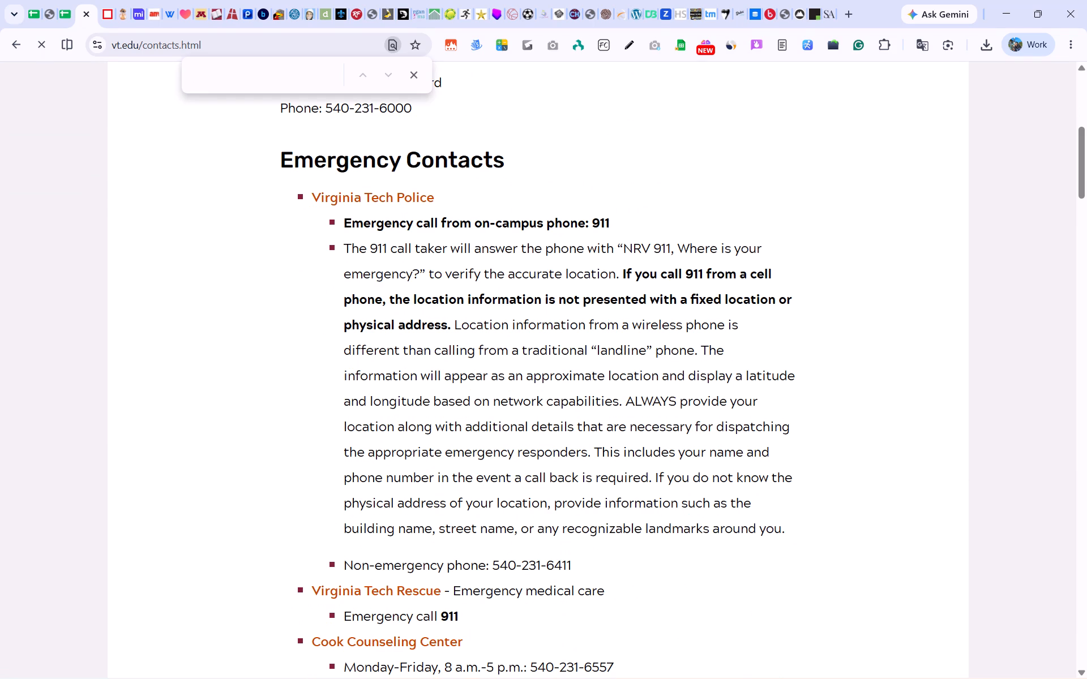
scroll(493, 403, "up", 9)
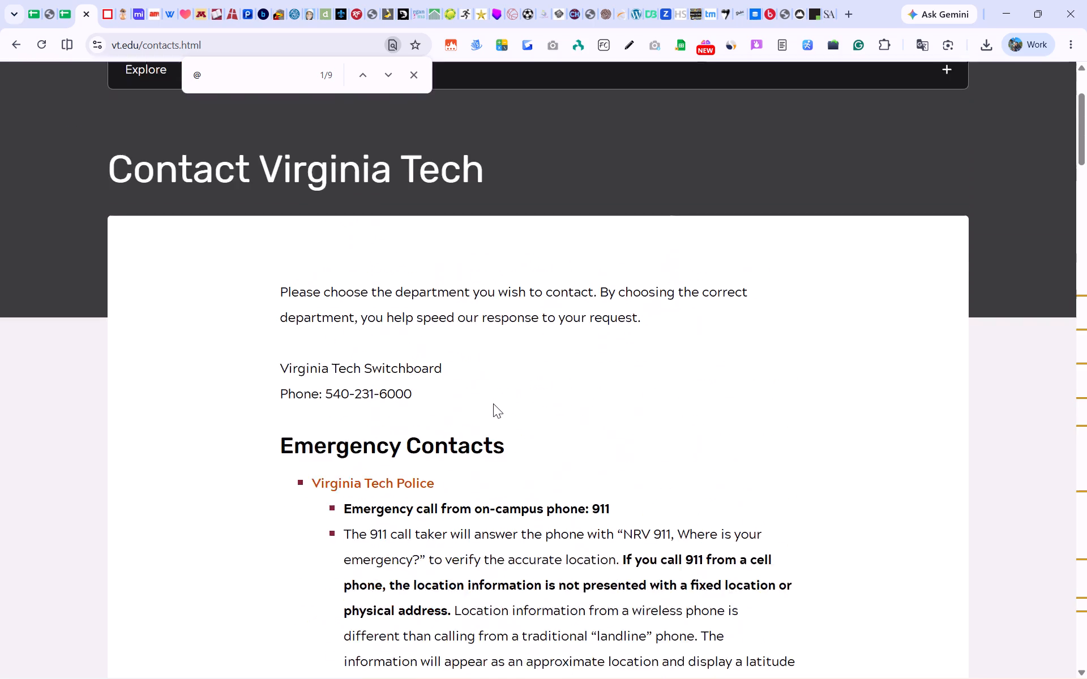
scroll(459, 307, "up", 1)
left_click(361, 77)
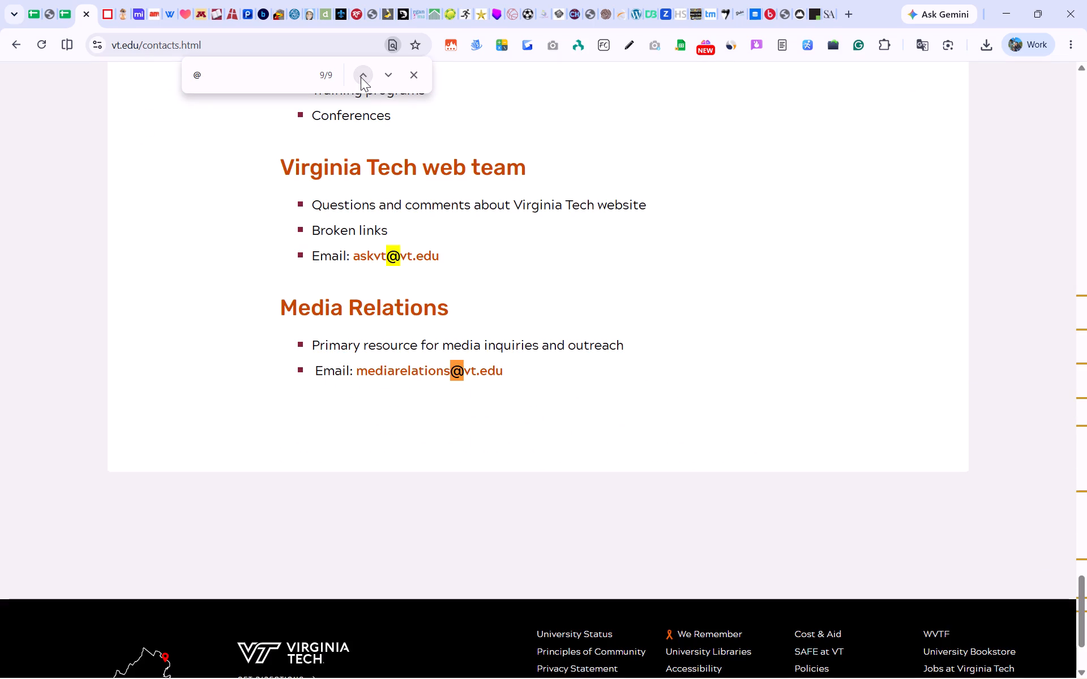
right_click(439, 369)
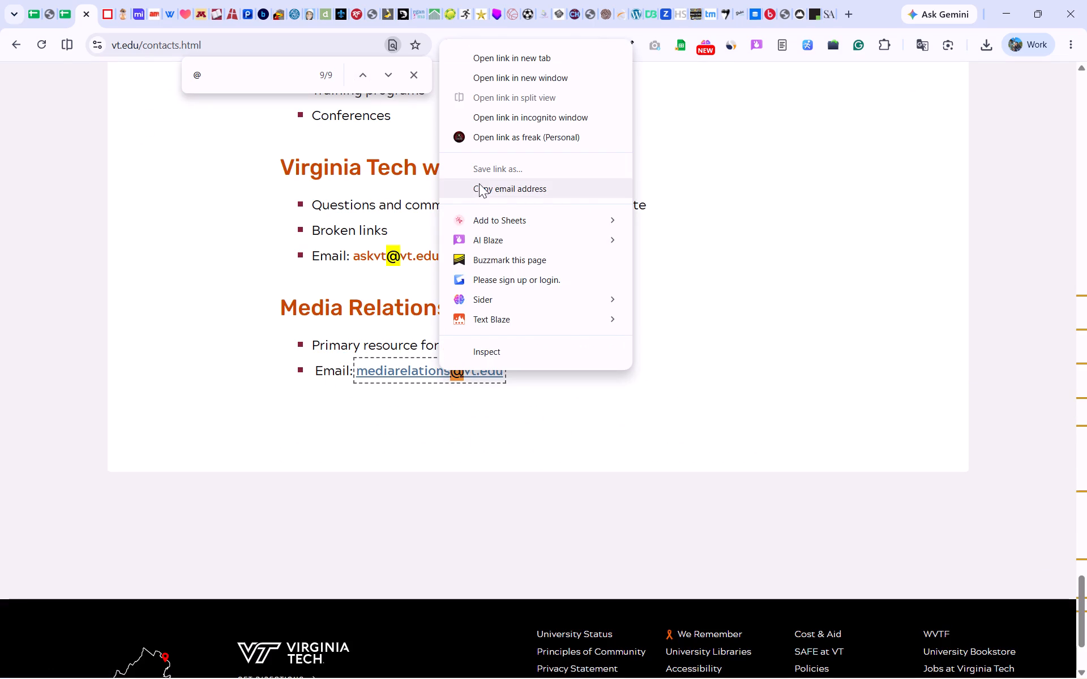
left_click(479, 183)
Paste the Media Relations email into column E of Sheet16's vt.edu row.
left_click(59, 0)
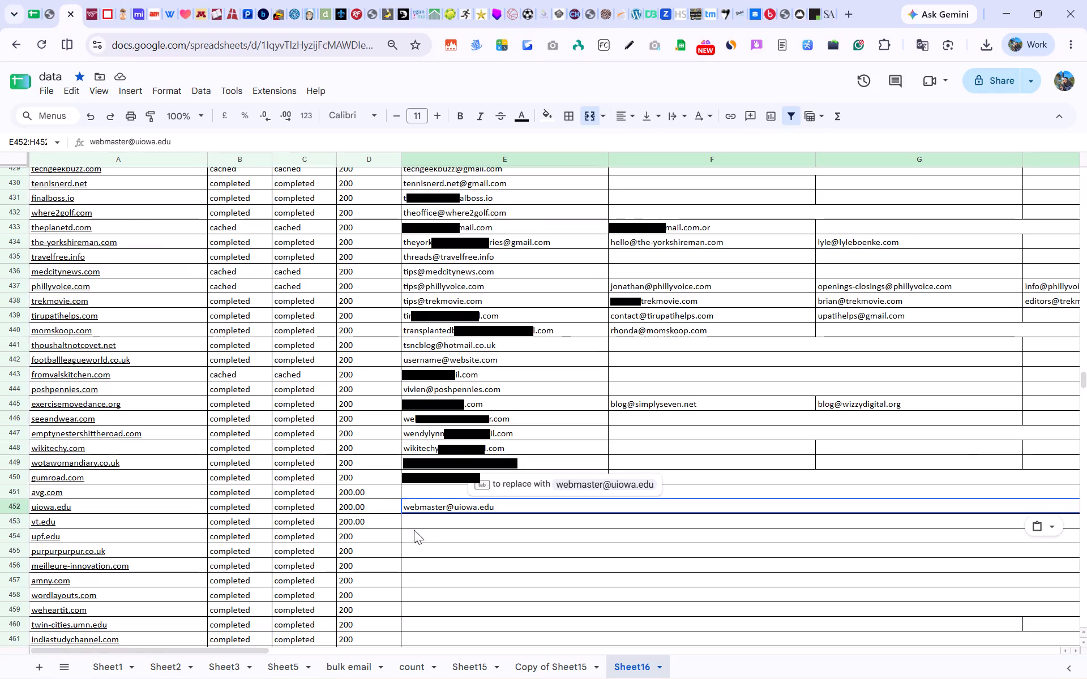
left_click(409, 522)
key("ctrl+v")
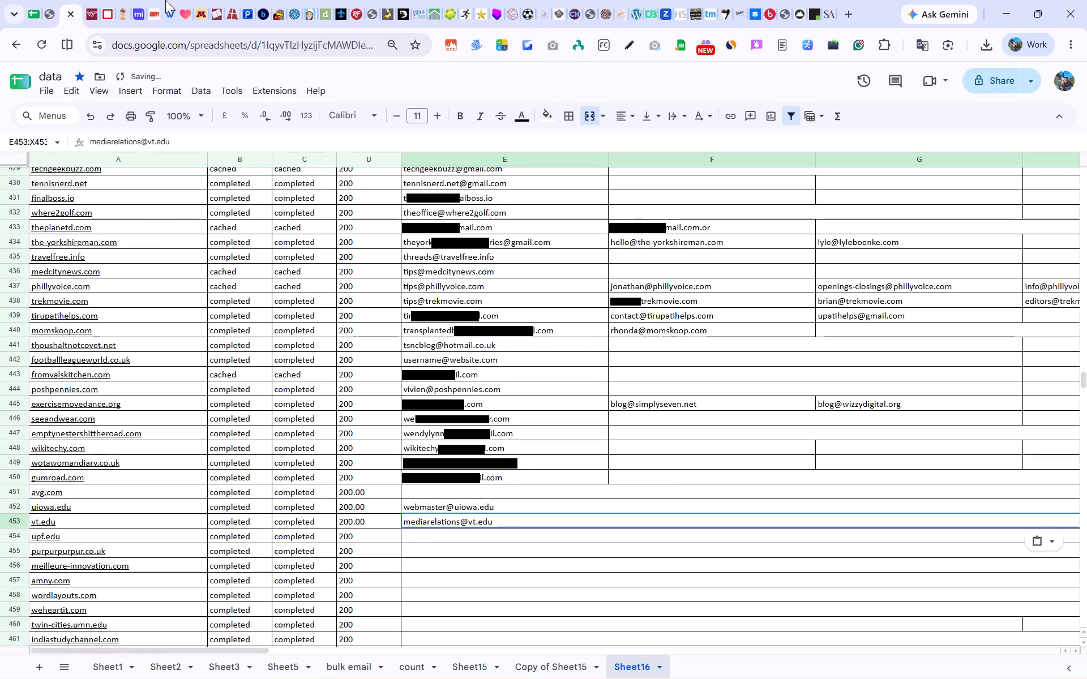
Review the other departments' email addresses on the Contact Virginia Tech page, and close that site's tab.
left_click(91, 10)
scroll(425, 327, "up", 3)
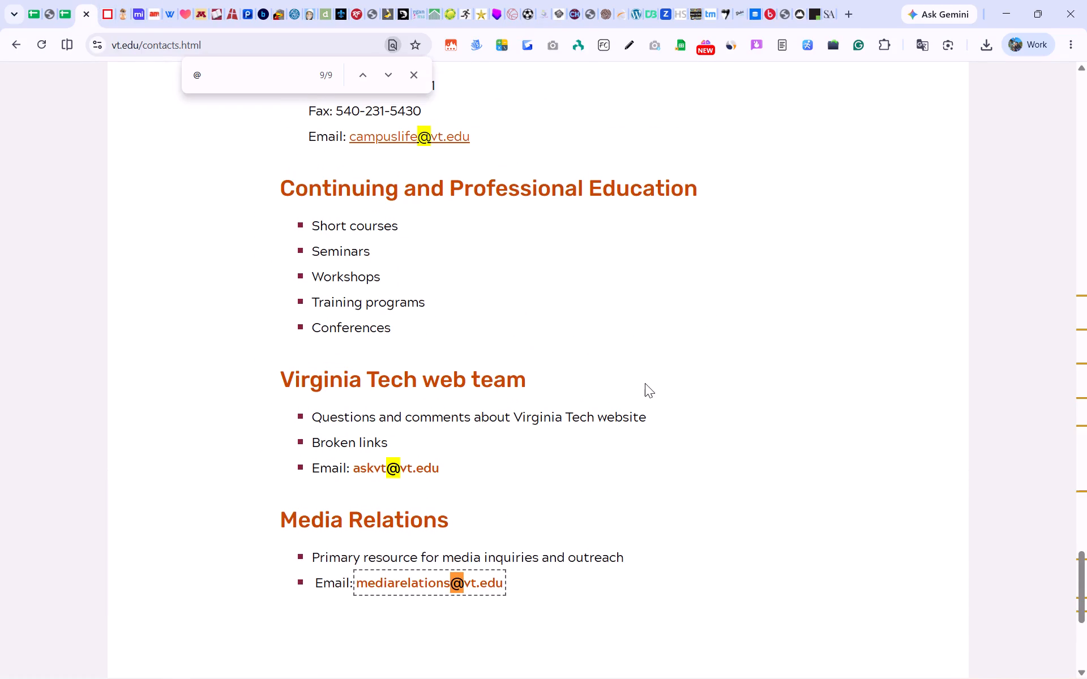
scroll(554, 384, "up", 2)
scroll(588, 425, "up", 3)
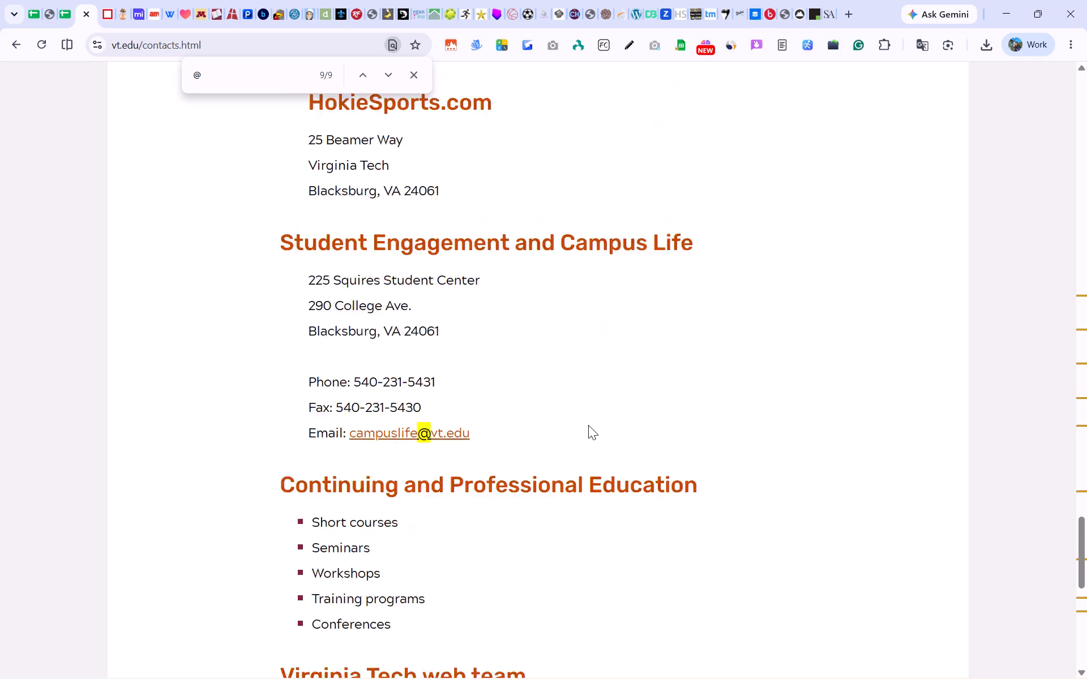
scroll(588, 425, "up", 3)
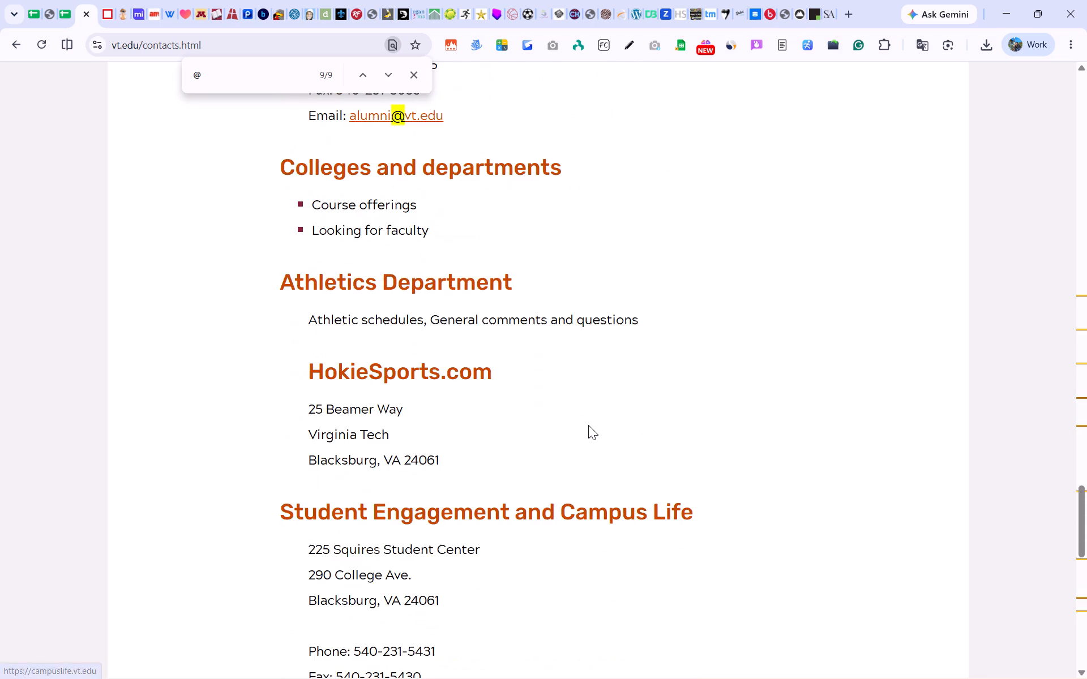
scroll(588, 425, "up", 8)
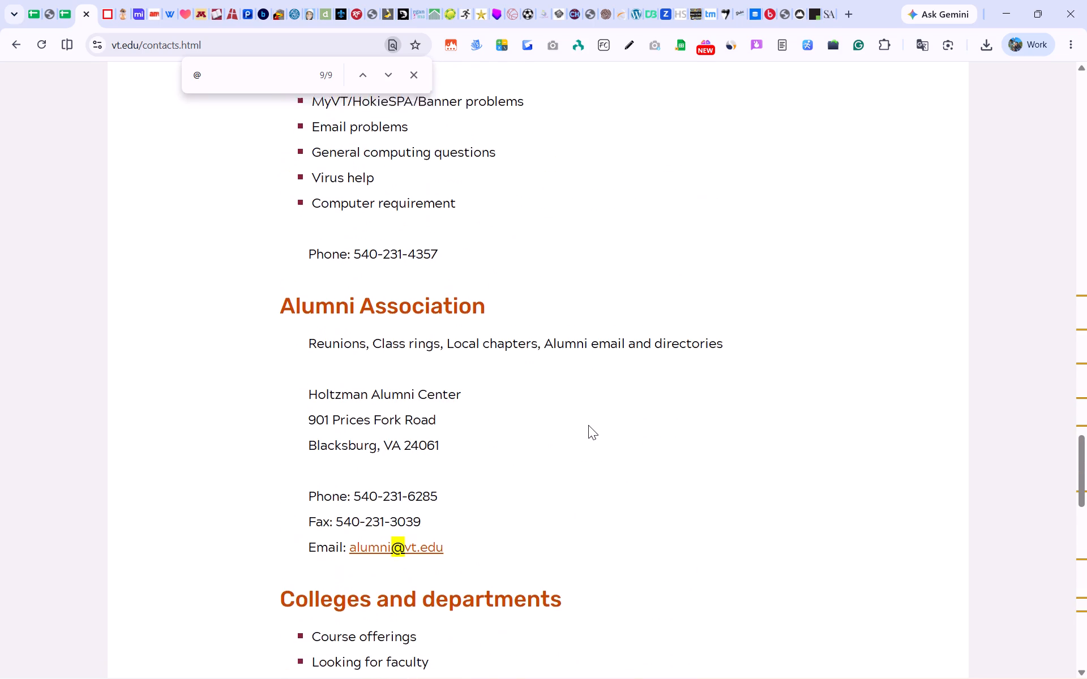
scroll(588, 425, "up", 19)
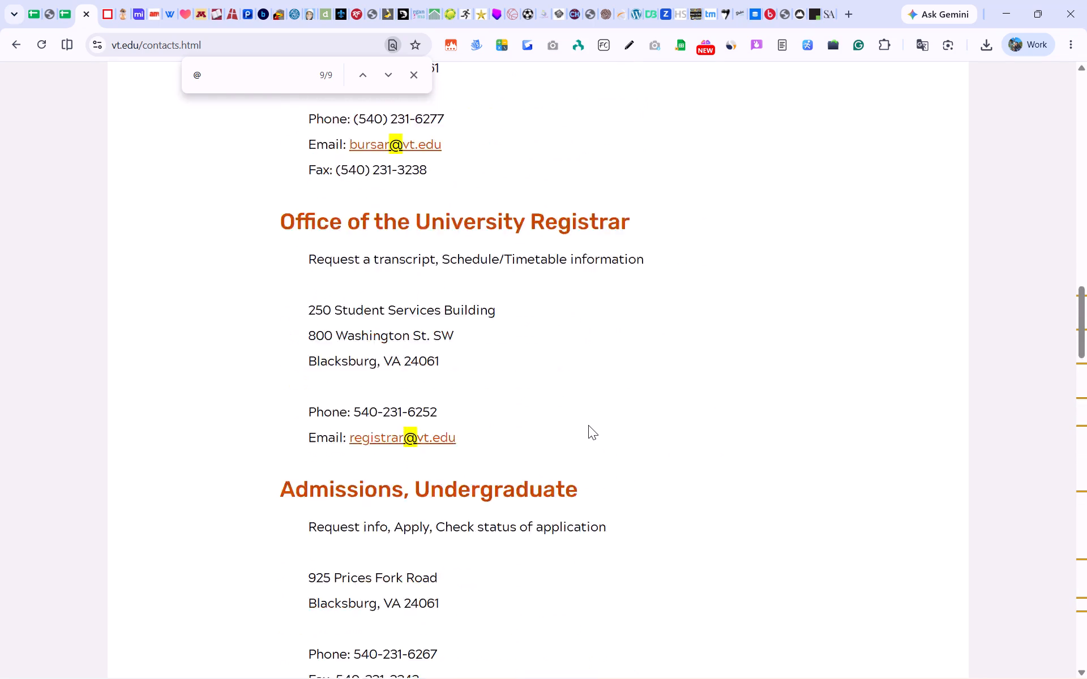
left_click(84, 15)
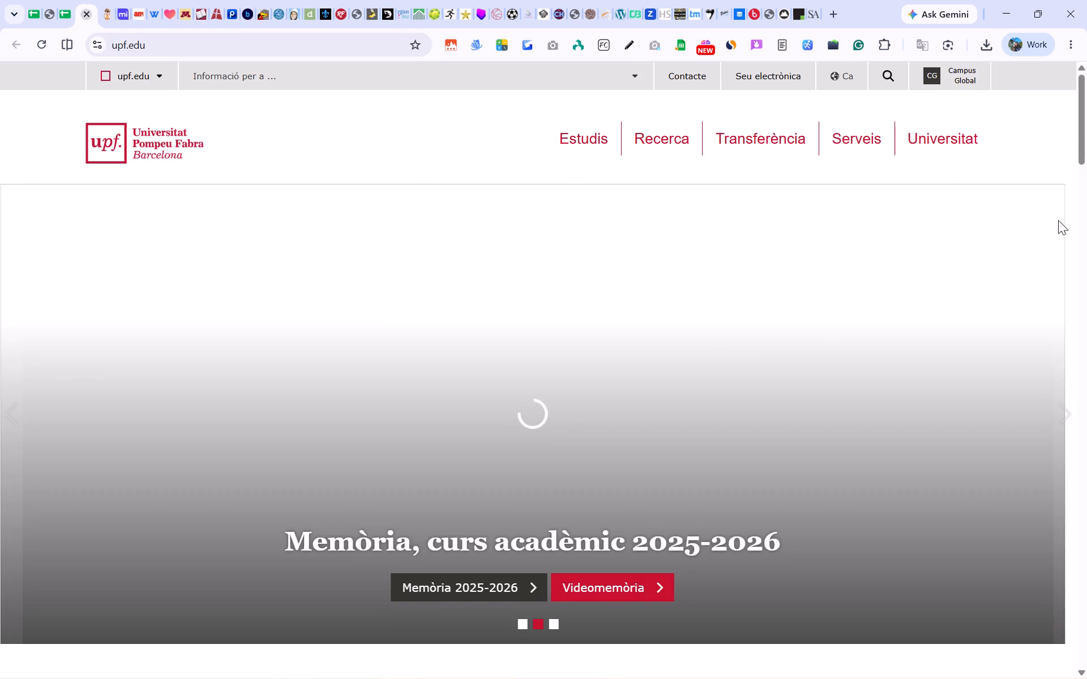
Look through the upf.edu homepage down to its footer for contact information, accepting all cookies.
left_click_drag(1080, 142, 1086, 239)
scroll(778, 375, "down", 10)
scroll(610, 336, "down", 16)
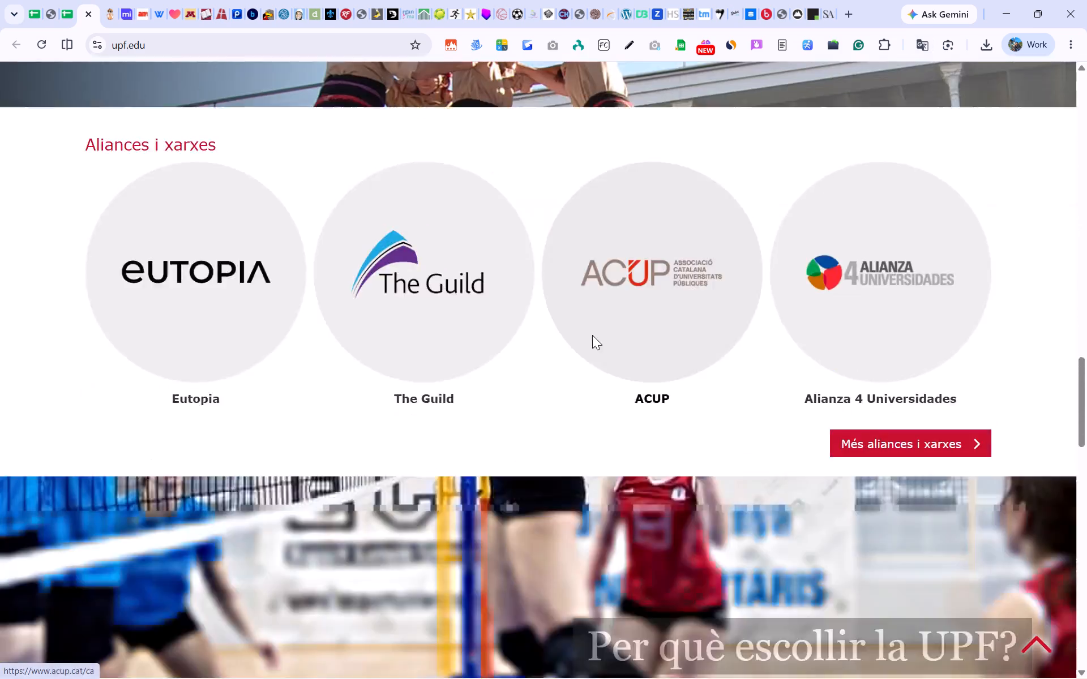
scroll(592, 335, "up", 9)
scroll(592, 335, "down", 15)
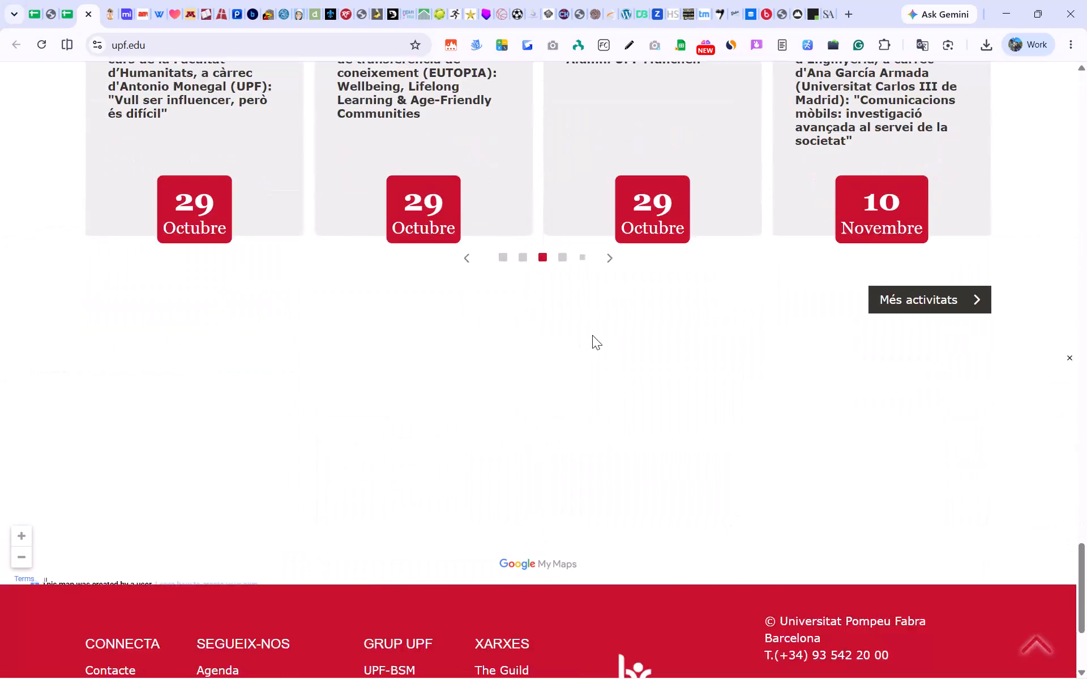
scroll(592, 335, "down", 9)
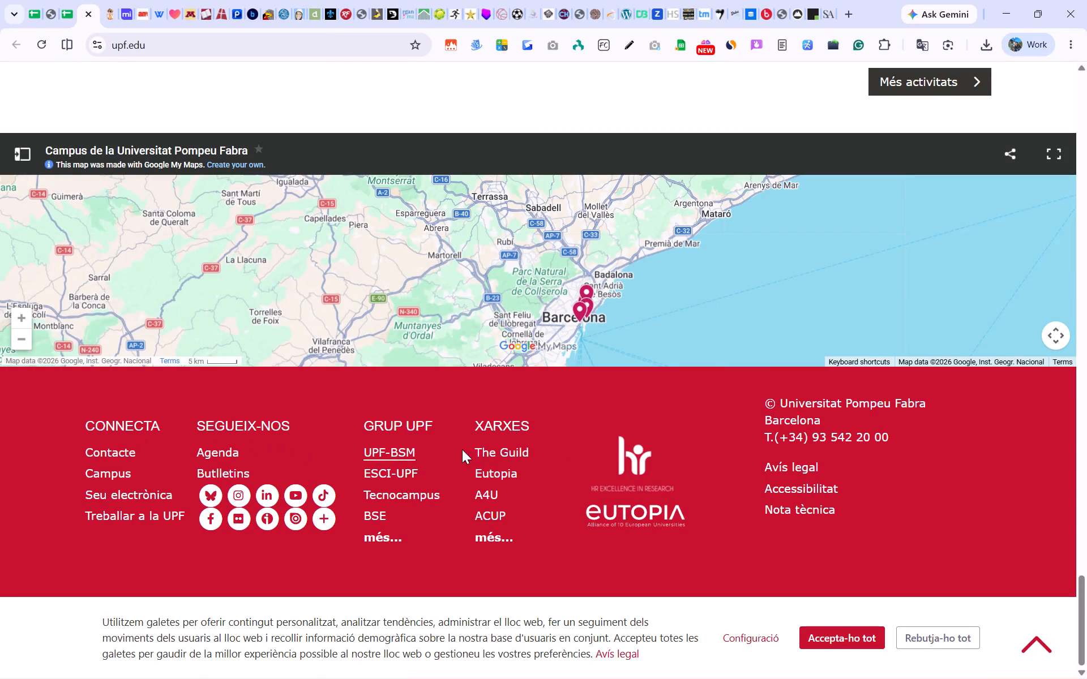
left_click(821, 636)
scroll(413, 559, "down", 3)
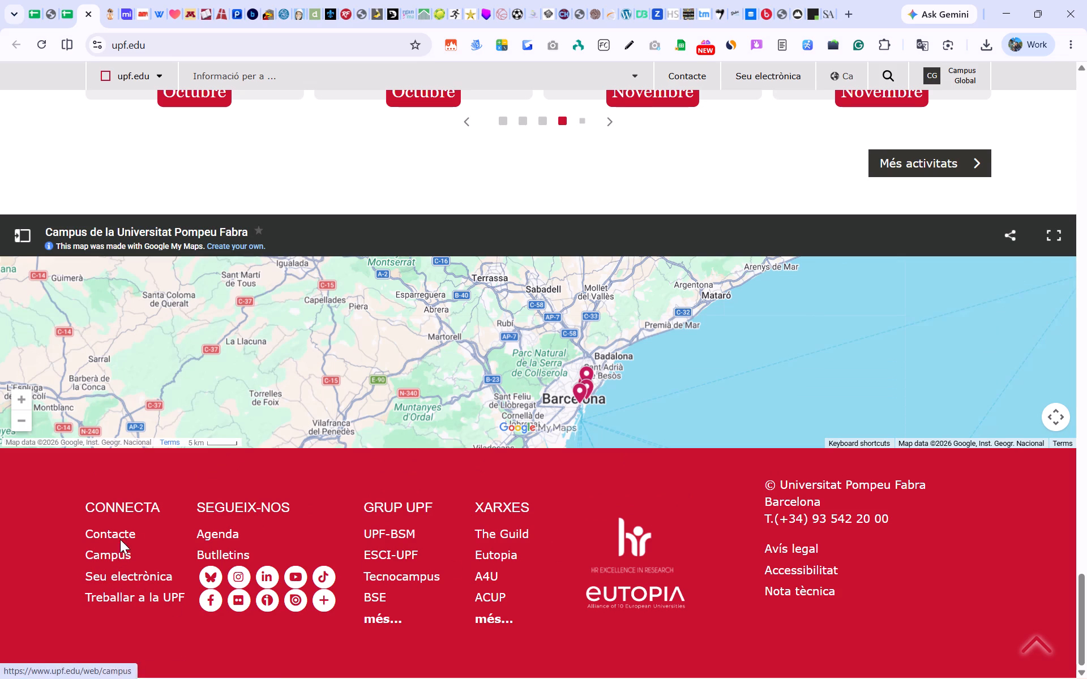
Open UPF's contact page and translate it into English, setting Catalan to always be translated.
left_click(125, 532)
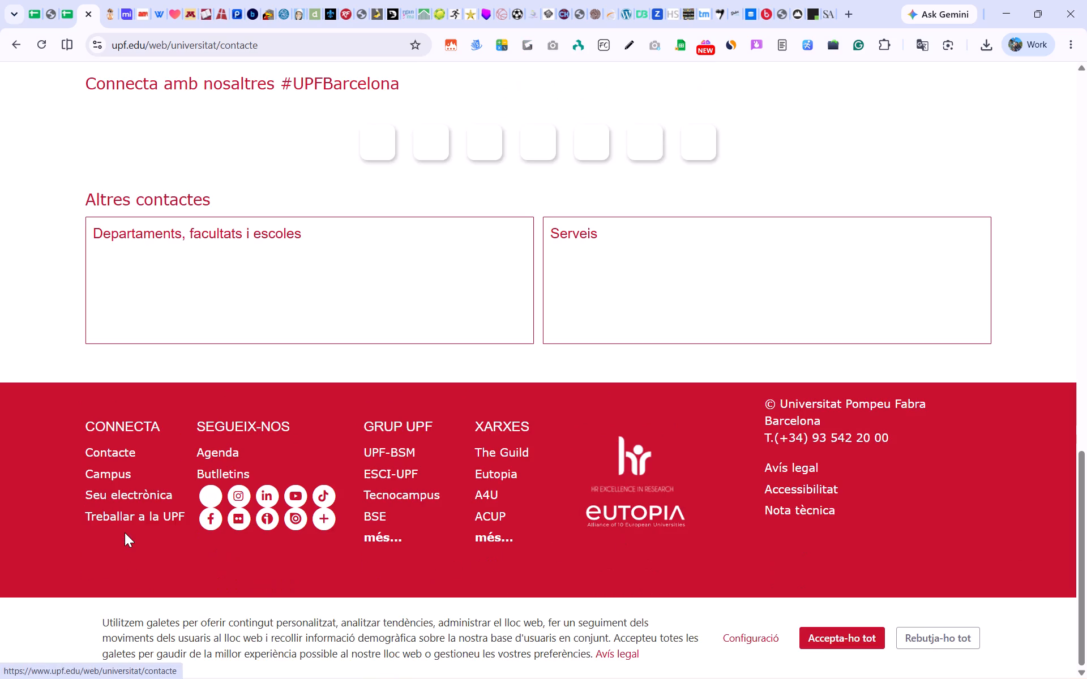
scroll(314, 415, "up", 5)
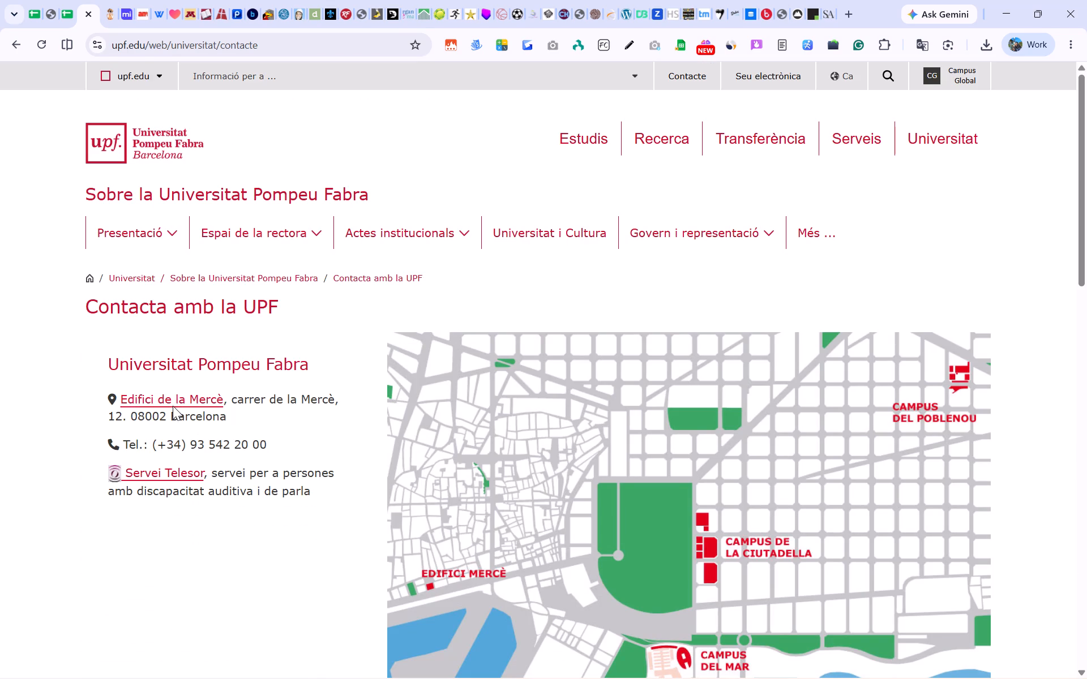
left_click_drag(171, 402, 198, 437)
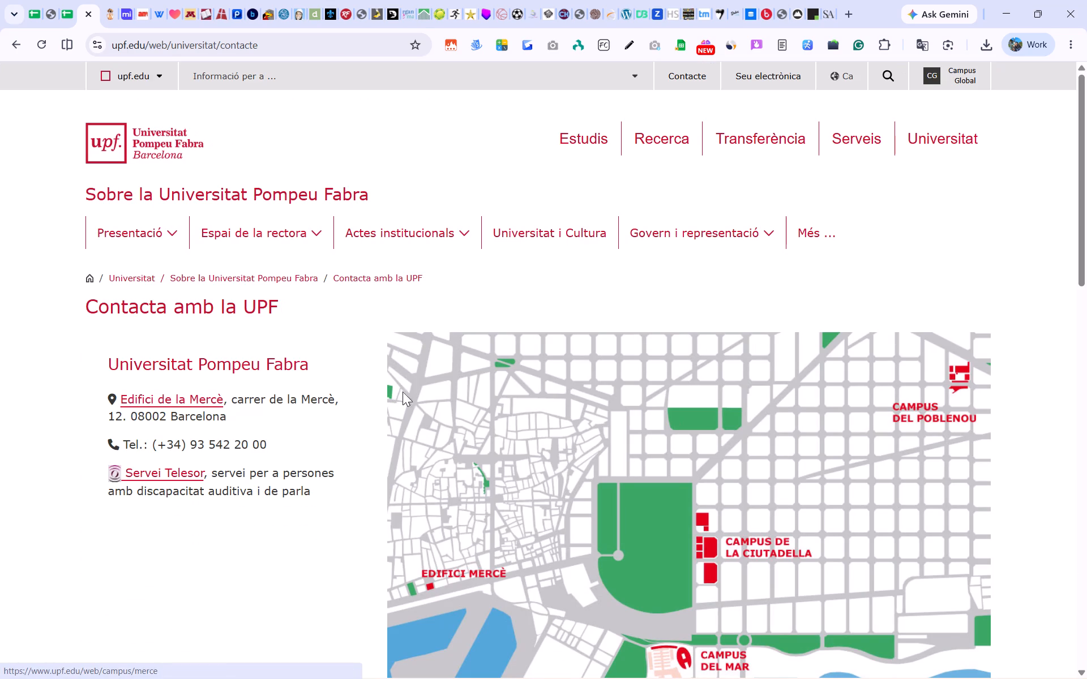
left_click(928, 49)
left_click(852, 76)
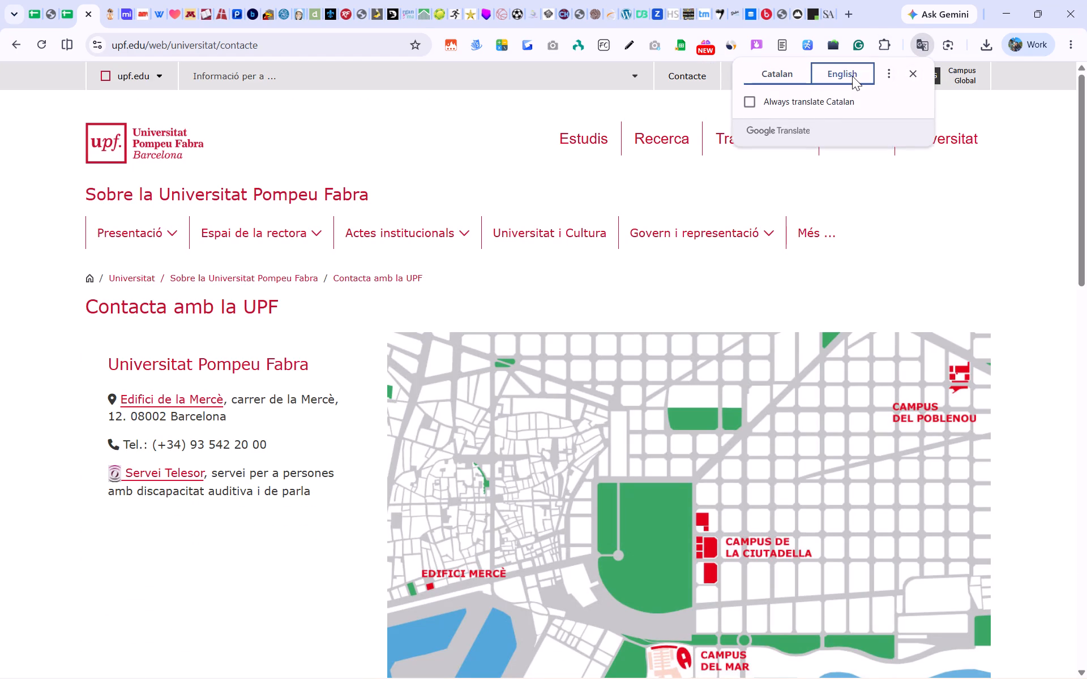
left_click(818, 100)
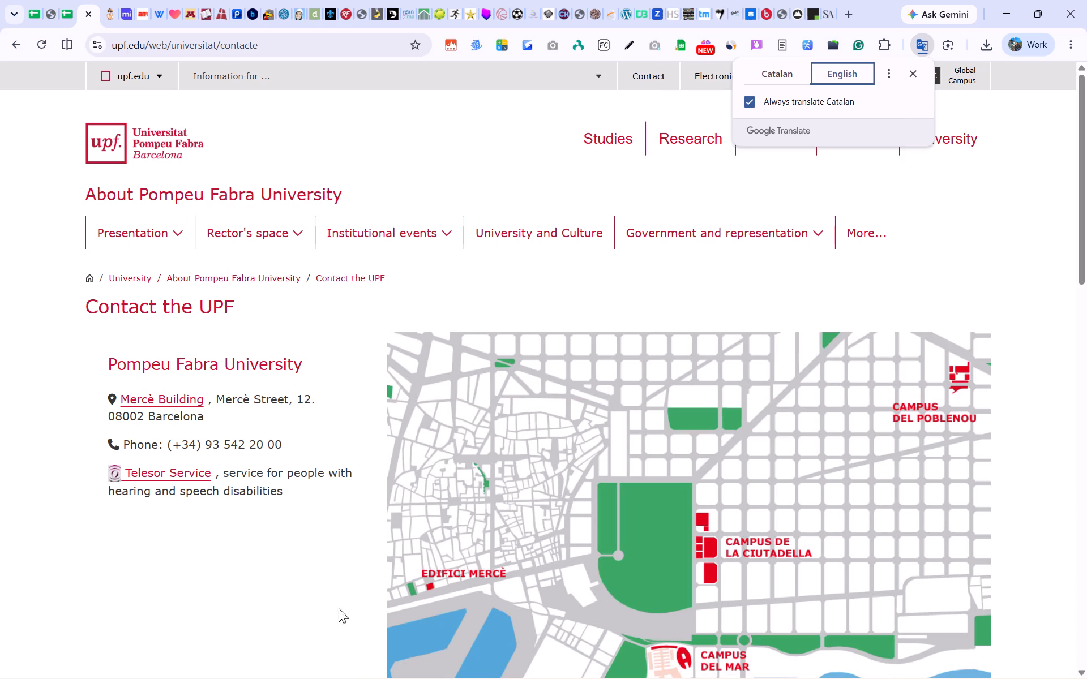
left_click(311, 607)
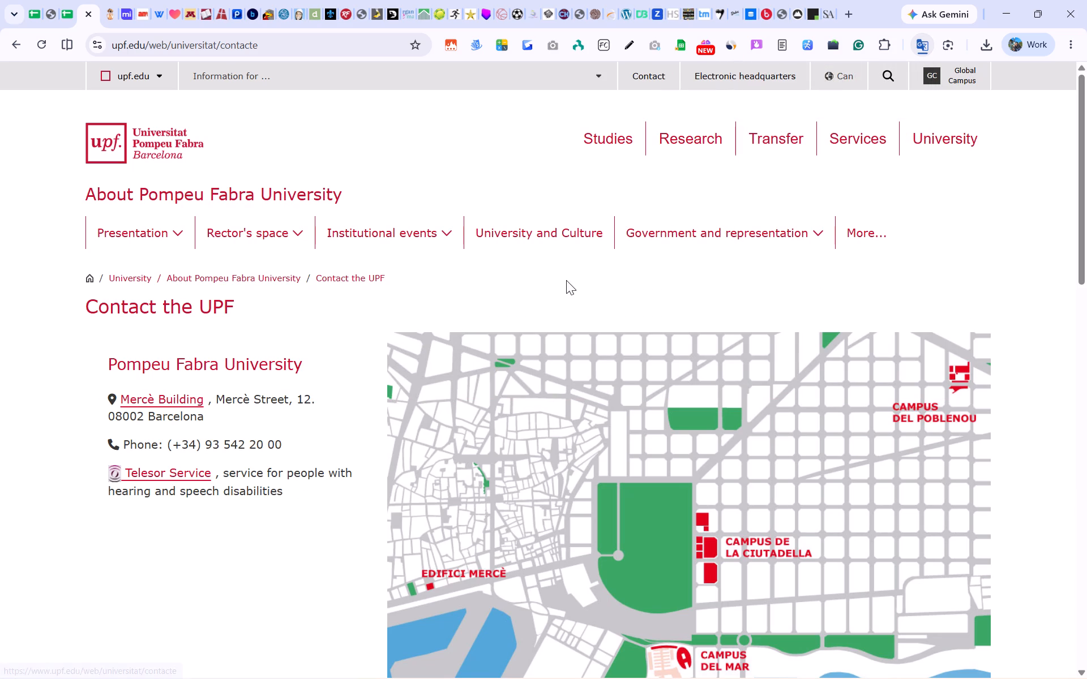
Look through the translated UPF contact page, including the student and user service sections, for an email address.
scroll(210, 178, "up", 5)
scroll(831, 316, "down", 1)
scroll(831, 316, "up", 3)
scroll(831, 316, "down", 7)
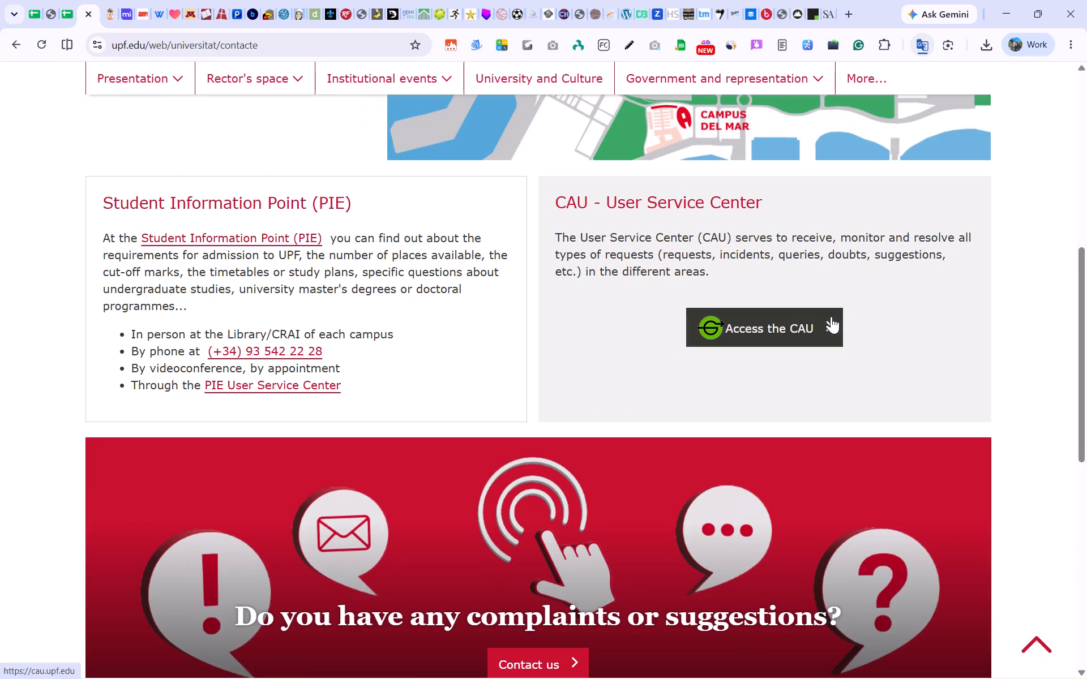
left_click_drag(253, 386, 268, 408)
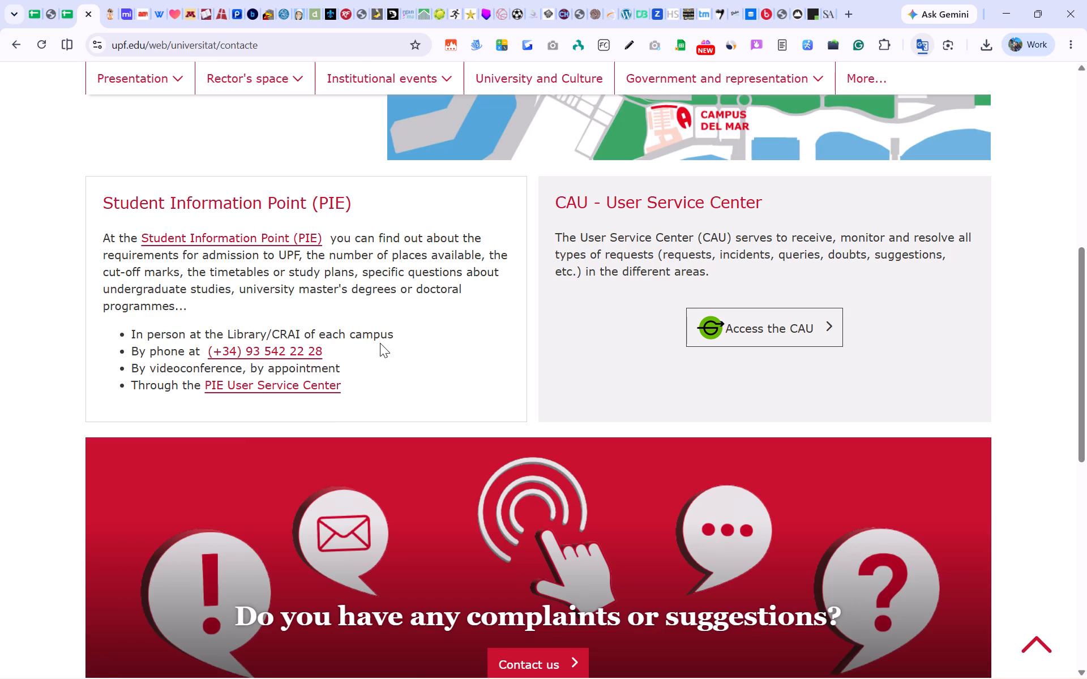
scroll(380, 343, "down", 4)
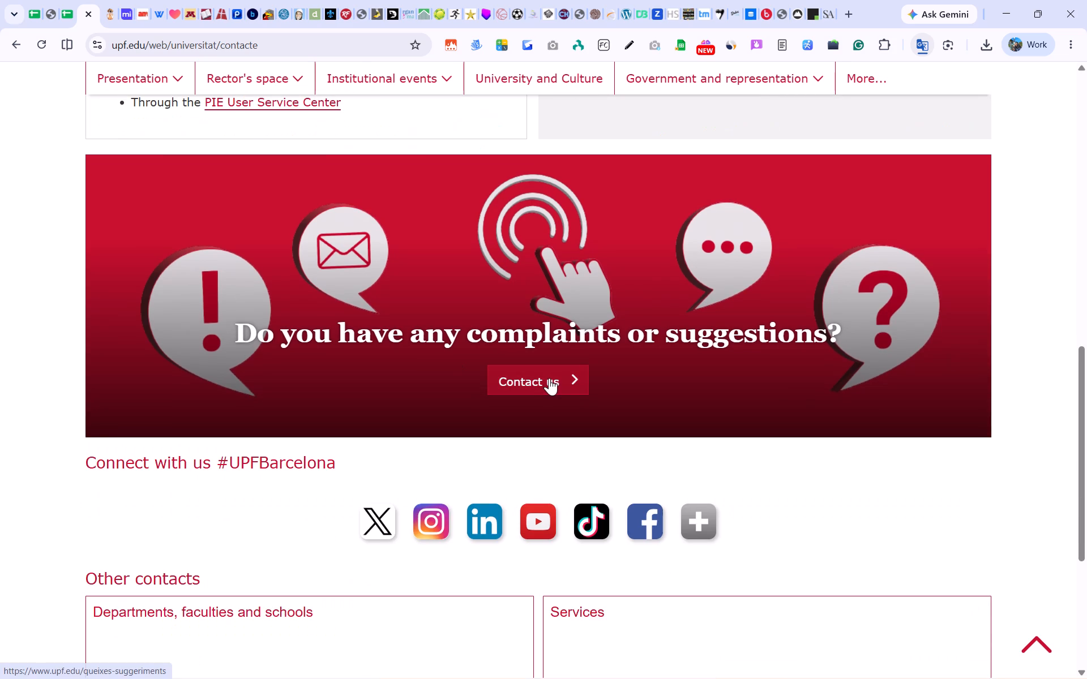
Look through UPF's complaints and suggestions contact page for an email address, and close that site's tab.
left_click(549, 378)
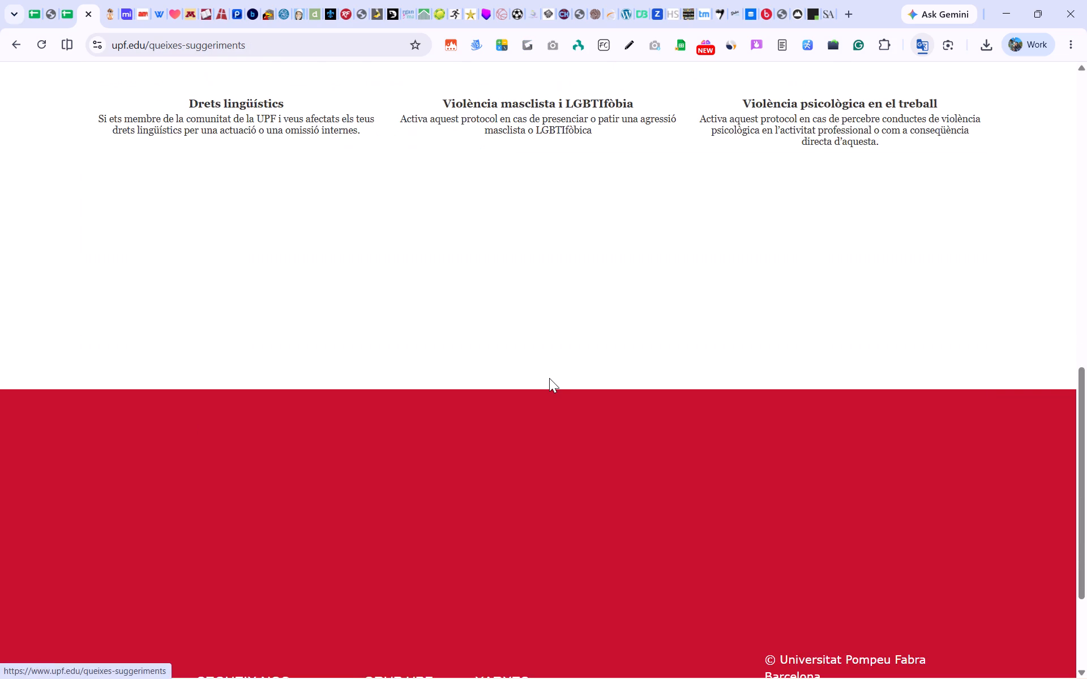
scroll(506, 288, "up", 5)
scroll(506, 288, "down", 4)
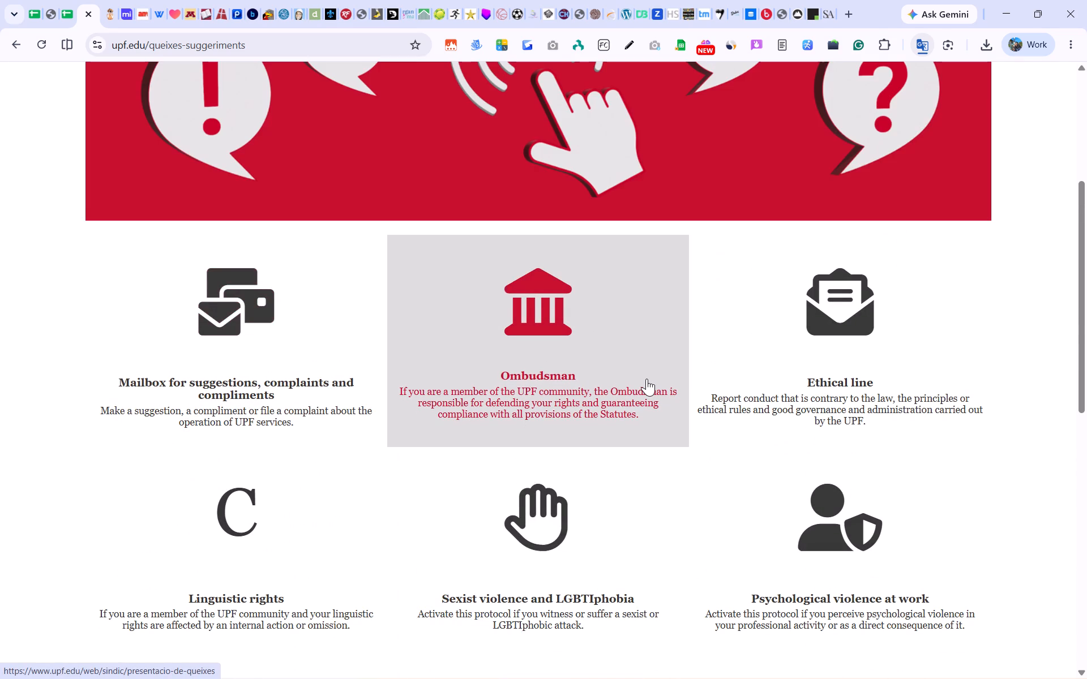
scroll(647, 379, "down", 2)
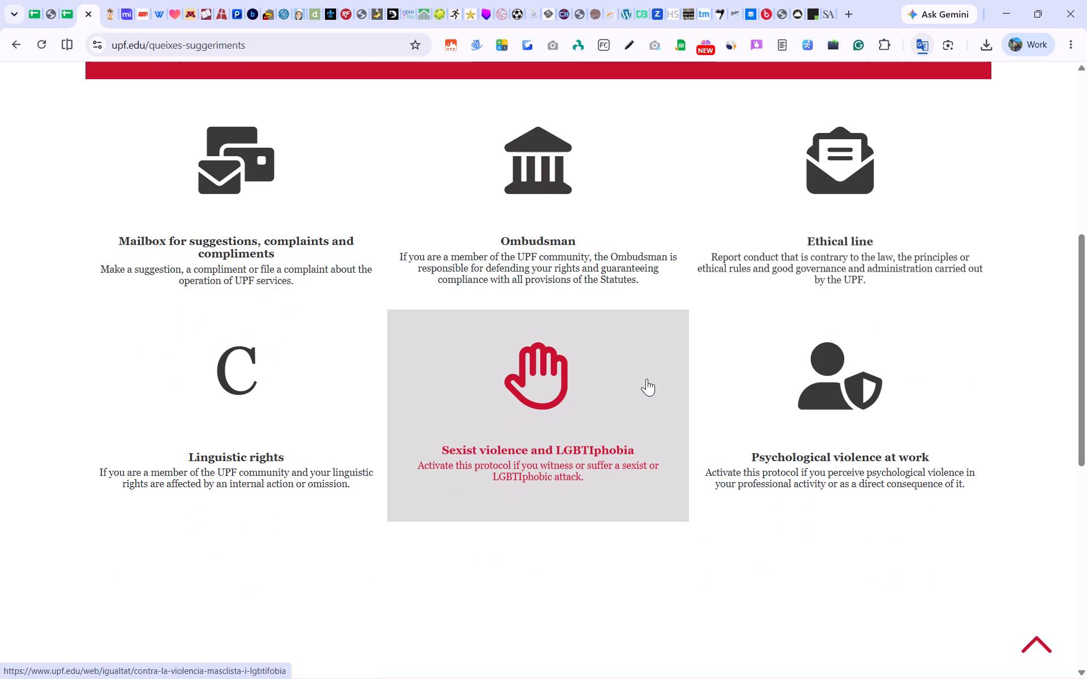
scroll(647, 379, "down", 7)
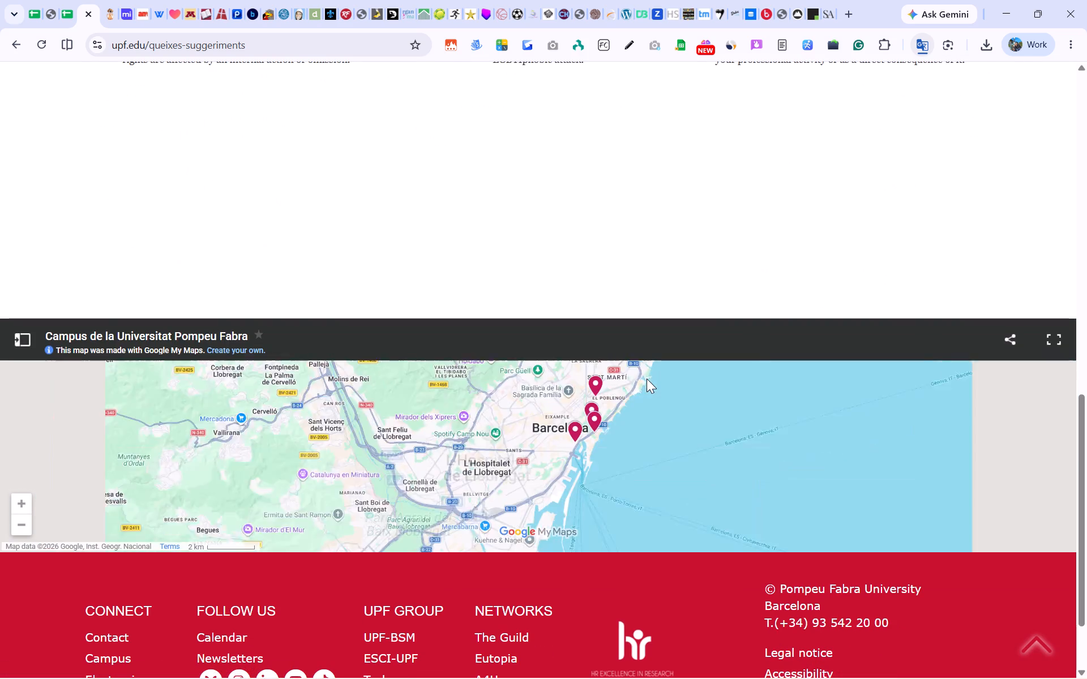
scroll(748, 582, "down", 3)
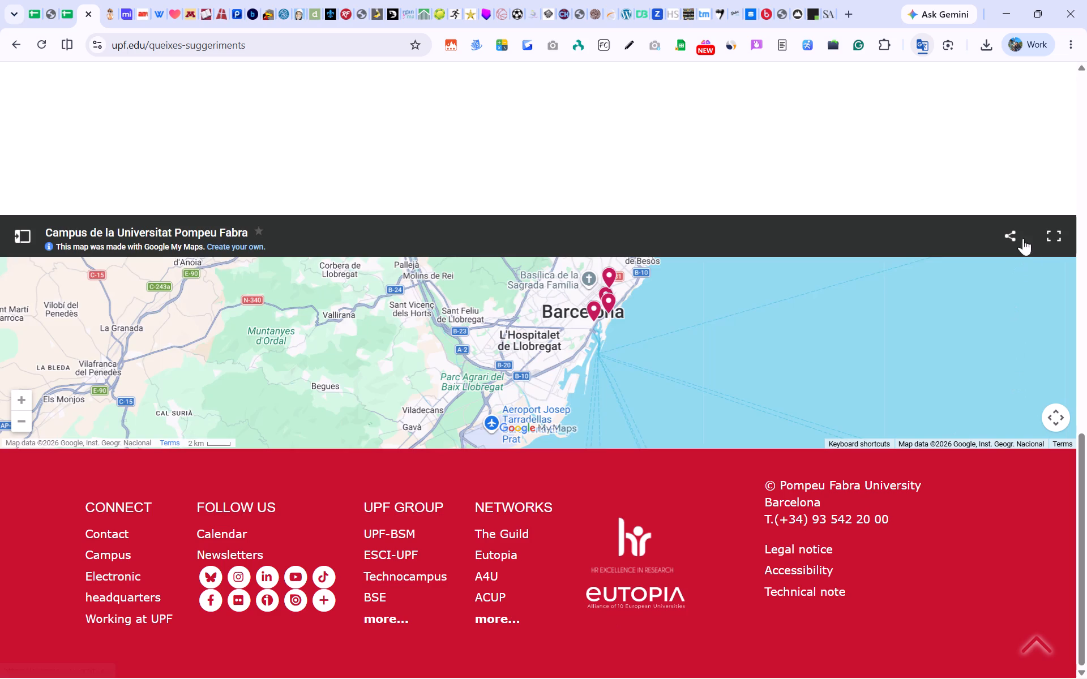
scroll(972, 411, "up", 4)
scroll(1016, 188, "up", 11)
scroll(1013, 213, "down", 1)
scroll(1013, 213, "up", 1)
scroll(1013, 213, "down", 1)
scroll(1013, 213, "up", 12)
left_click(91, 15)
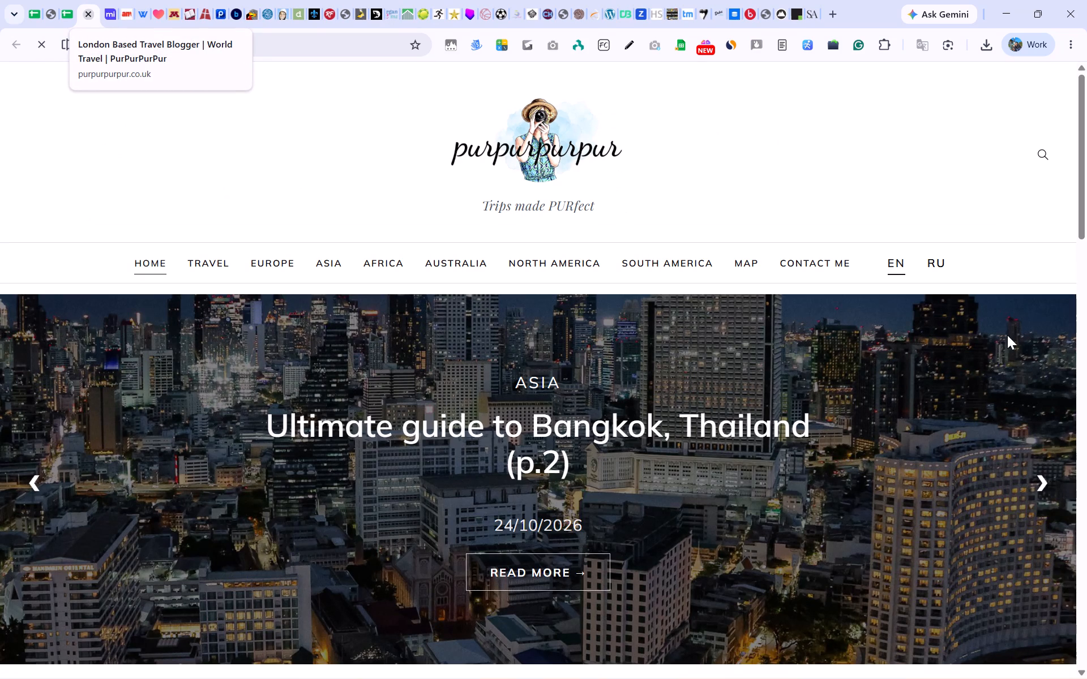
Look through the purpurpurpur.co.uk homepage down to its footer for contact information.
left_click_drag(1086, 151, 1086, 676)
scroll(469, 348, "down", 3)
scroll(759, 521, "down", 5)
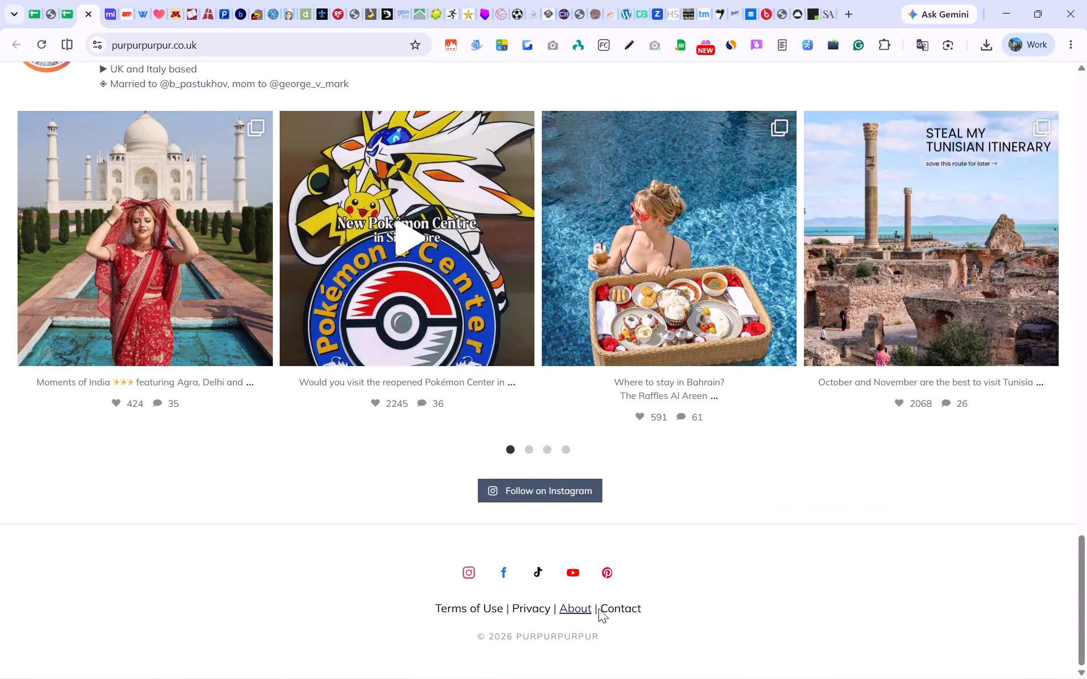
Look through the purpurpurpur.co.uk contact page down to its footer for an email address.
left_click(614, 608)
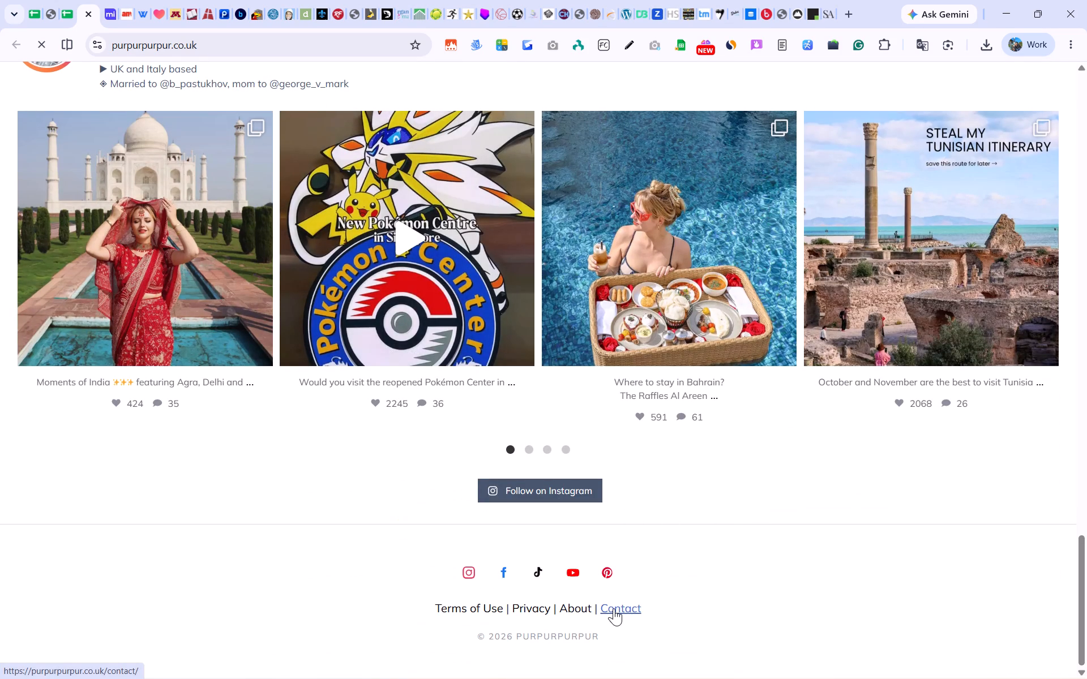
scroll(547, 423, "down", 6)
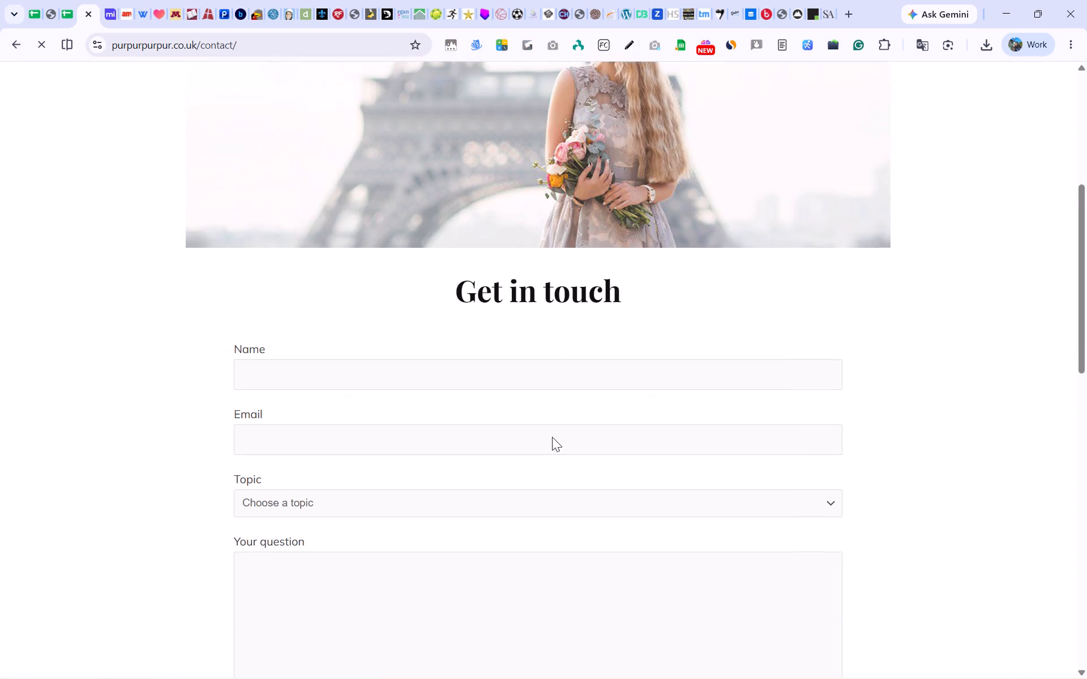
scroll(552, 437, "down", 7)
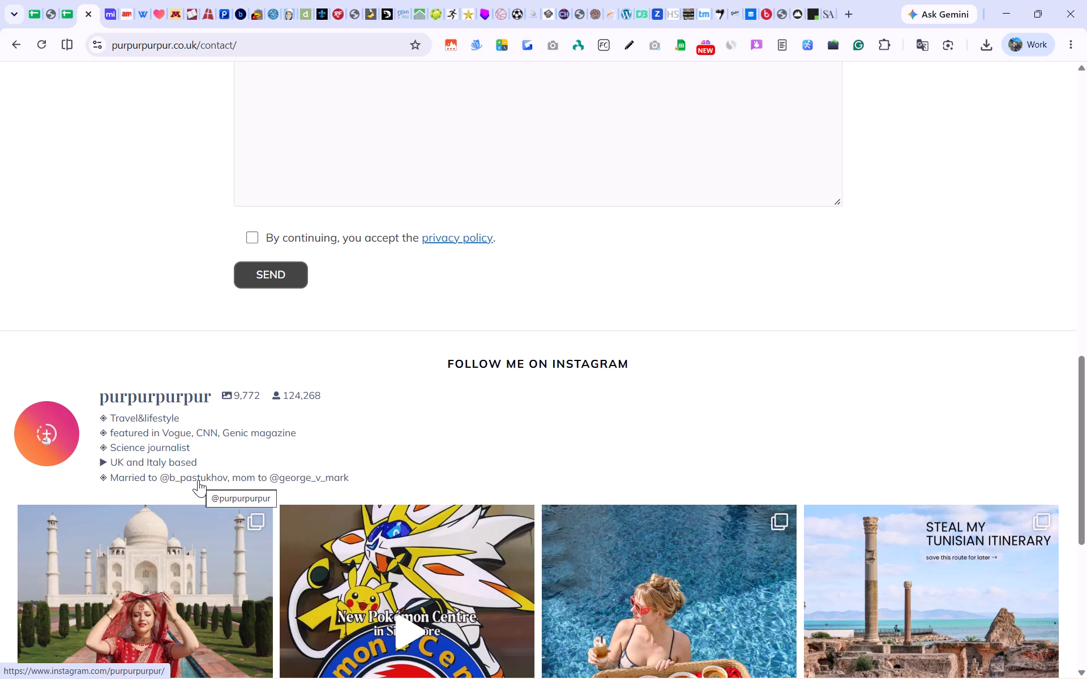
scroll(817, 513, "down", 13)
Open the Purpurpurpur Facebook page from the site's footer and check its Intro section for a contact email.
left_click(494, 578)
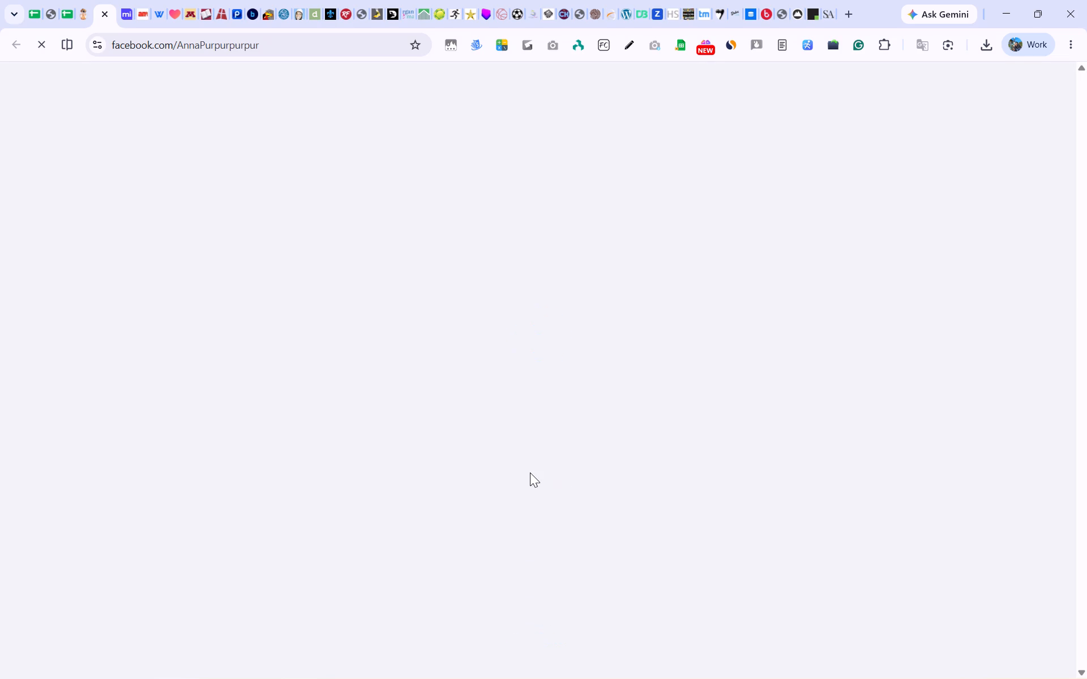
left_click(688, 181)
left_click(681, 167)
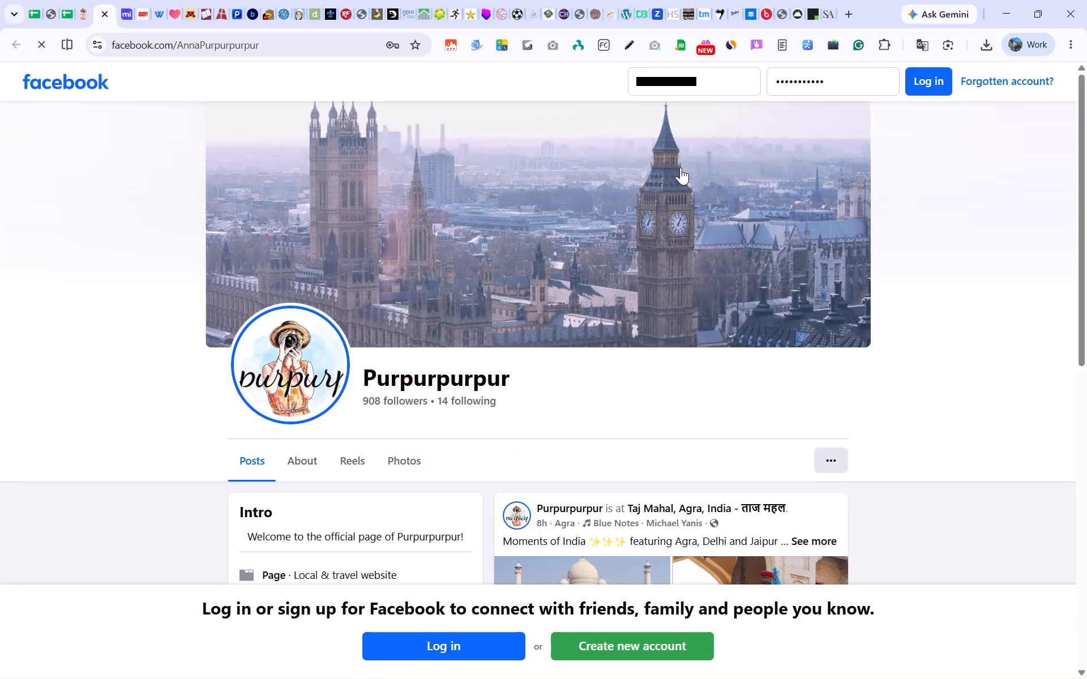
scroll(211, 458, "down", 3)
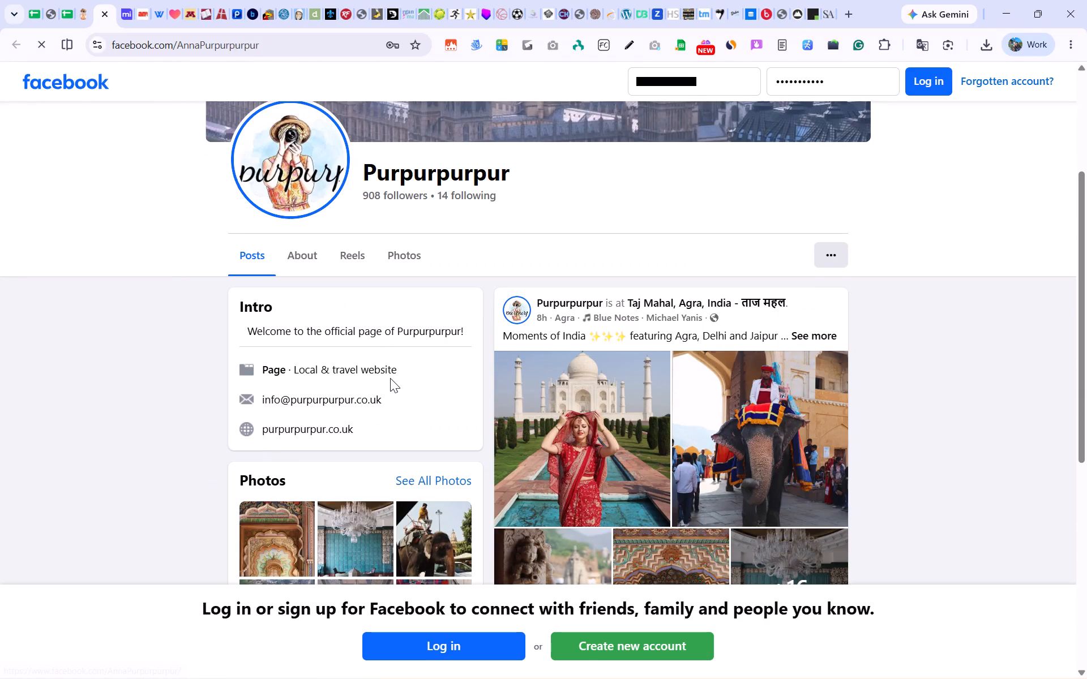
scroll(404, 392, "down", 2)
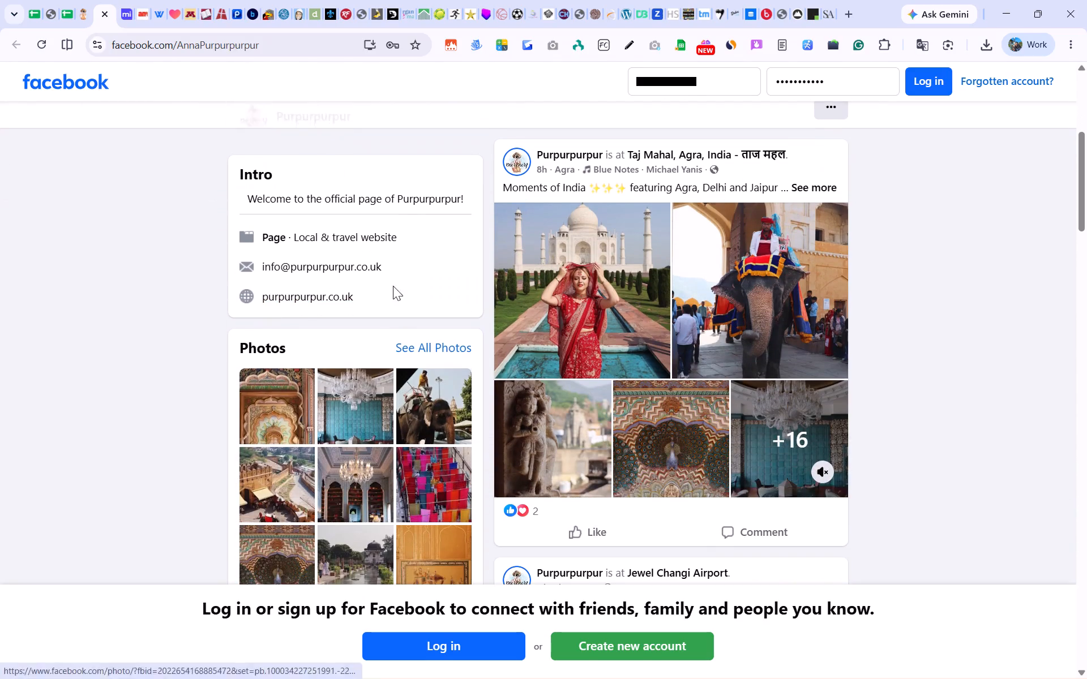
Copy the contact email from the Facebook Intro into column E of the purpurpurpur.co.uk row in Sheet16.
left_click_drag(384, 262, 262, 265)
key("ctrl+c")
left_click(56, 0)
left_click(72, 5)
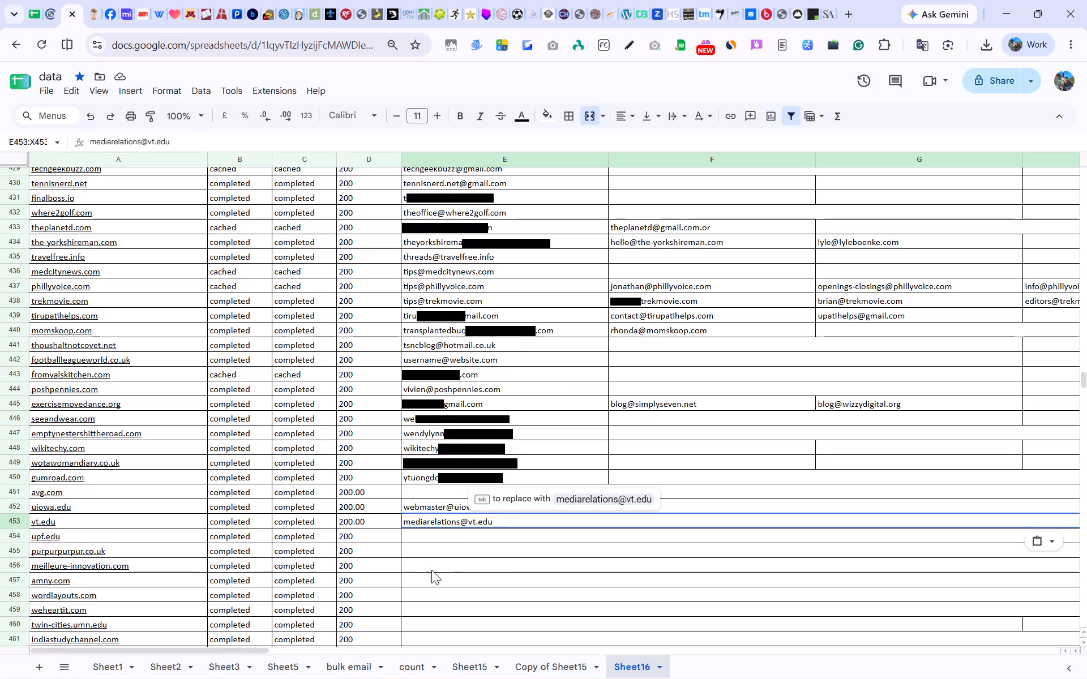
left_click(418, 555)
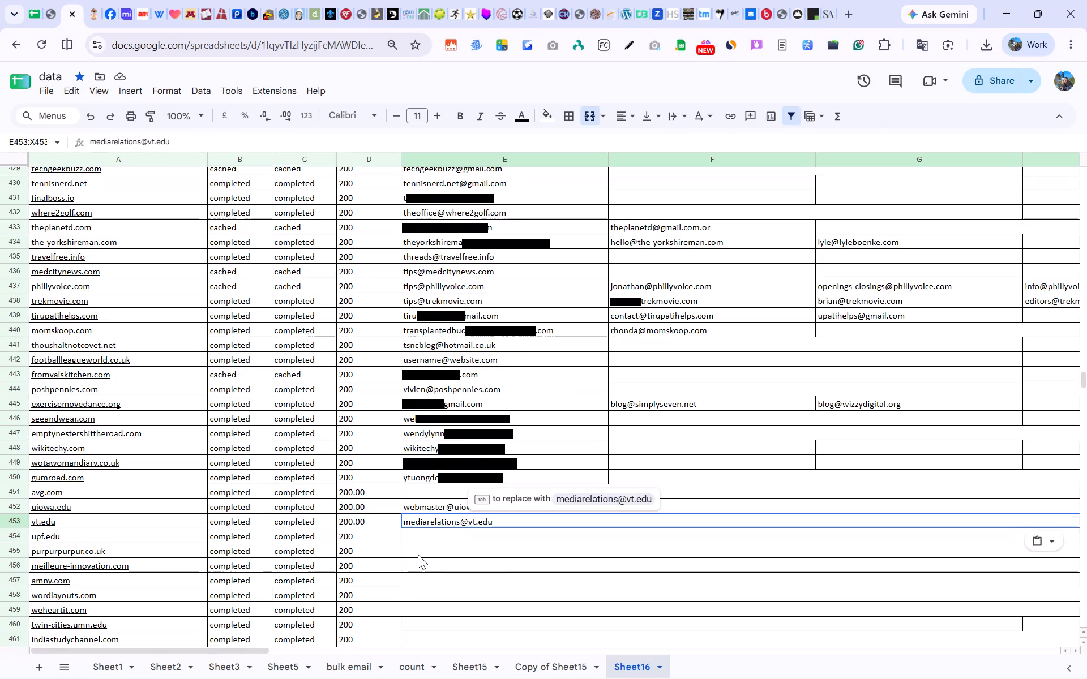
left_click(418, 555)
key("ctrl+v")
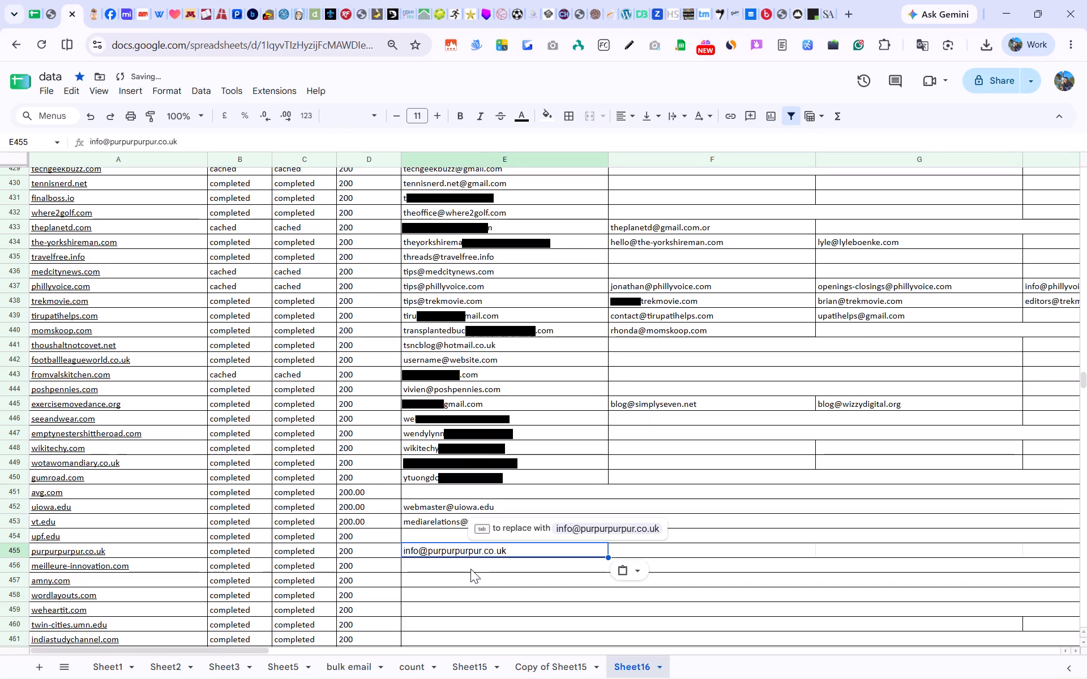
Close the purpurpurpur.co.uk contact page and the Purpurpurpur Facebook page.
left_click(90, 13)
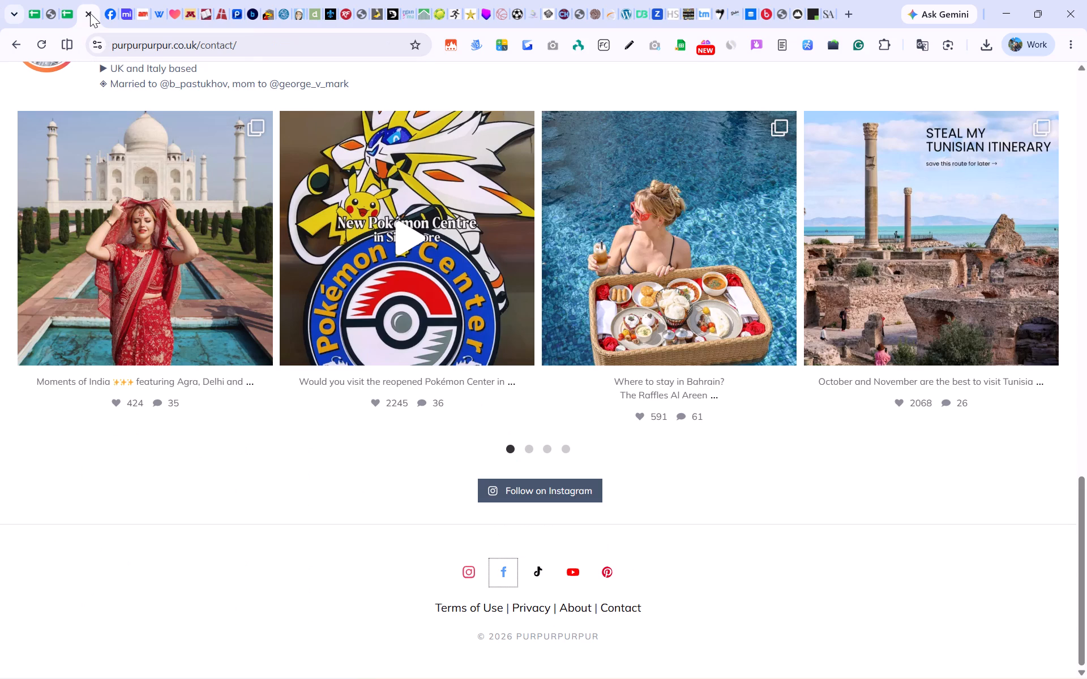
left_click(92, 13)
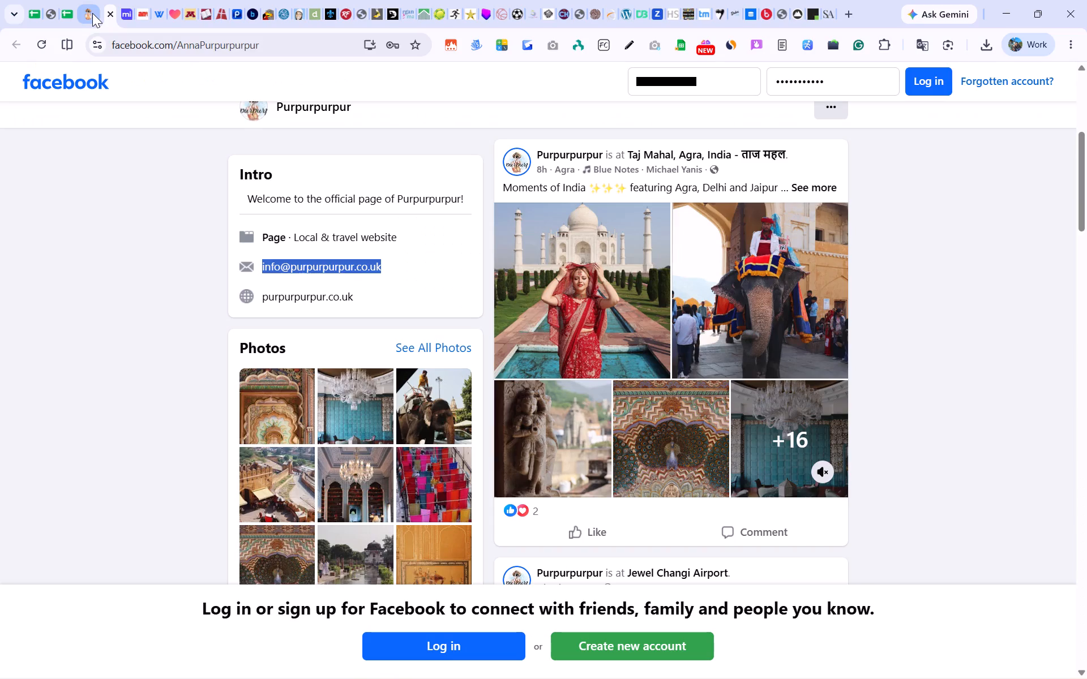
left_click(92, 13)
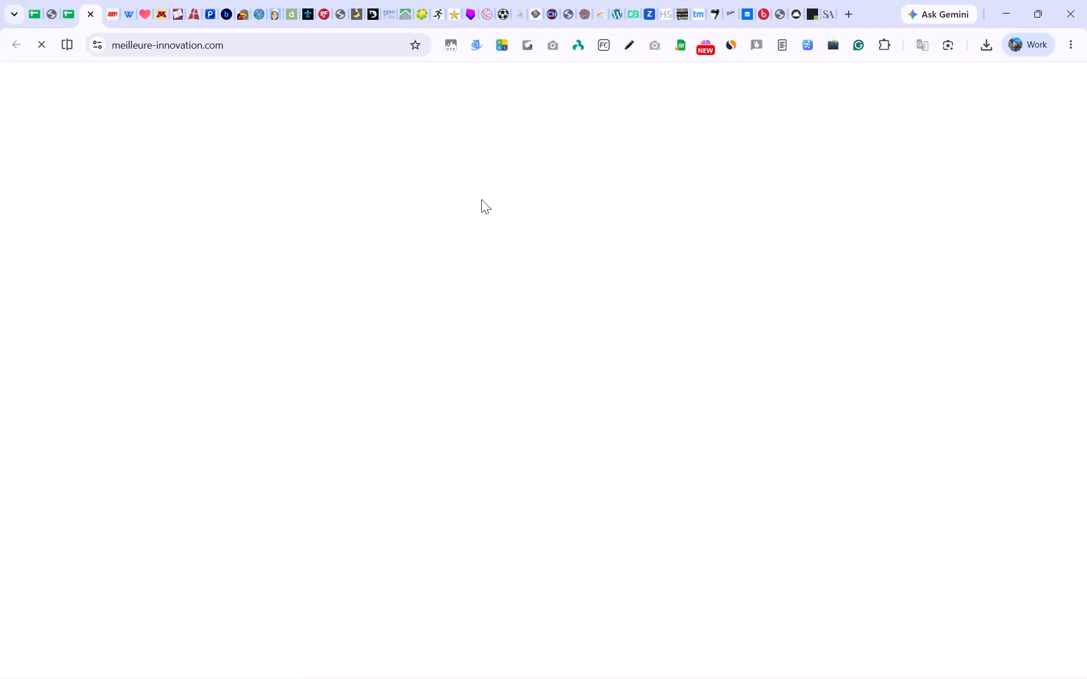
Reload the meilleure-innovation.com site.
left_click(43, 41)
left_click(41, 41)
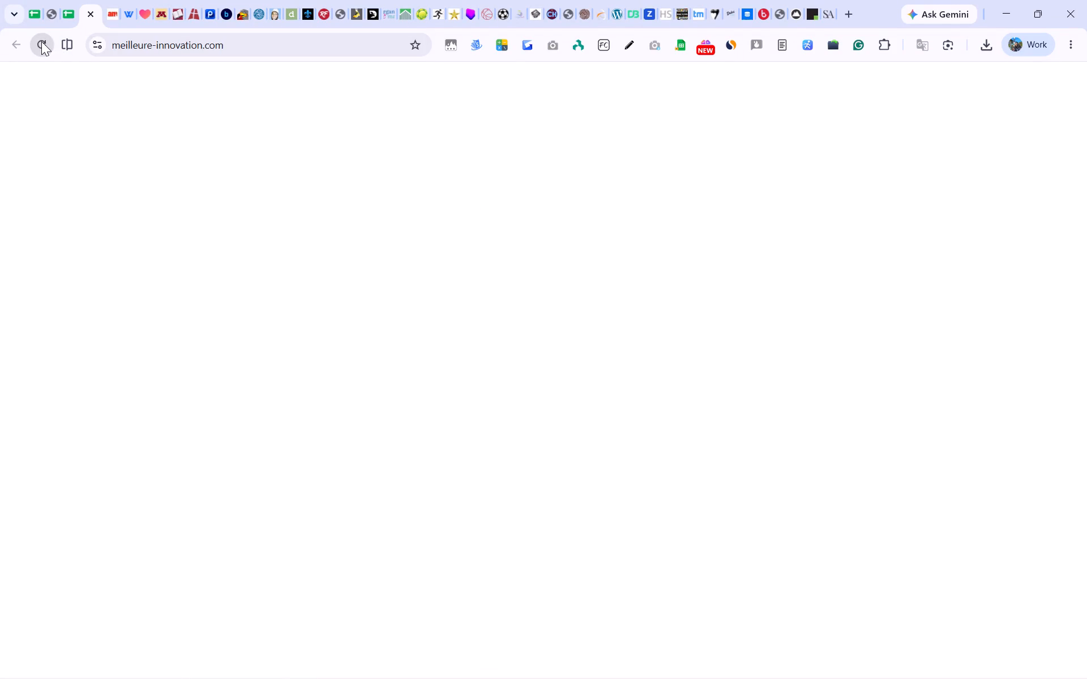
Reload the blank meilleure-innovation.com page several times, and close its tab.
left_click(41, 41)
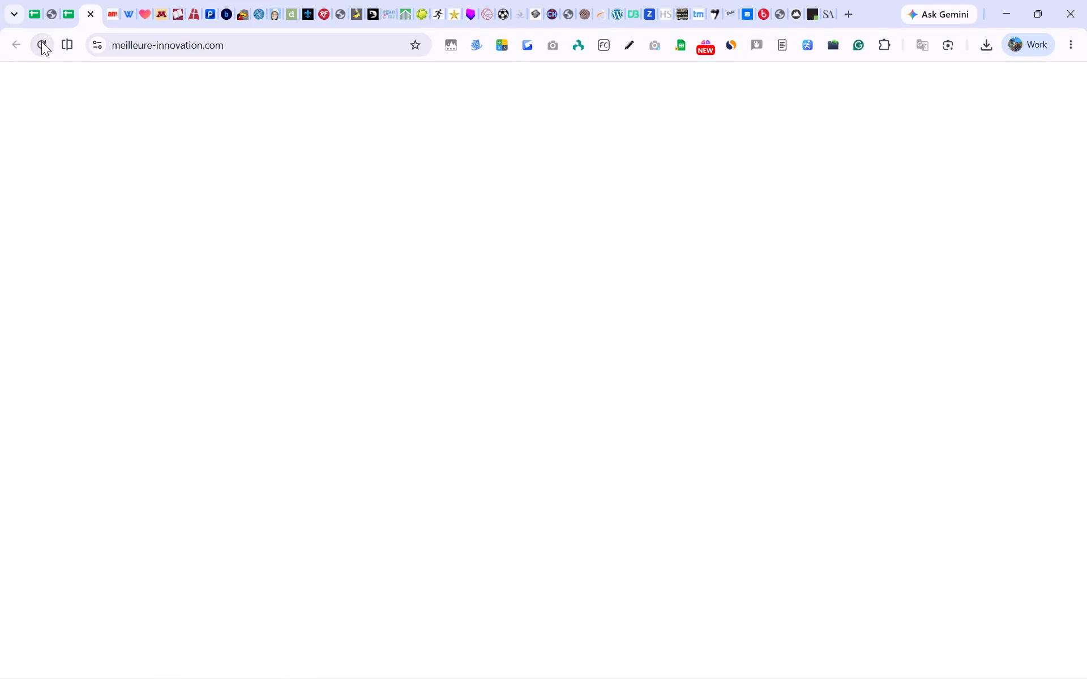
triple_click(41, 41)
triple_click(41, 41)
left_click(41, 41)
left_click(91, 14)
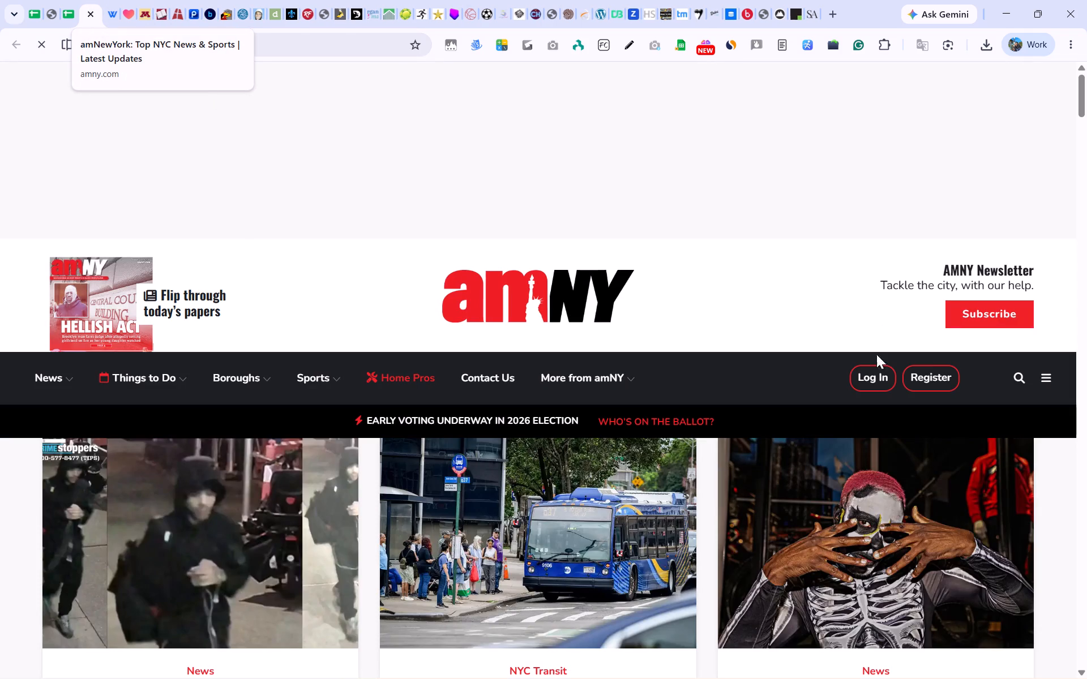
Open amNY's Contact Us page and search it for "@".
left_click(507, 378)
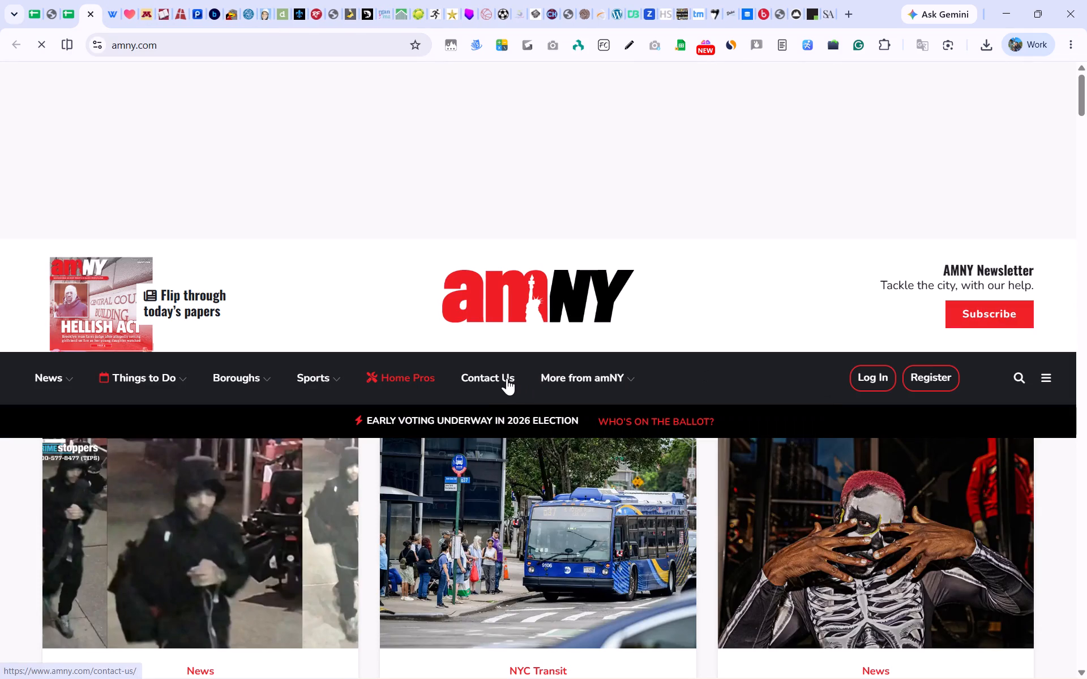
scroll(519, 424, "down", 2)
key("ctrl+f")
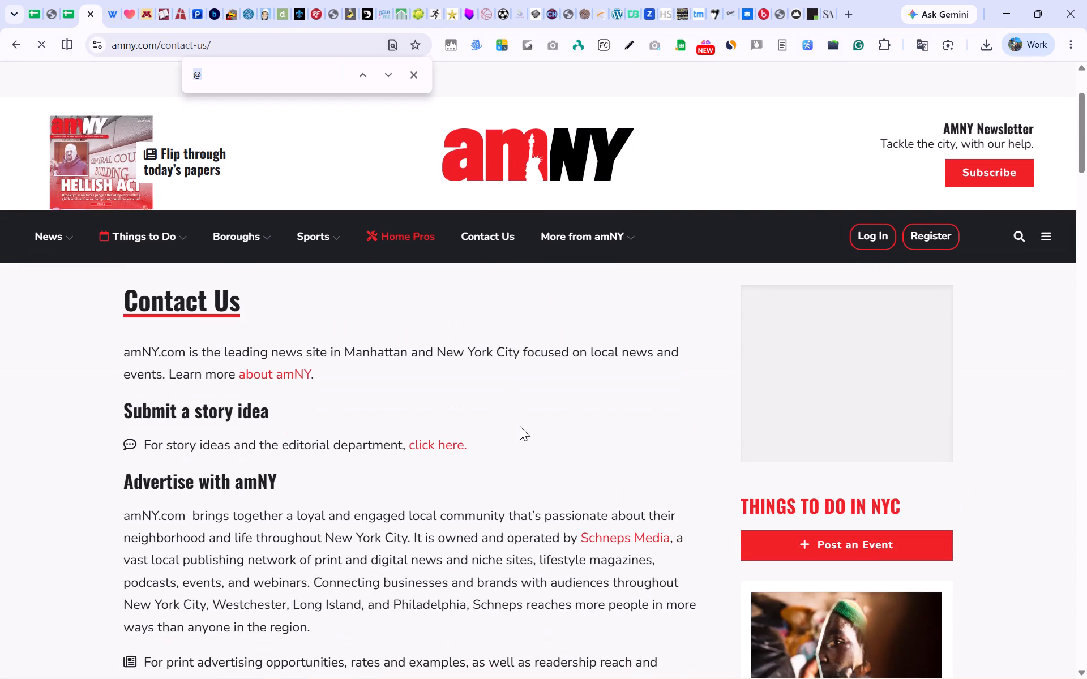
scroll(354, 509, "down", 3)
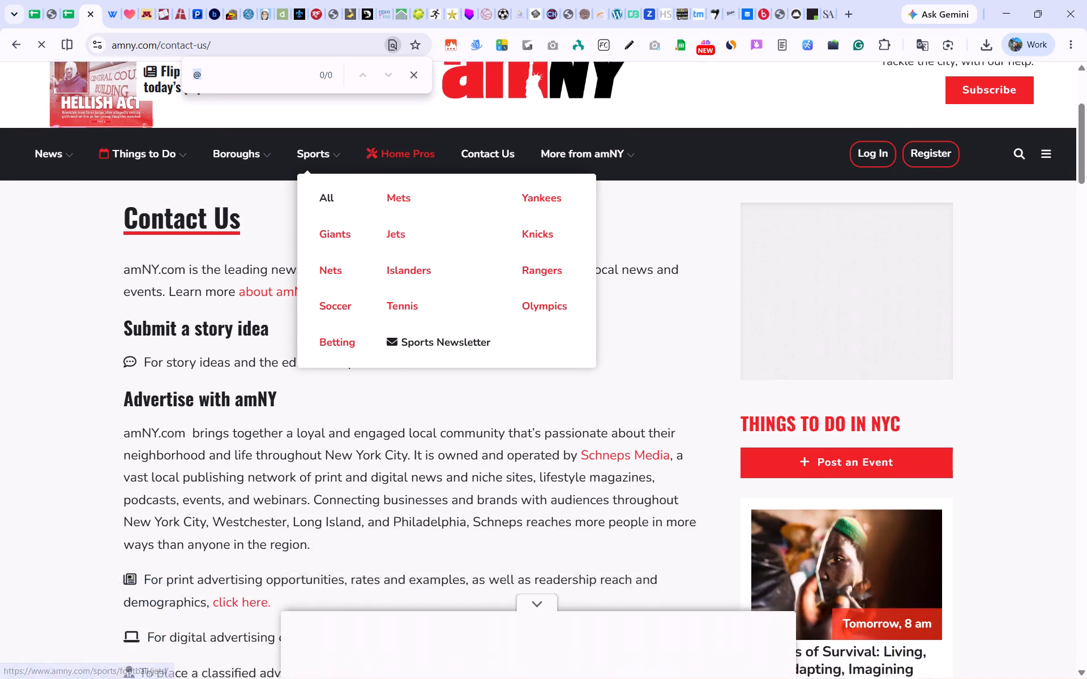
scroll(356, 502, "down", 1)
left_click(459, 409)
scroll(459, 409, "down", 1)
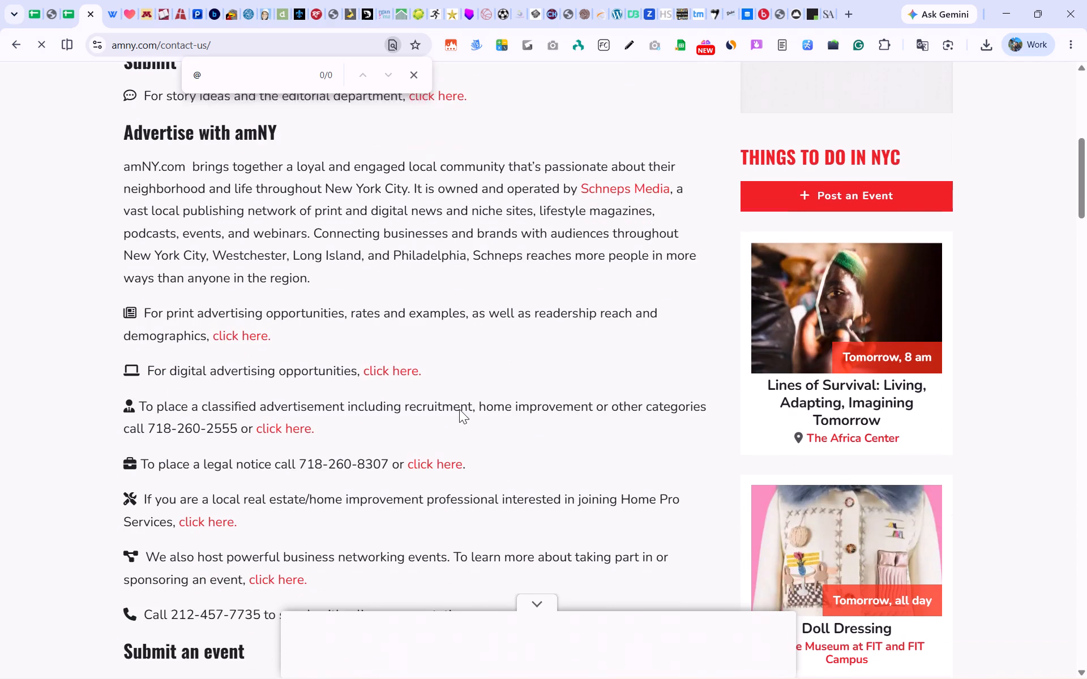
Examine the advertising and other contact options on amNY's Contact Us page for an email address.
left_click_drag(412, 368, 423, 384)
scroll(482, 354, "down", 2)
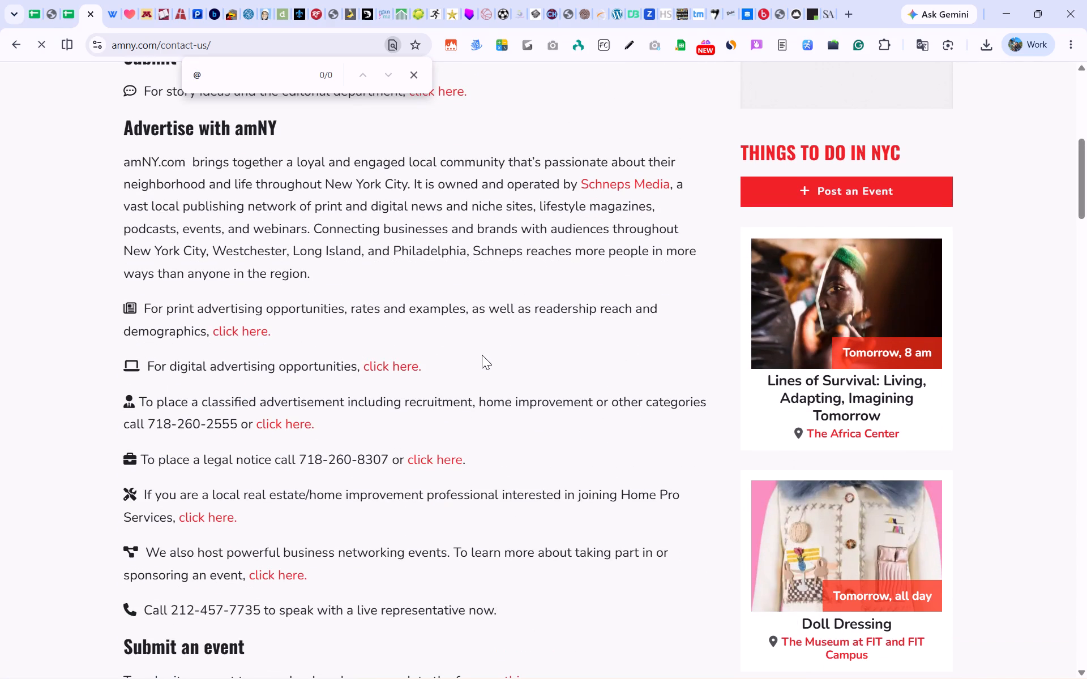
scroll(397, 549, "down", 3)
scroll(327, 458, "down", 6)
scroll(327, 458, "up", 8)
scroll(327, 458, "down", 5)
scroll(327, 458, "up", 1)
scroll(327, 458, "down", 1)
scroll(527, 469, "down", 4)
scroll(457, 442, "down", 6)
scroll(456, 444, "up", 7)
scroll(456, 444, "down", 6)
scroll(456, 444, "up", 4)
scroll(456, 444, "down", 6)
Close the unresponsive browser window.
triple_click(1069, 11)
triple_click(1069, 11)
left_click(1069, 11)
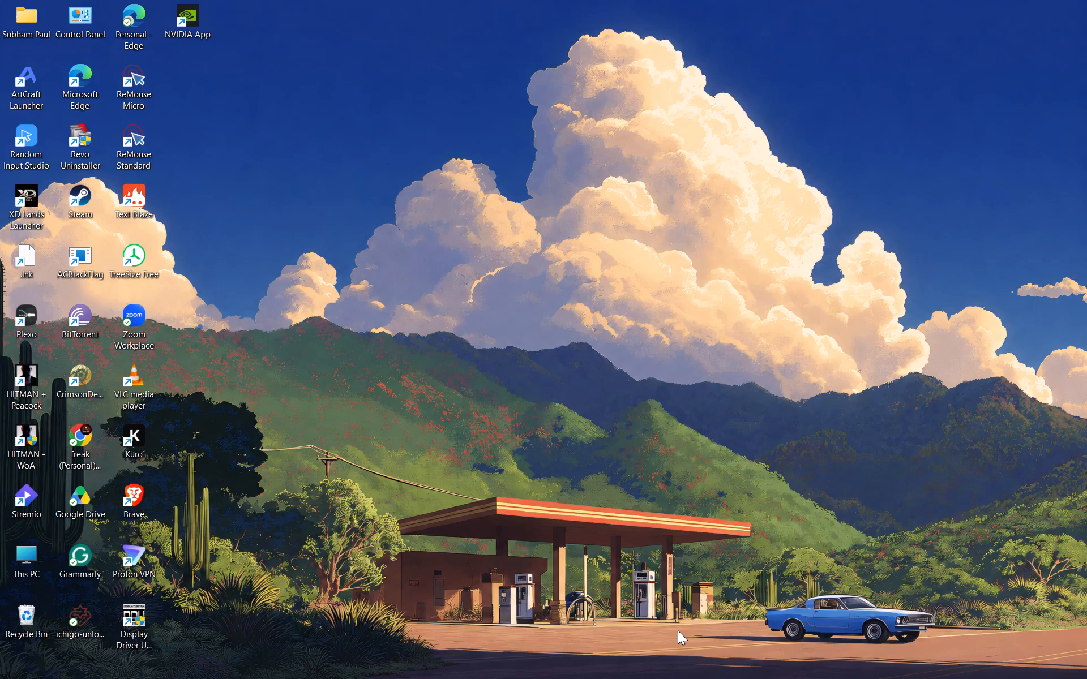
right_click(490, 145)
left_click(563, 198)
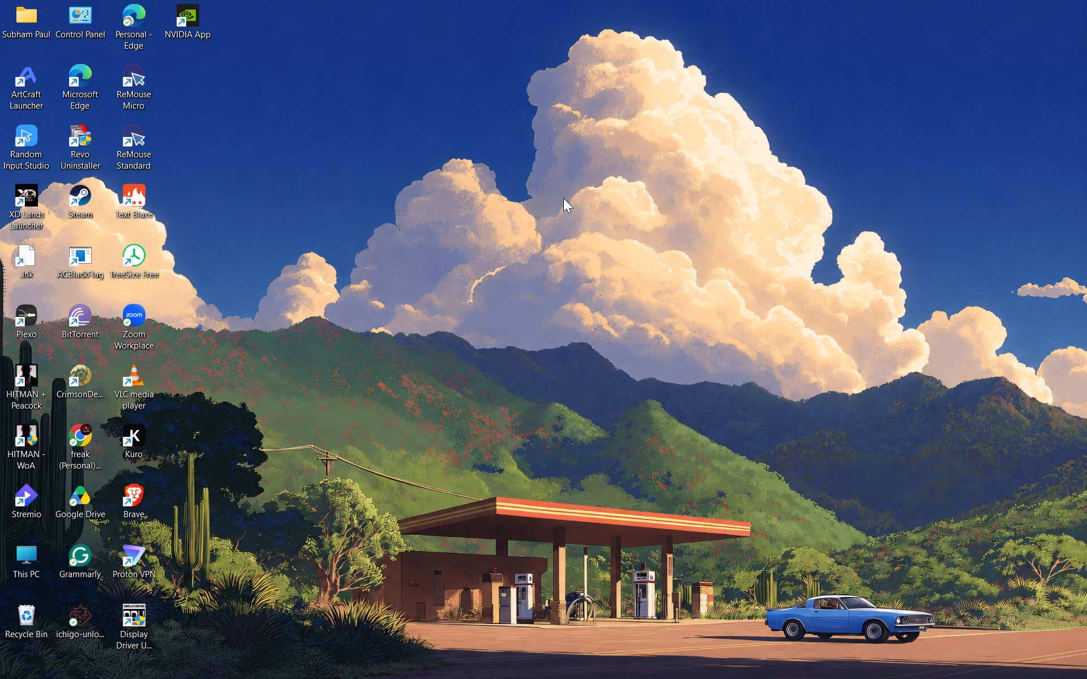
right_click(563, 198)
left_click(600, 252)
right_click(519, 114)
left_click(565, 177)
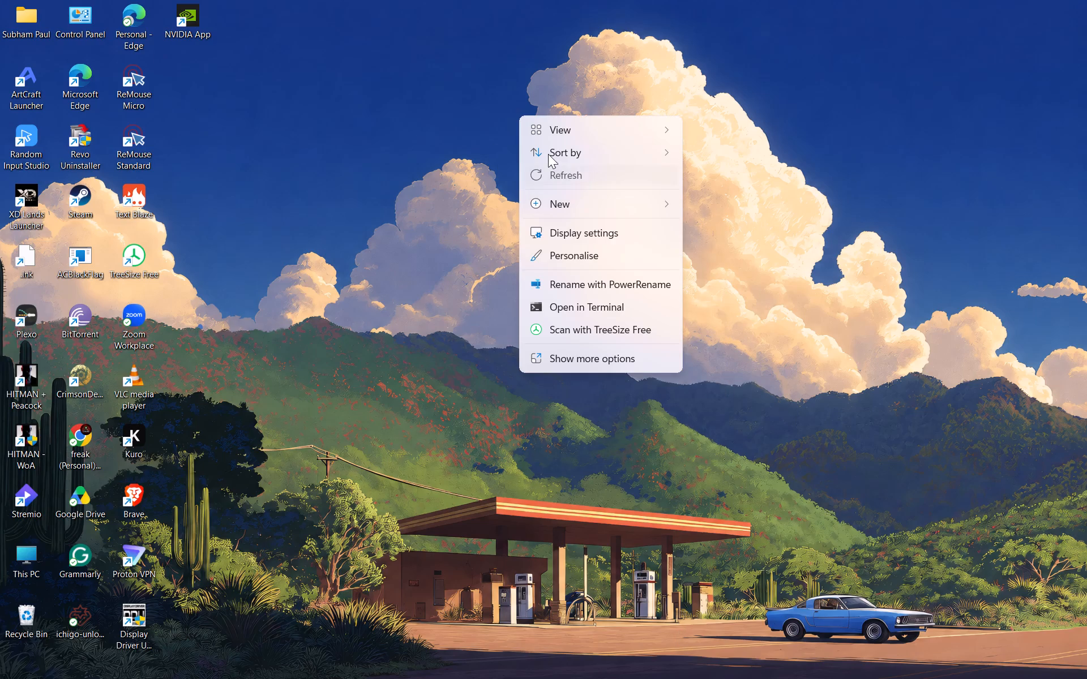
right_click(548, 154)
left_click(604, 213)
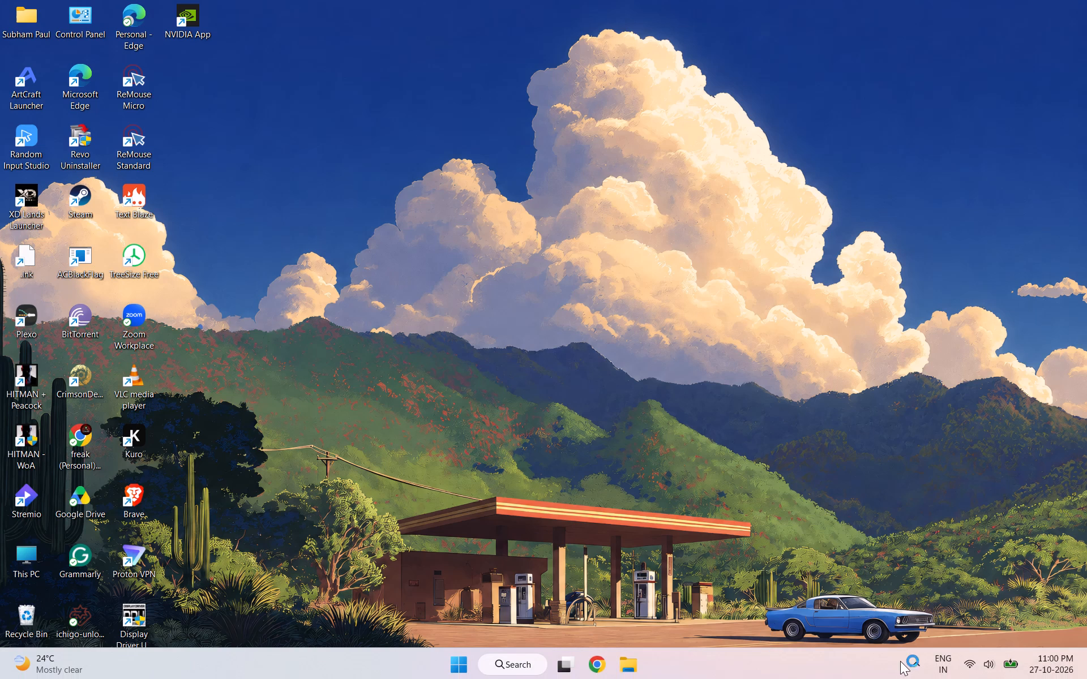
Switch to PredatorSense, set the fan control to Max, and close the app.
left_click(908, 662)
left_click(646, 663)
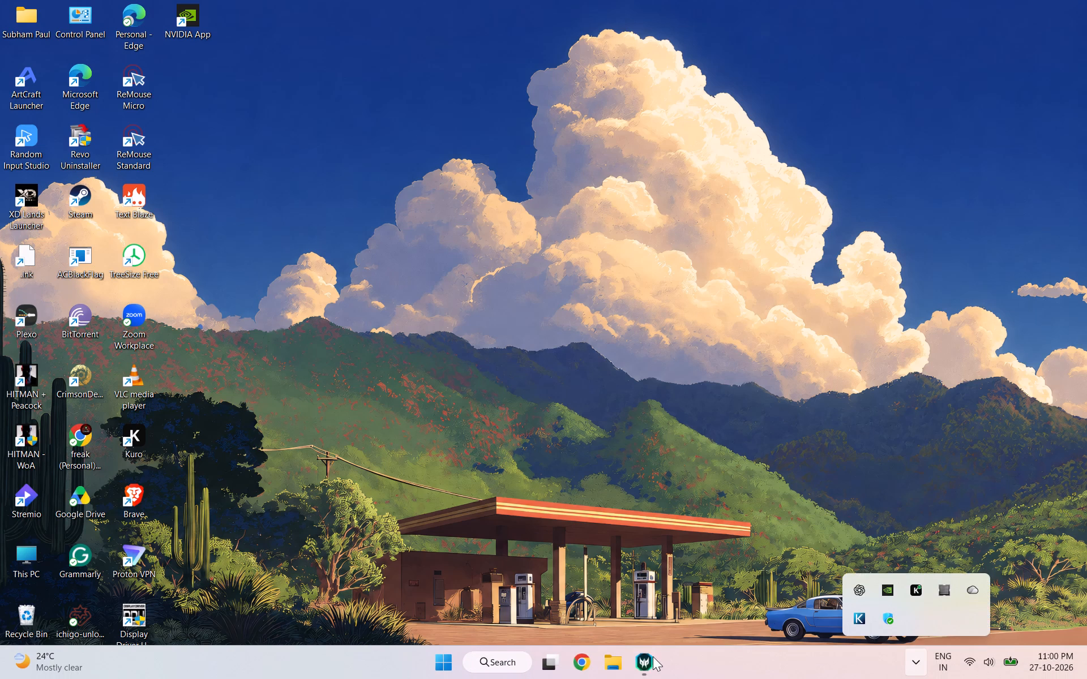
left_click(645, 659)
left_click(645, 659)
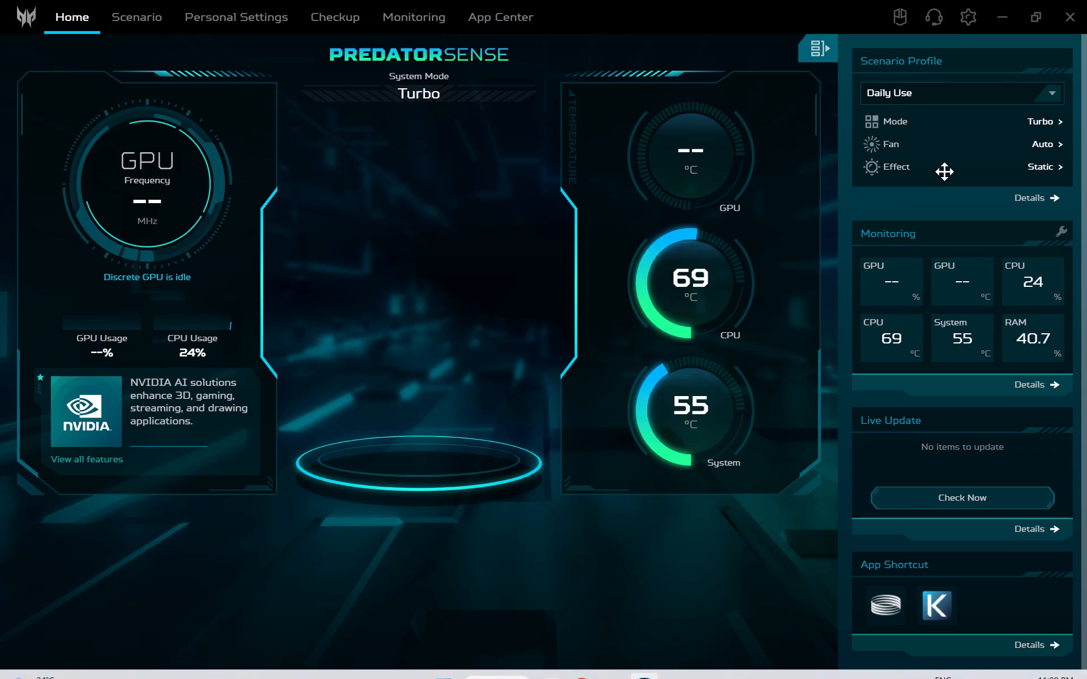
left_click(947, 151)
left_click(1029, 145)
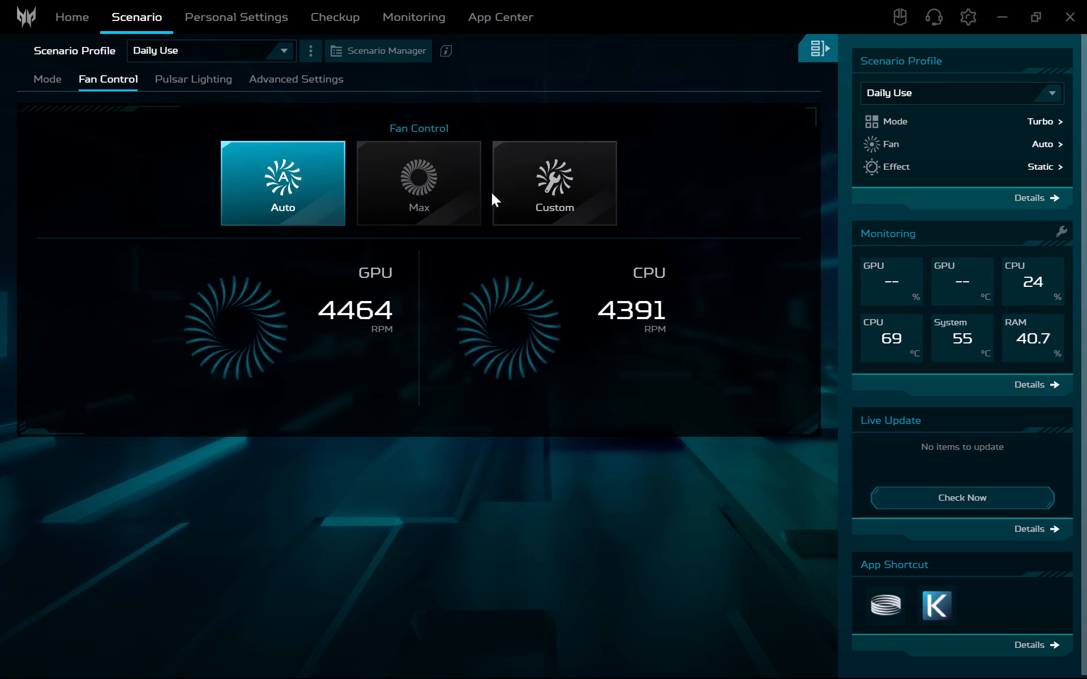
left_click(404, 192)
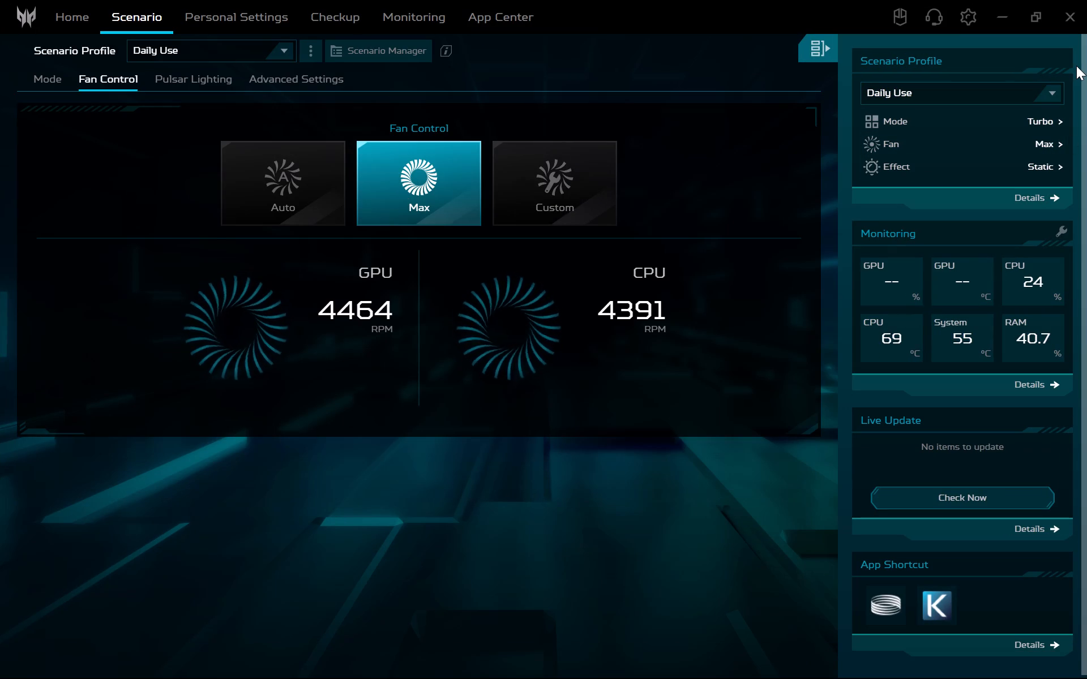
left_click(1070, 10)
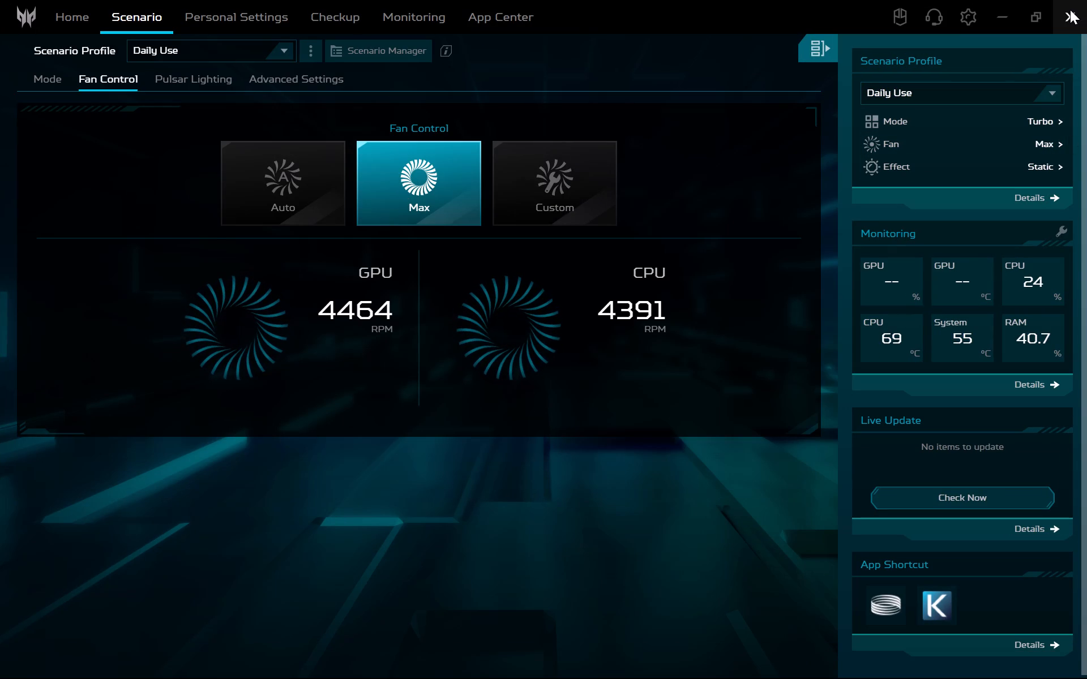
Reopen Chrome in the Work profile, and close the Outreach data, Employee Daily Task Tracker and Support Management System tabs.
left_click(606, 663)
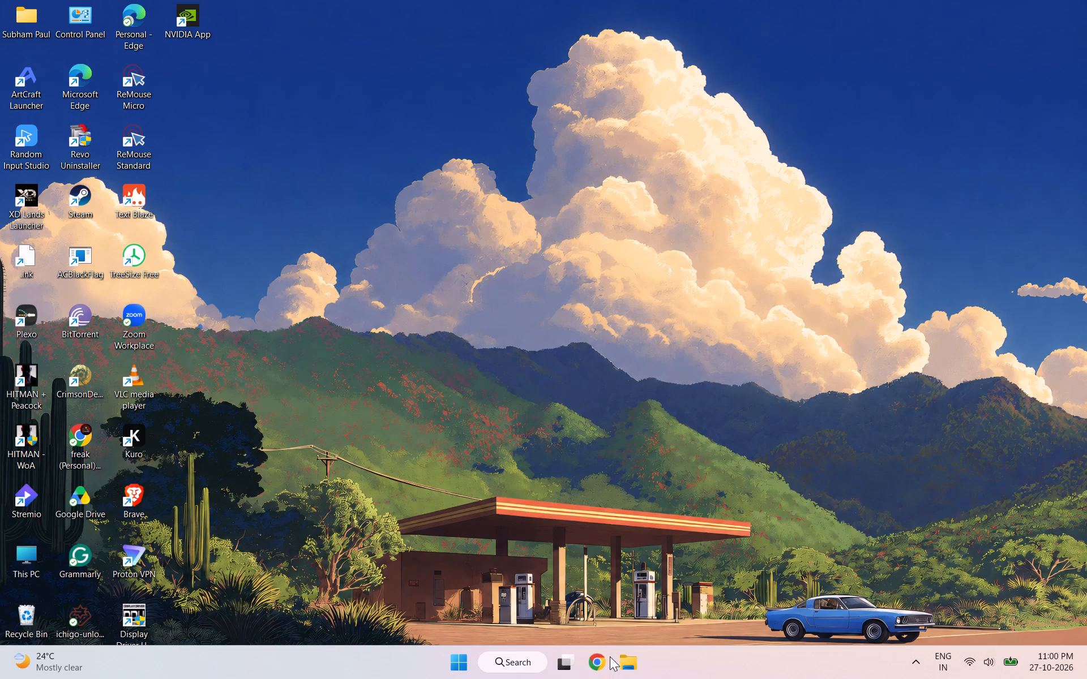
left_click(555, 416)
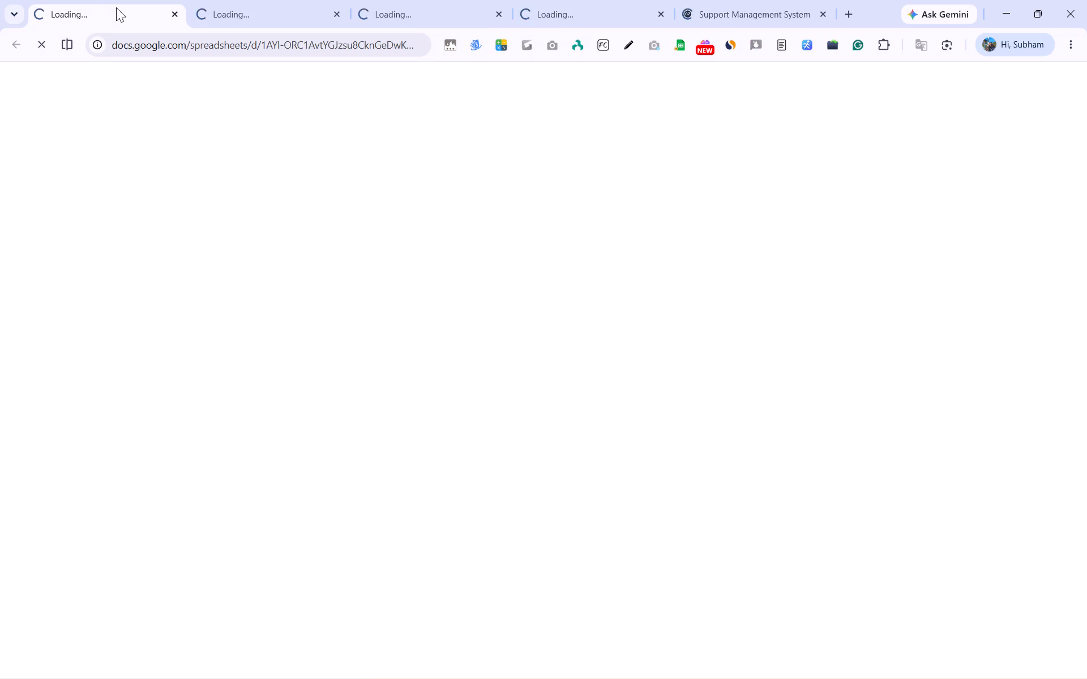
left_click(172, 15)
left_click(251, 7)
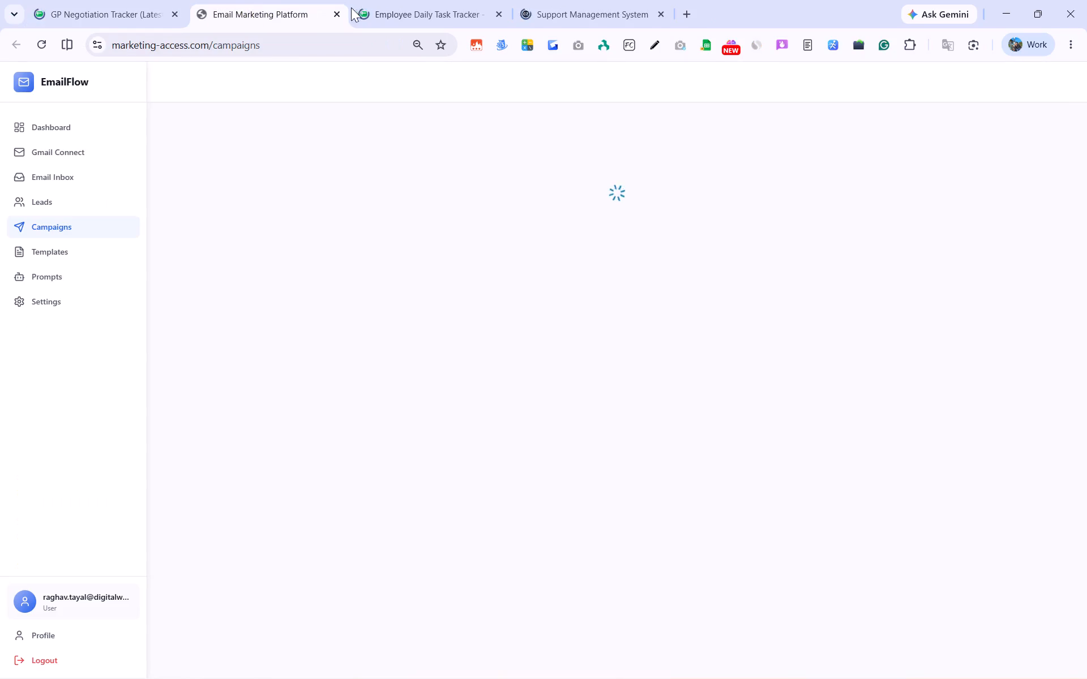
left_click(383, 7)
left_click(500, 17)
left_click(500, 17)
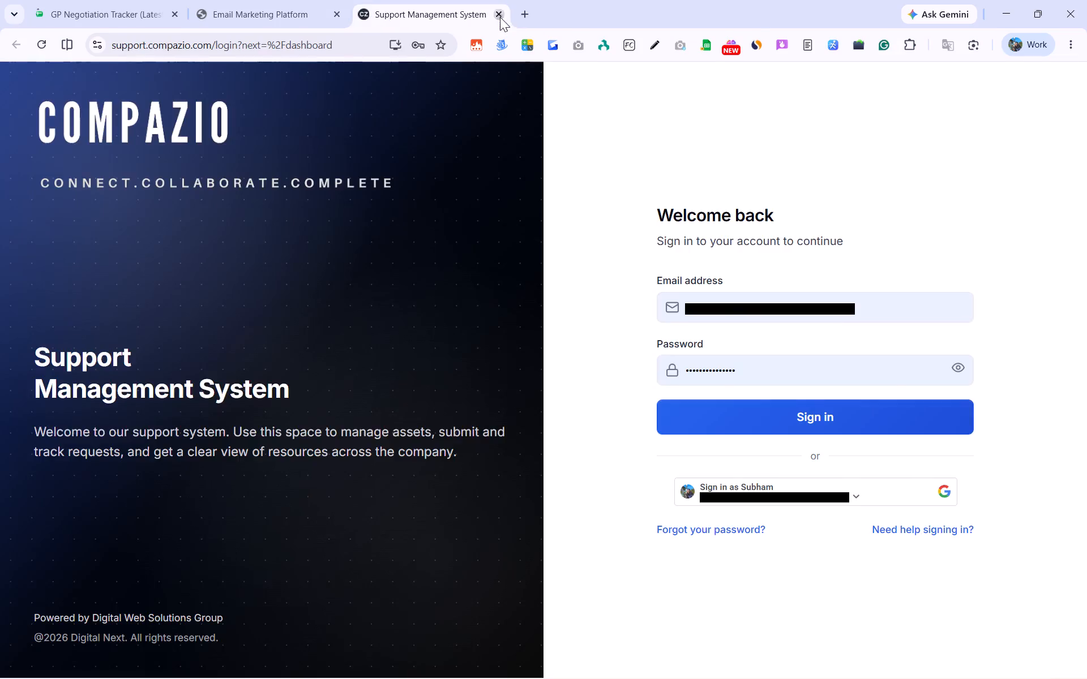
Open the data spreadsheet in a new tab, and go to Sheet16.
left_click(375, 11)
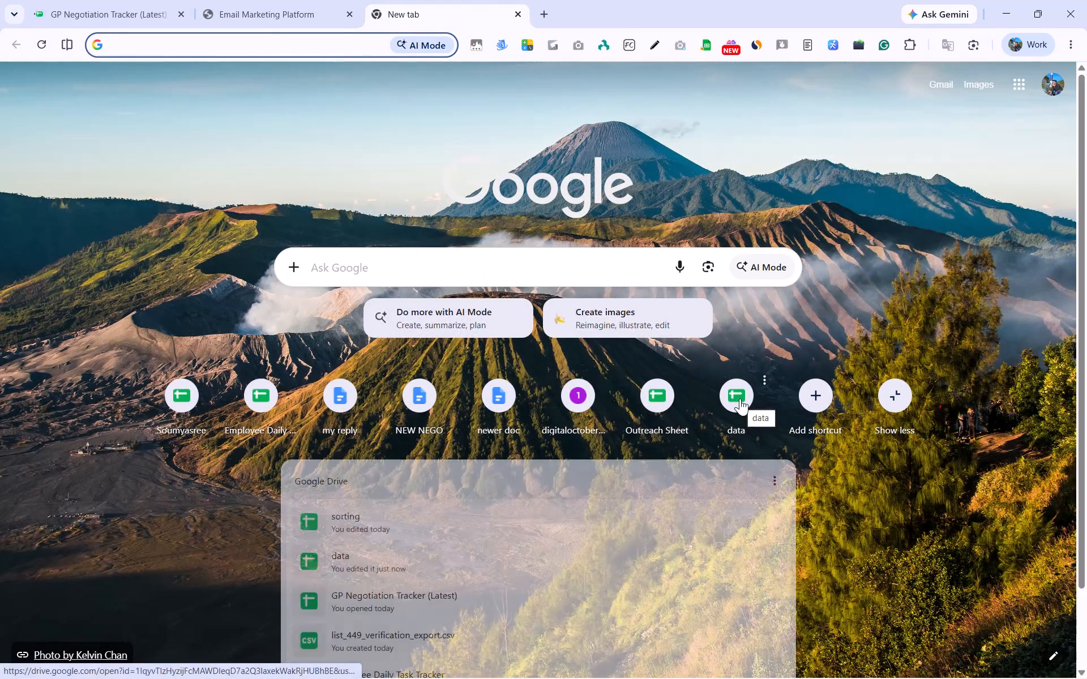
left_click(740, 398)
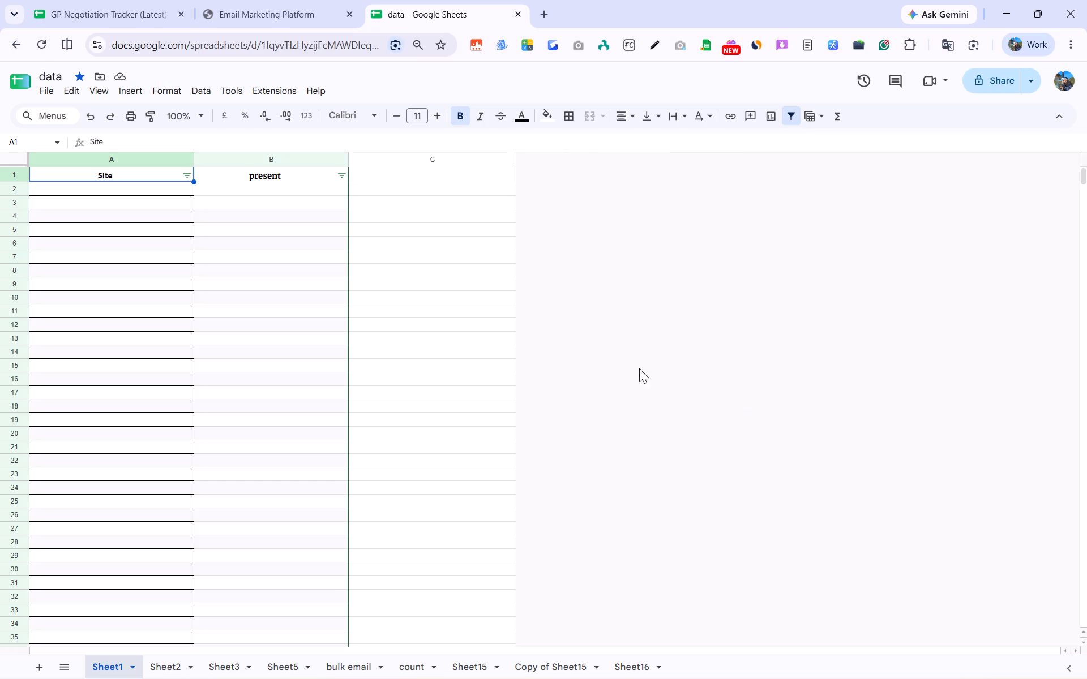
left_click(546, 672)
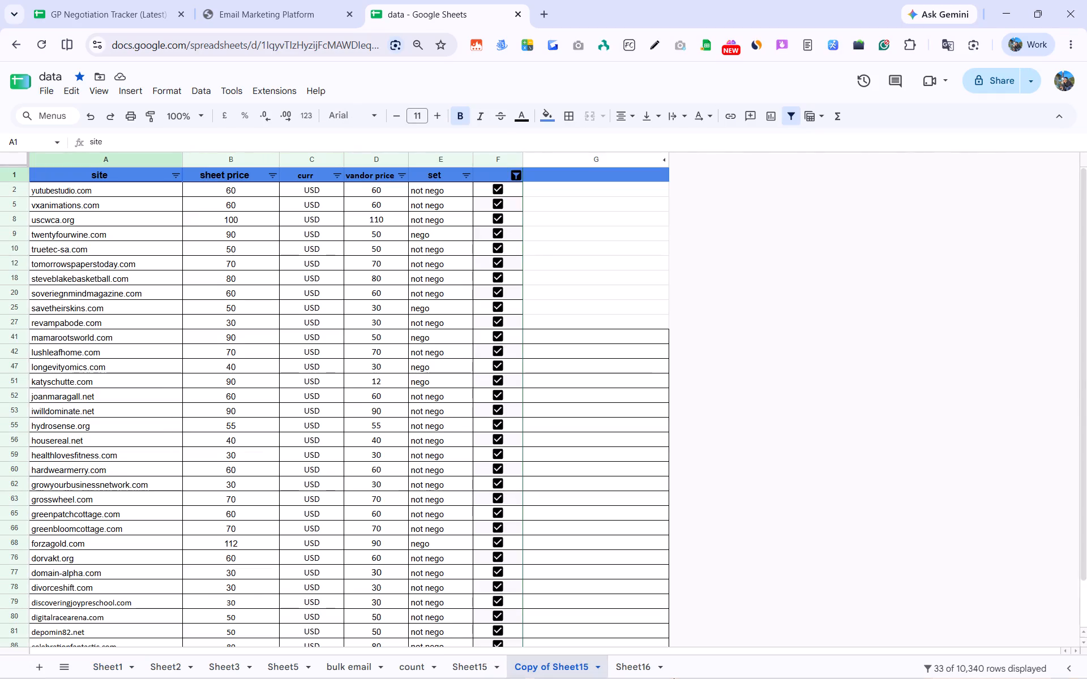
left_click(640, 659)
Sort Sheet16 by the Email1 column from A to Z.
scroll(379, 204, "down", 1)
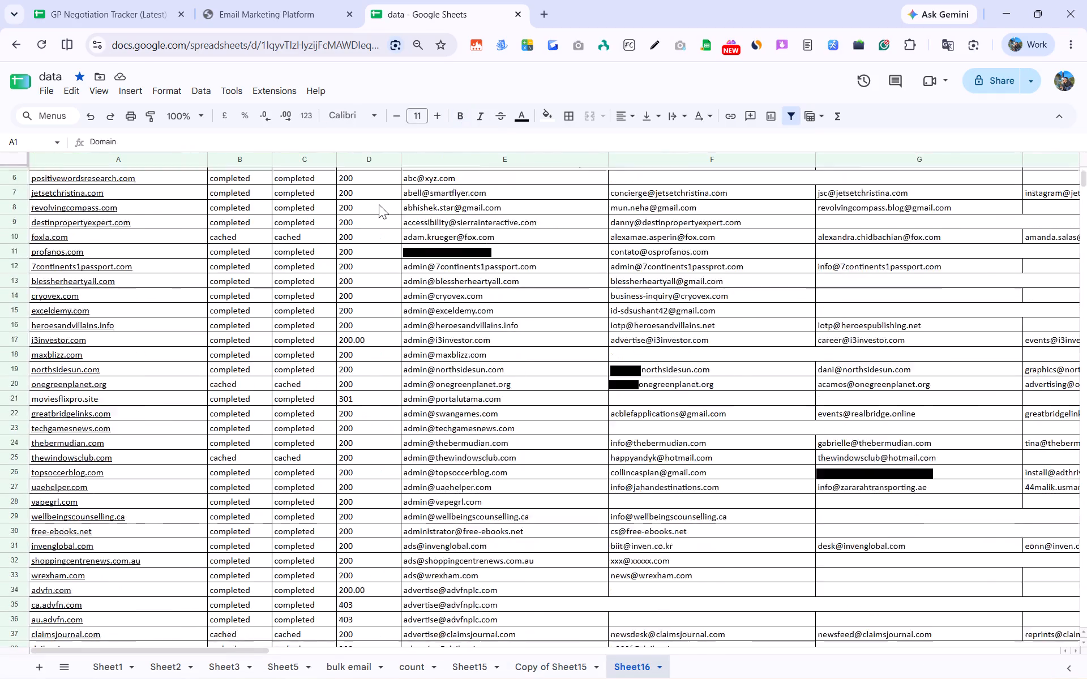
scroll(379, 204, "down", 20)
scroll(444, 298, "down", 13)
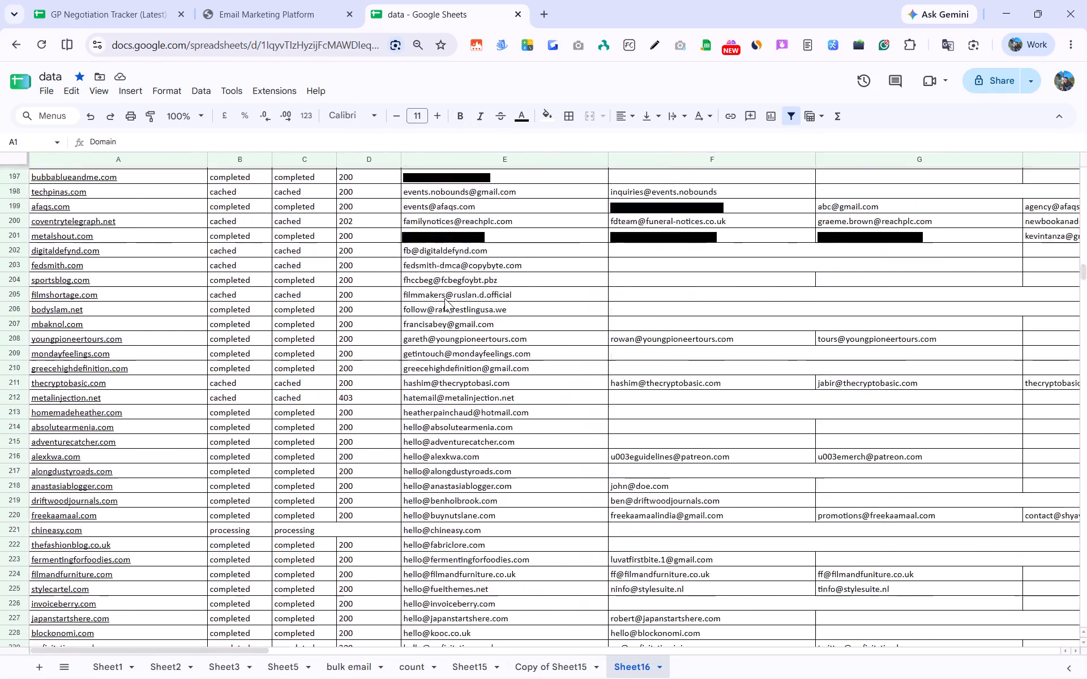
scroll(444, 298, "down", 14)
scroll(444, 298, "up", 5)
scroll(444, 298, "down", 4)
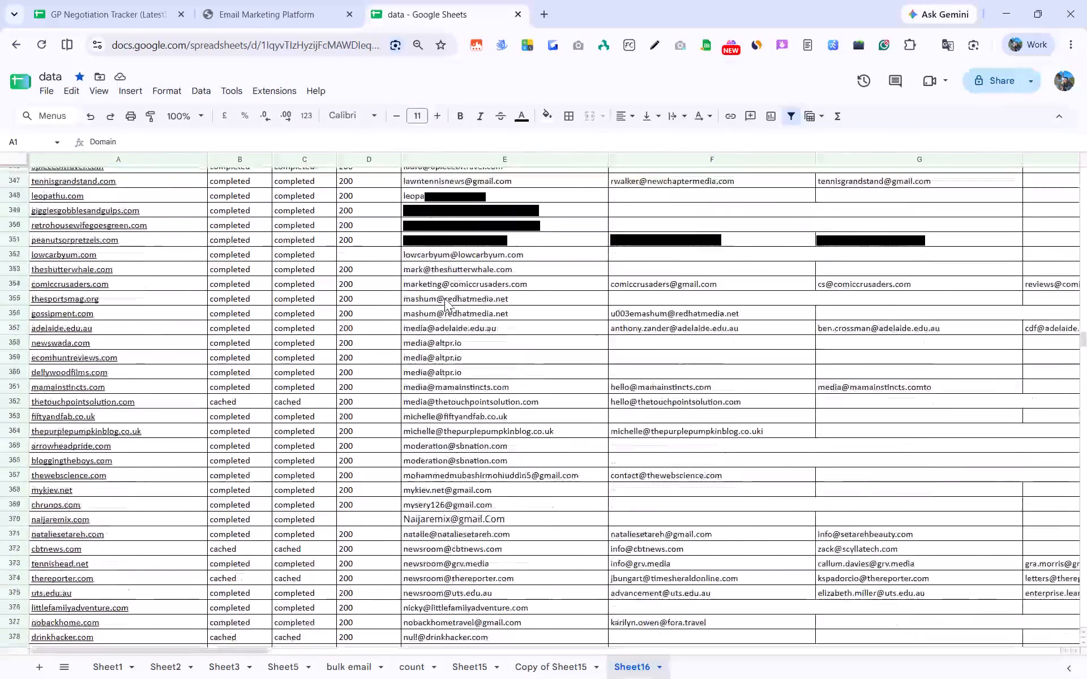
scroll(444, 298, "down", 10)
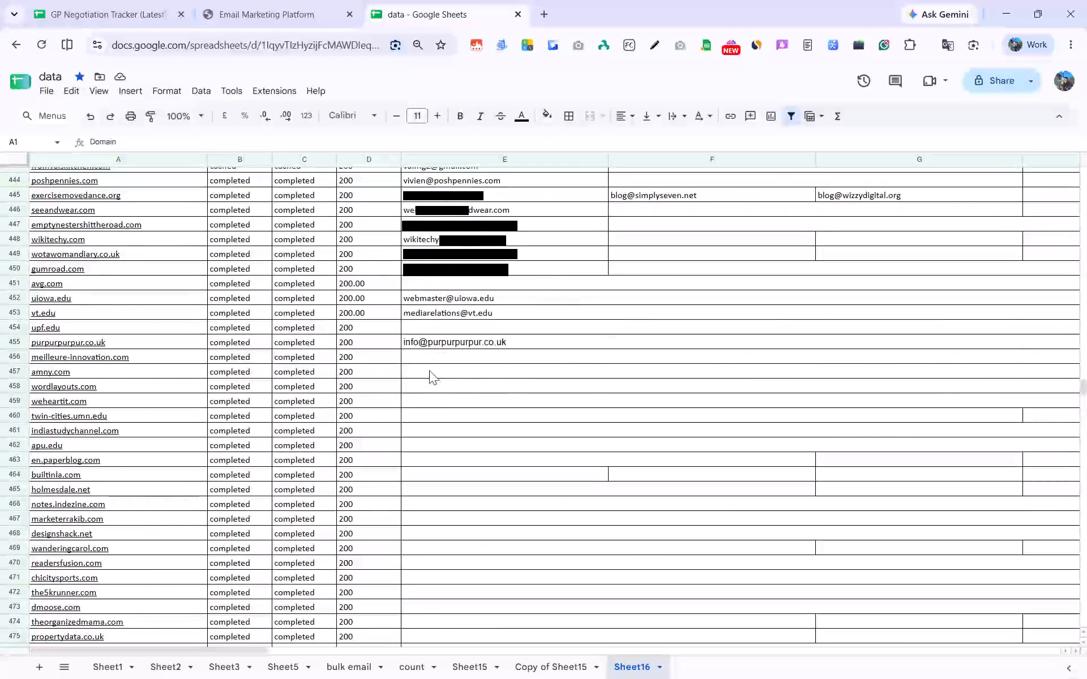
scroll(512, 273, "up", 3)
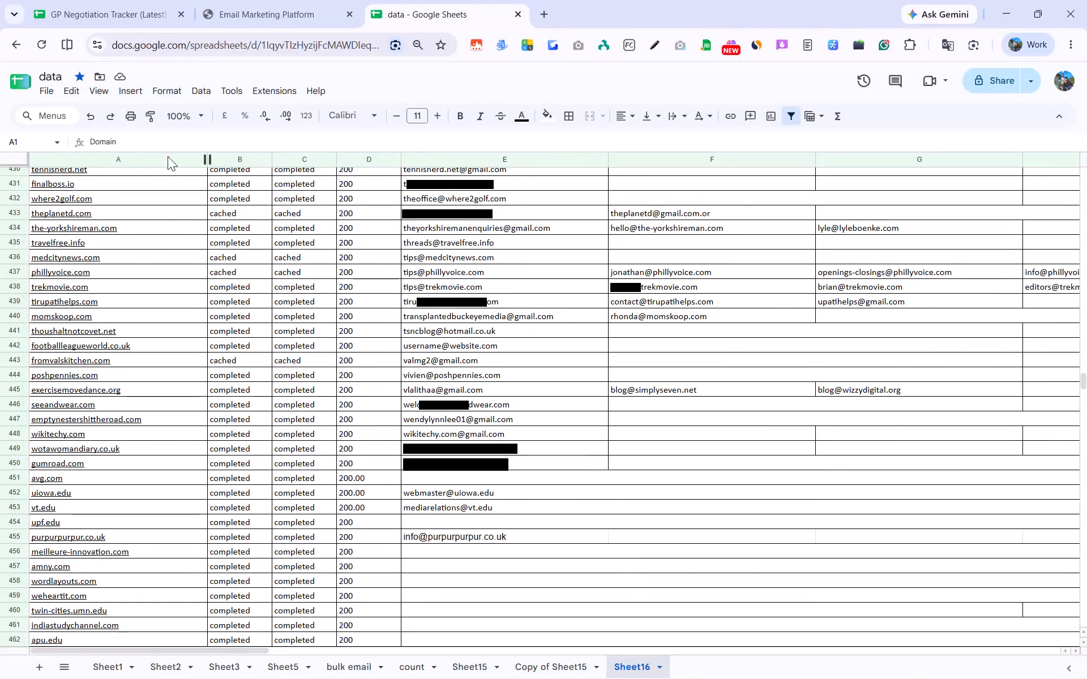
left_click_drag(1083, 373, 1086, 79)
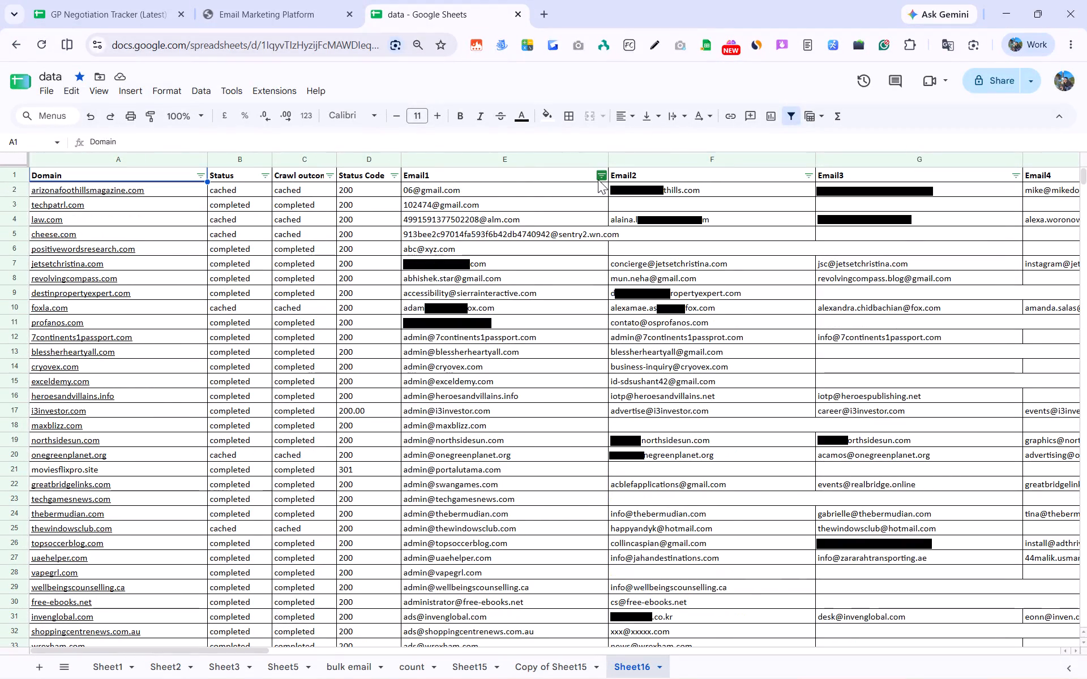
left_click(598, 179)
left_click(557, 203)
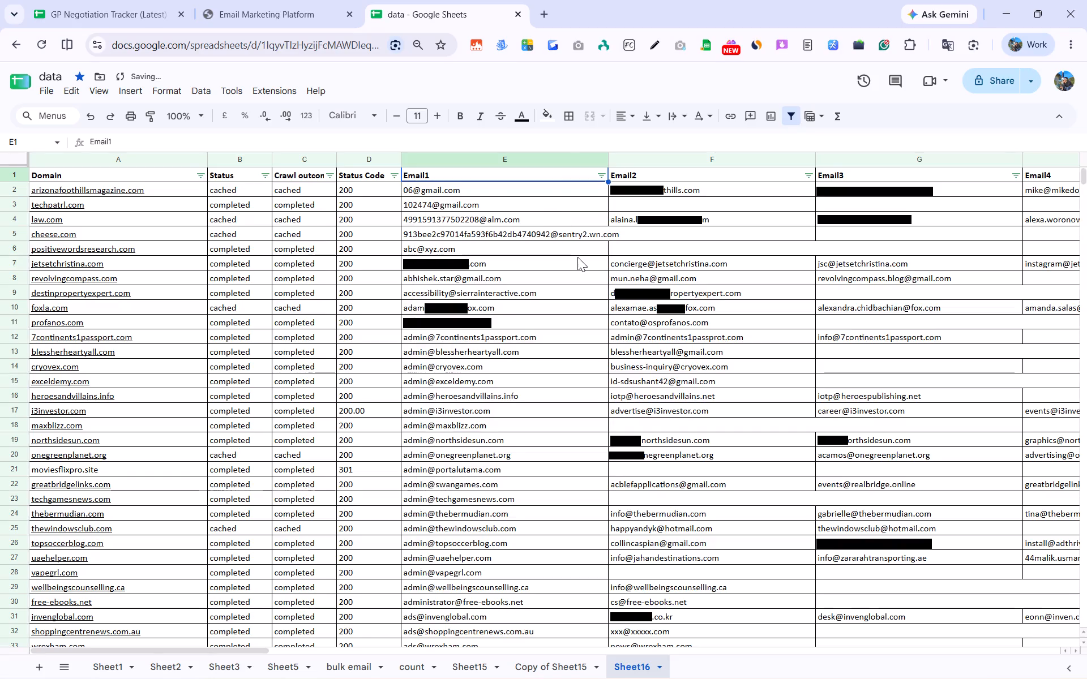
Remove the hyperlinks from the domains without emails, avg.com through sofiaadventures.com, in column A.
scroll(577, 257, "down", 19)
scroll(577, 257, "down", 6)
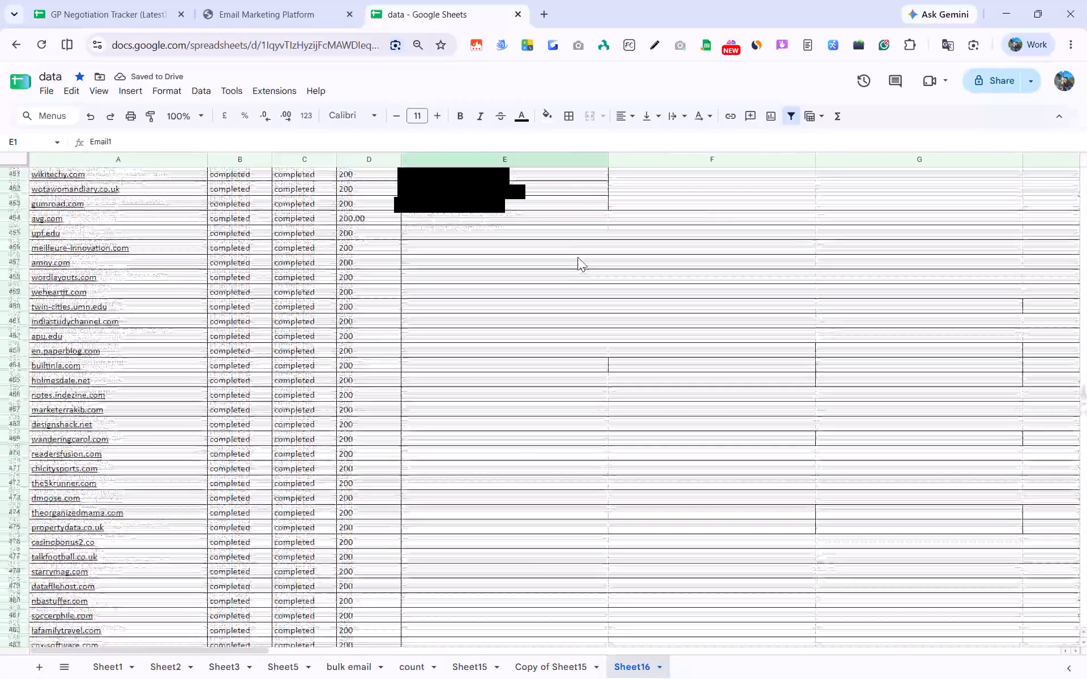
scroll(577, 257, "down", 1)
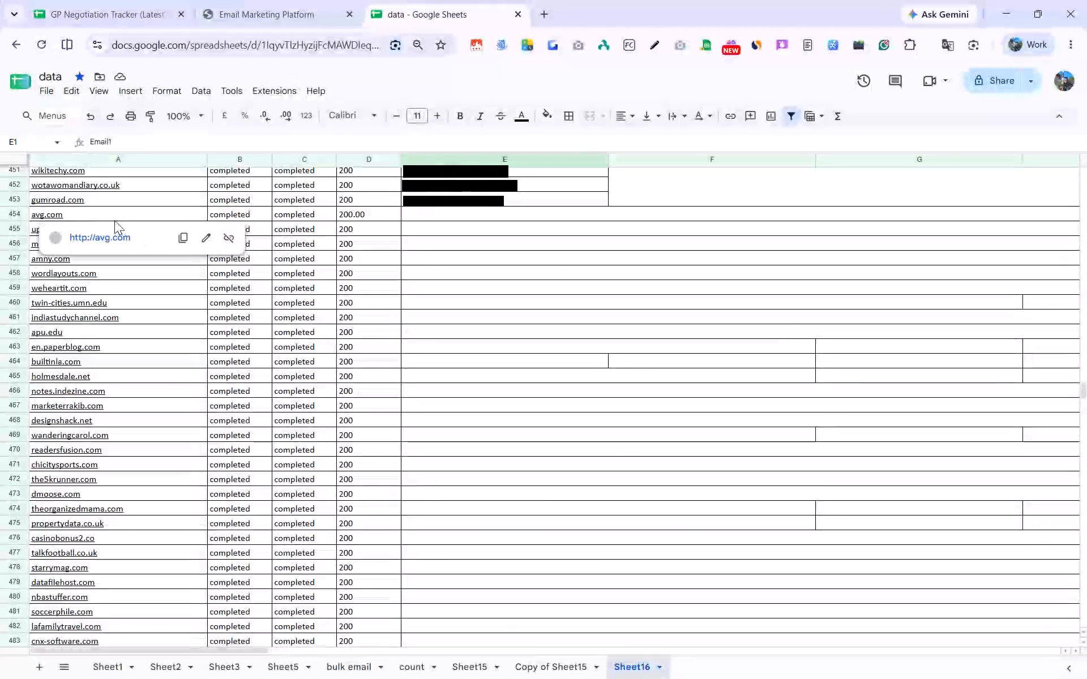
left_click_drag(120, 220, 63, 470)
left_click(669, 276)
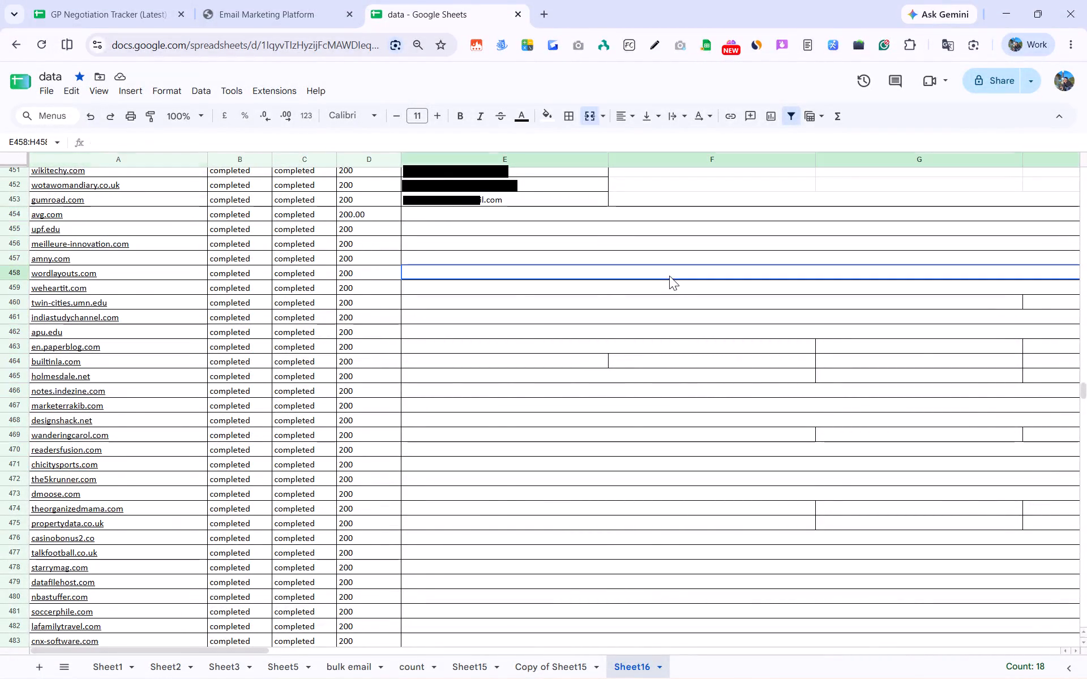
left_click_drag(161, 215, 71, 426)
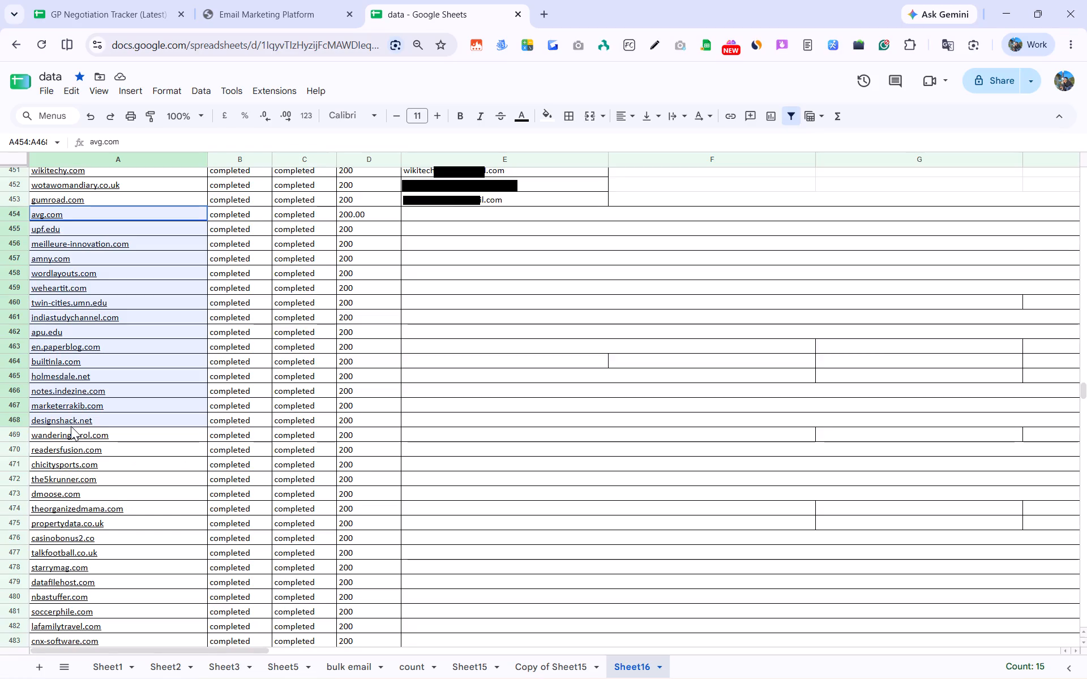
left_click_drag(71, 426, 101, 507)
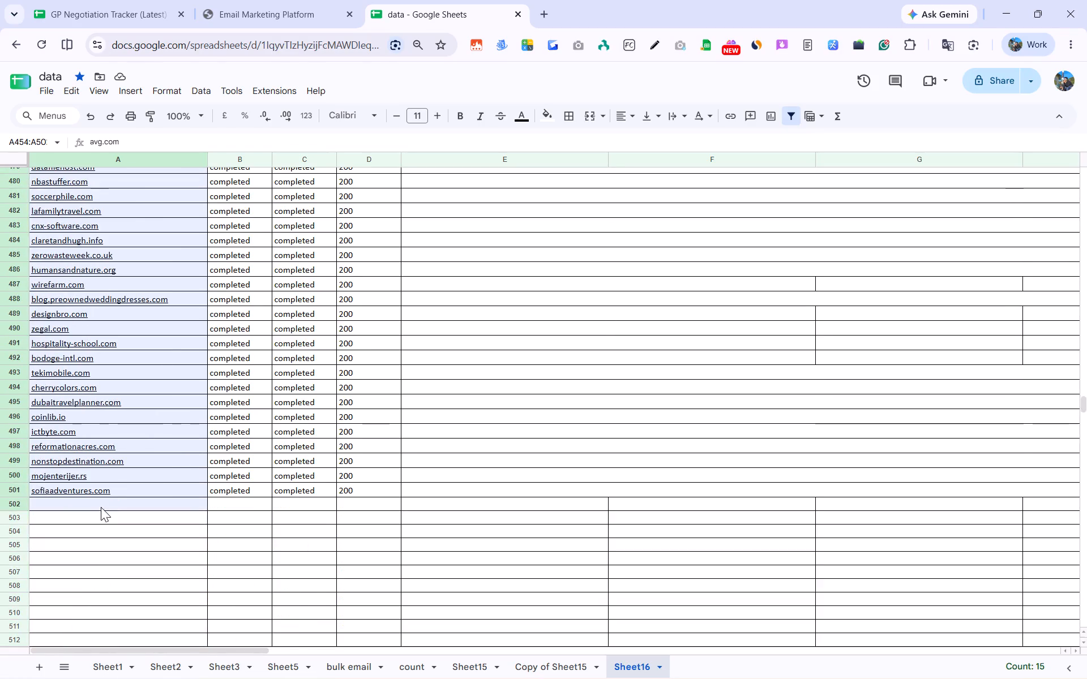
left_click_drag(101, 507, 101, 487)
right_click(101, 487)
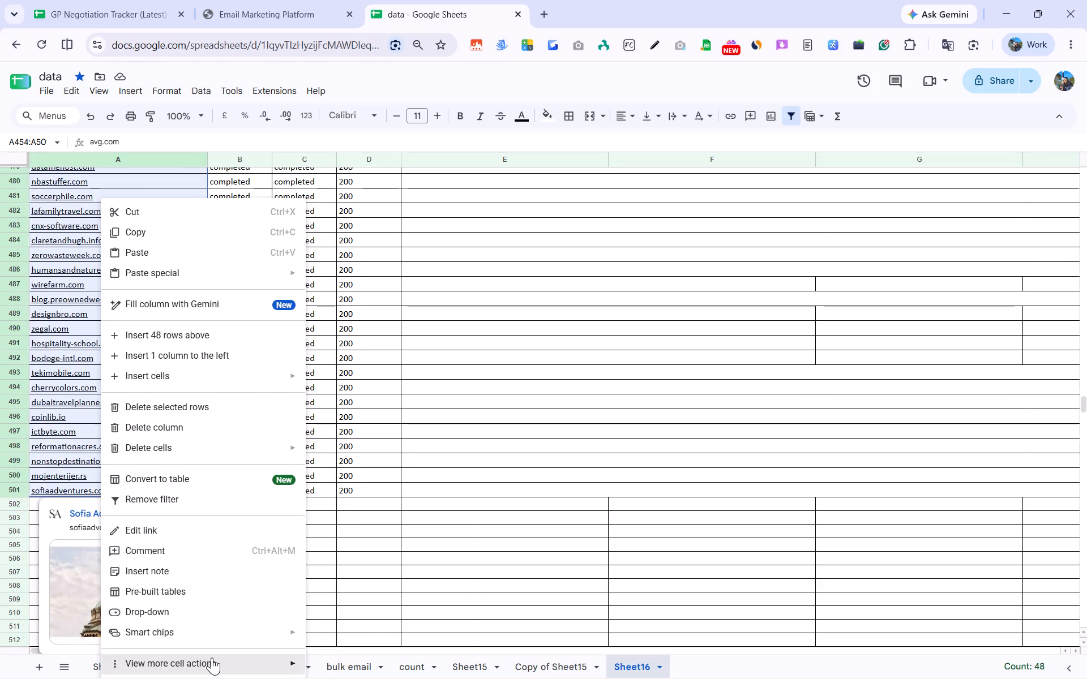
left_click(395, 527)
Copy the first ten domains without emails, from avg.com to en.paperblog.com.
scroll(414, 357, "up", 2)
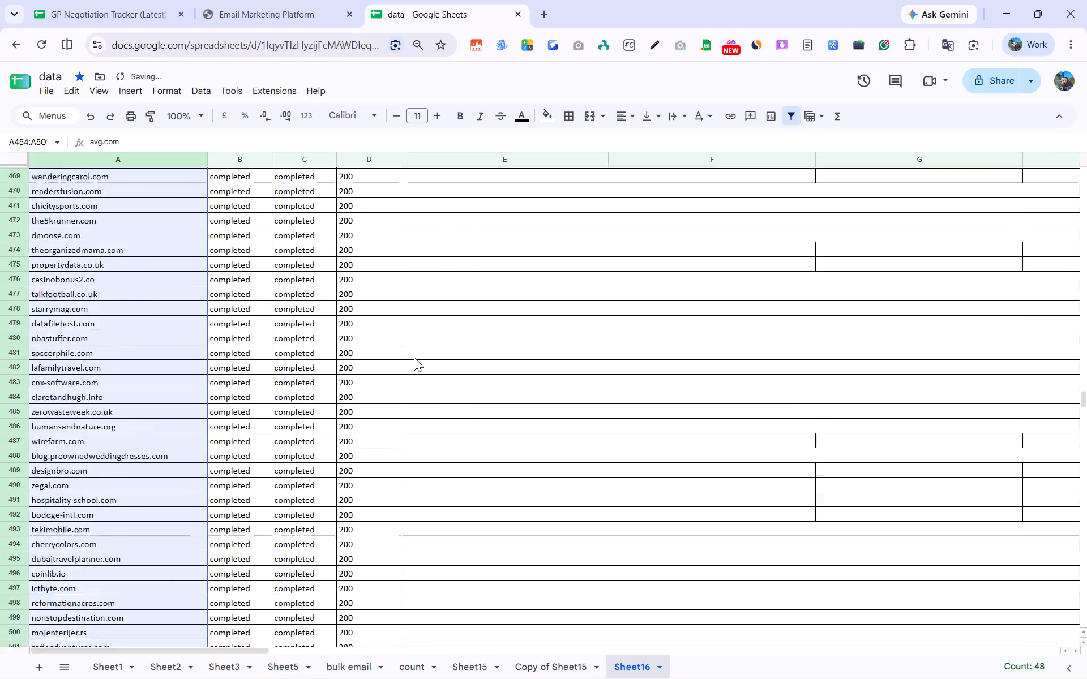
scroll(414, 357, "up", 5)
left_click_drag(97, 292, 97, 298)
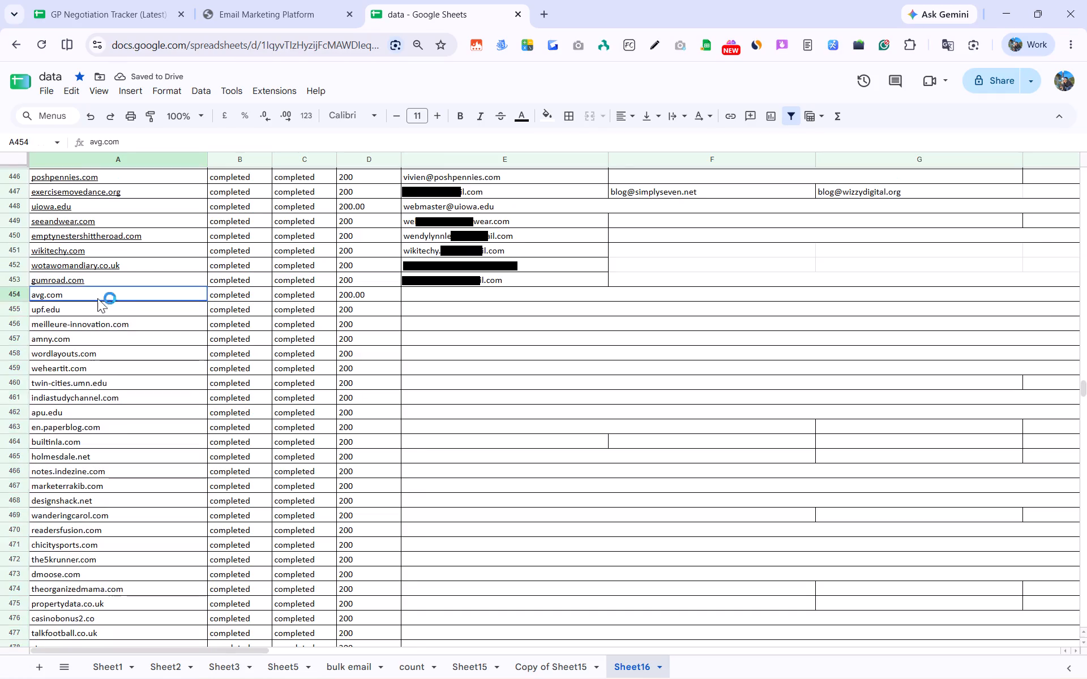
left_click_drag(97, 298, 105, 440)
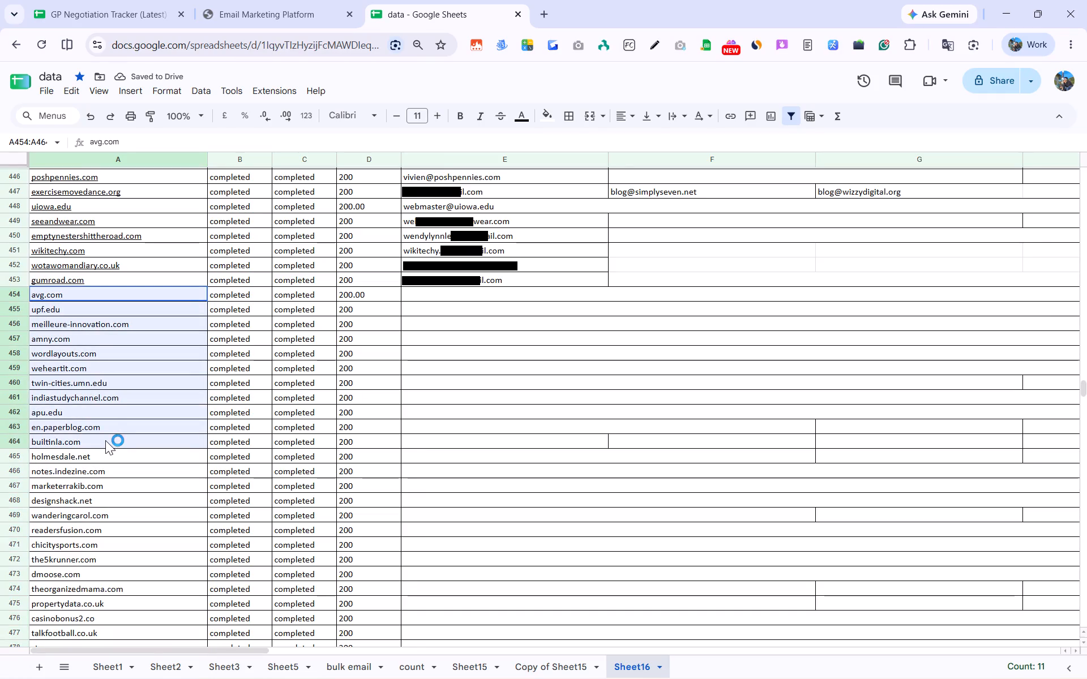
left_click_drag(105, 440, 100, 429)
key("ctrl+c")
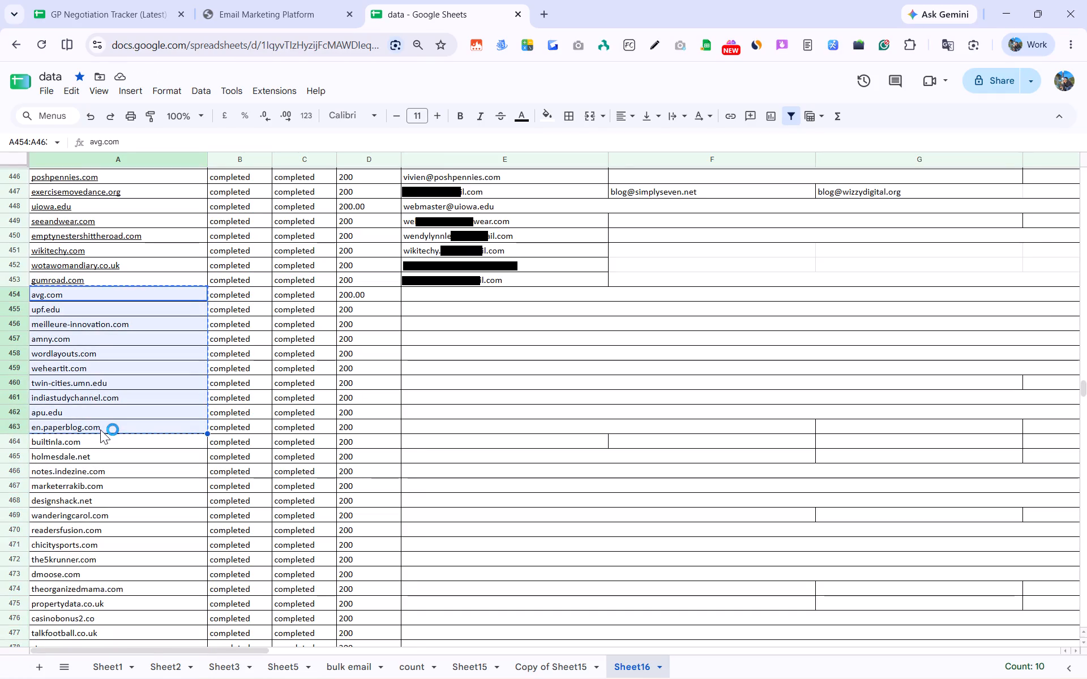
Open all ten copied domains in separate tabs with the URL list extension, and close the leftover blank tab.
left_click(534, 2)
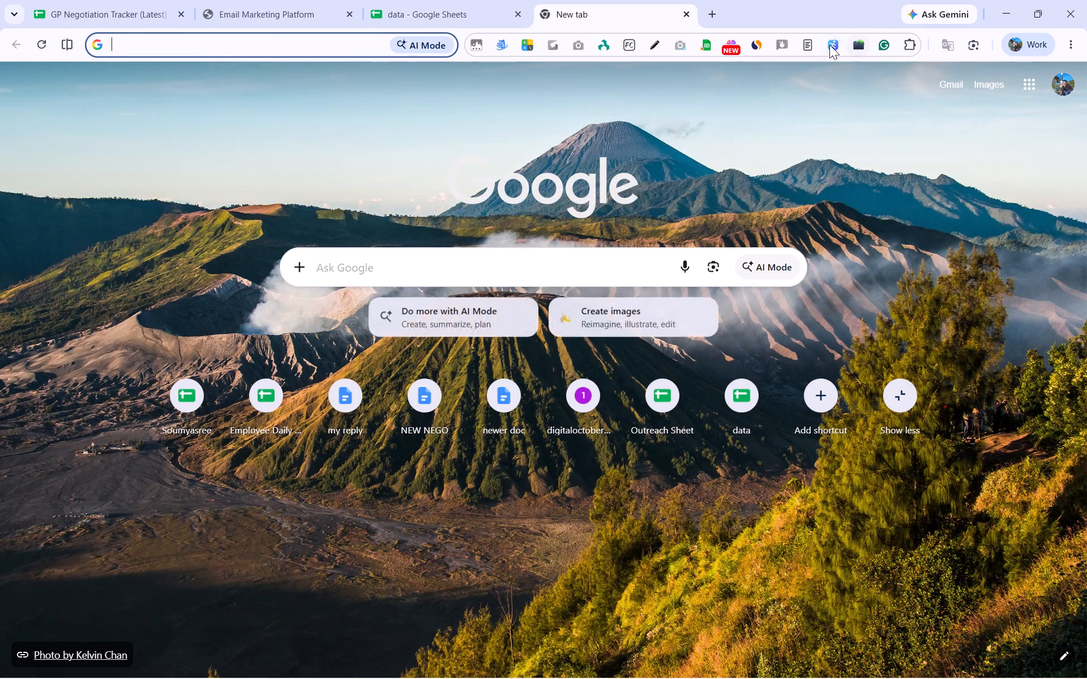
left_click(865, 52)
left_click(708, 154)
key("ctrl+v")
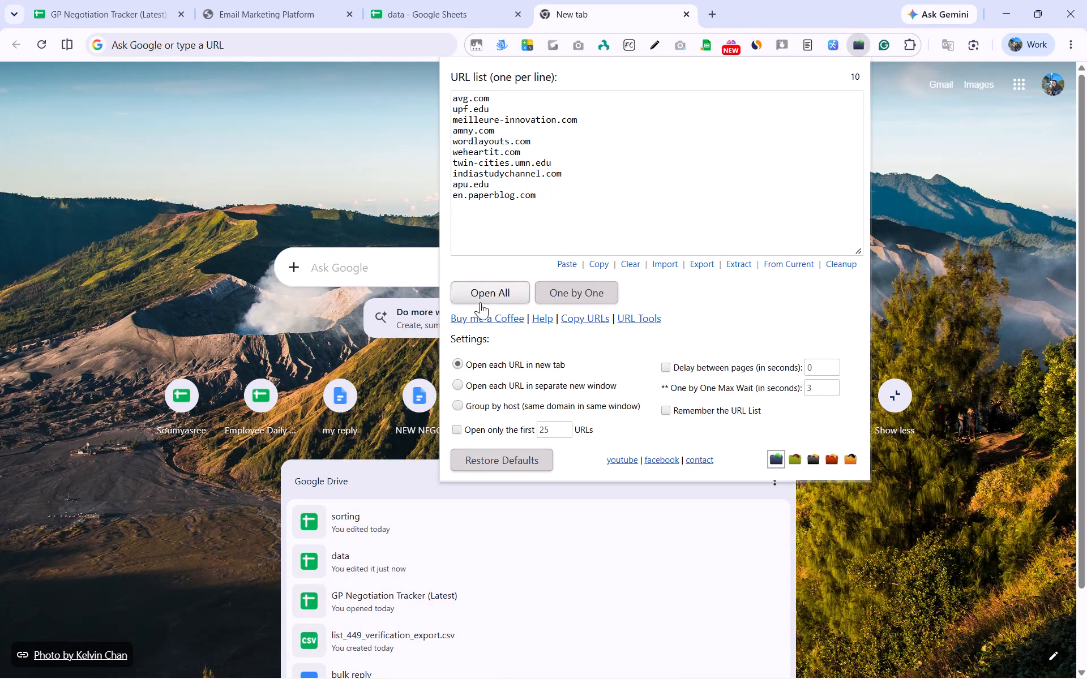
left_click(480, 302)
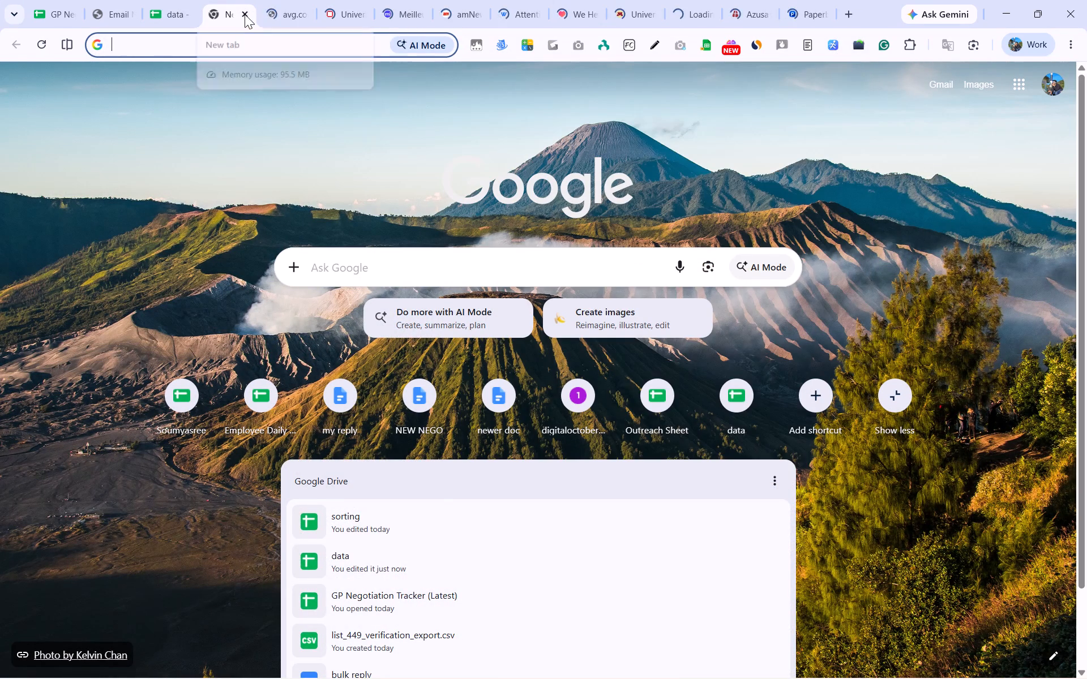
left_click(242, 14)
Examine the AVG homepage down to its footer for contact links.
left_click(236, 4)
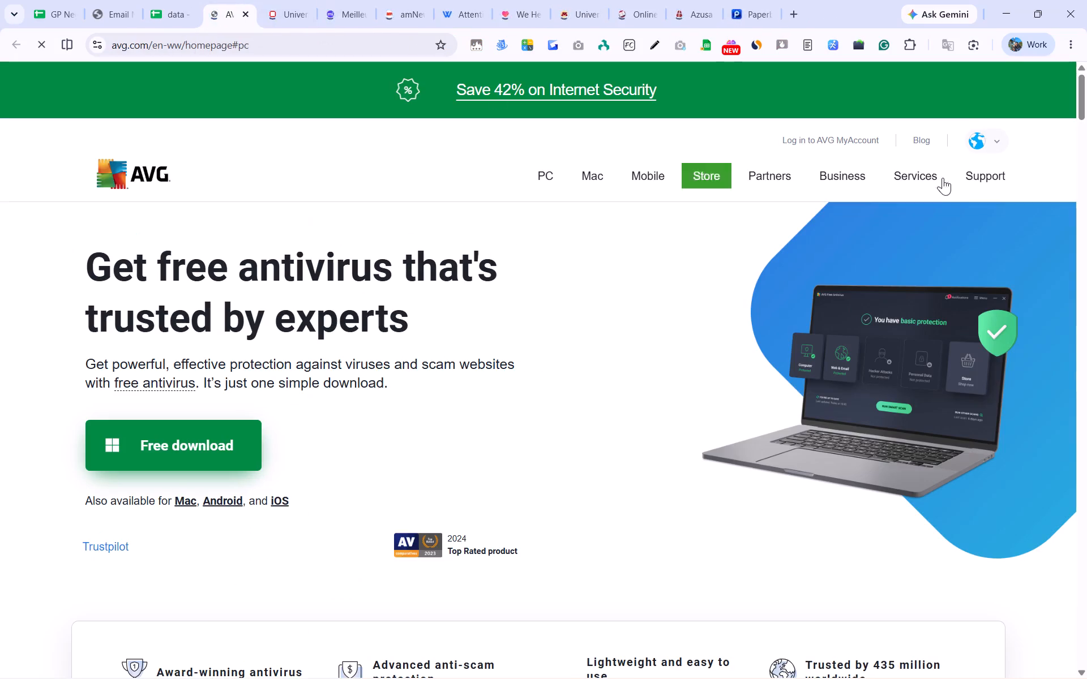
left_click_drag(1086, 115, 1086, 678)
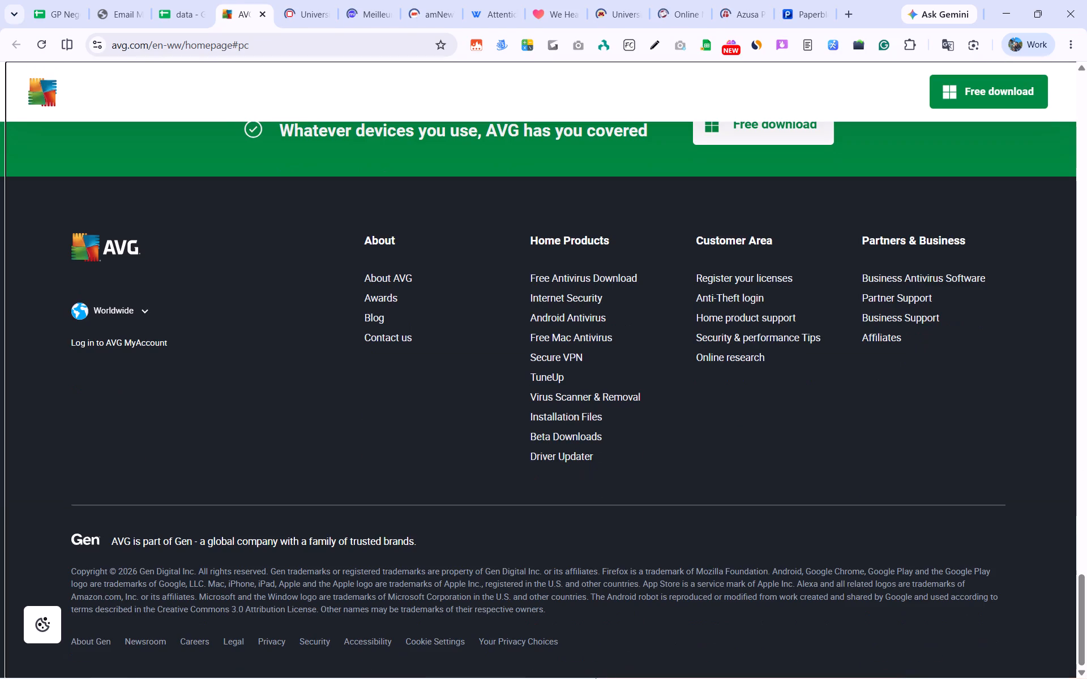
Open a second Chrome window in the freak profile with the Dua Lipa YouTube video.
left_click(584, 669)
left_click(456, 414)
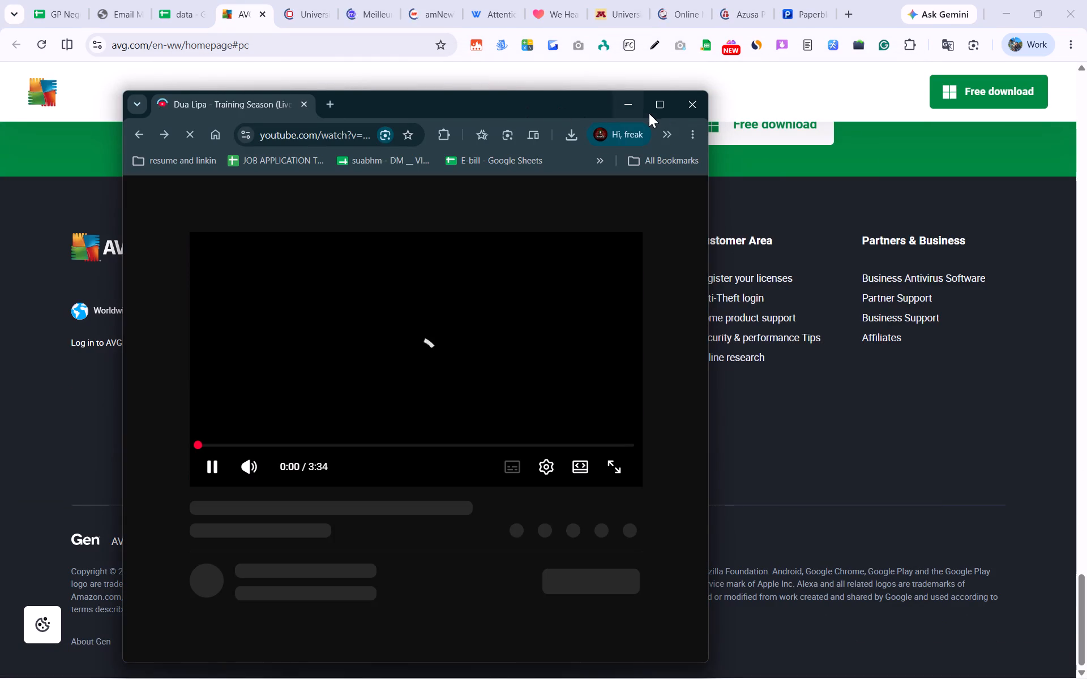
Minimize the YouTube window to return to the AVG homepage.
left_click(654, 111)
left_click(1003, 16)
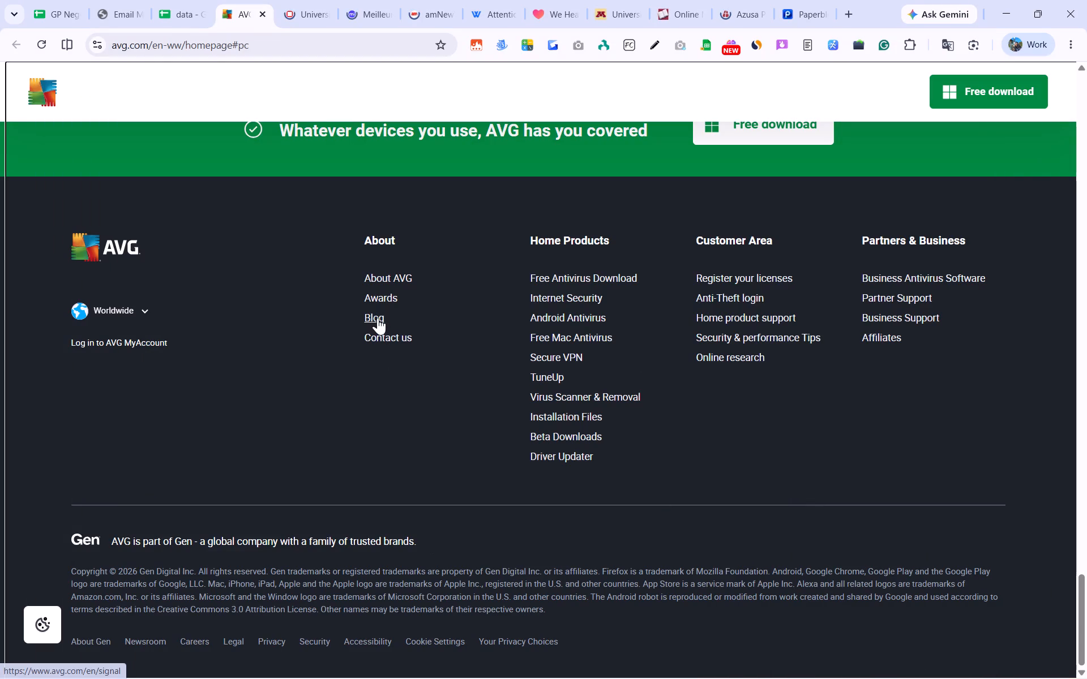
Open the Hunter dashboard in a new tab.
left_click(844, 4)
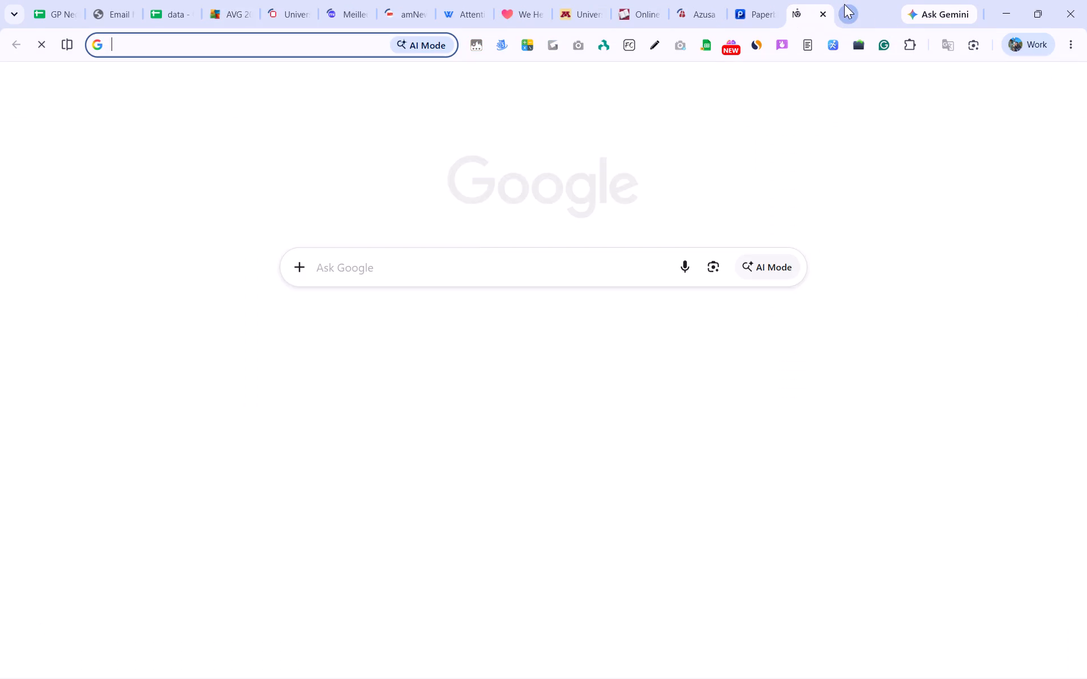
key("h")
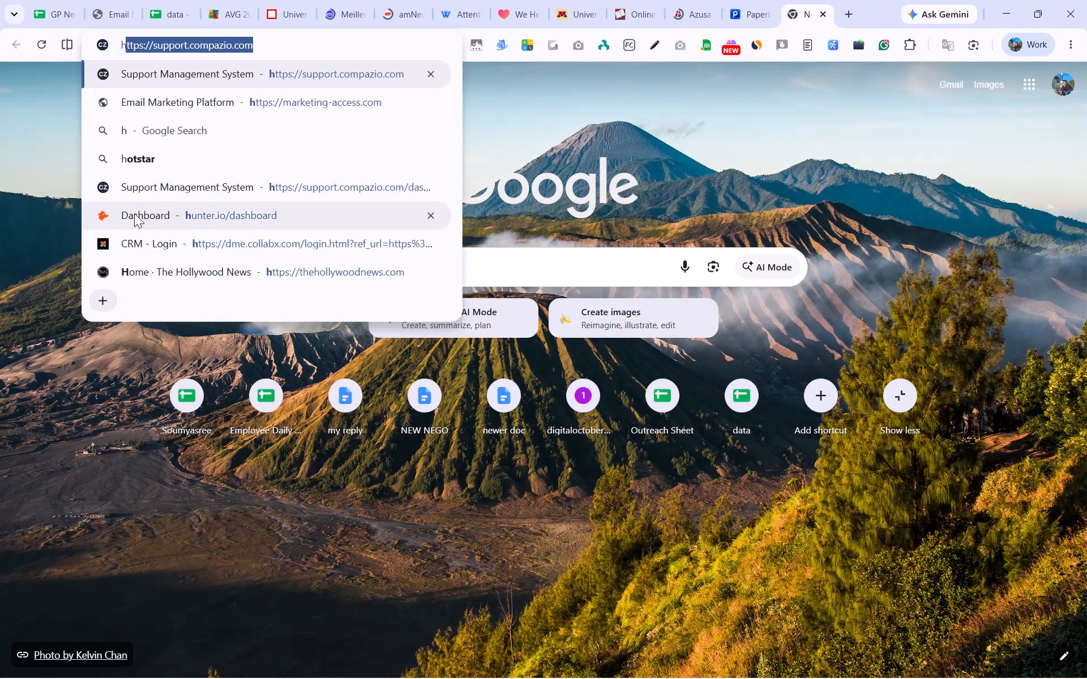
left_click(134, 213)
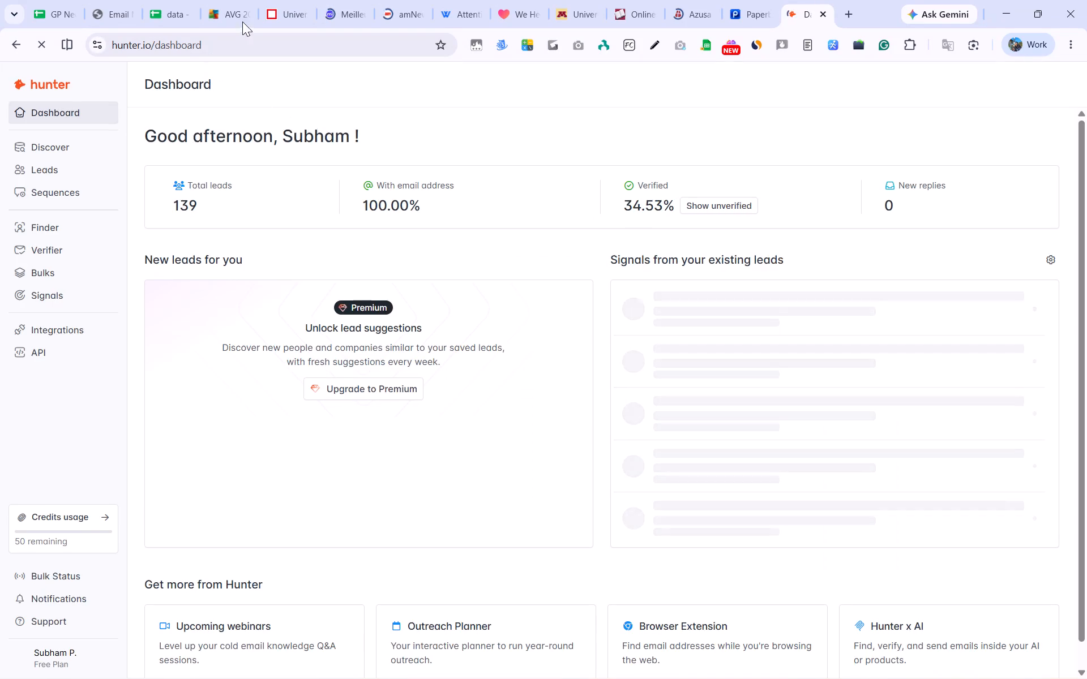
Run a Hunter domain search by company using the AVG homepage's address.
left_click(229, 12)
left_click(278, 44)
key("ctrl+x")
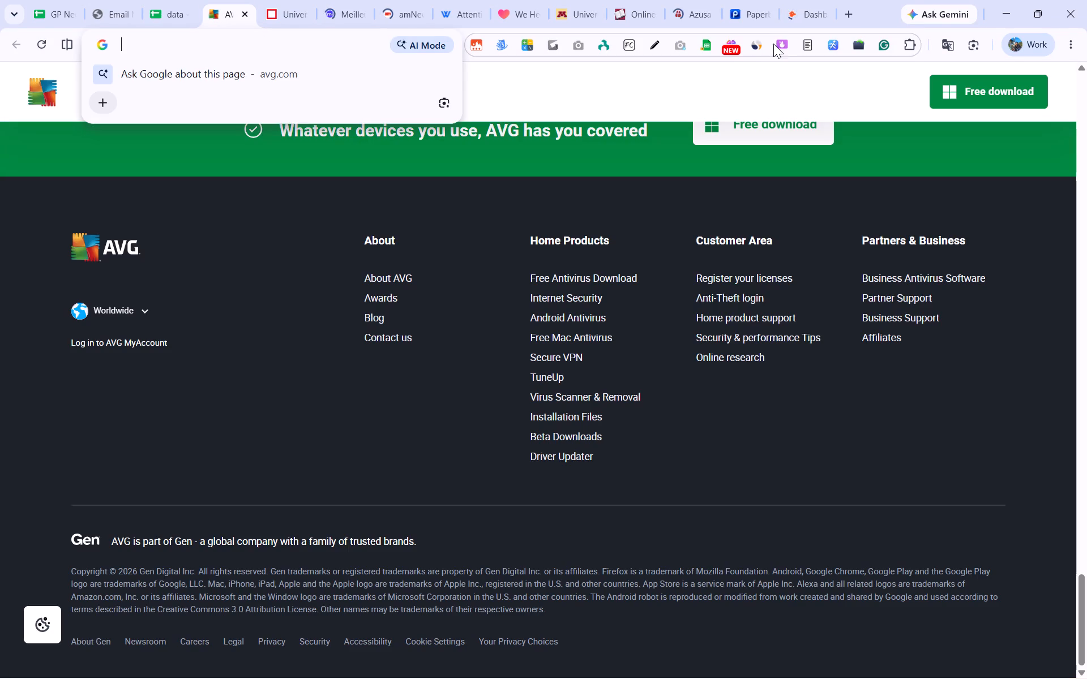
left_click(819, 10)
left_click(98, 231)
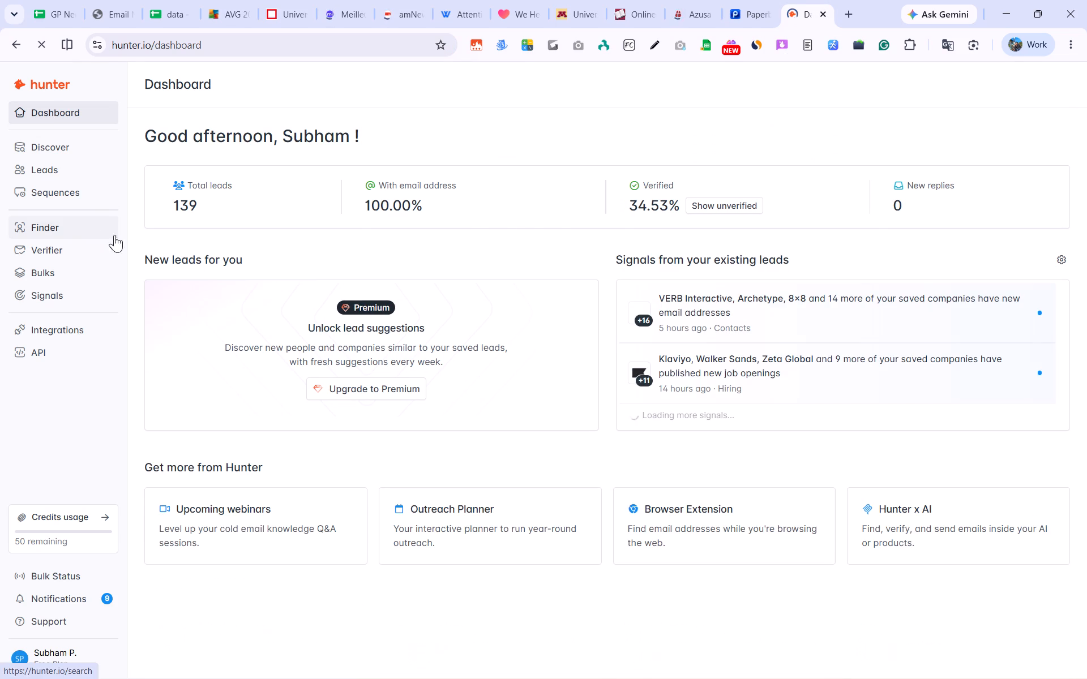
left_click(353, 233)
key("ctrl+v")
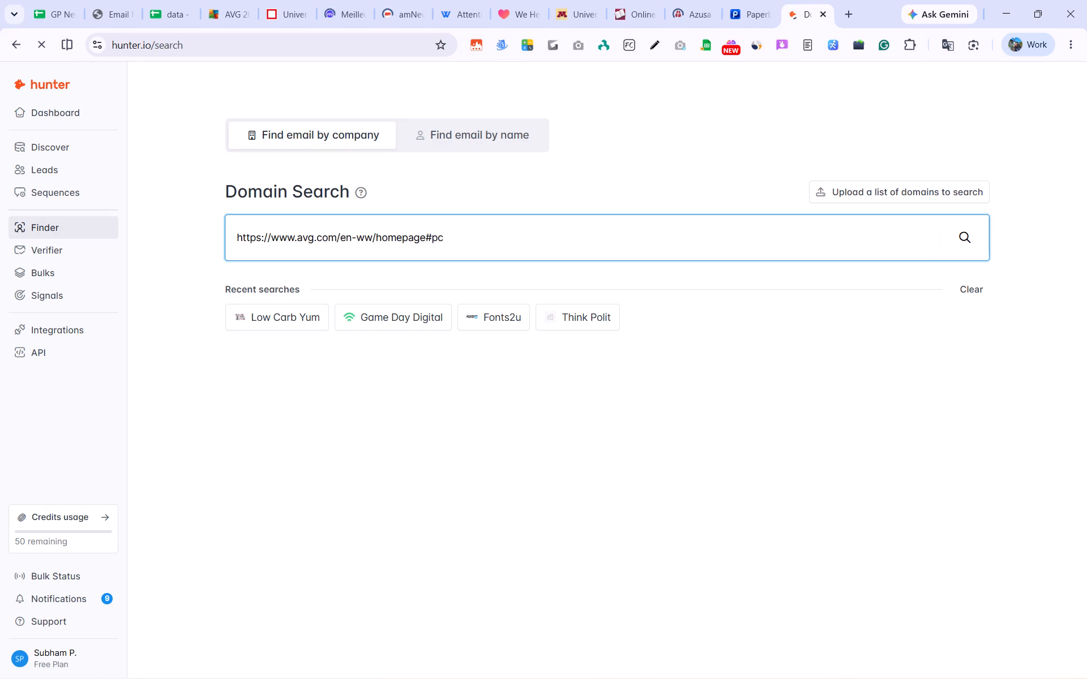
left_click(974, 238)
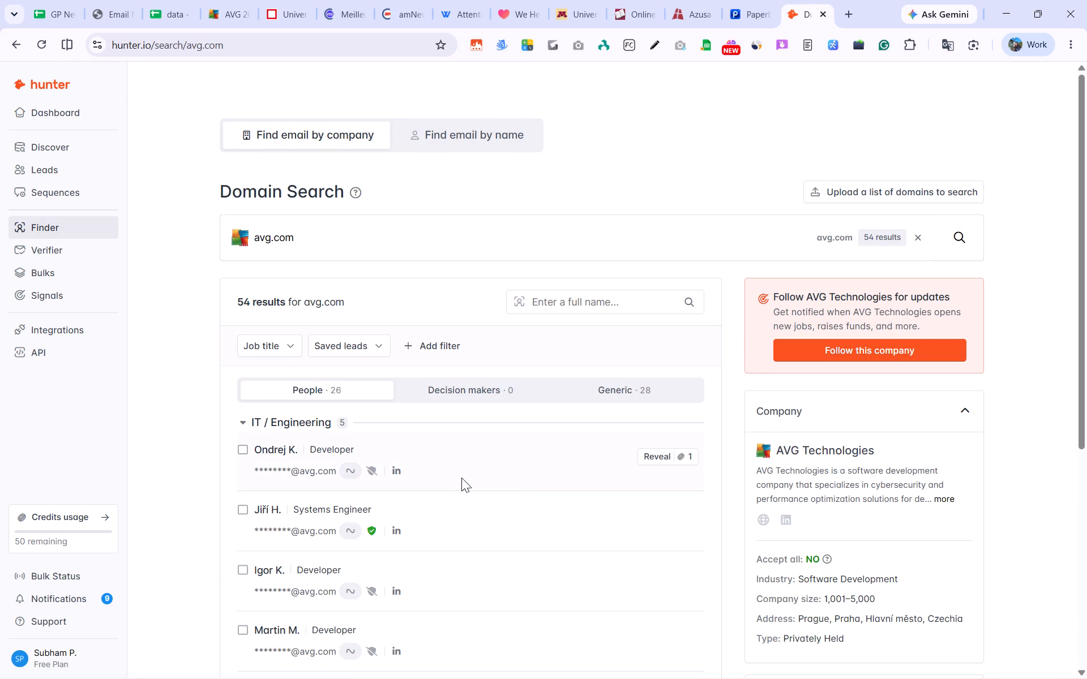
Check the job title filter options for the avg.com results without selecting any.
left_click(367, 341)
left_click(258, 341)
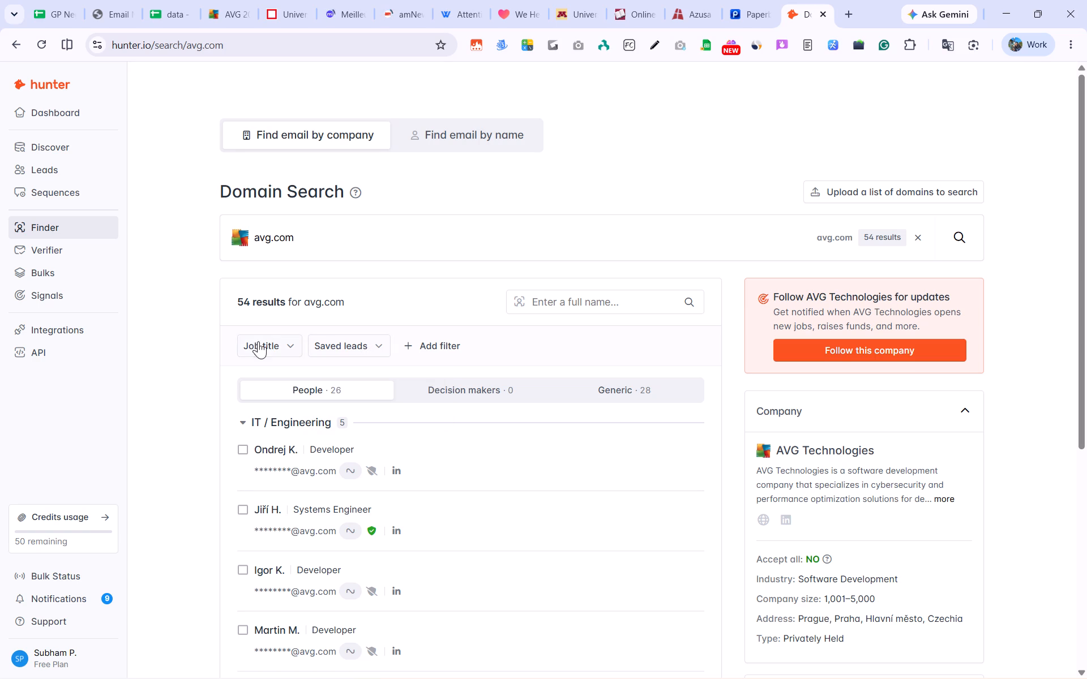
left_click(267, 345)
scroll(325, 431, "down", 1)
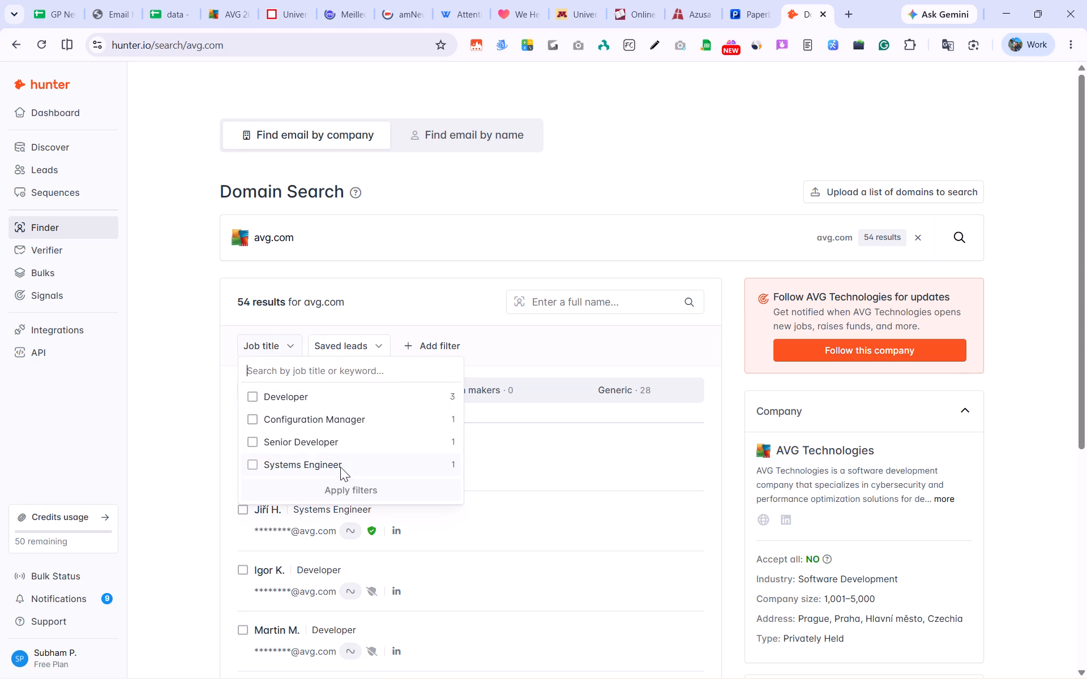
scroll(340, 467, "down", 1)
left_click(343, 486)
left_click(203, 474)
Examine the people listed for avg.com in Hunter, including the expanded Department unknown group, for a suitable email.
scroll(456, 510, "down", 1)
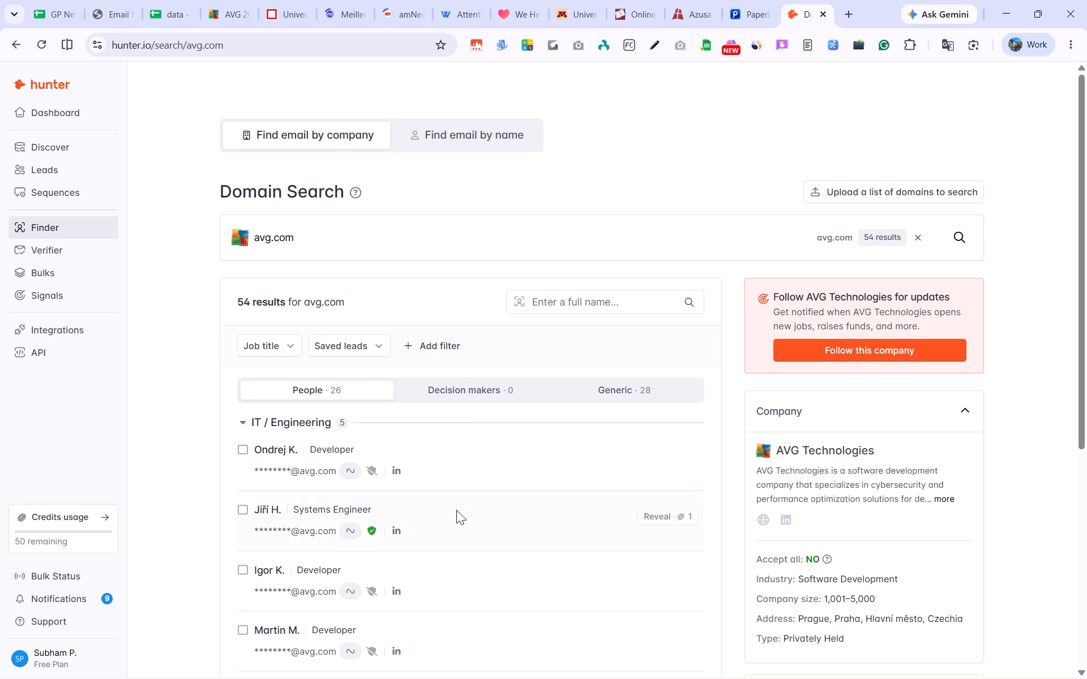
scroll(456, 510, "down", 4)
left_click(316, 542)
scroll(420, 534, "down", 1)
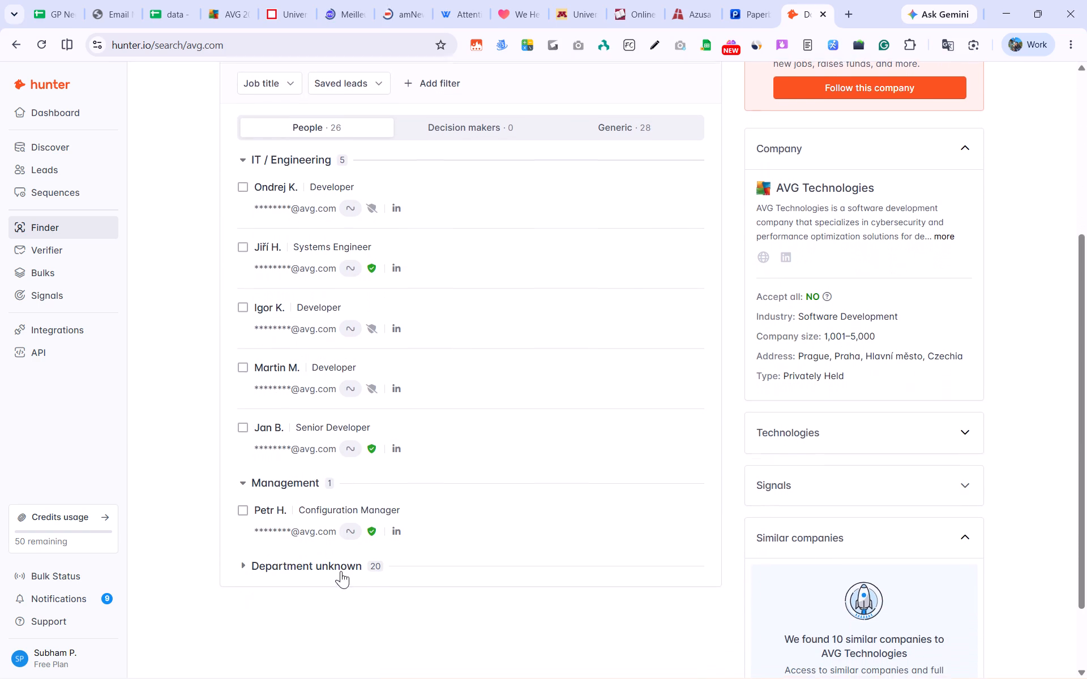
left_click(328, 560)
scroll(469, 530, "down", 4)
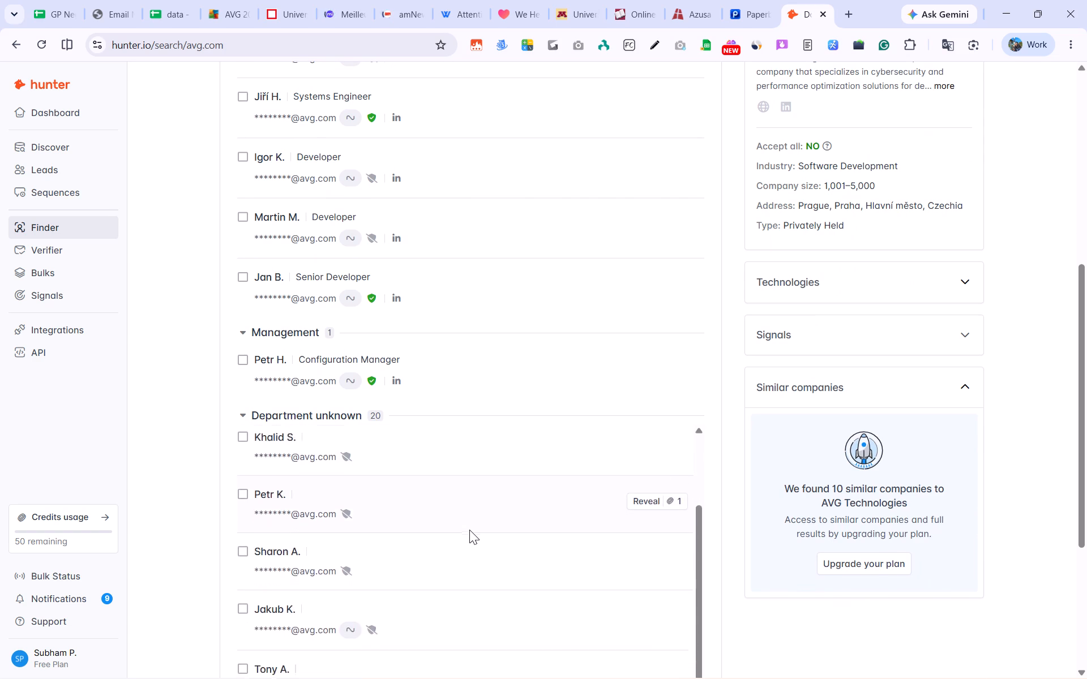
scroll(469, 530, "down", 3)
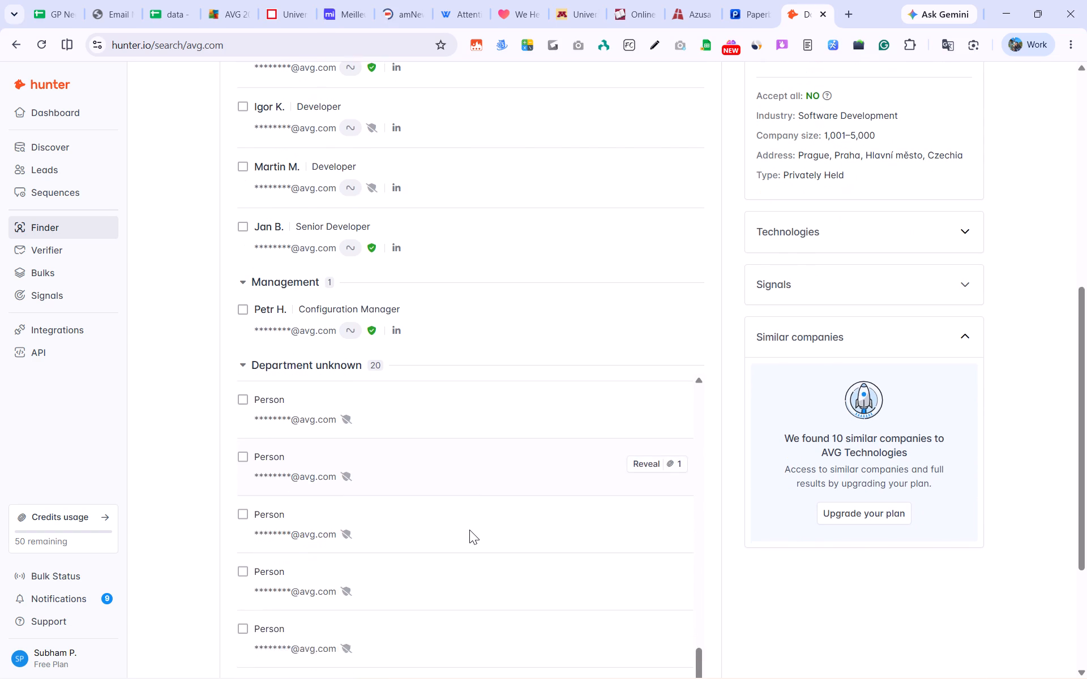
scroll(469, 530, "down", 3)
scroll(469, 530, "up", 14)
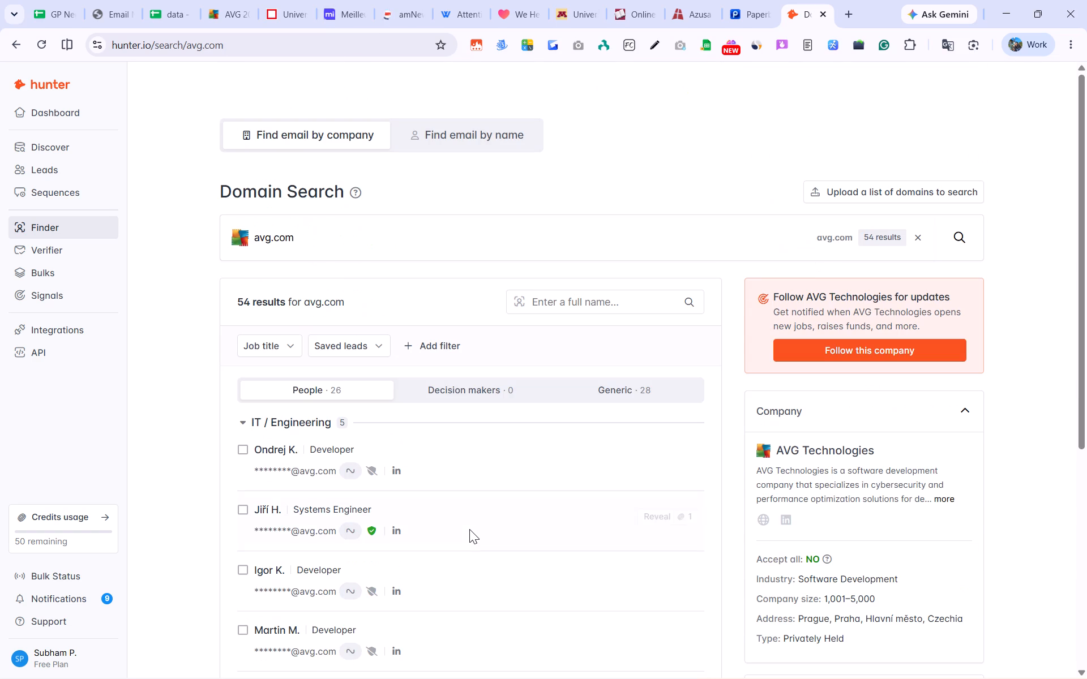
scroll(524, 360, "down", 1)
scroll(354, 471, "down", 1)
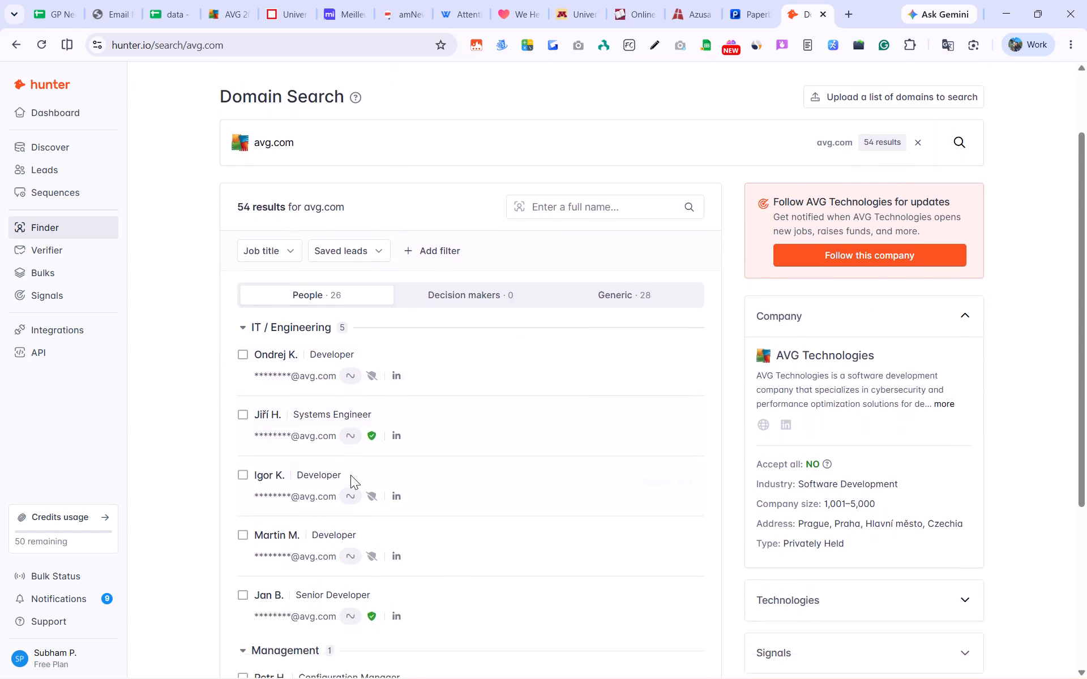
scroll(521, 447, "down", 3)
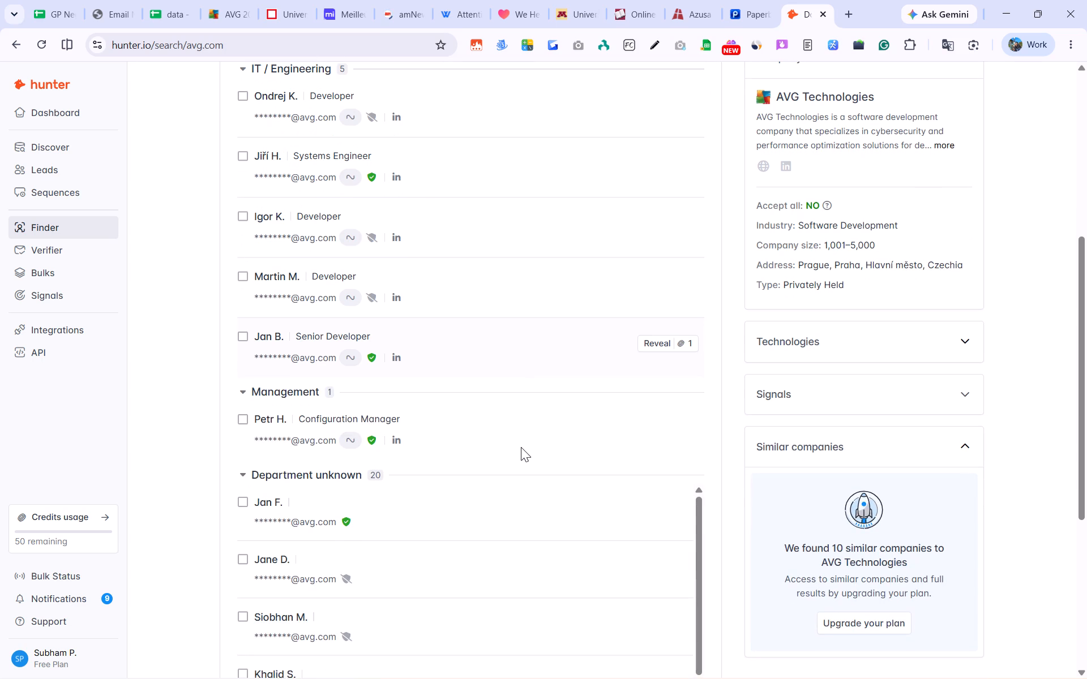
scroll(521, 447, "down", 8)
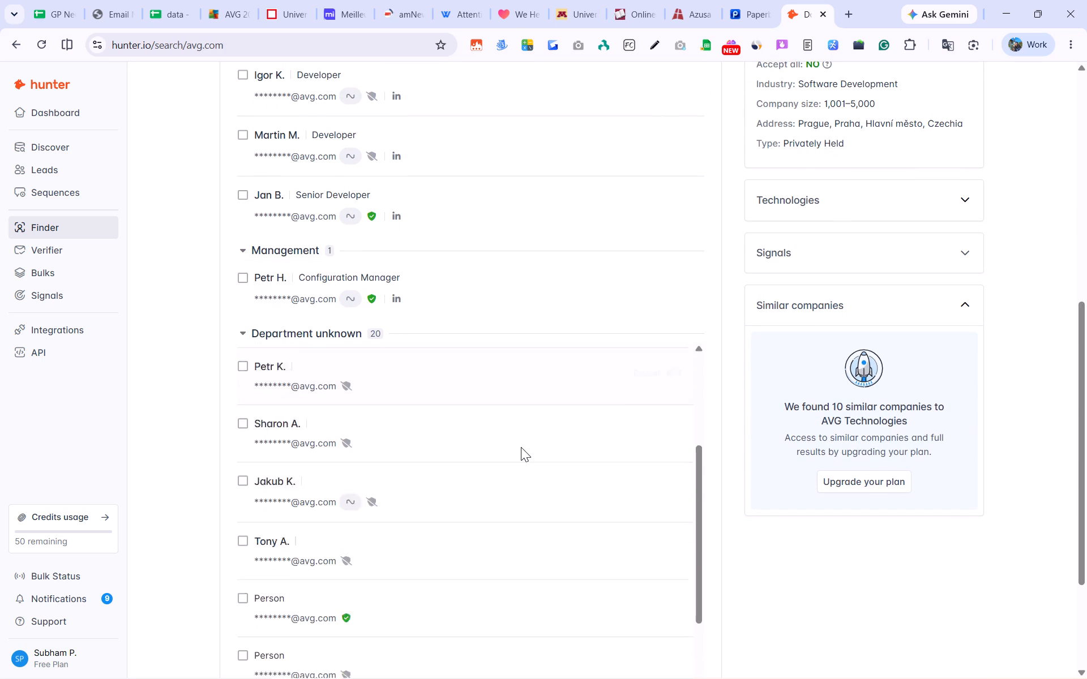
scroll(521, 447, "down", 13)
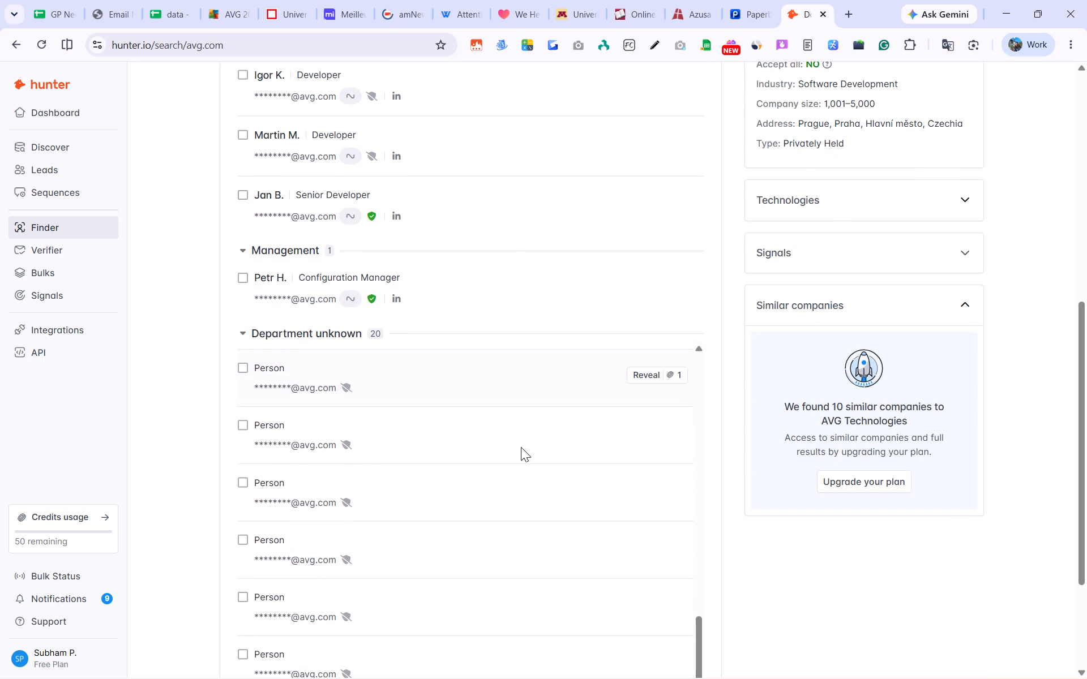
scroll(521, 447, "down", 2)
scroll(521, 447, "up", 8)
scroll(579, 308, "up", 2)
scroll(579, 308, "down", 1)
scroll(579, 308, "up", 8)
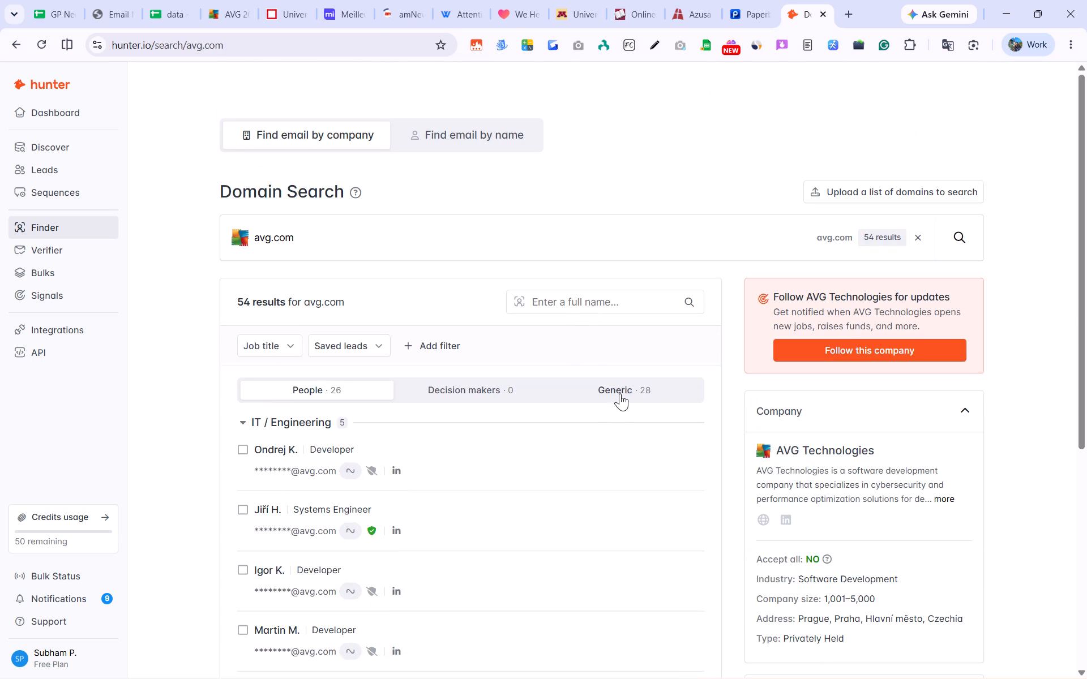
Examine the Generic email addresses listed for avg.com.
left_click(620, 393)
scroll(449, 441, "down", 2)
scroll(449, 441, "up", 2)
scroll(510, 313, "down", 1)
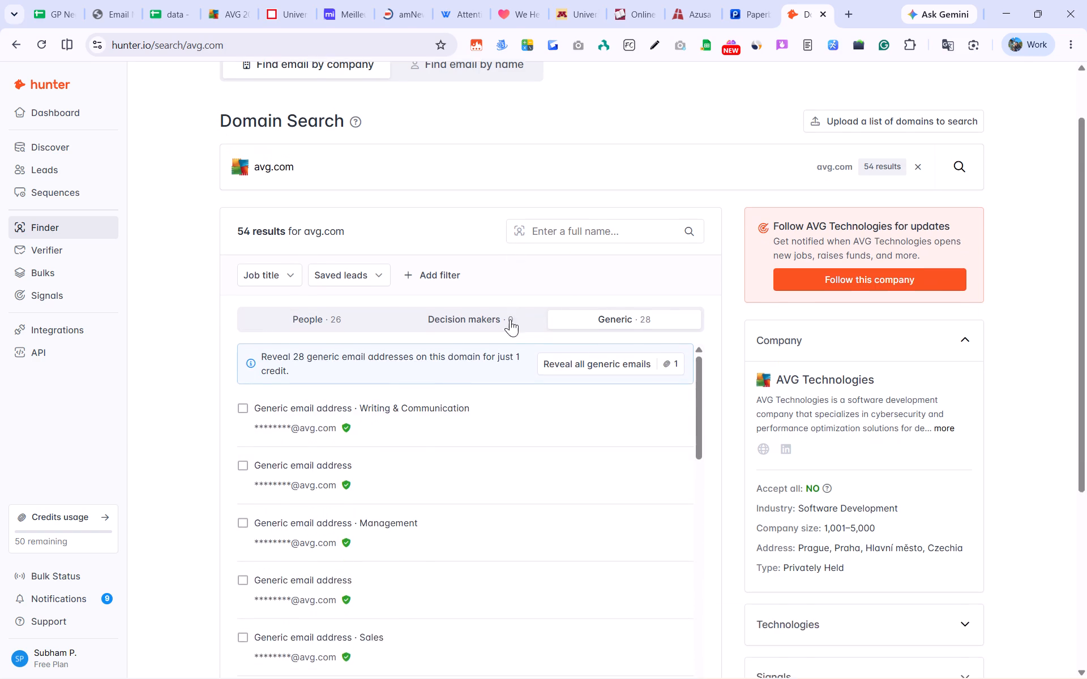
scroll(506, 332, "down", 1)
left_click(330, 358)
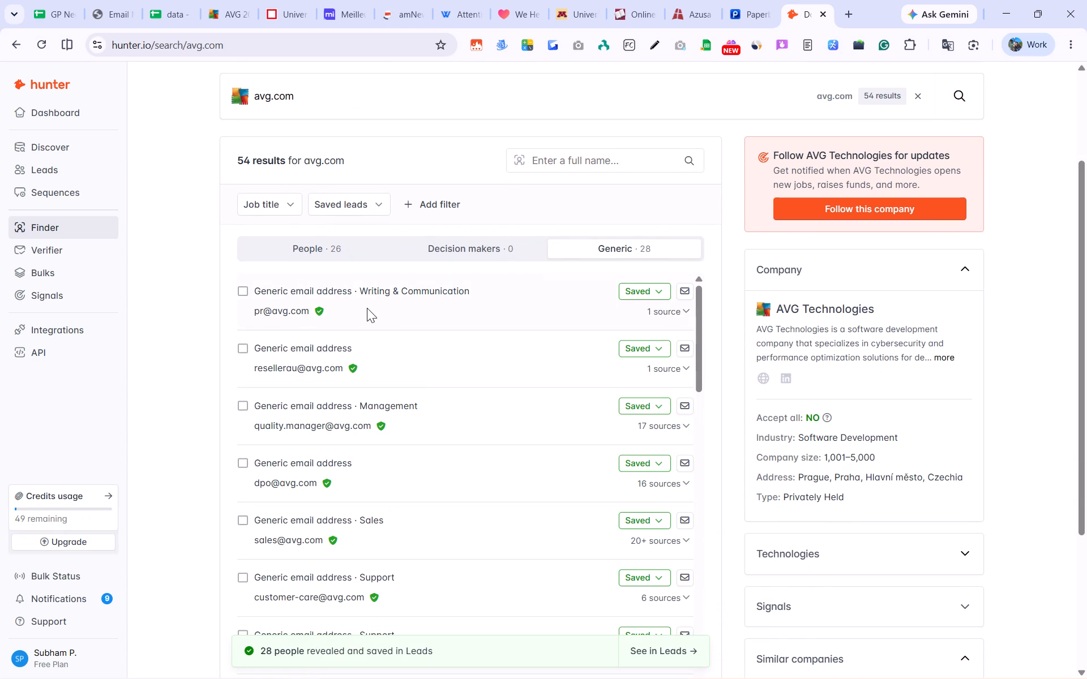
Examine the rest of the Generic email addresses listed for avg.com to find a suitable contact.
scroll(578, 370, "down", 2)
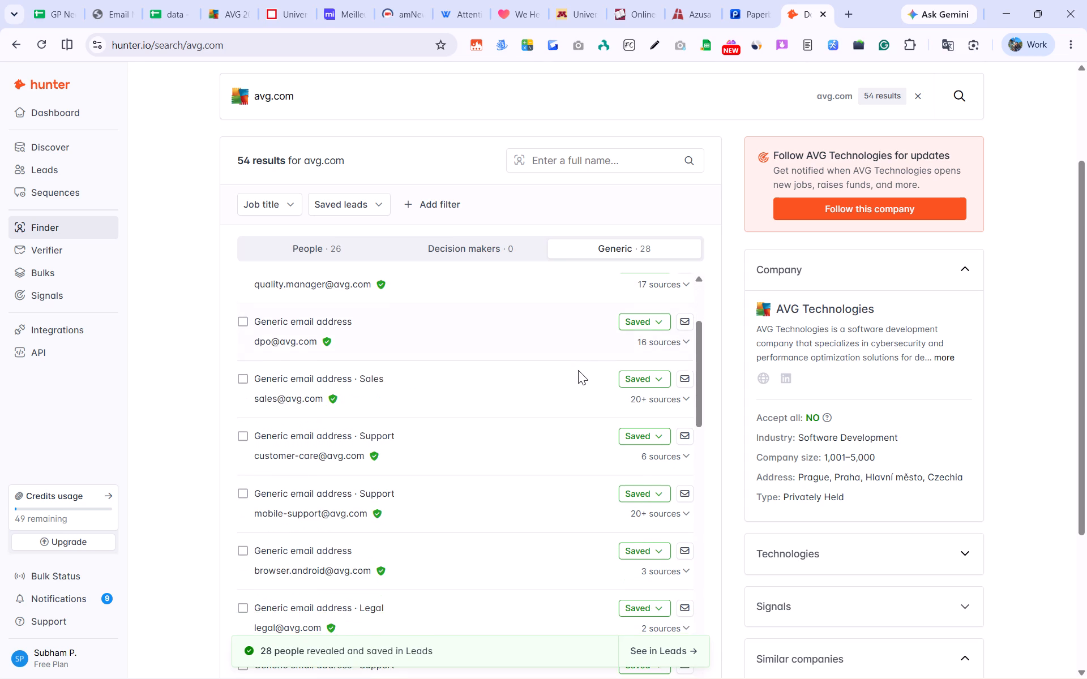
scroll(578, 370, "down", 2)
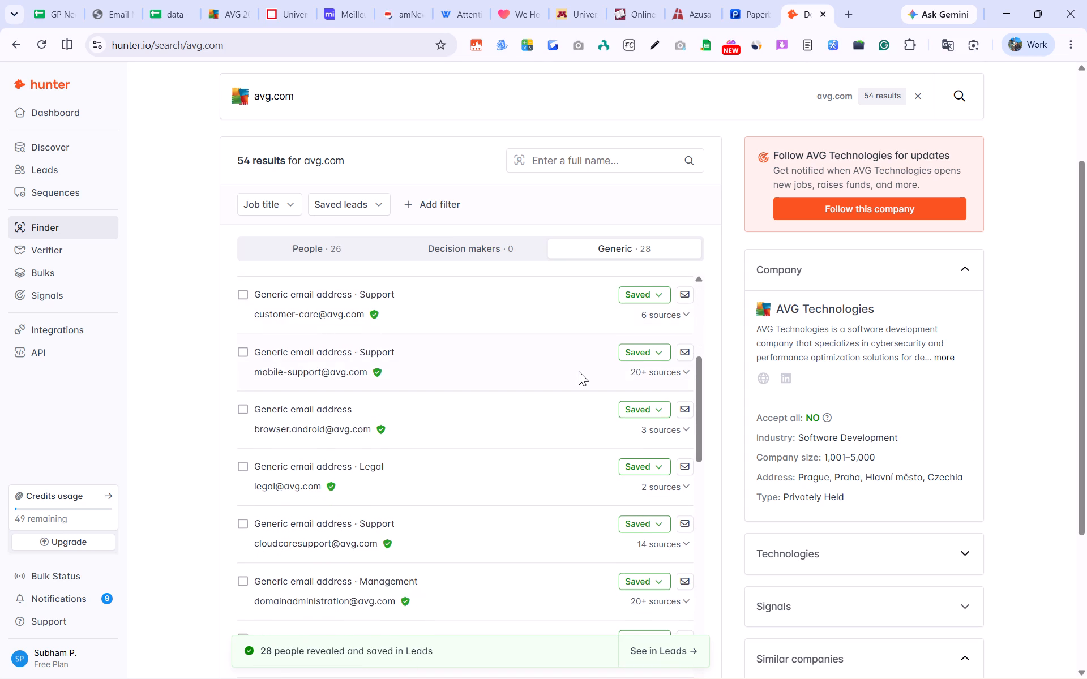
scroll(579, 371, "down", 15)
scroll(579, 371, "up", 5)
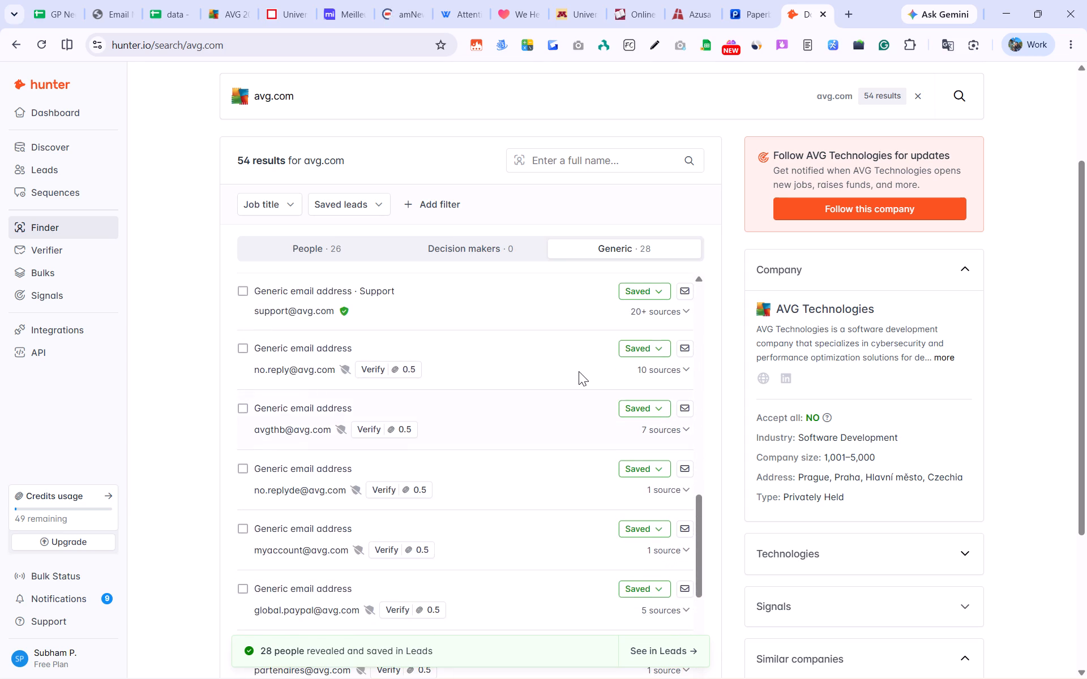
scroll(579, 371, "up", 3)
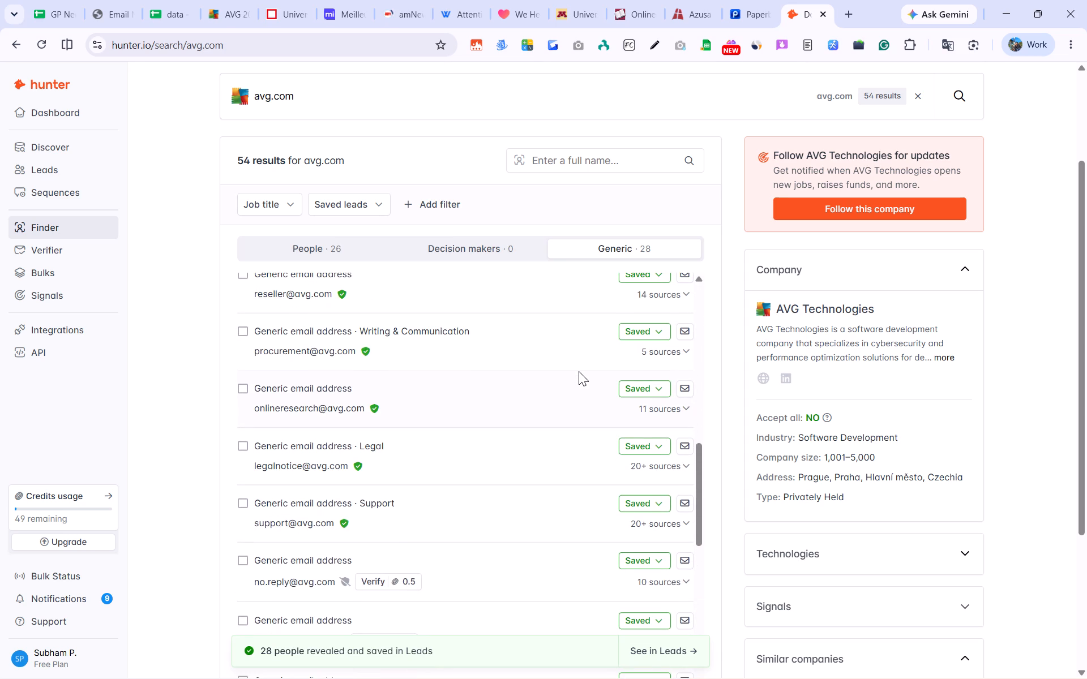
scroll(579, 371, "up", 2)
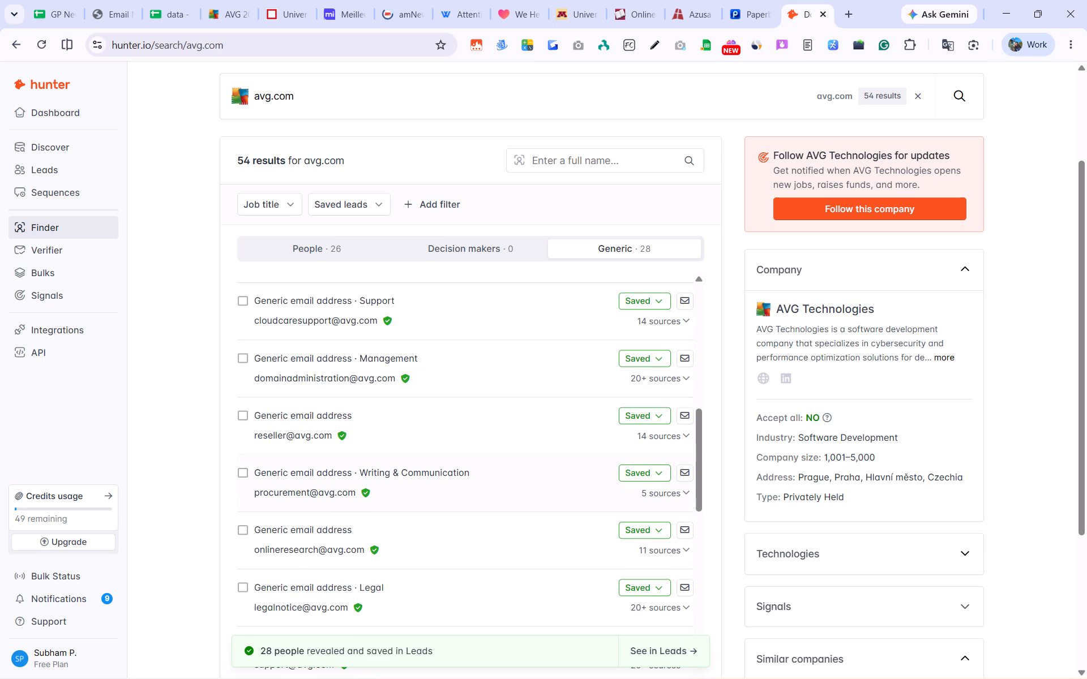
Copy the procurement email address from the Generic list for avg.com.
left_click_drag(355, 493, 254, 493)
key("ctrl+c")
Copy AVG's PR email address from the Generic list into column E of the avg.com row in the data spreadsheet.
scroll(447, 452, "up", 3)
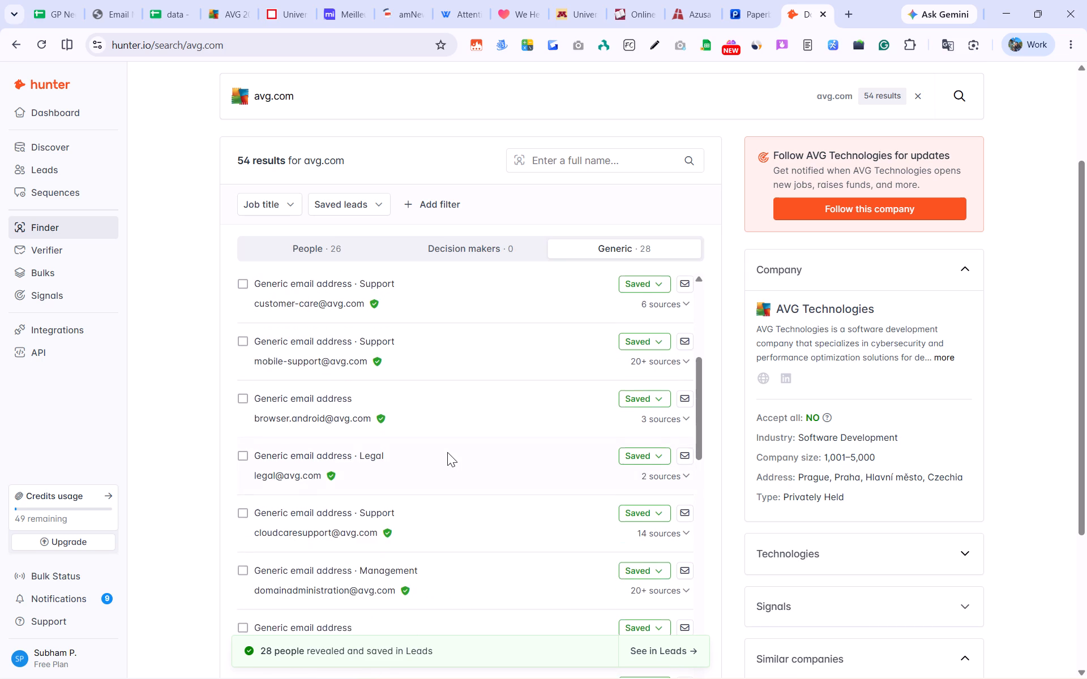
scroll(447, 452, "up", 5)
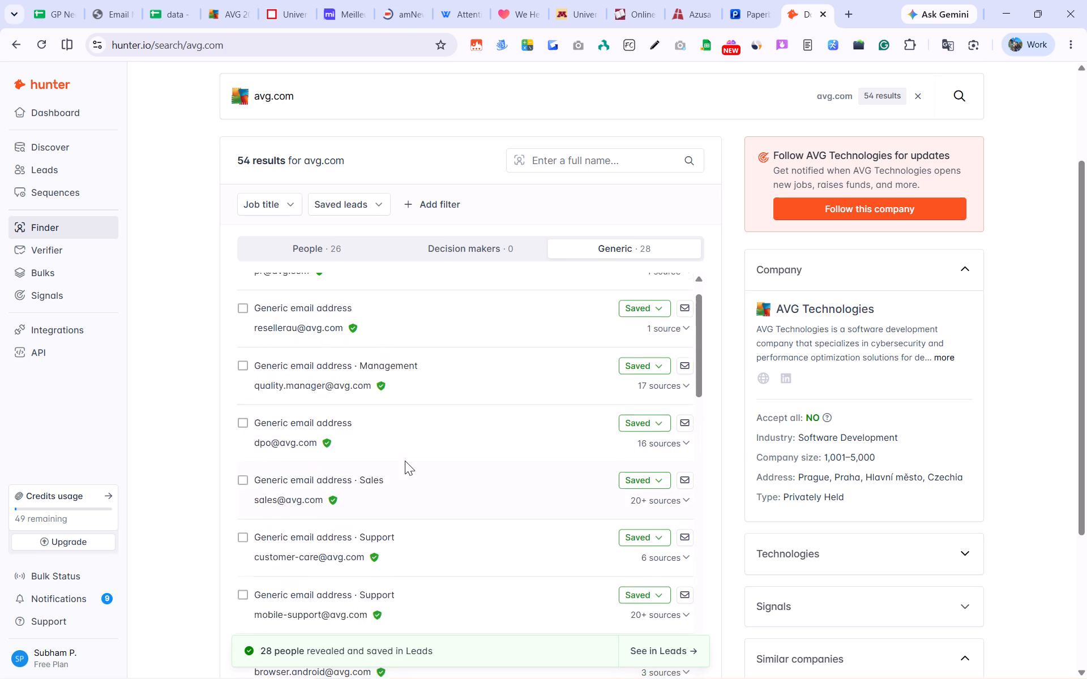
scroll(405, 461, "up", 3)
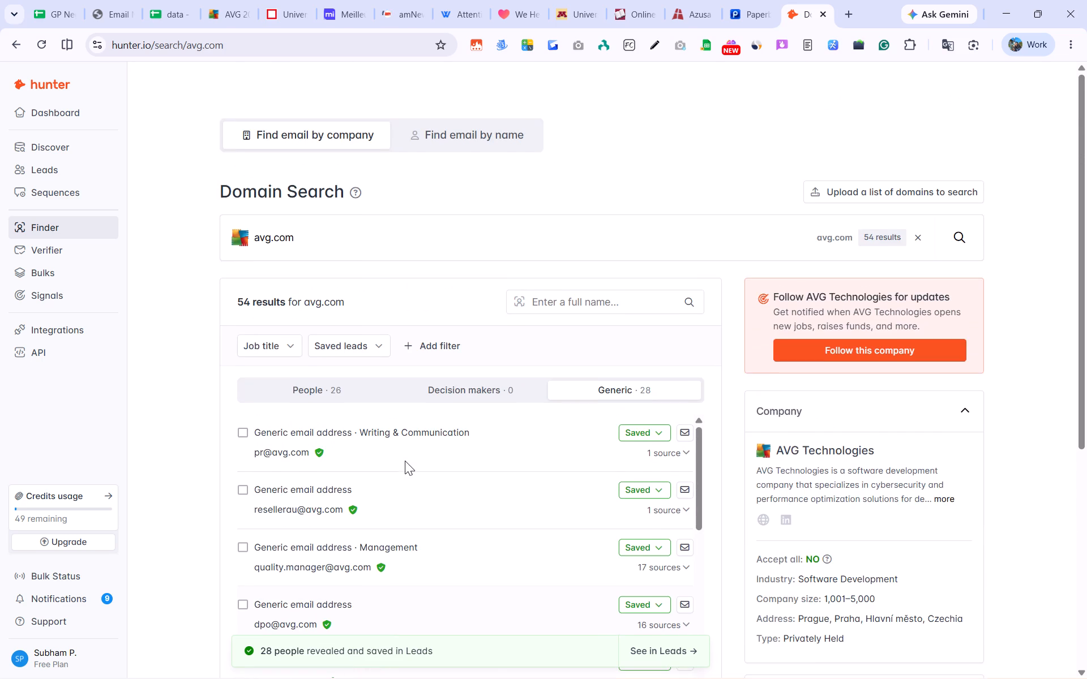
scroll(405, 461, "down", 1)
left_click_drag(307, 384, 258, 388)
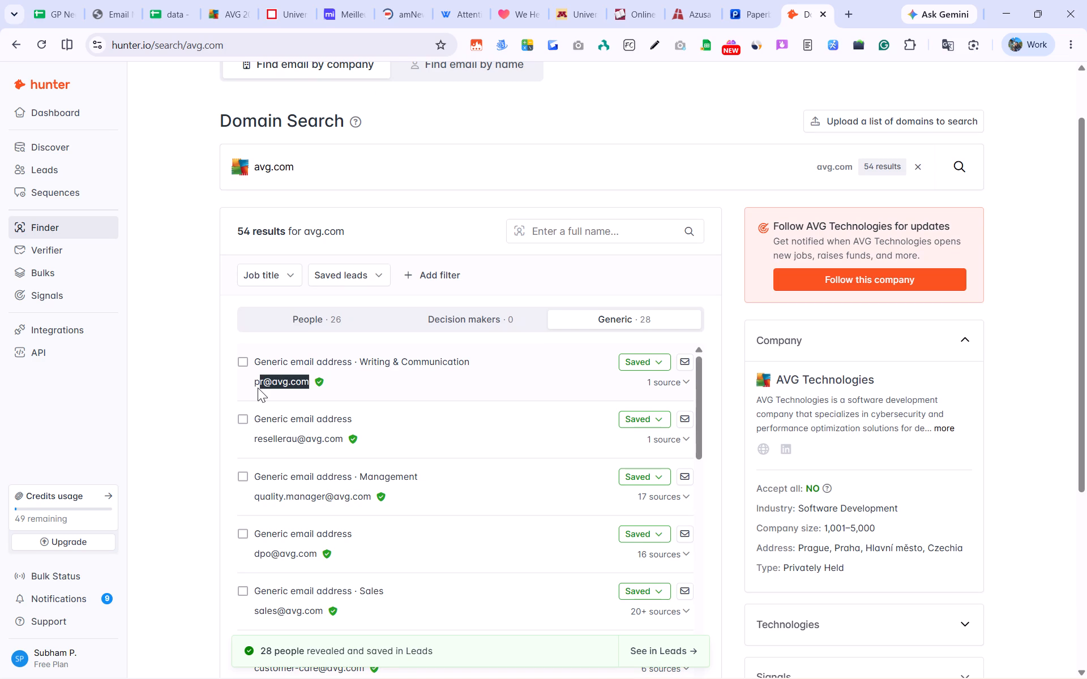
left_click_drag(258, 388, 254, 387)
key("ctrl+c")
left_click(179, 10)
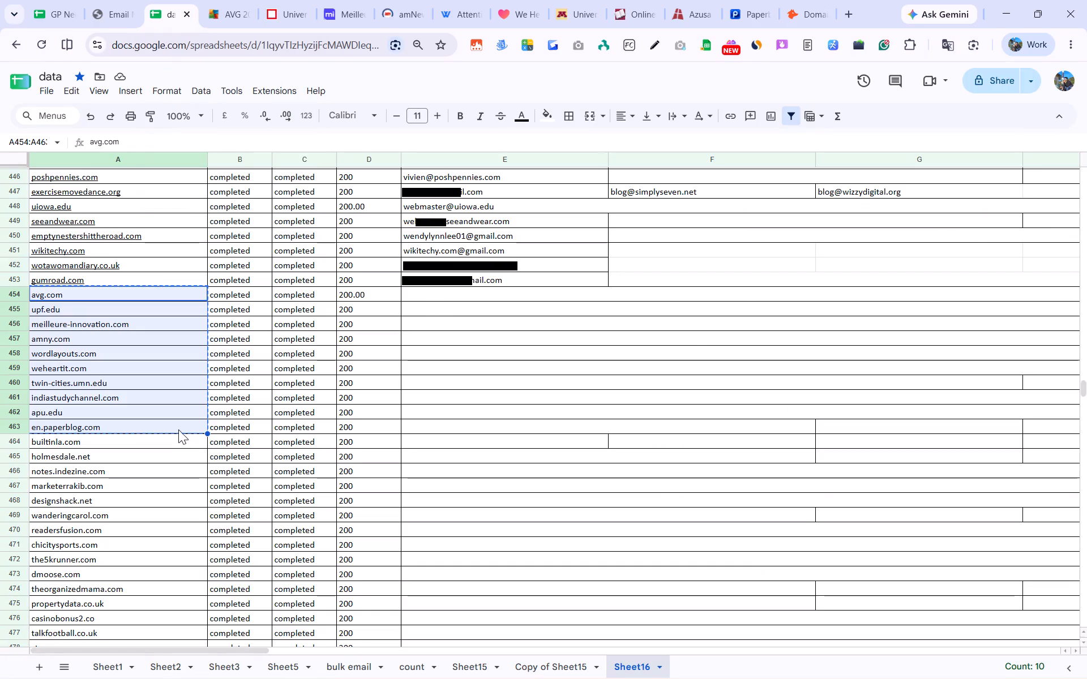
left_click(433, 298)
key("ctrl+v")
left_click(464, 345)
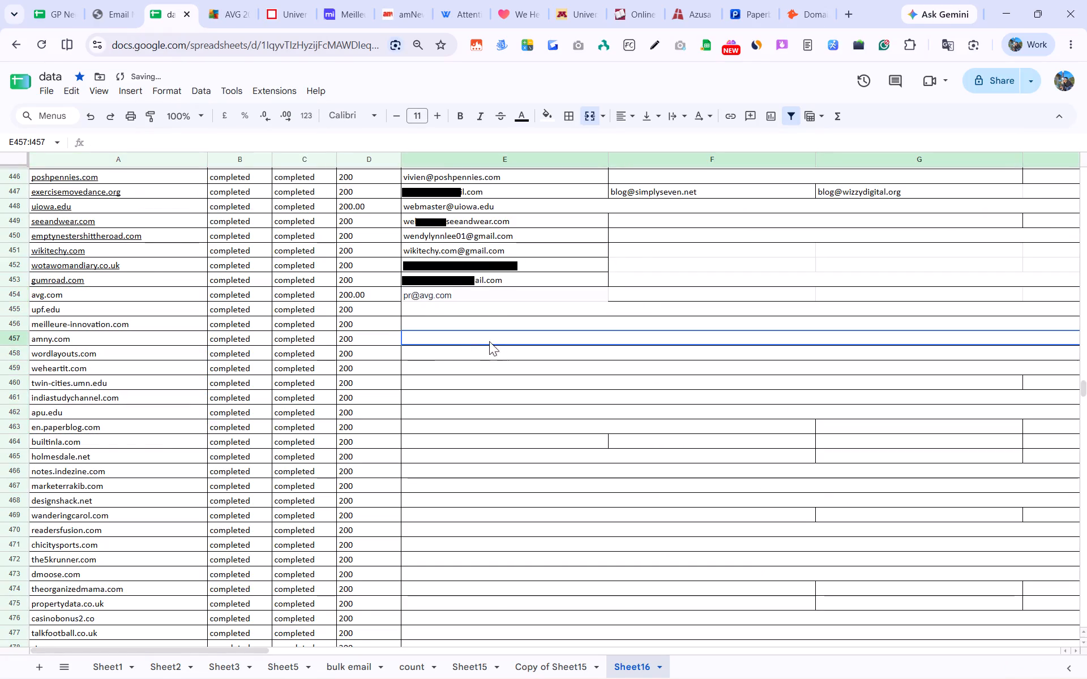
Close the AVG website tab and open Universitat Pompeu Fabra's Facebook page from the upf.edu homepage footer.
left_click(240, 16)
left_click(246, 18)
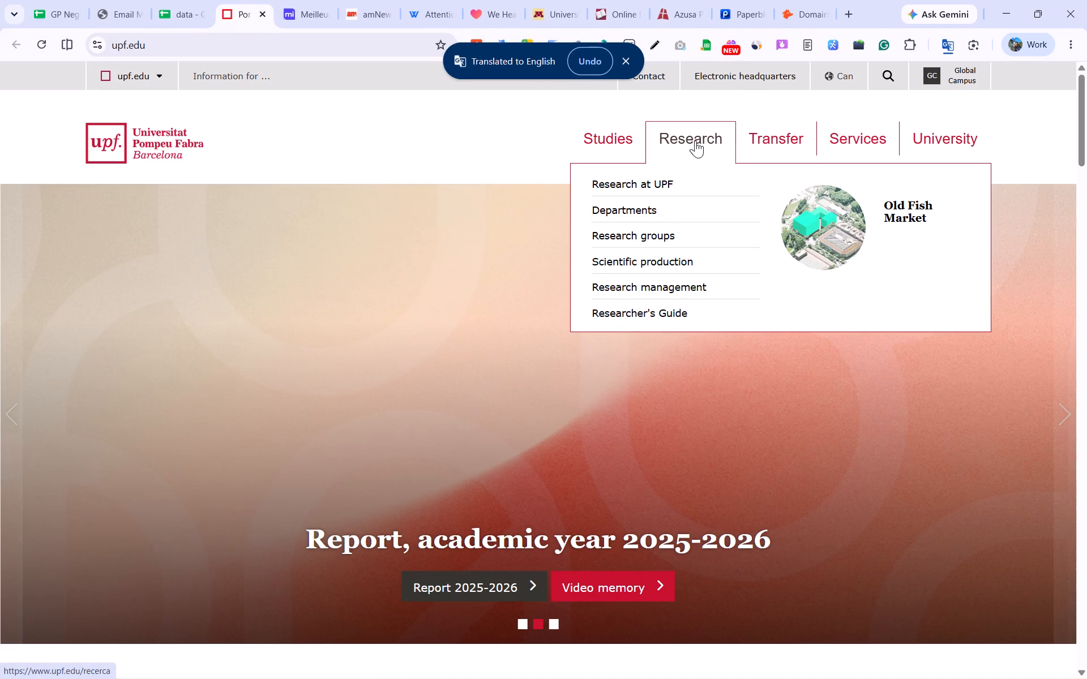
left_click_drag(1085, 131, 1086, 678)
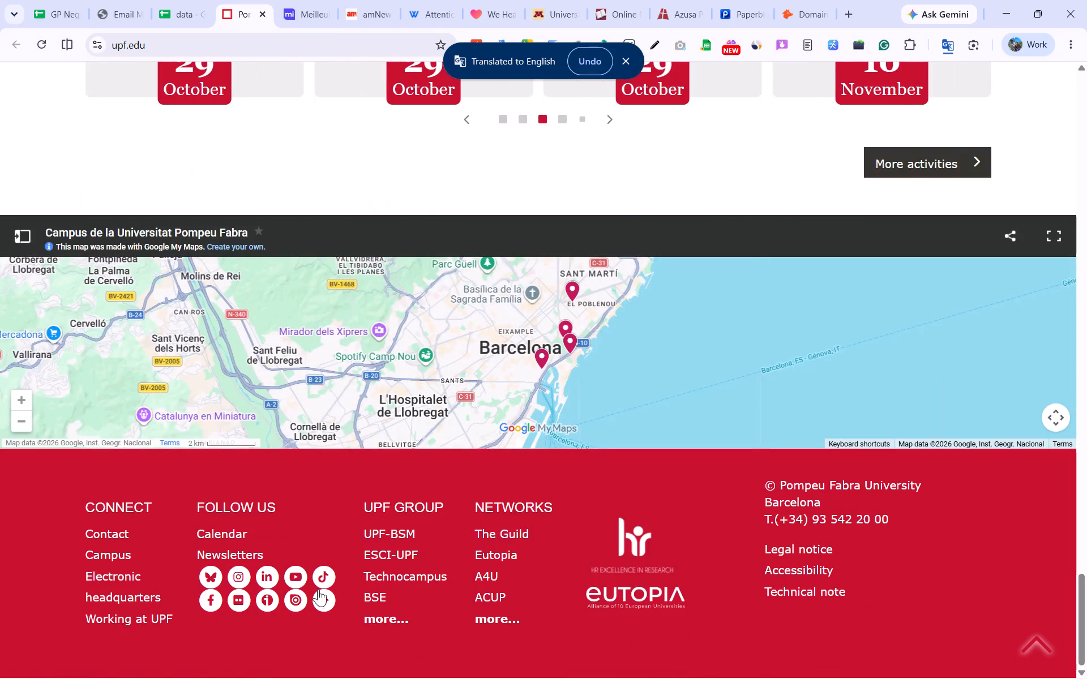
left_click(209, 595)
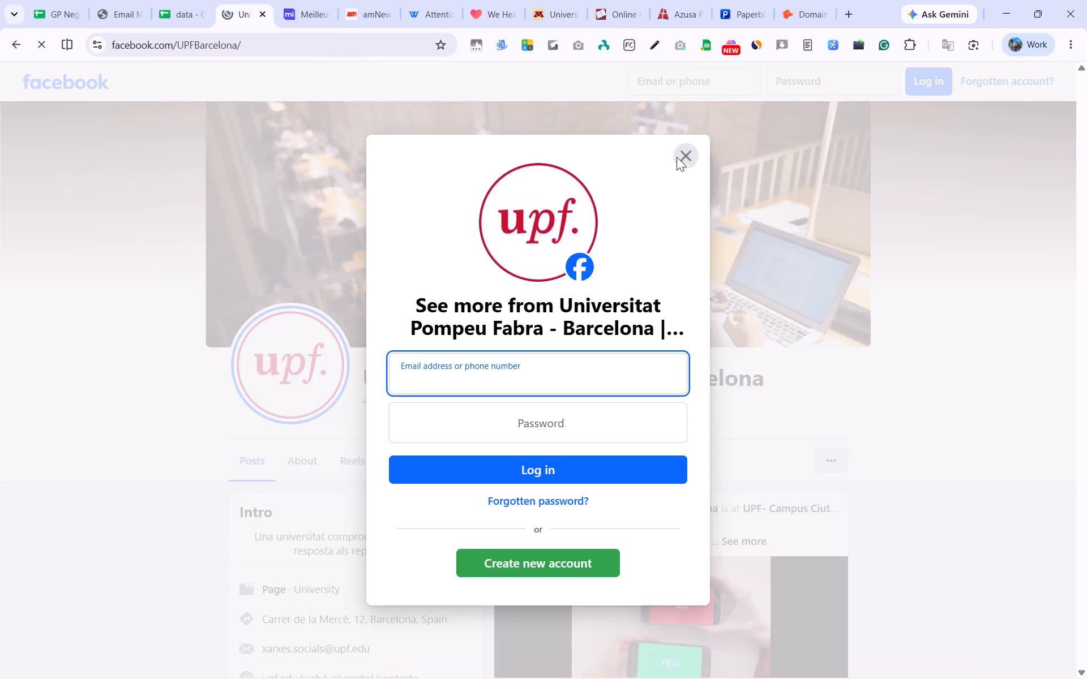
Dismiss the Facebook login prompt, copy the email address from UPF's Intro section, and return to the data spreadsheet.
left_click(677, 157)
scroll(452, 393, "down", 2)
left_click_drag(382, 473, 255, 470)
key("ctrl+c")
left_click(191, 0)
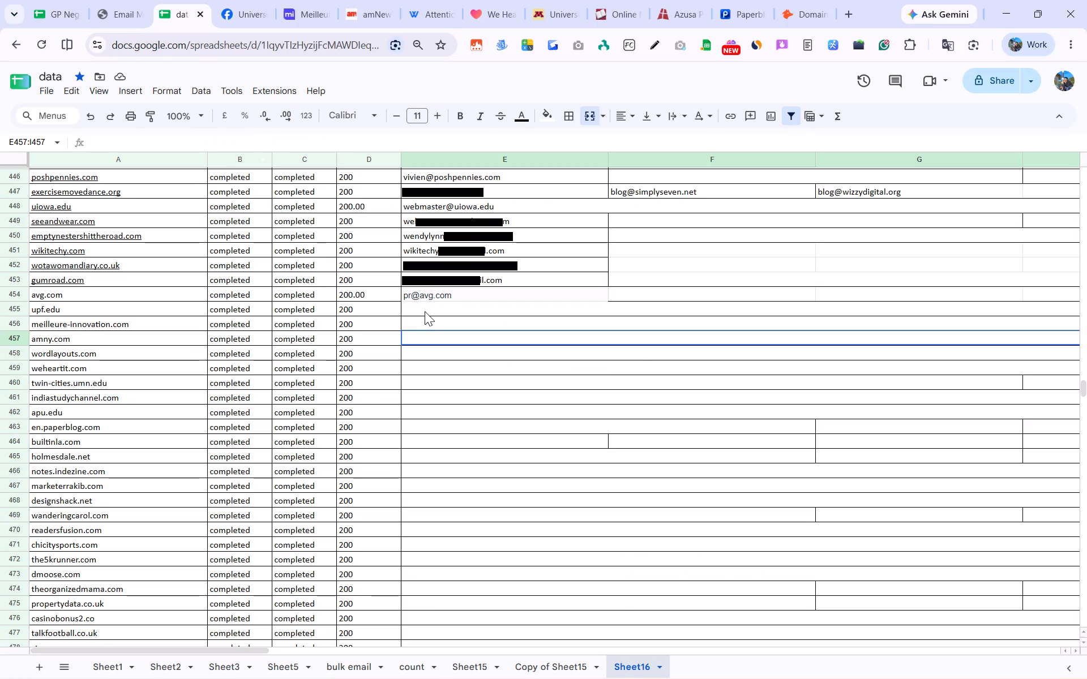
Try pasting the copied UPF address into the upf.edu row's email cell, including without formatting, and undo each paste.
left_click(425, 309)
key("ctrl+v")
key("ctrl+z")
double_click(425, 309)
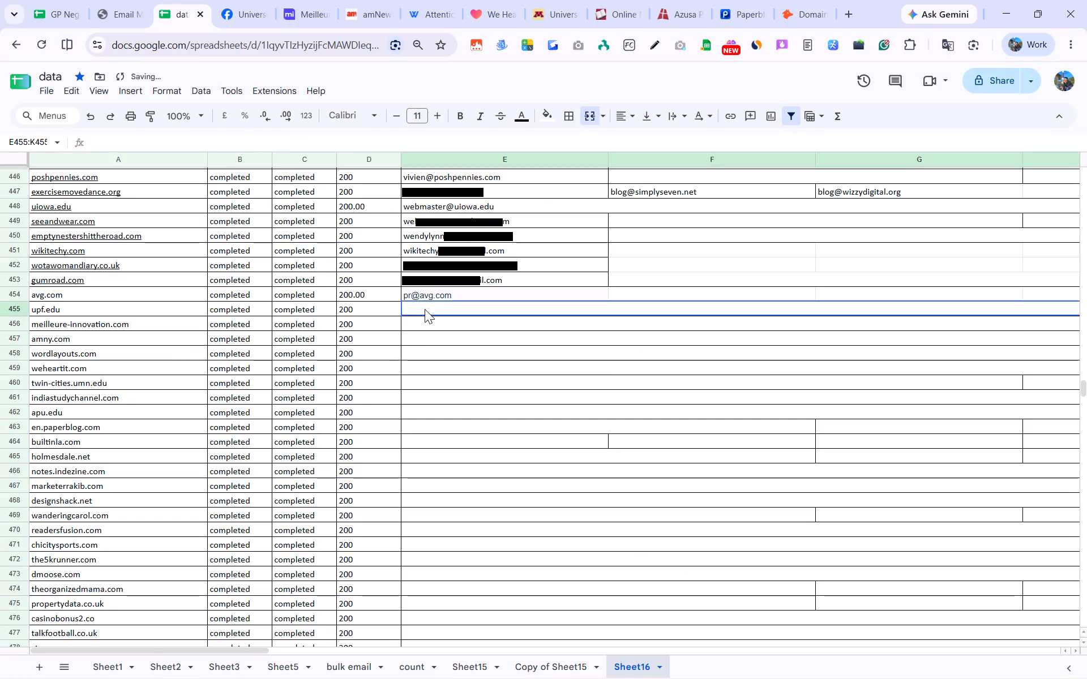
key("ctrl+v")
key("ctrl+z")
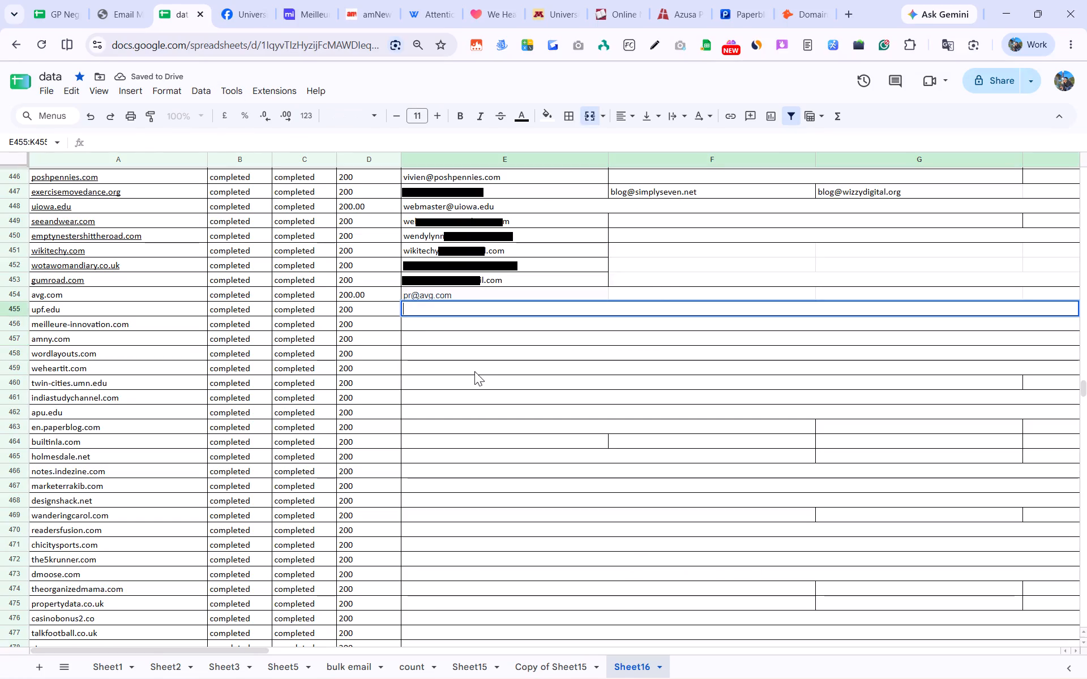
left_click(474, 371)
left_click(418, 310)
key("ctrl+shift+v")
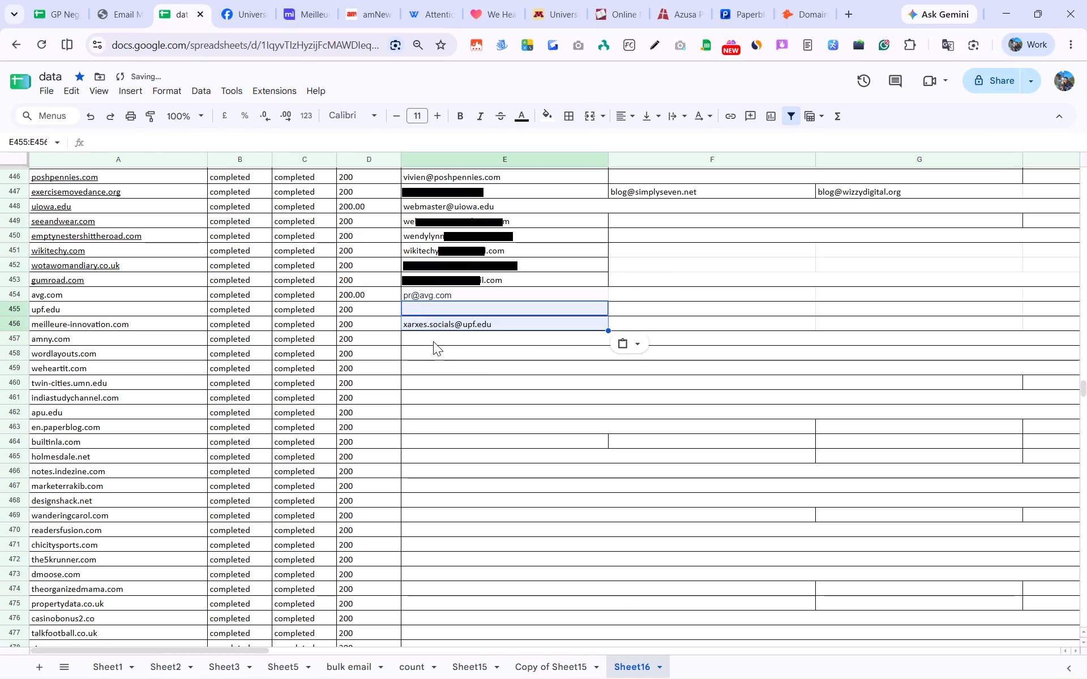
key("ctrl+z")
Paste the copied UPF email address as text inside the upf.edu row's column E cell.
double_click(427, 311)
key("ctrl+v")
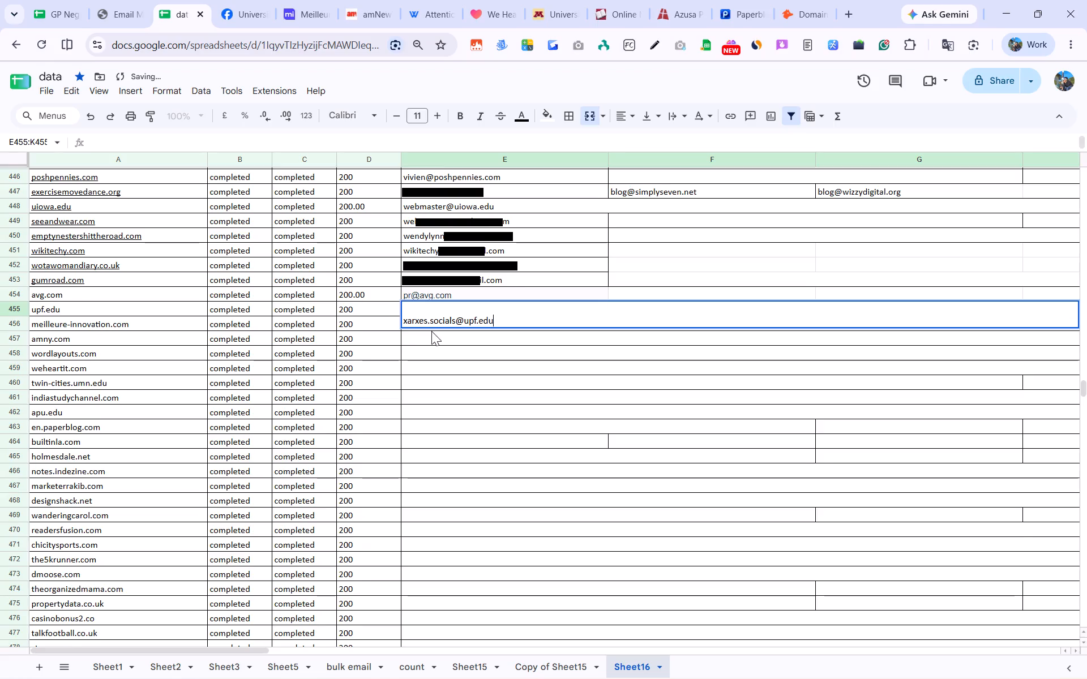
left_click(431, 332)
left_click(425, 309)
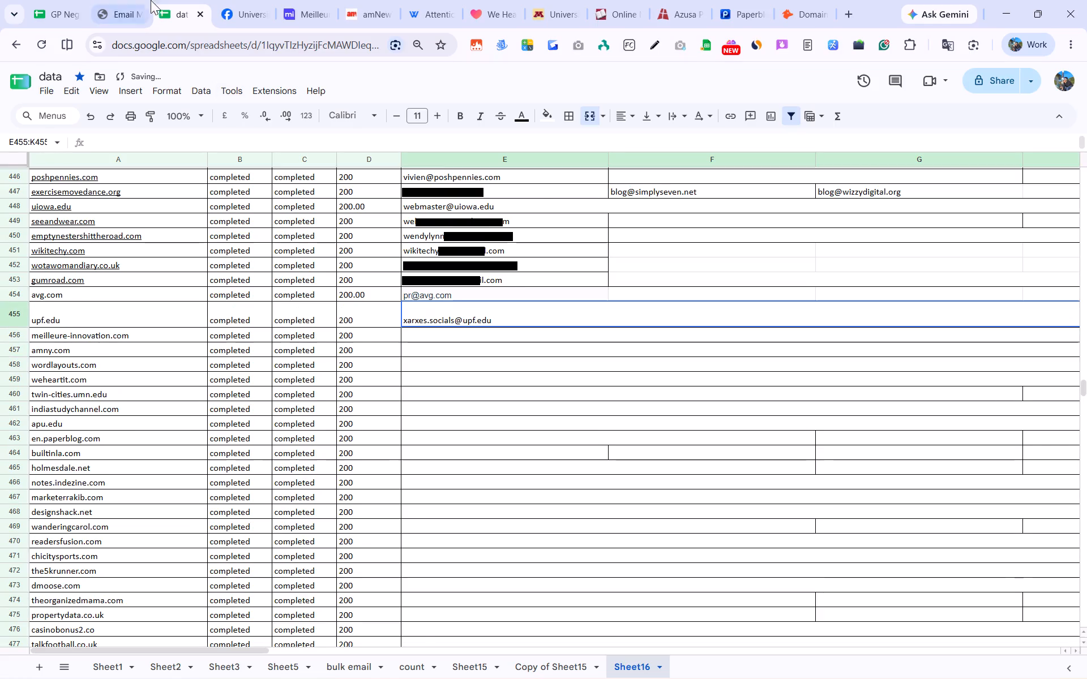
Close UPF's Facebook tab, accept the cookies on meilleure-innovation.com, and open its Contact us page from the footer.
left_click(237, 12)
left_click(261, 19)
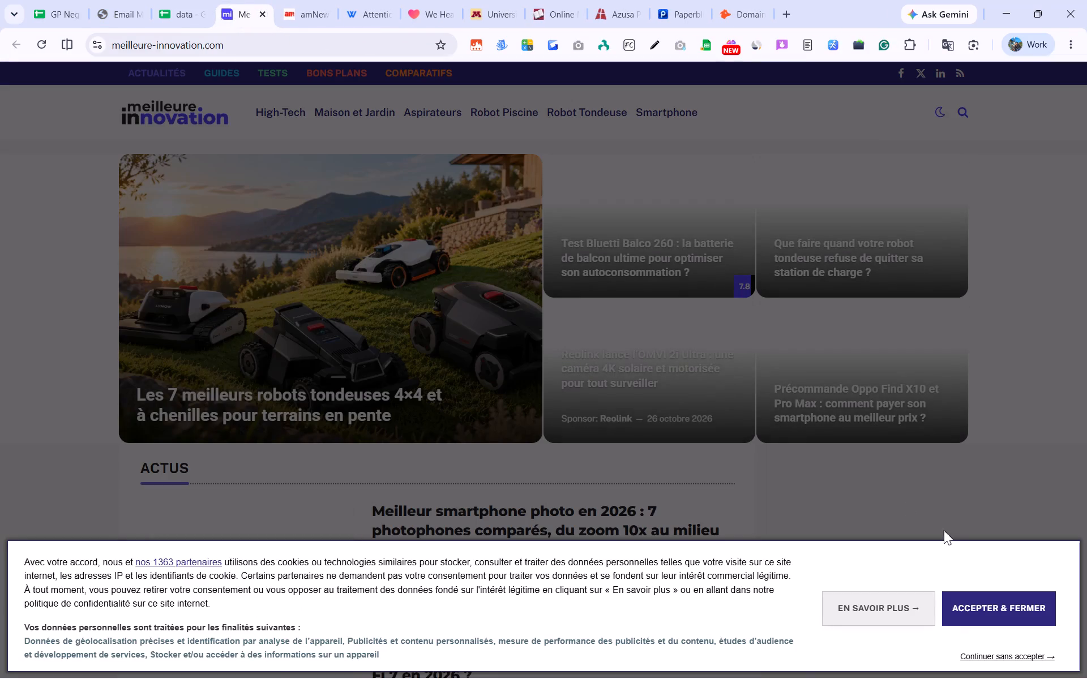
left_click(977, 608)
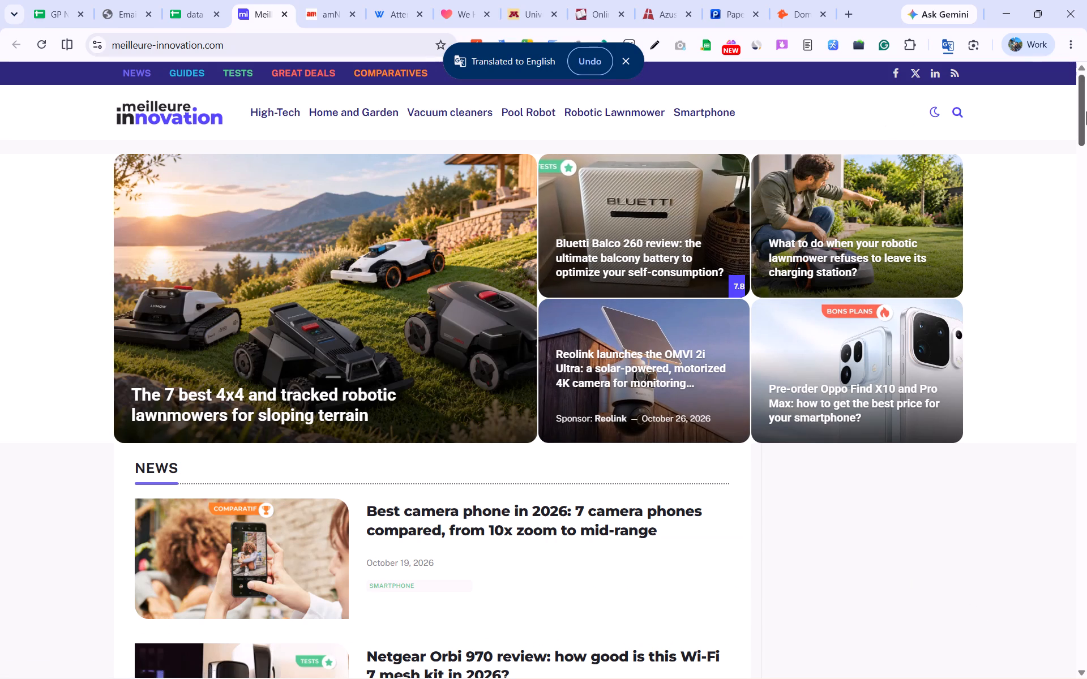
left_click_drag(1086, 111, 1086, 678)
scroll(666, 568, "down", 7)
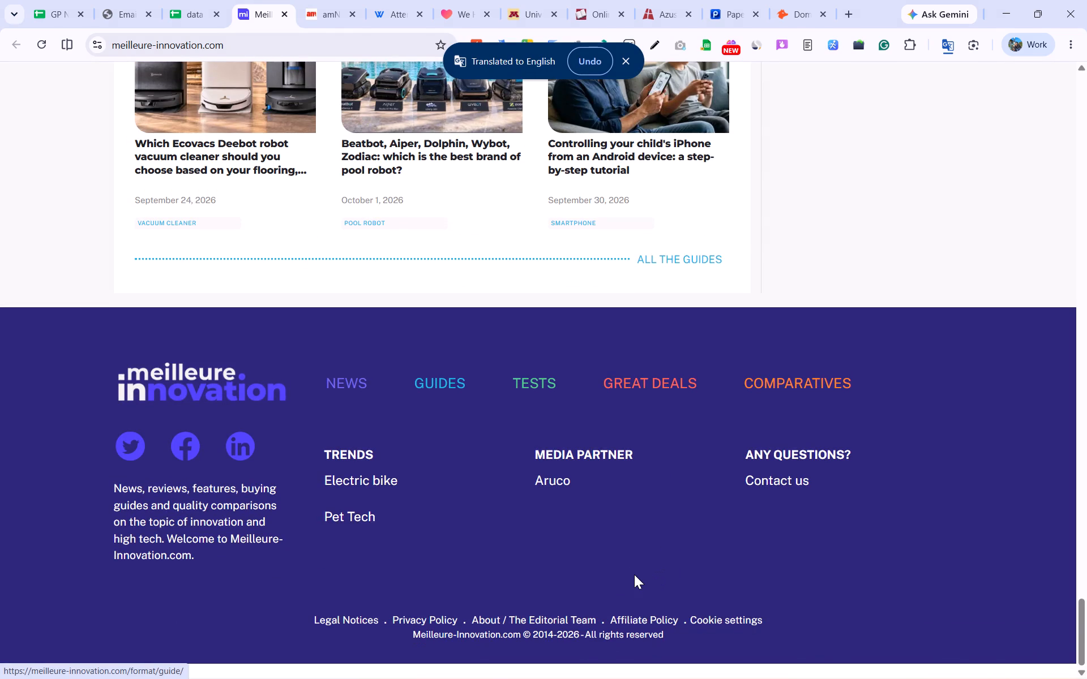
left_click(769, 475)
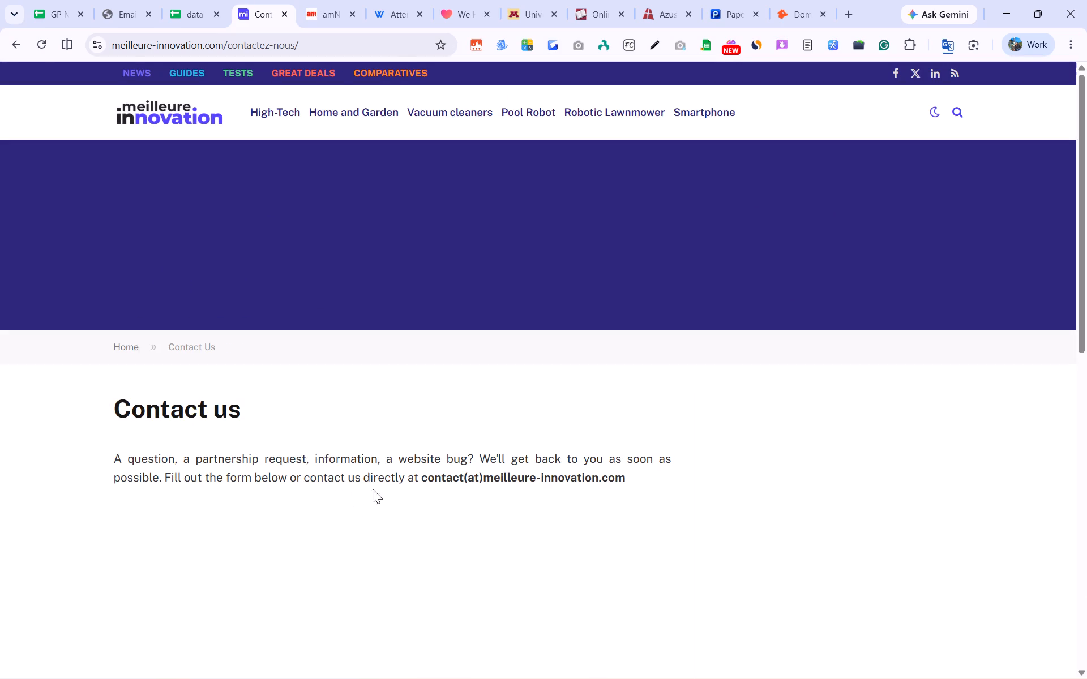
Copy the contact email address from Meilleure Innovation's Contact us page and return to the data spreadsheet.
left_click_drag(422, 479, 612, 482)
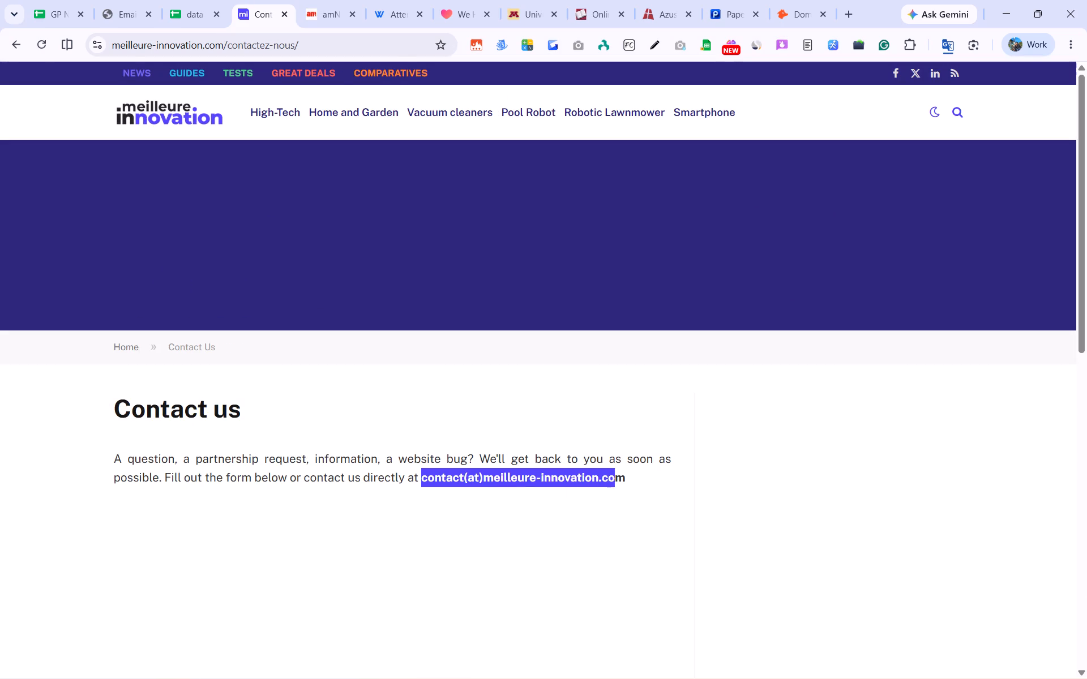
left_click_drag(612, 482, 628, 482)
key("ctrl+c")
left_click(206, 0)
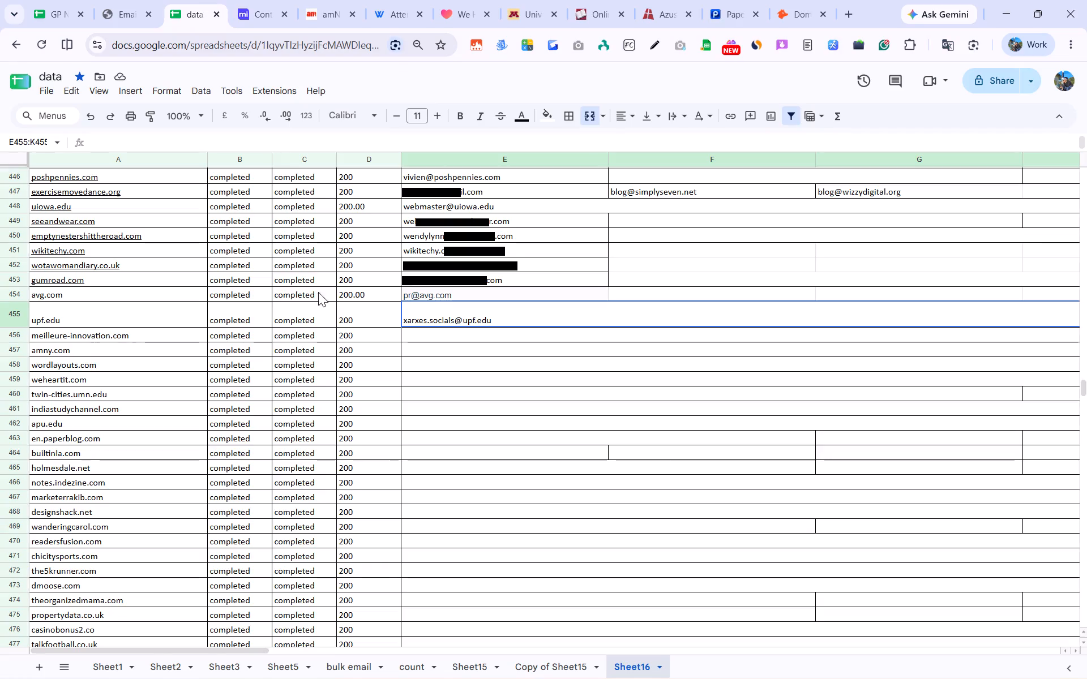
Paste the copied contact email into column E for meilleure-innovation.com in Sheet16 and replace its "(at)" with @.
left_click(421, 336)
key("ctrl+v")
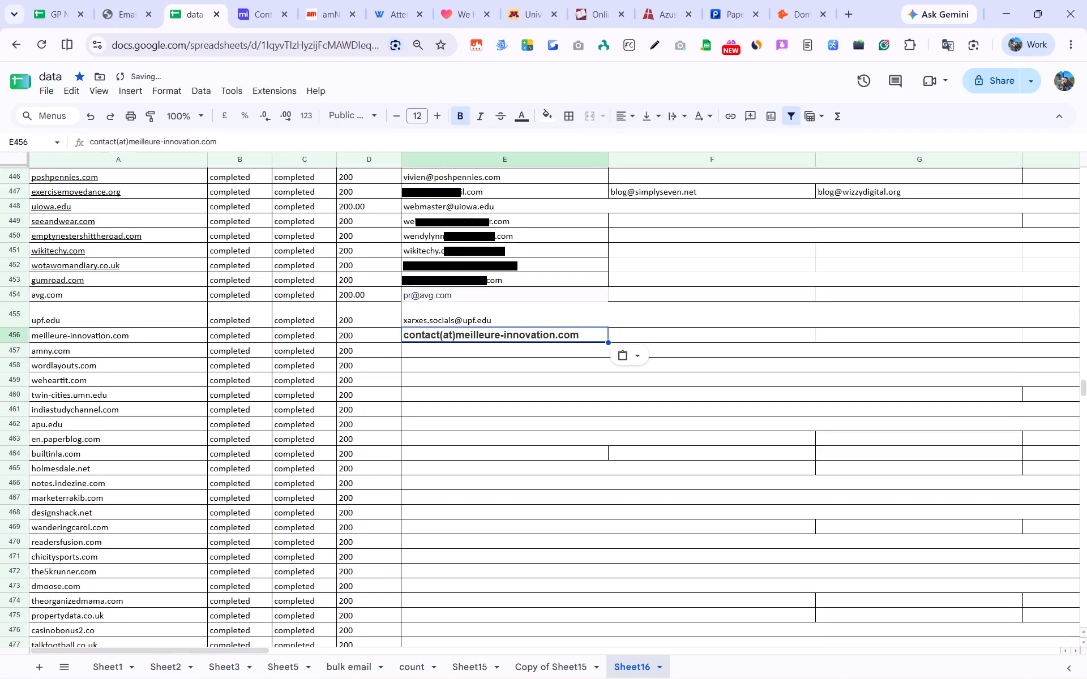
left_click(469, 342)
double_click(463, 338)
left_click_drag(454, 335, 442, 334)
key("BackSpace")
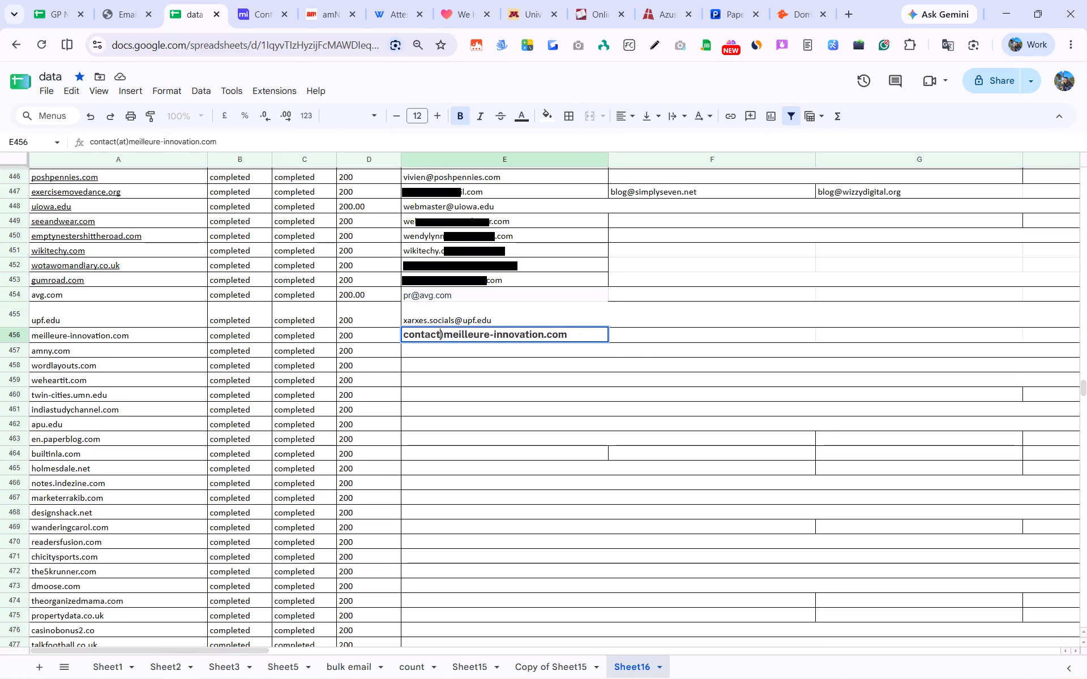
key("Right")
key("BackSpace")
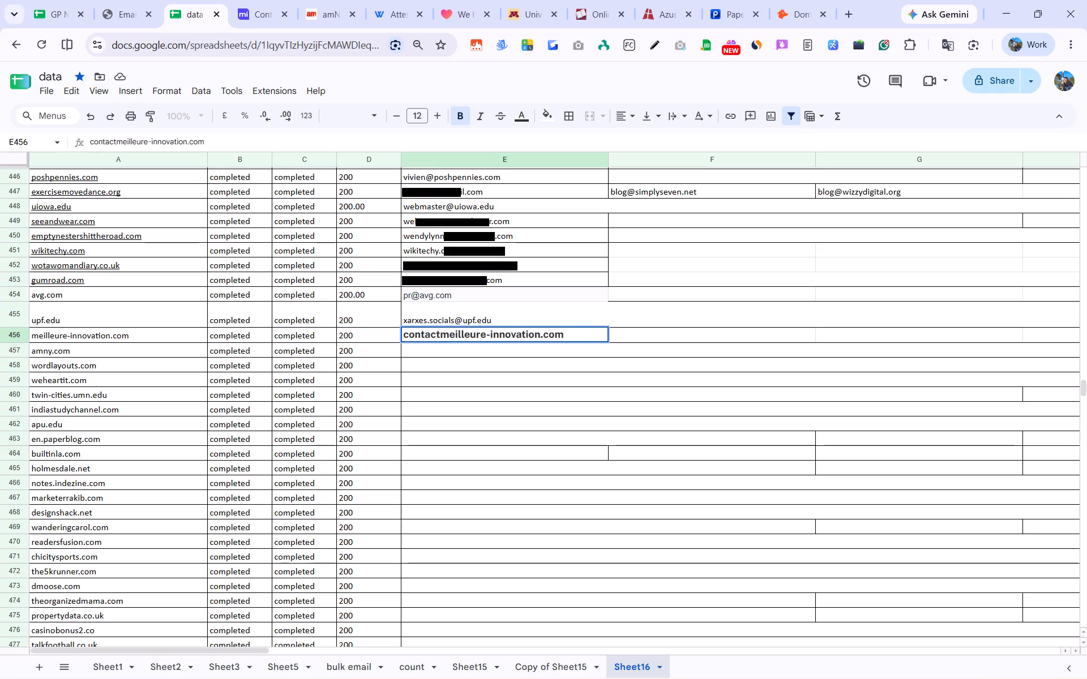
key("shift+at")
left_click(543, 372)
left_click(417, 350)
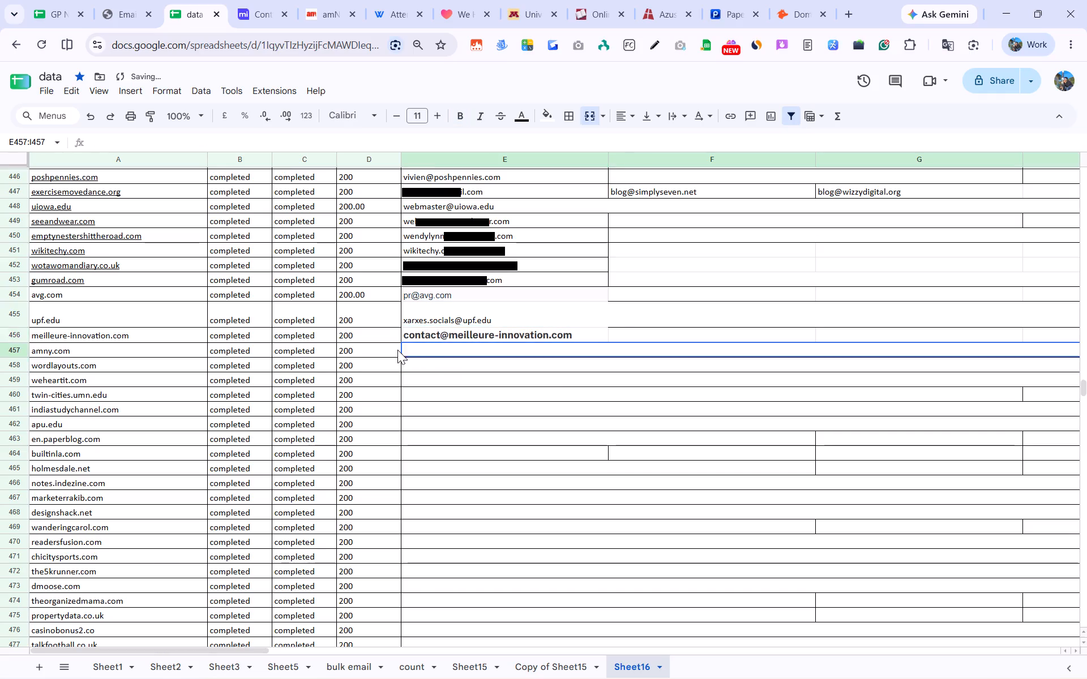
key("shift+space")
Close the meilleure-innovation.com contact page tab.
left_click(268, 0)
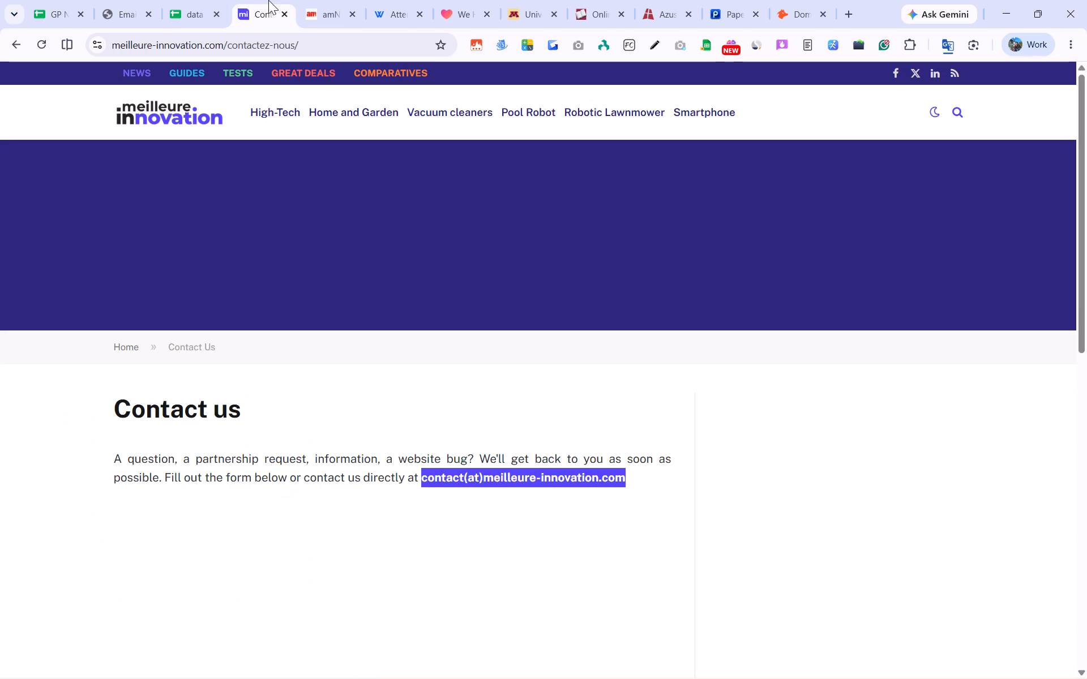
left_click(286, 16)
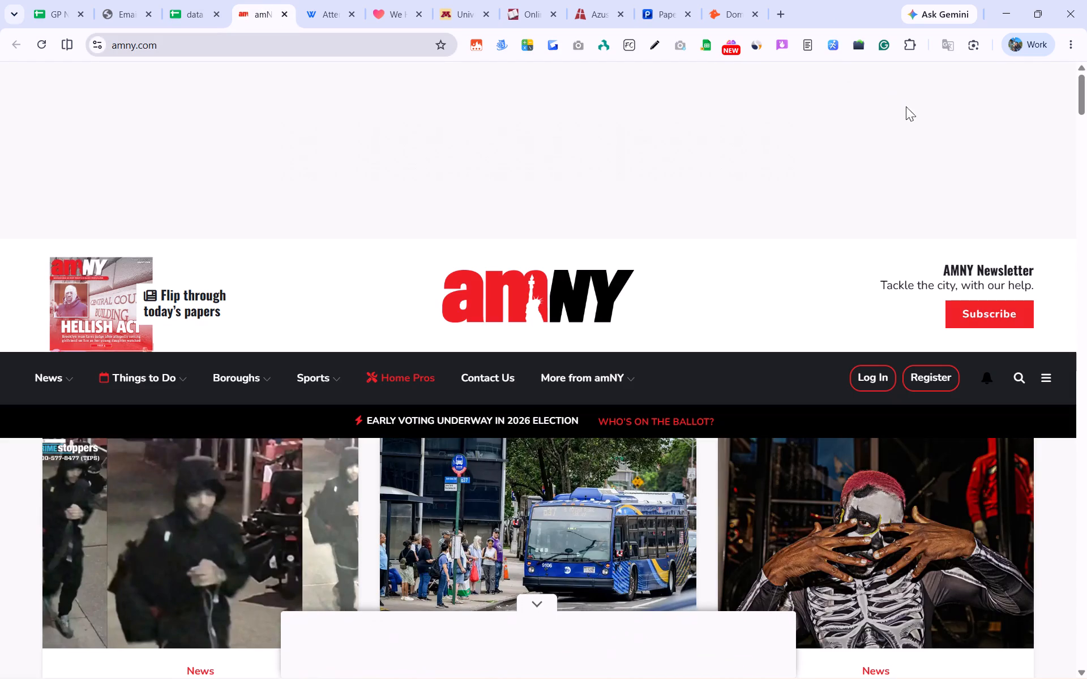
Open the Contact Us page on amny.com from the site's full navigation.
left_click(1046, 377)
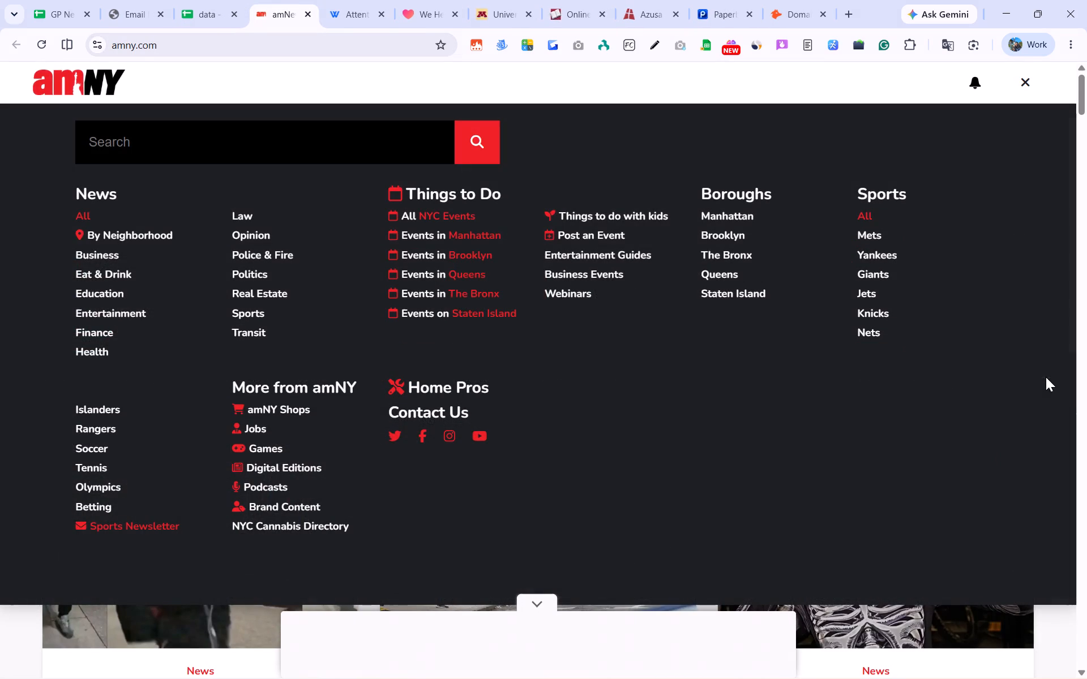
left_click(423, 412)
scroll(335, 505, "down", 2)
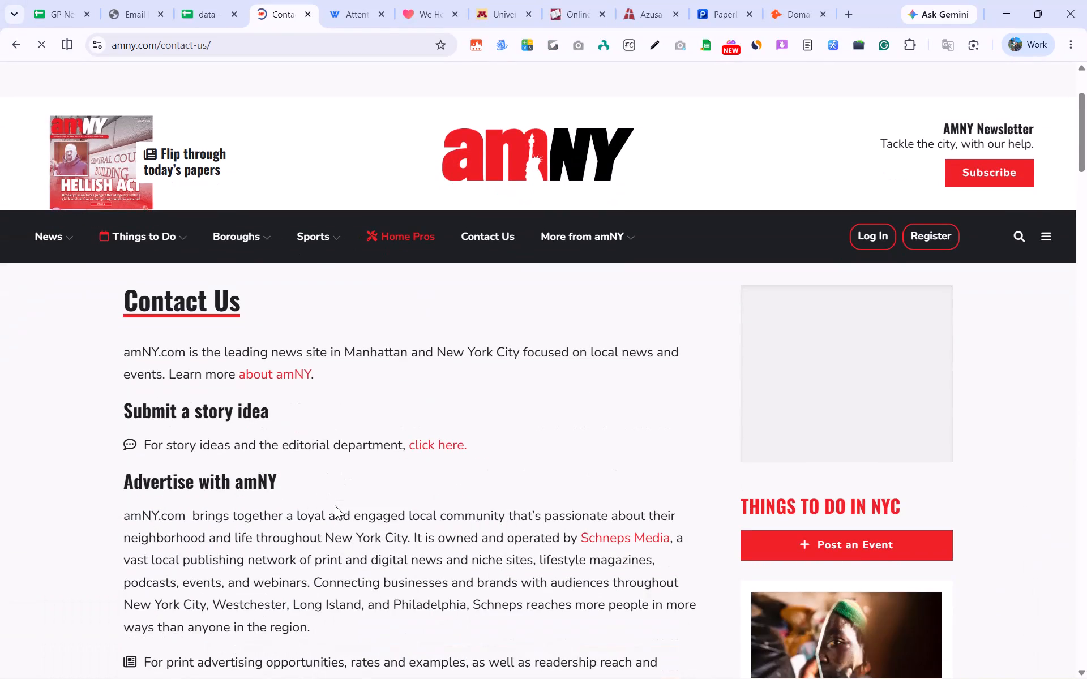
Search the amny.com Contact Us page for "@" and look through its contact details for an email address.
key("ctrl+f")
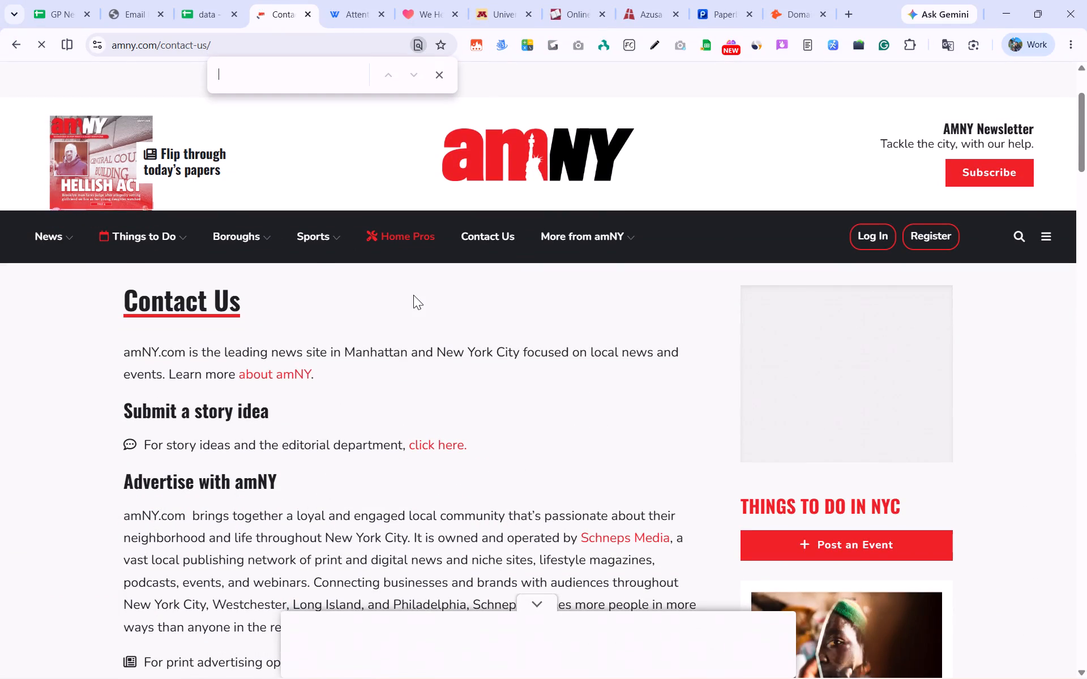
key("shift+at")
scroll(460, 393, "down", 8)
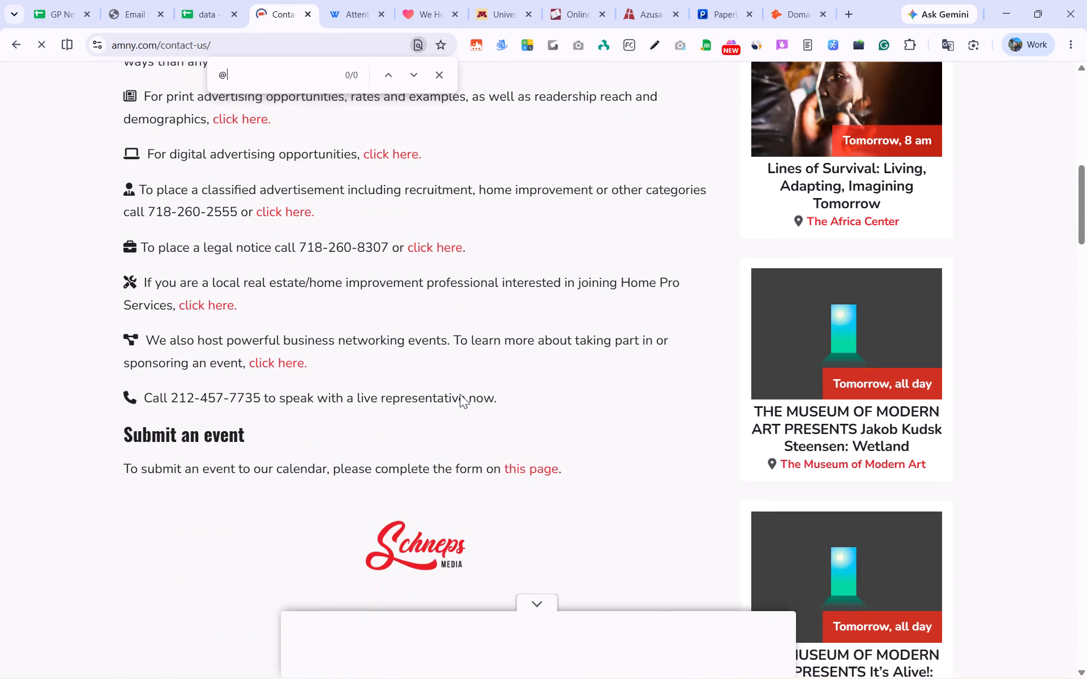
scroll(460, 394, "down", 2)
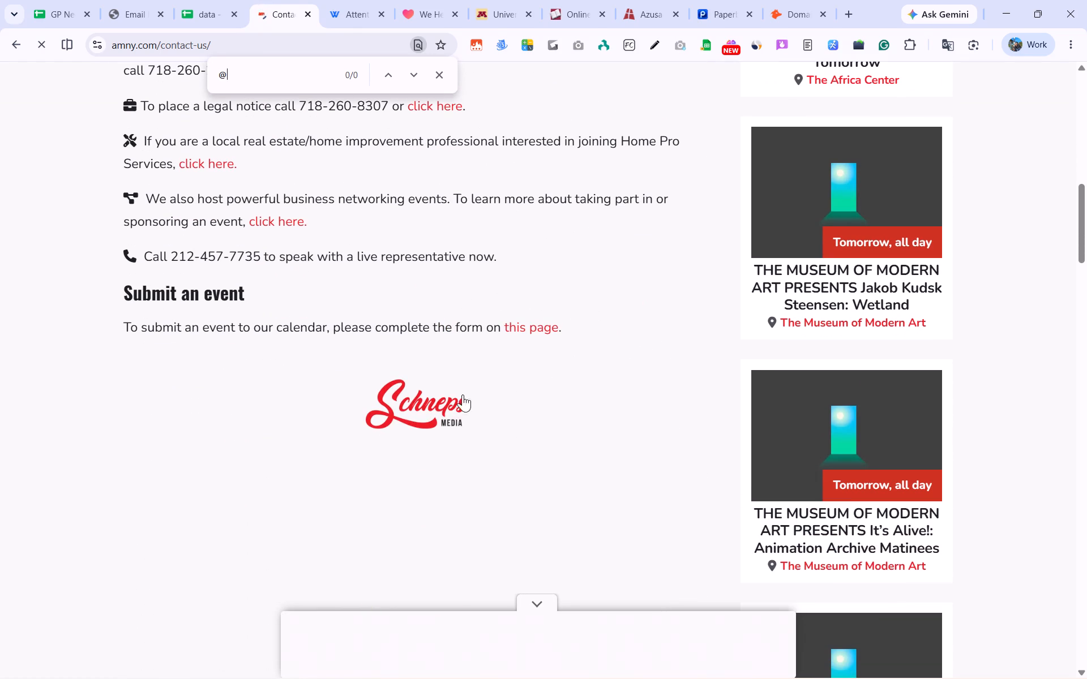
Open amNY's Facebook page from the site's full navigation, check its Intro for a contact email, and close the page.
scroll(459, 419, "up", 3)
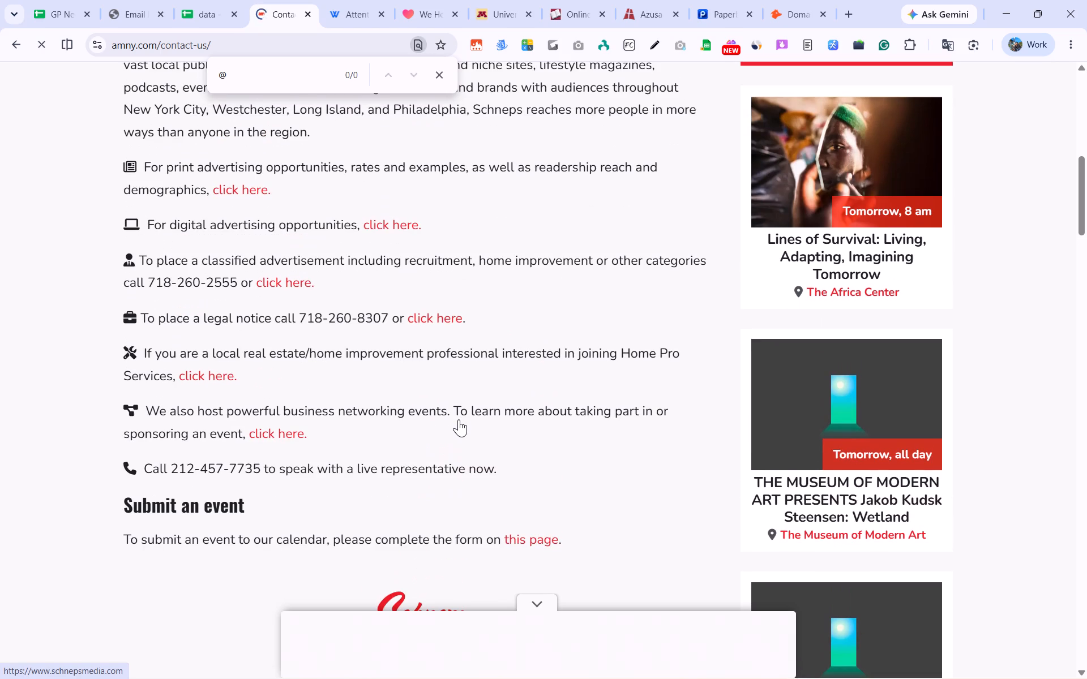
scroll(540, 420, "up", 12)
left_click(1043, 381)
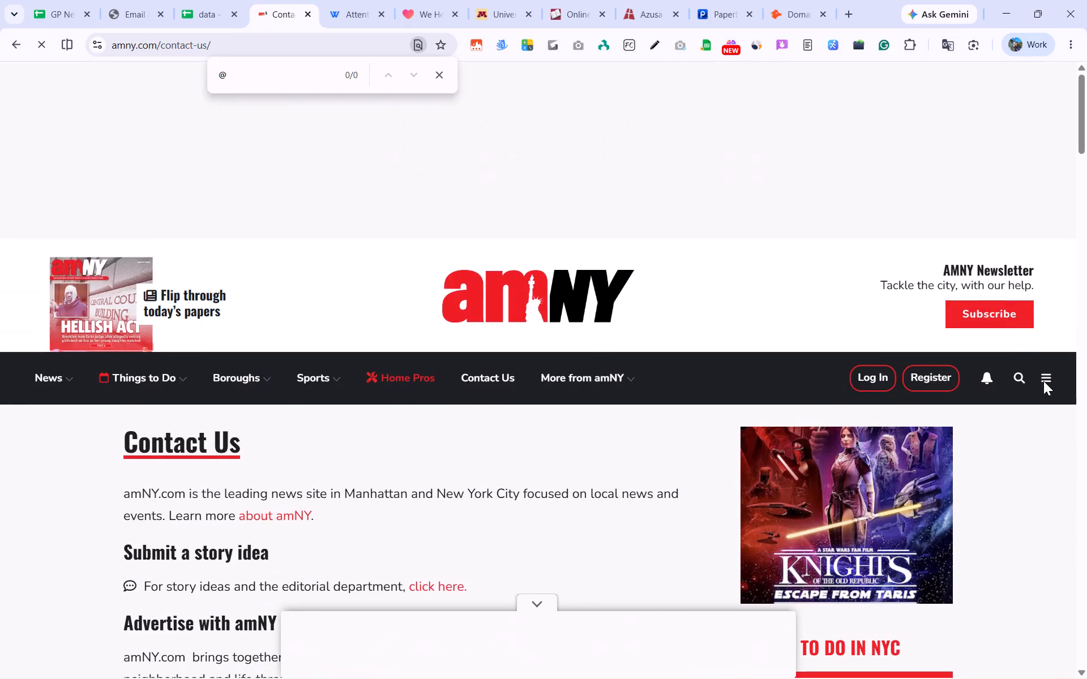
left_click(423, 431)
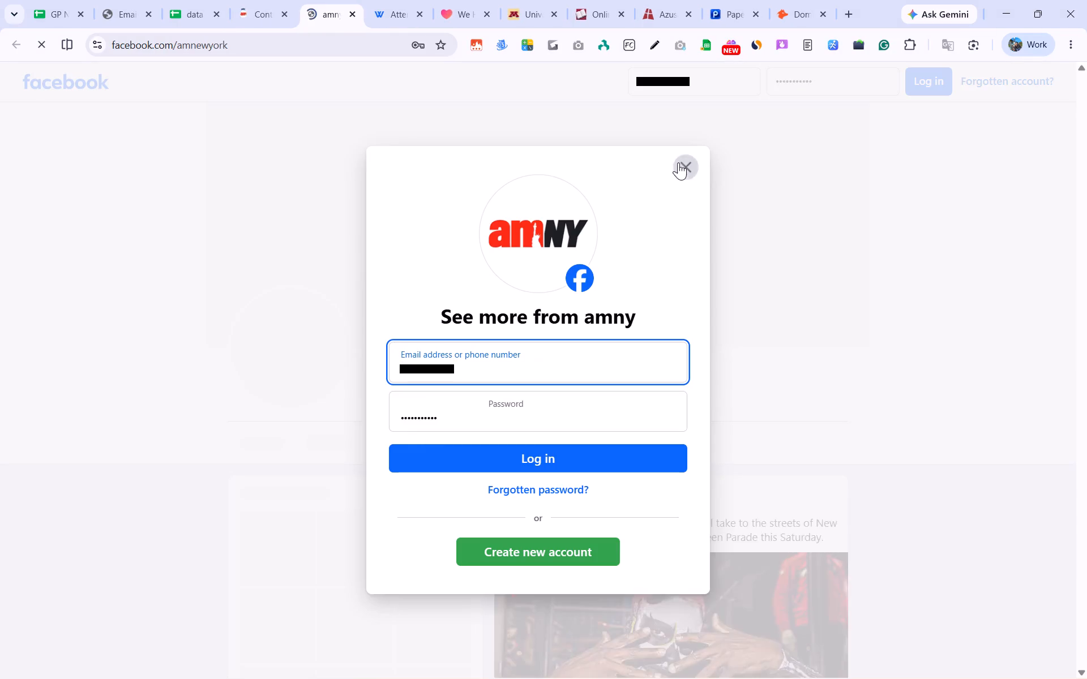
left_click(678, 162)
scroll(442, 399, "down", 5)
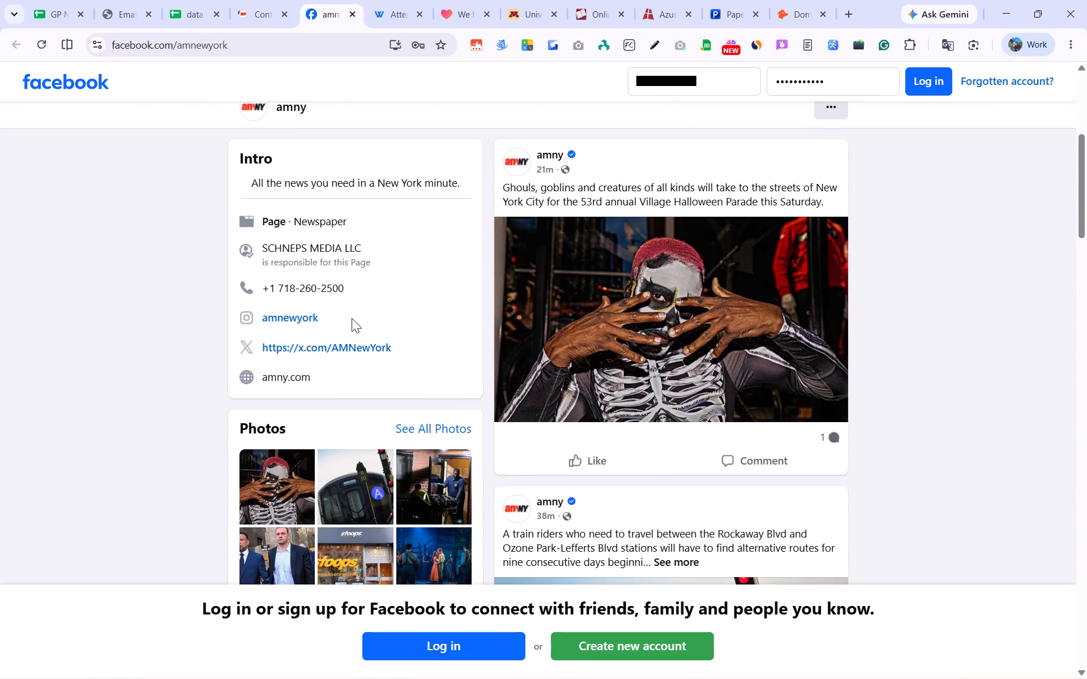
scroll(352, 318, "down", 3)
scroll(352, 318, "up", 4)
left_click(354, 16)
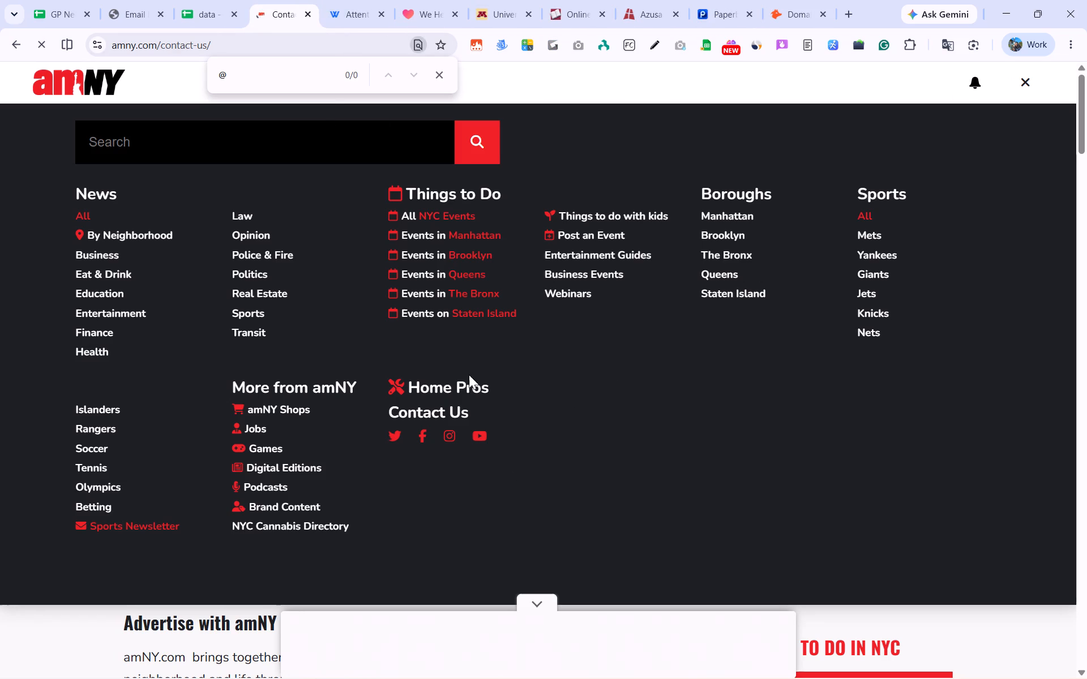
Open amNY's YouTube channel from the site's full navigation and examine its full description for a contact email.
left_click(481, 435)
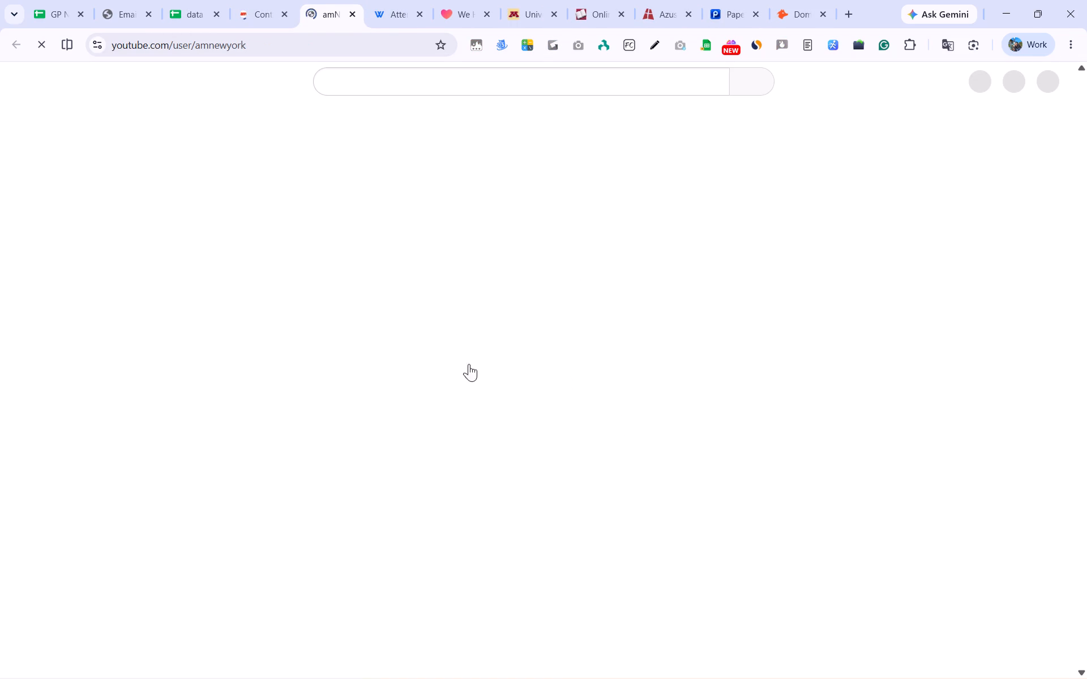
left_click(787, 302)
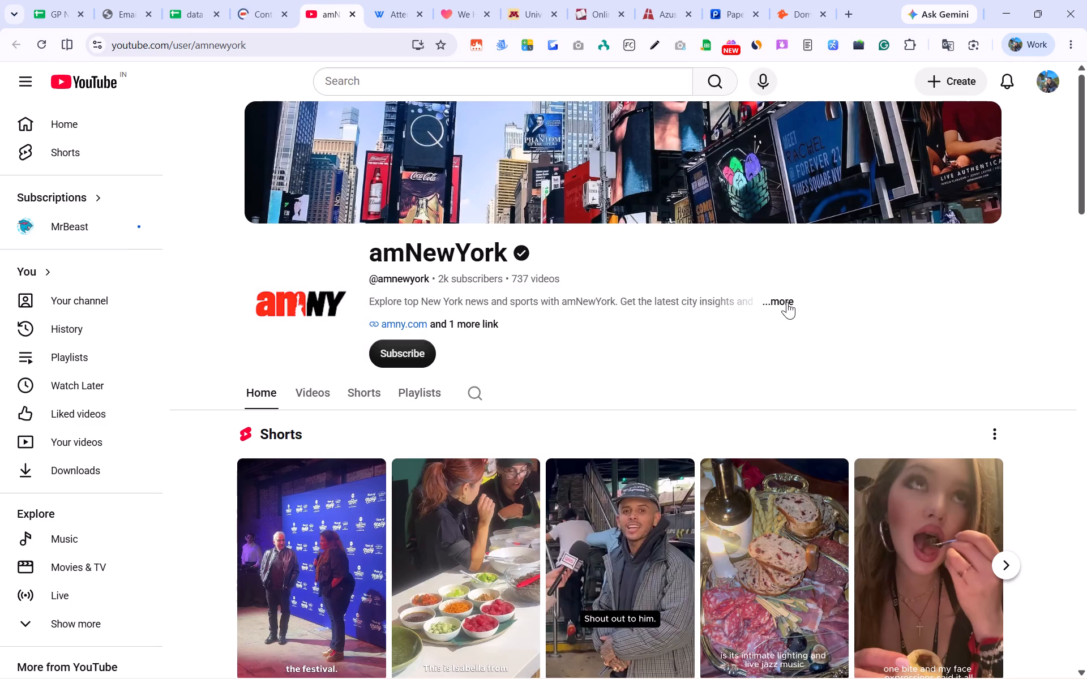
scroll(504, 411, "down", 4)
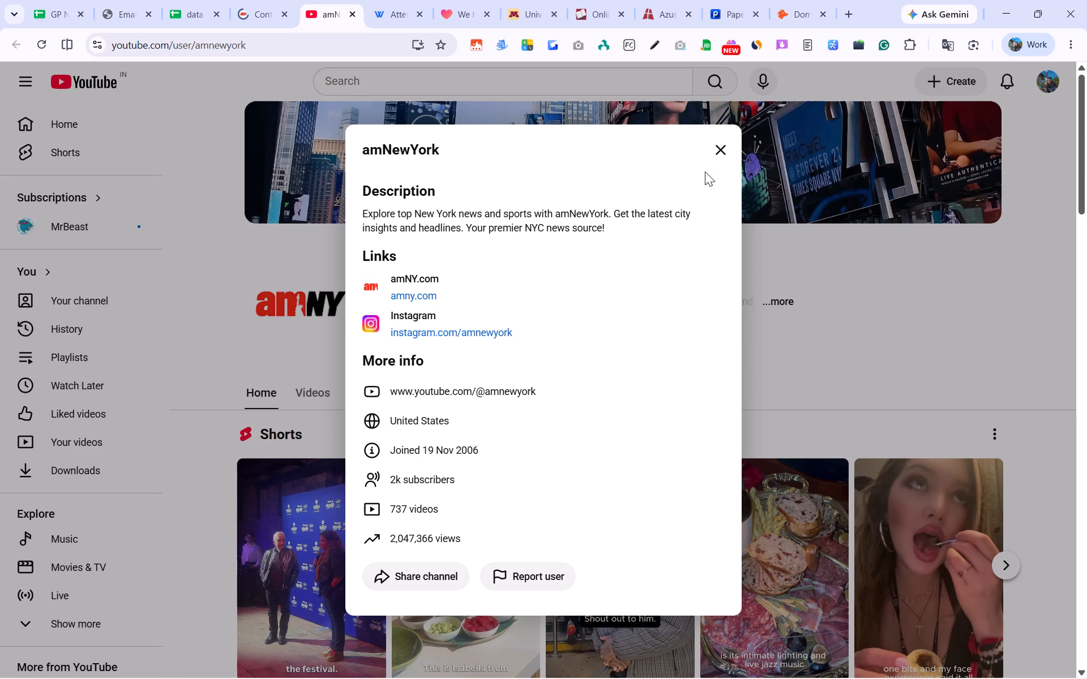
Dismiss the amNewYork channel description and close its YouTube tab.
left_click(726, 153)
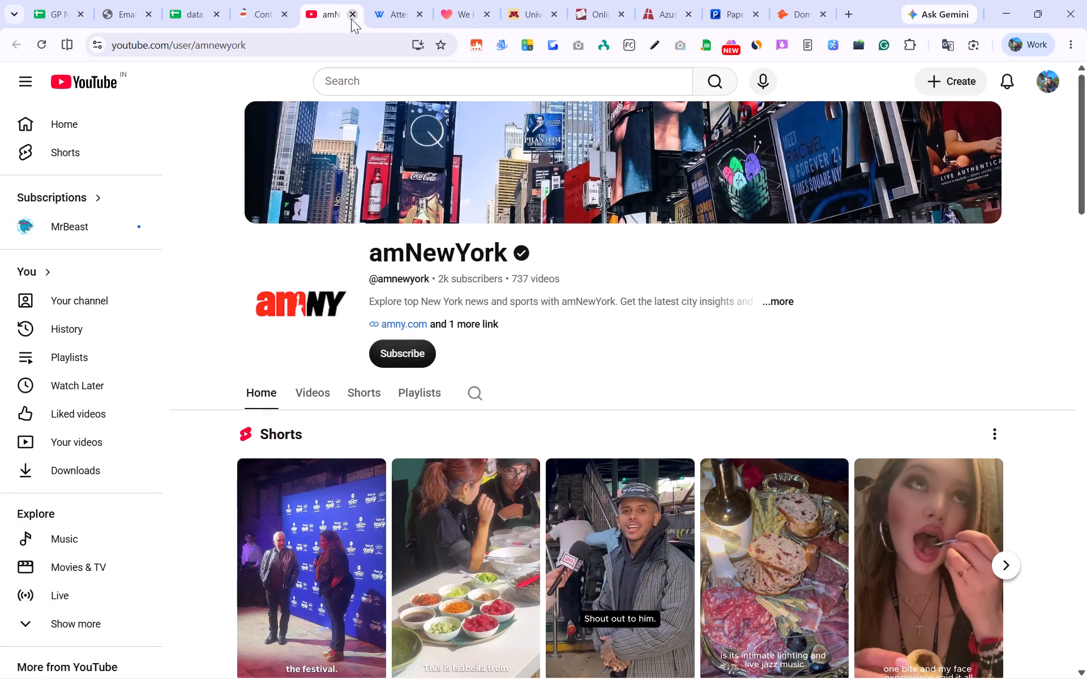
left_click(351, 19)
Reload amNY's Contact Us page, look for contact details, and open the editorial department's story idea form.
scroll(579, 466, "down", 2)
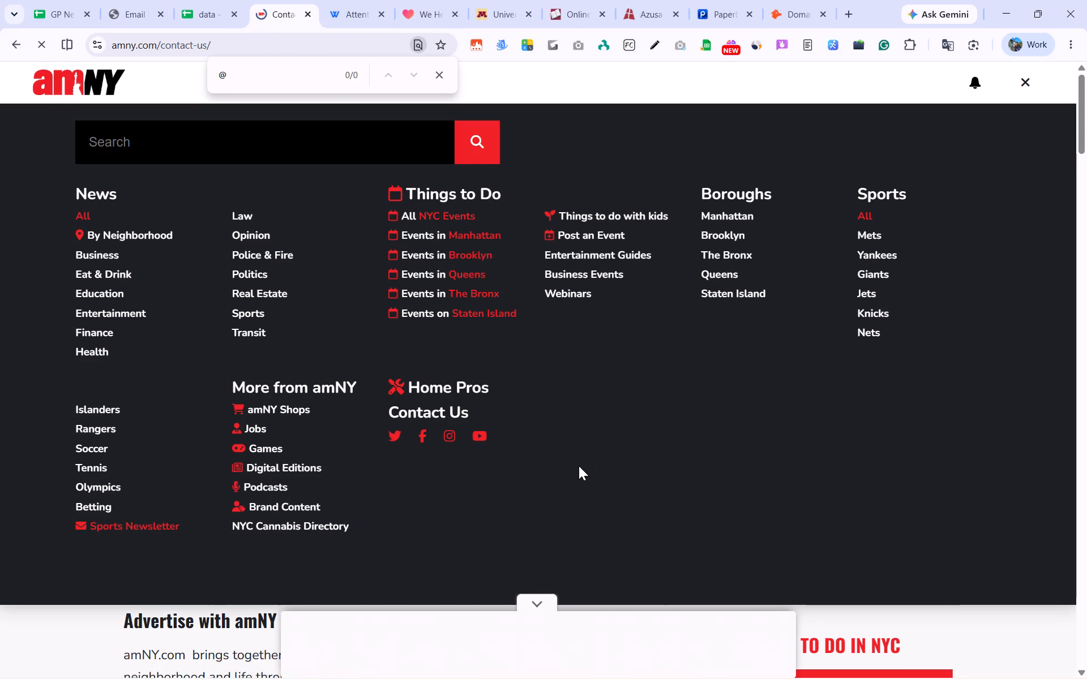
scroll(579, 466, "down", 6)
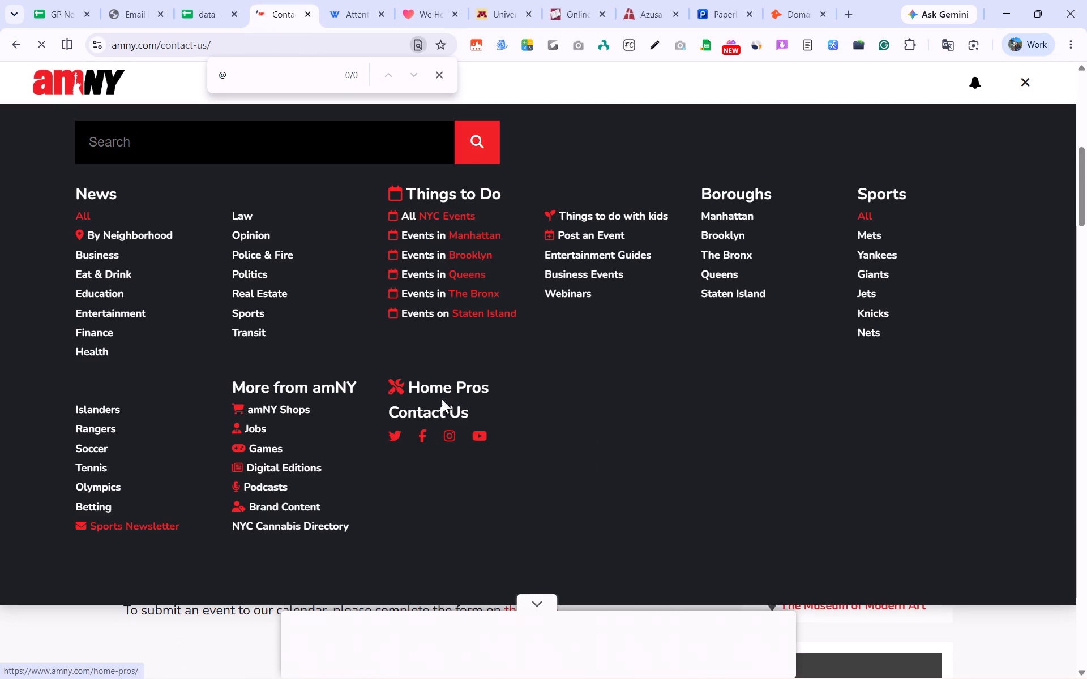
left_click(442, 409)
scroll(337, 459, "down", 3)
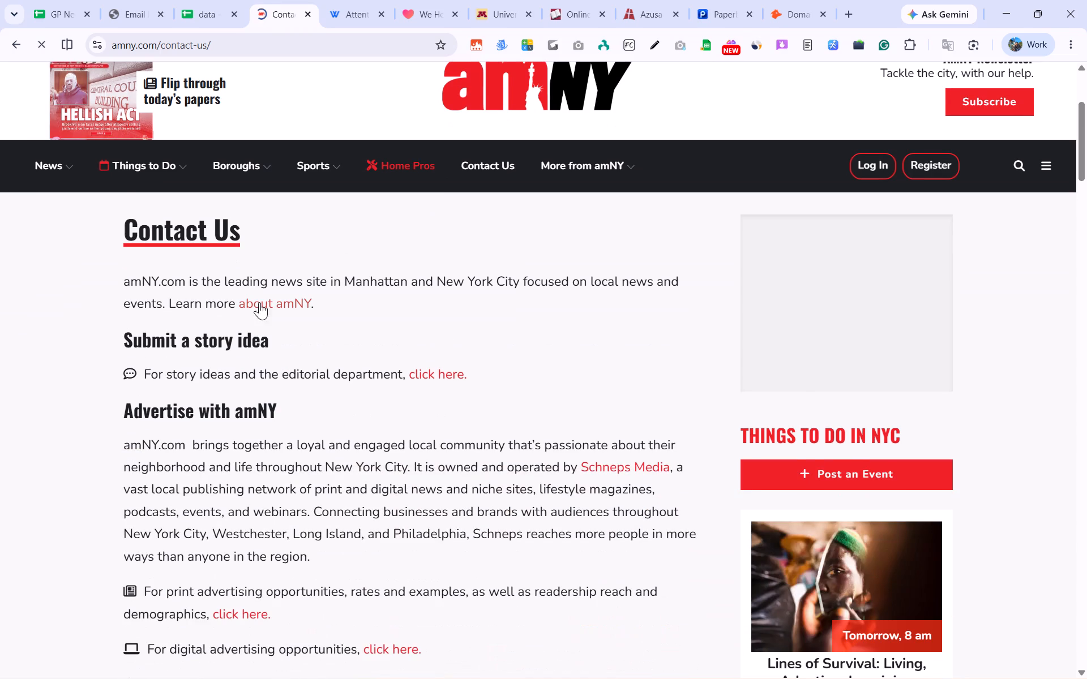
left_click(456, 373)
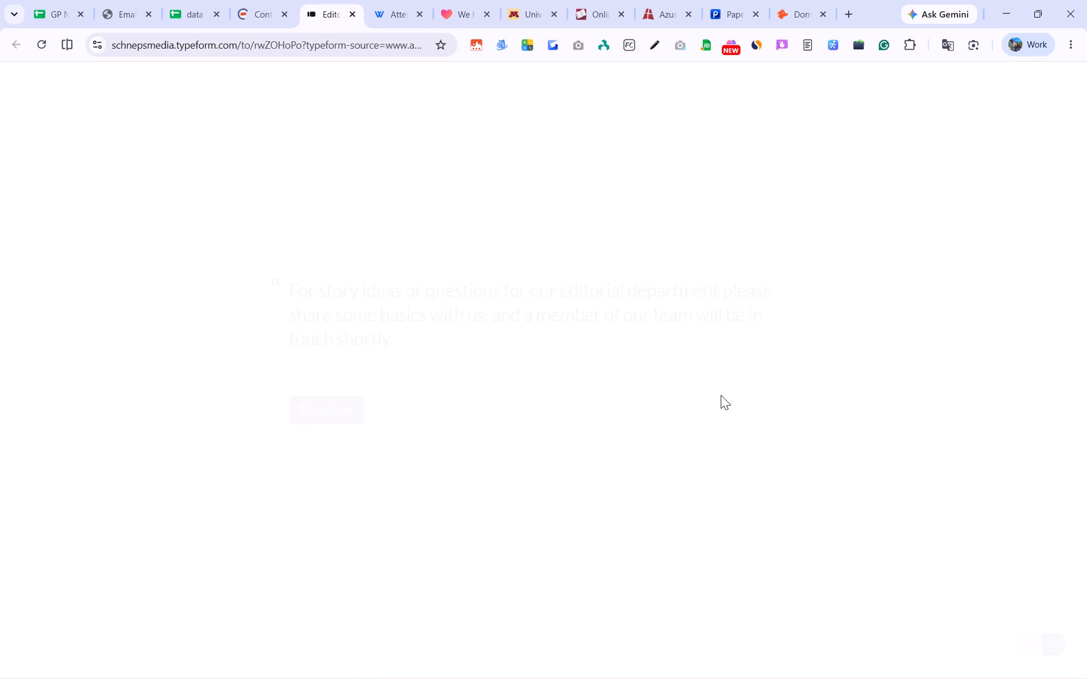
Look through the opening of the editorial story idea form for contact details, and close its tab.
left_click(350, 412)
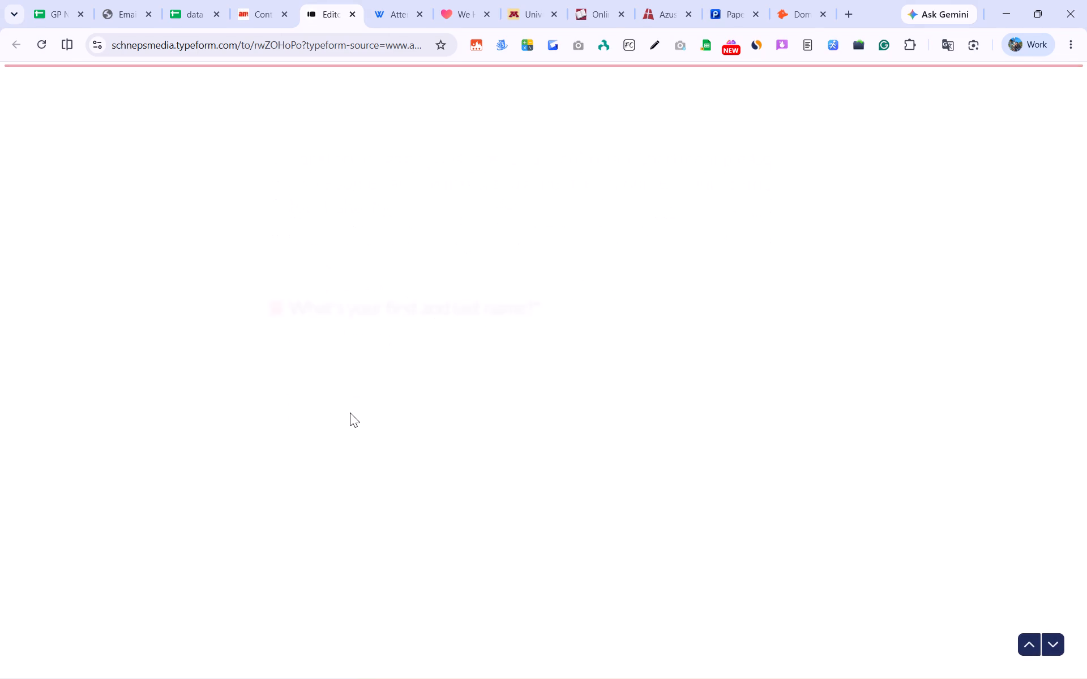
left_click(325, 401)
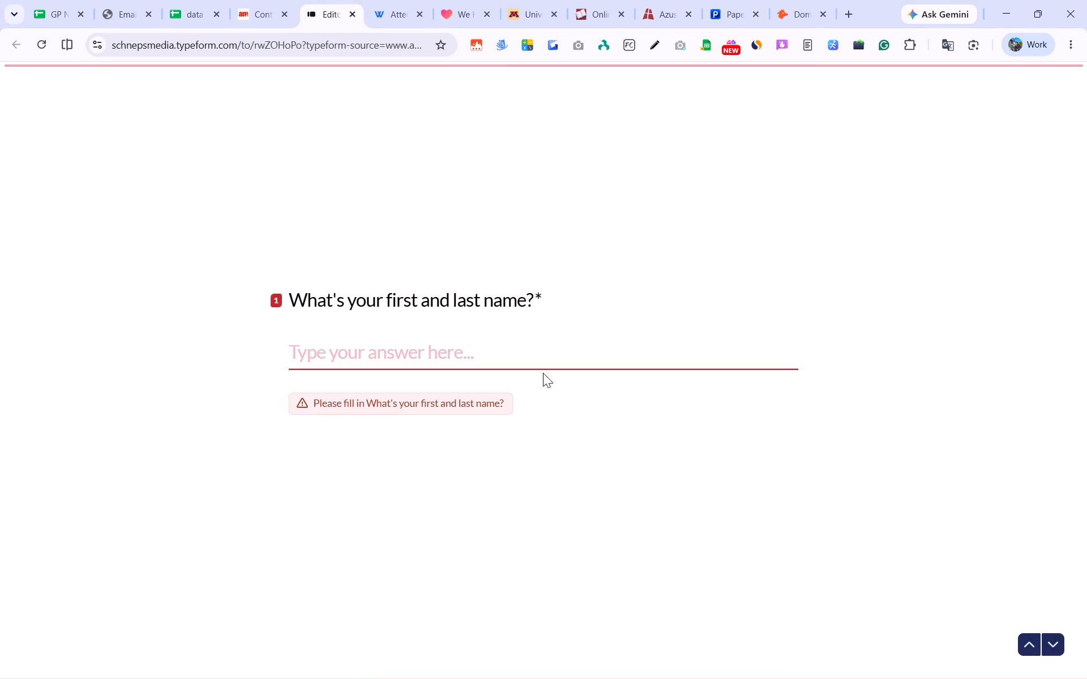
left_click(352, 20)
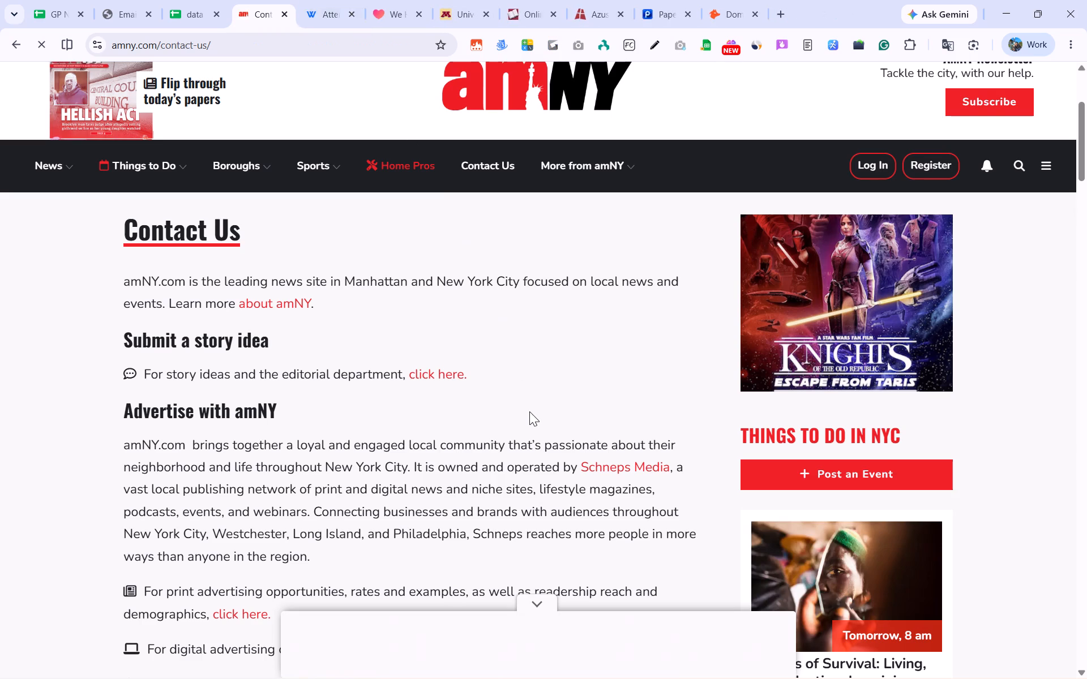
Check amNY's print advertising form and the rest of the Contact Us page for an email address.
scroll(529, 411, "down", 3)
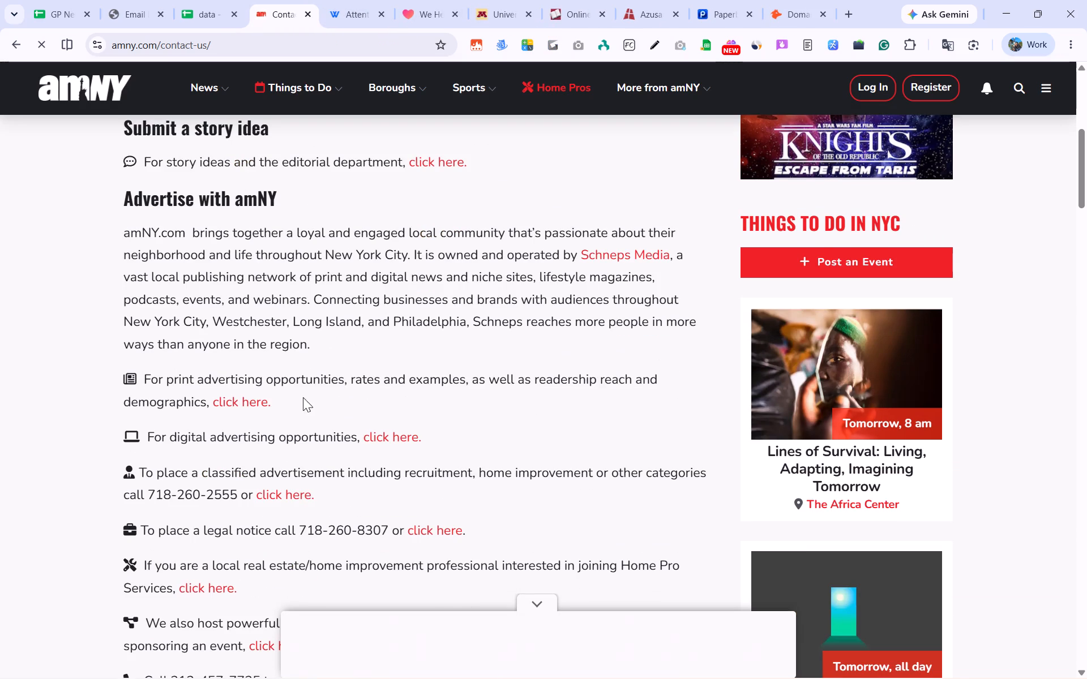
left_click_drag(251, 396, 354, 405)
left_click(263, 397)
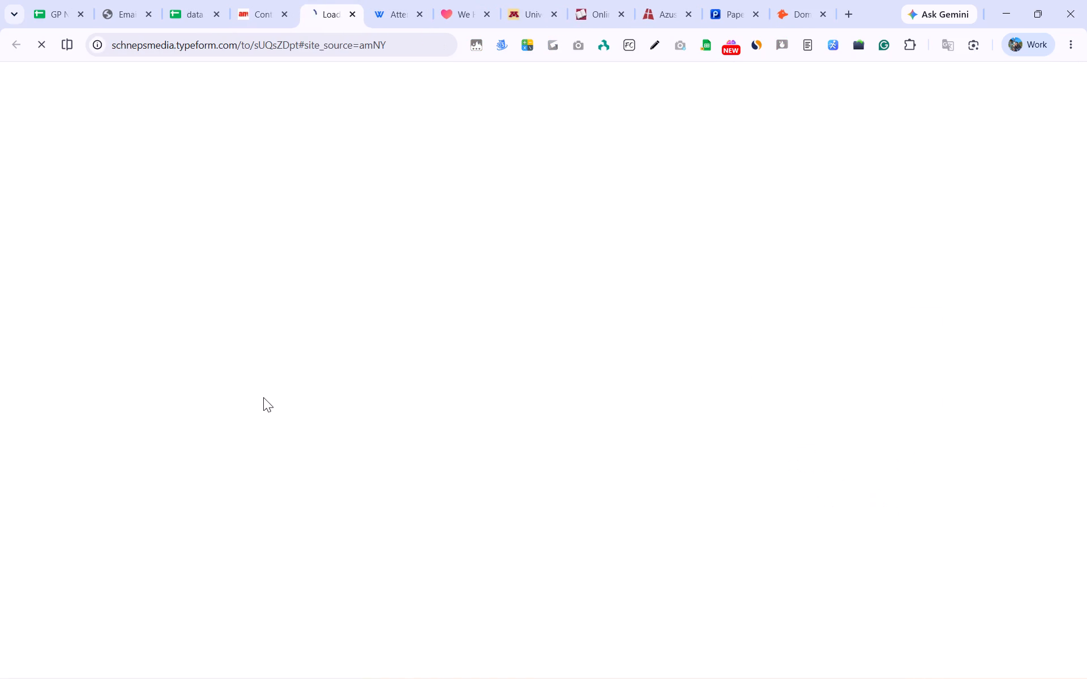
left_click(357, 12)
scroll(448, 377, "down", 4)
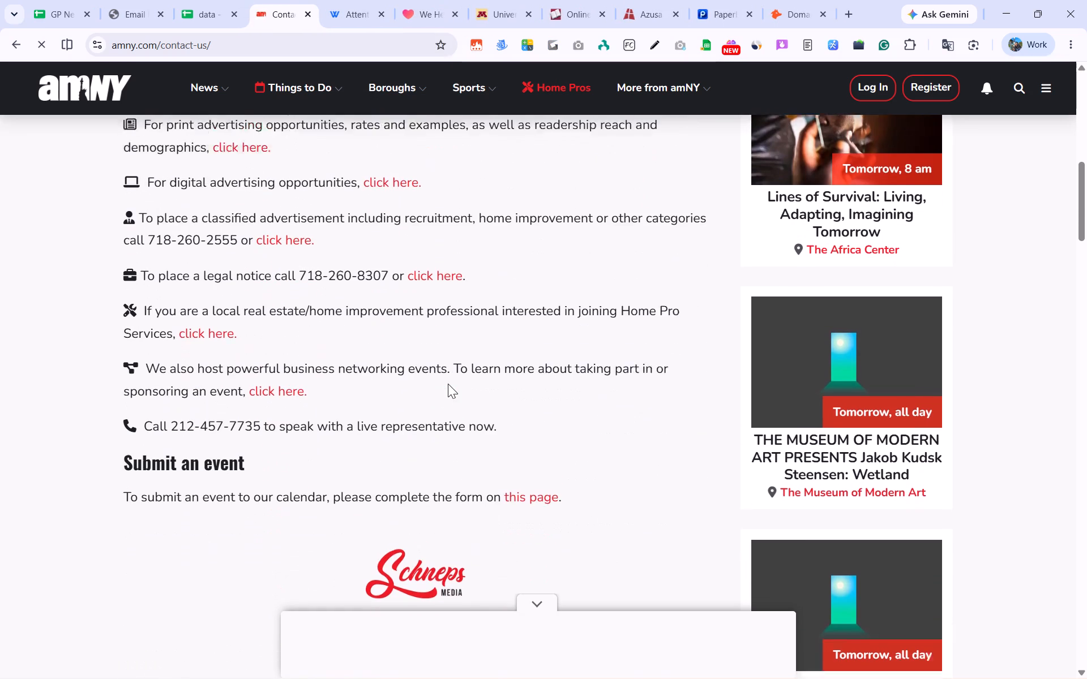
scroll(397, 388, "down", 1)
Run a Hunter domain search using the amny.com contact page address.
left_click(271, 43)
key("ctrl+x")
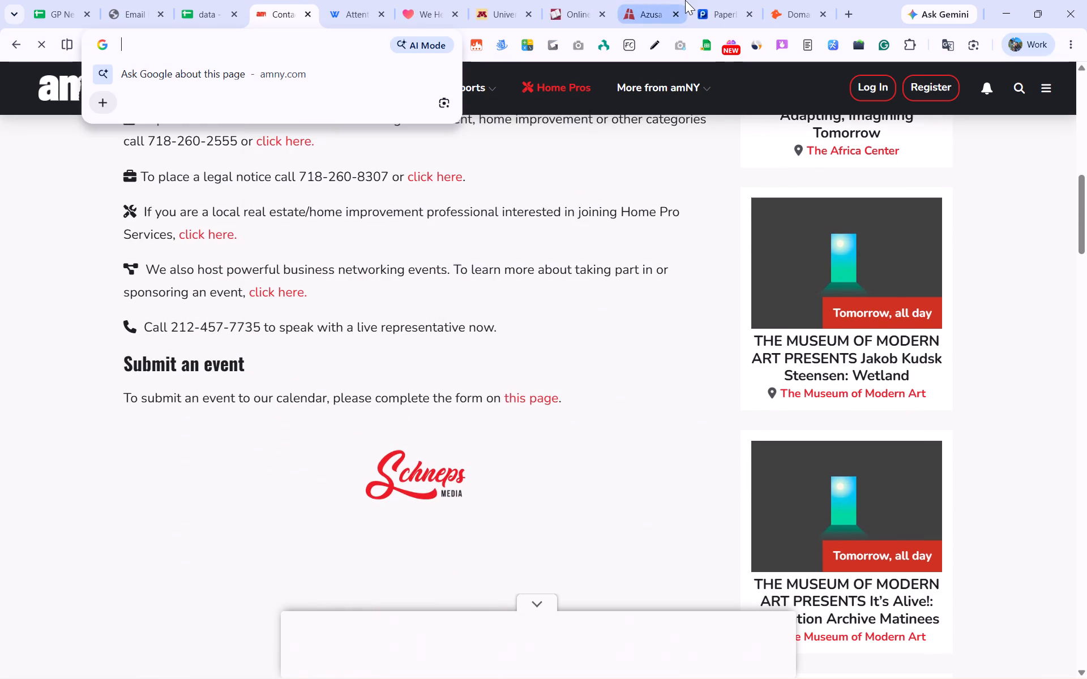
left_click(783, 2)
left_click(376, 178)
key("ctrl+a")
key("ctrl+v")
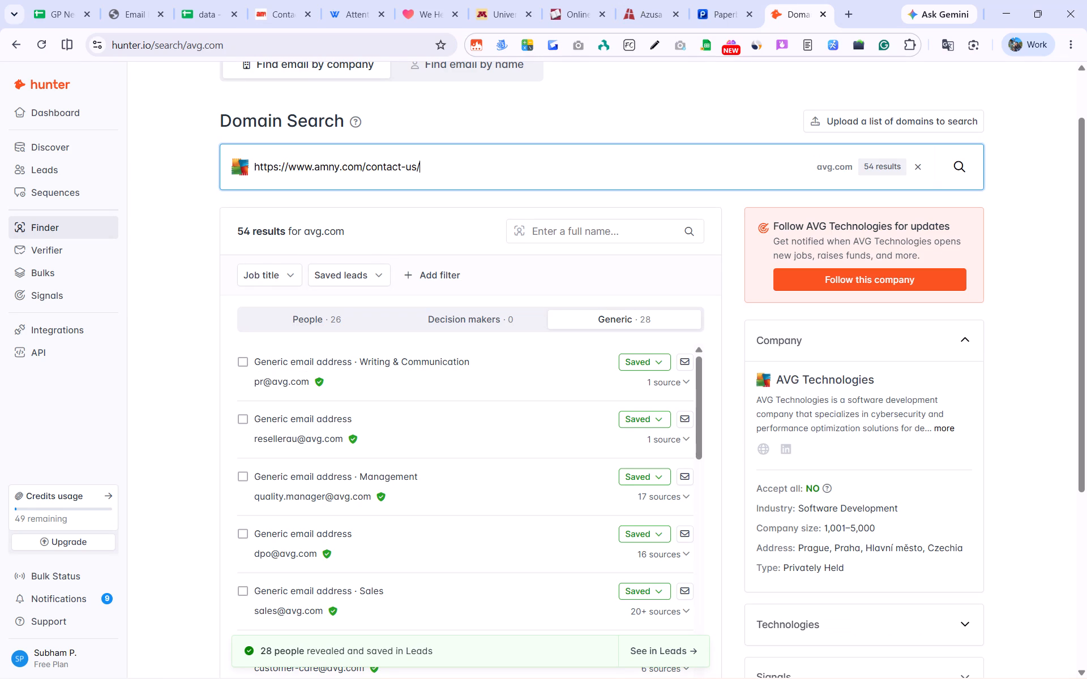
key("Return")
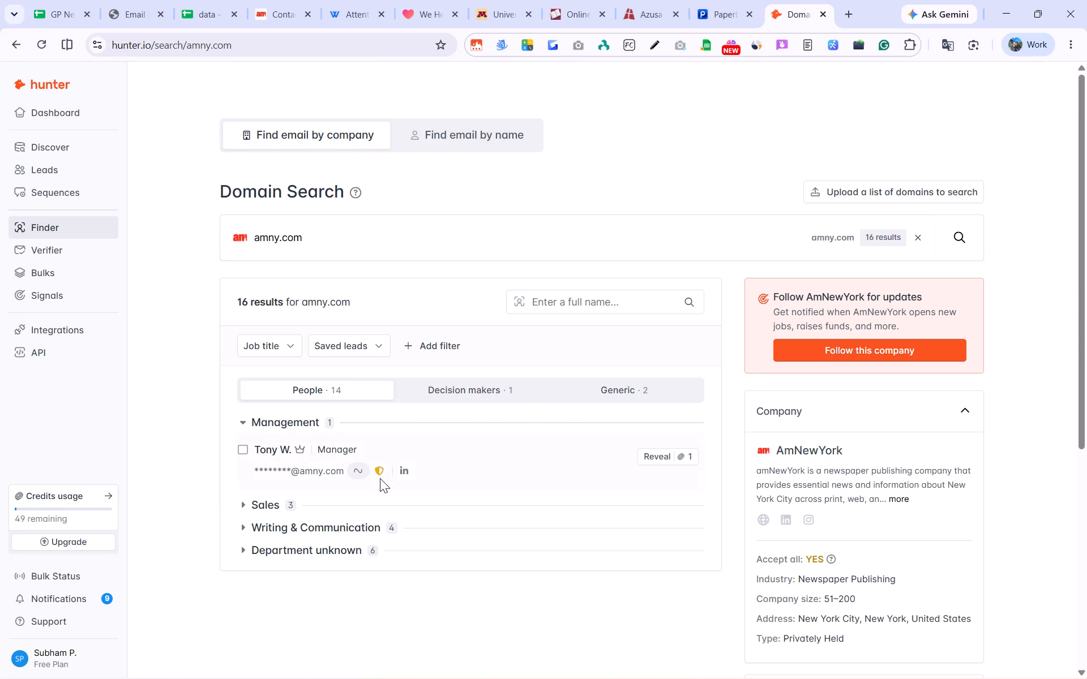
left_click(253, 510)
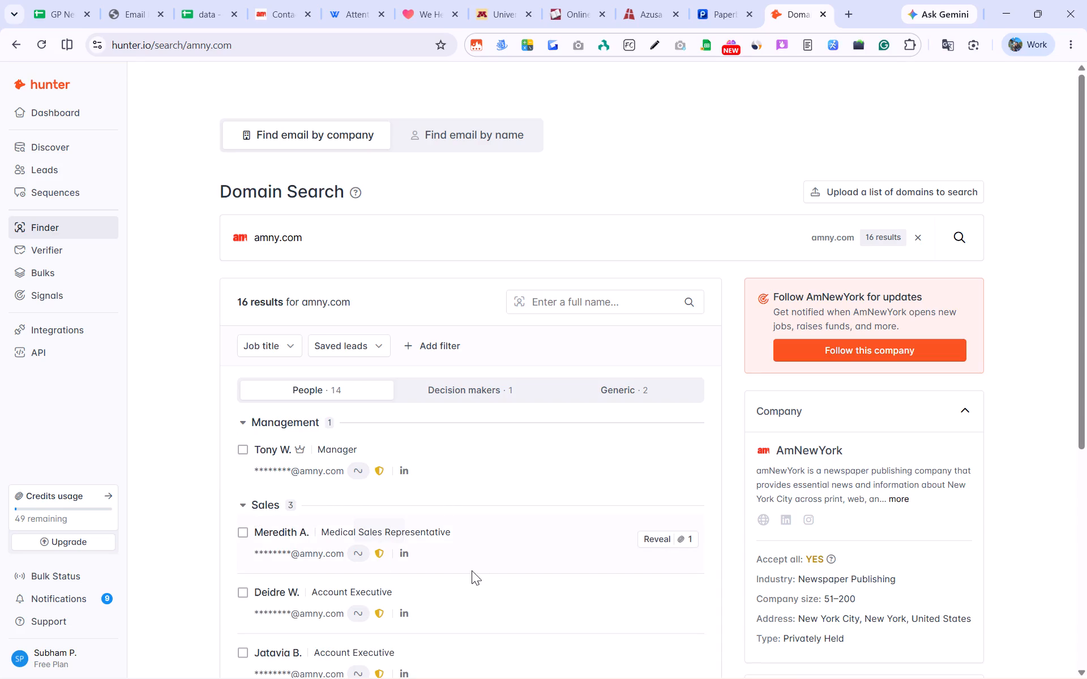
left_click(671, 538)
scroll(542, 536, "down", 1)
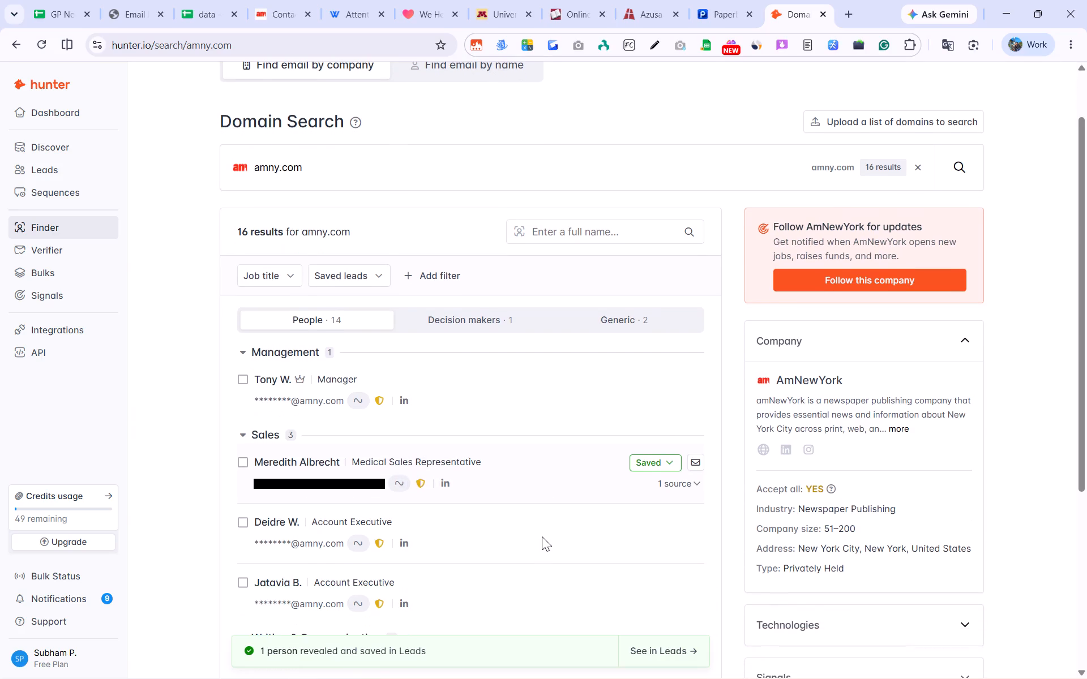
scroll(542, 536, "down", 1)
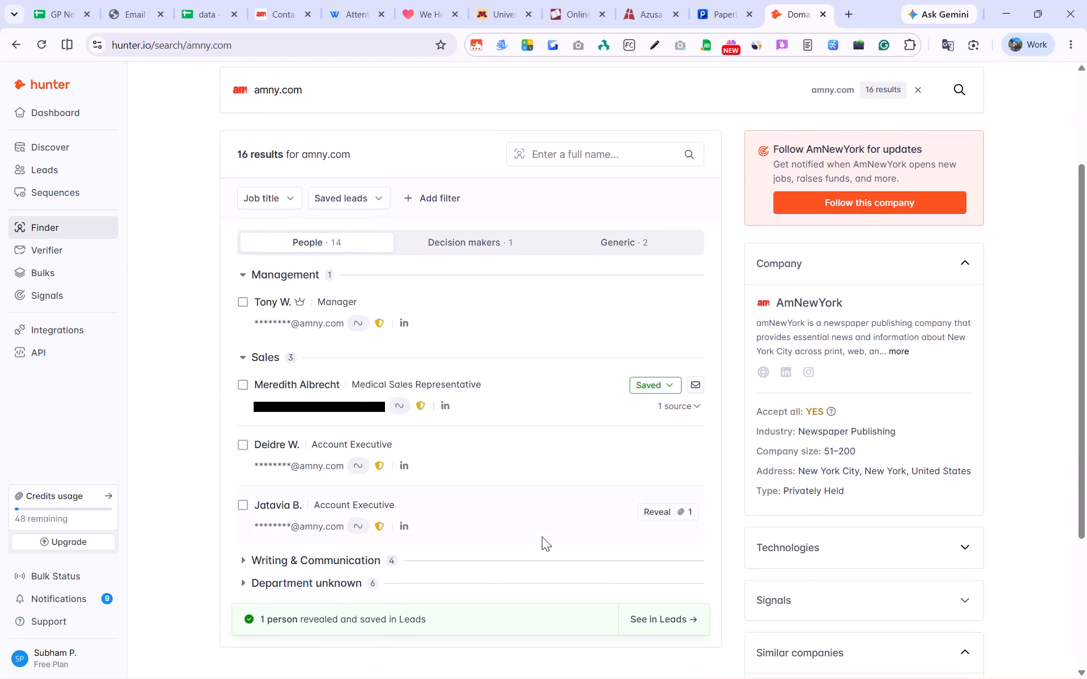
scroll(460, 570, "down", 1)
left_click(305, 514)
scroll(513, 494, "down", 1)
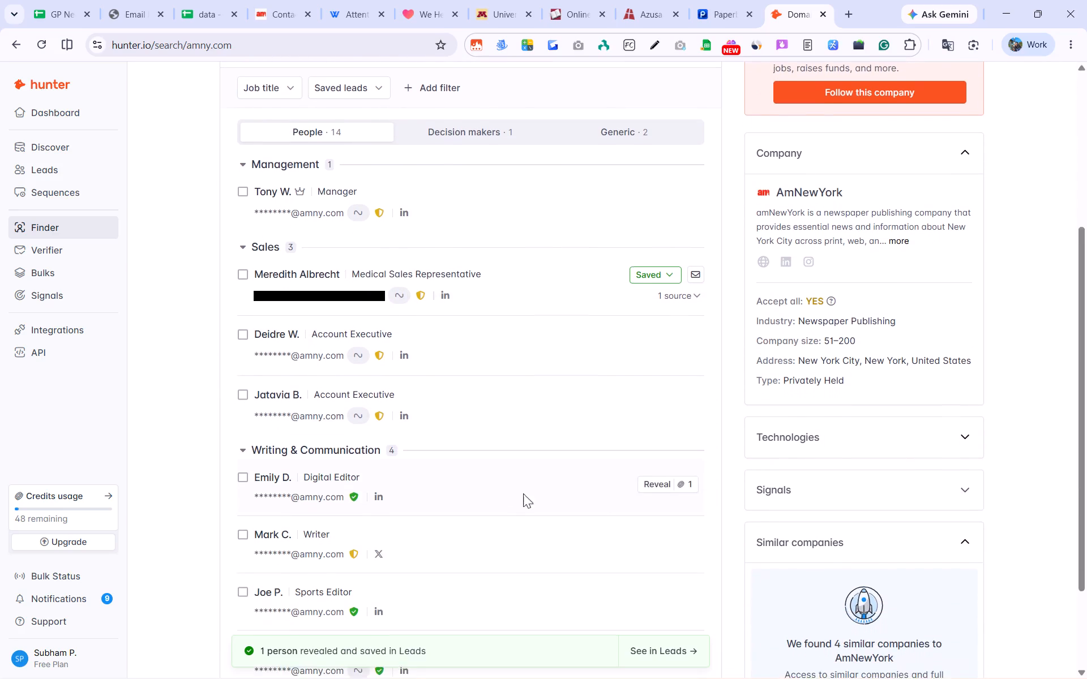
scroll(634, 493, "down", 1)
left_click(678, 465)
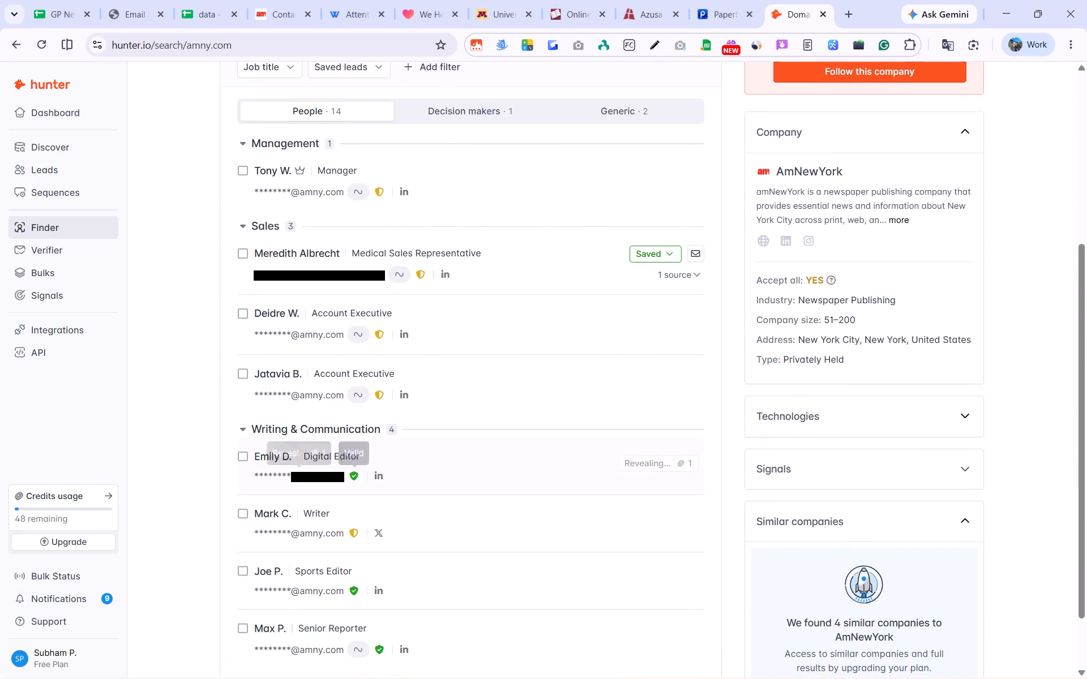
Copy the Digital Editor's revealed email into column E of the amny.com row in the data spreadsheet's Sheet16.
left_click_drag(254, 474, 341, 480)
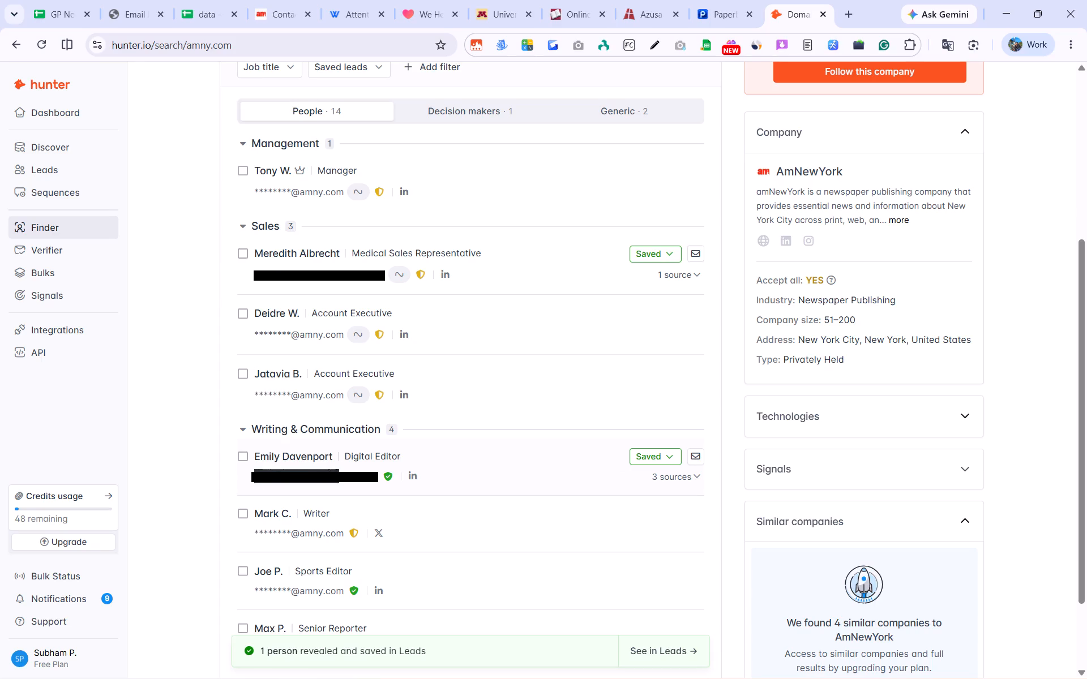
left_click_drag(341, 480, 374, 480)
key("ctrl+c")
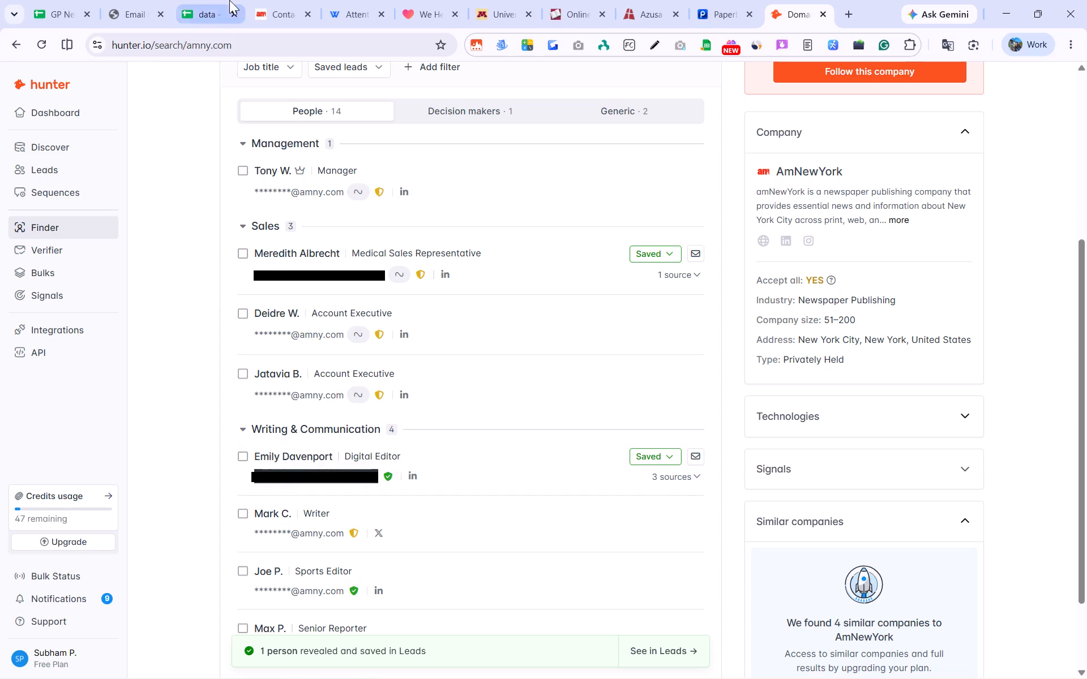
left_click(199, 0)
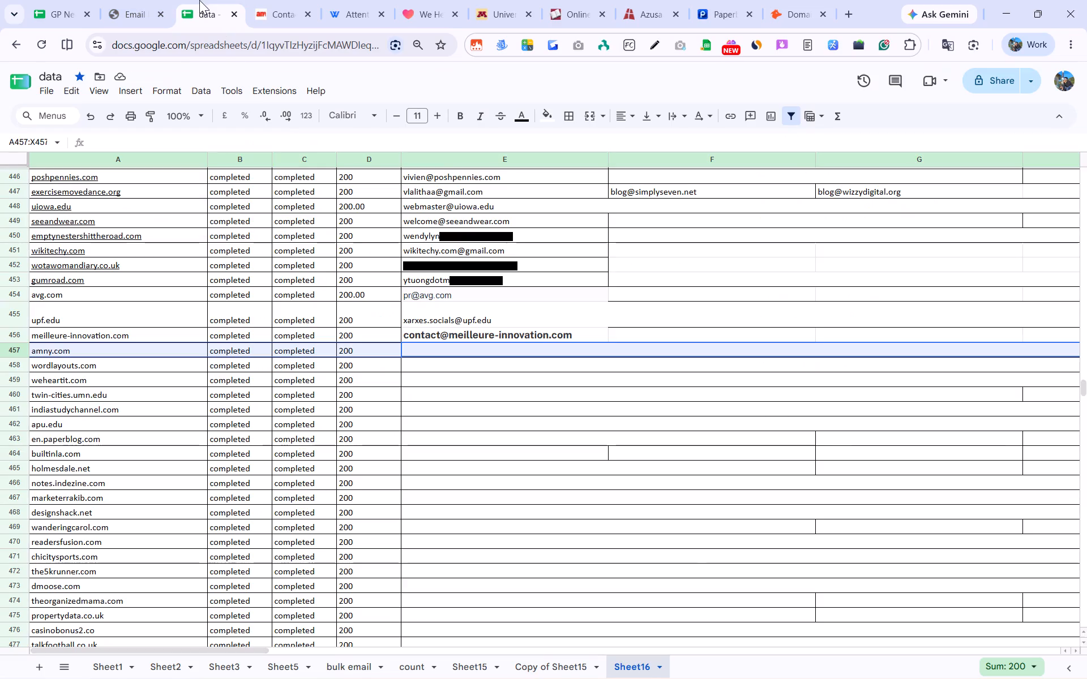
double_click(447, 351)
key("ctrl+v")
left_click(479, 383)
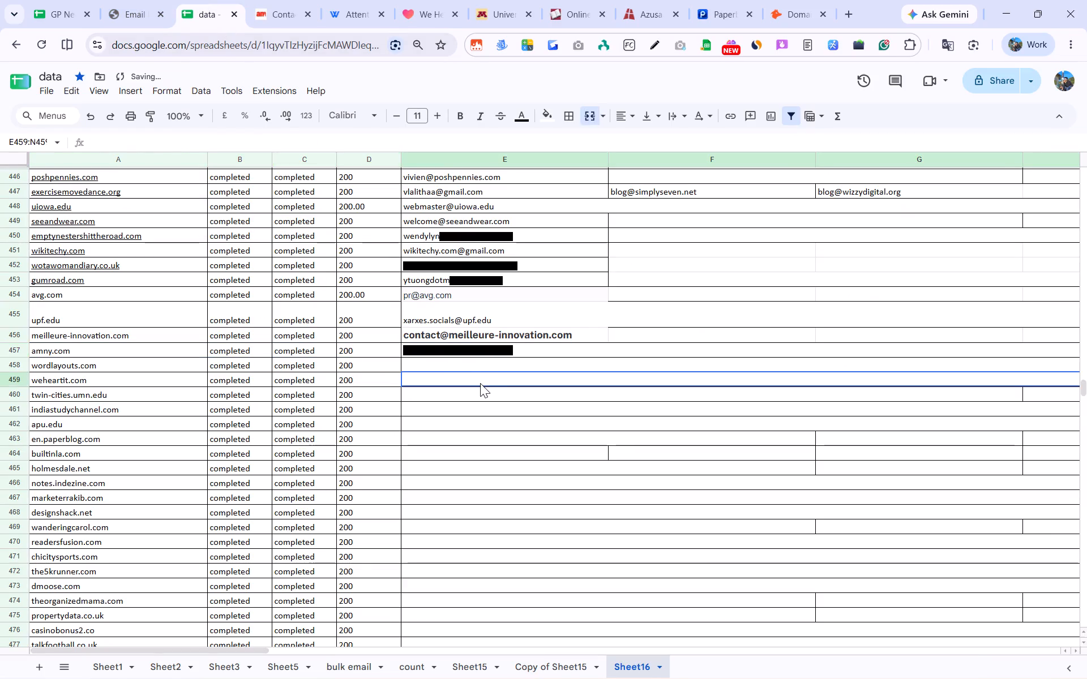
left_click(437, 353)
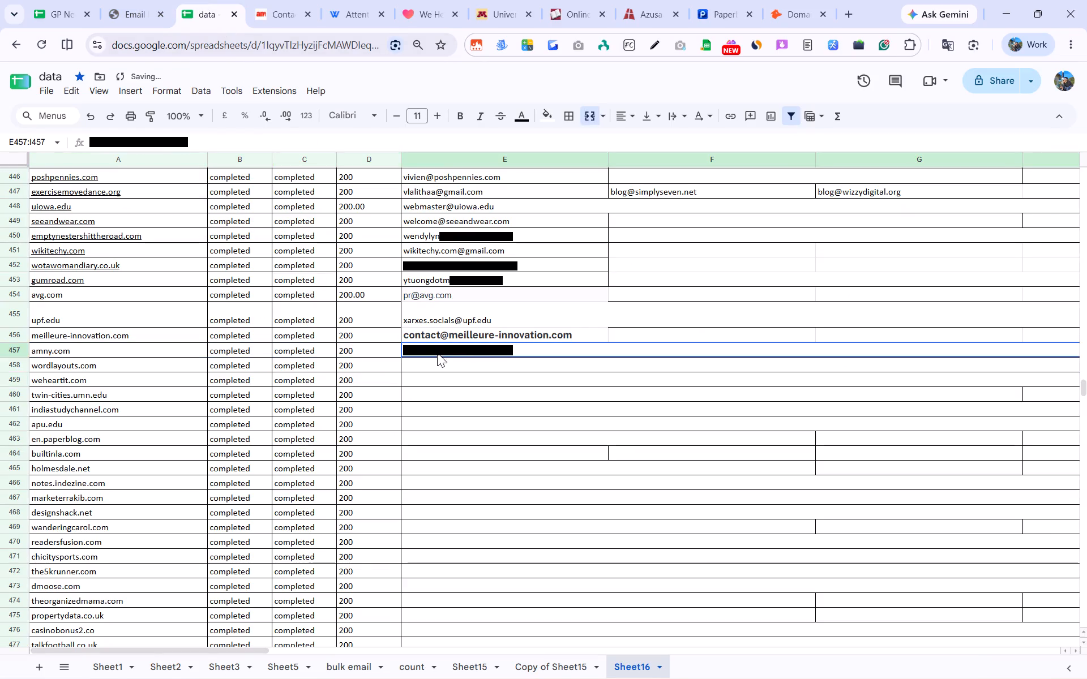
key("shift+space")
left_click(443, 361)
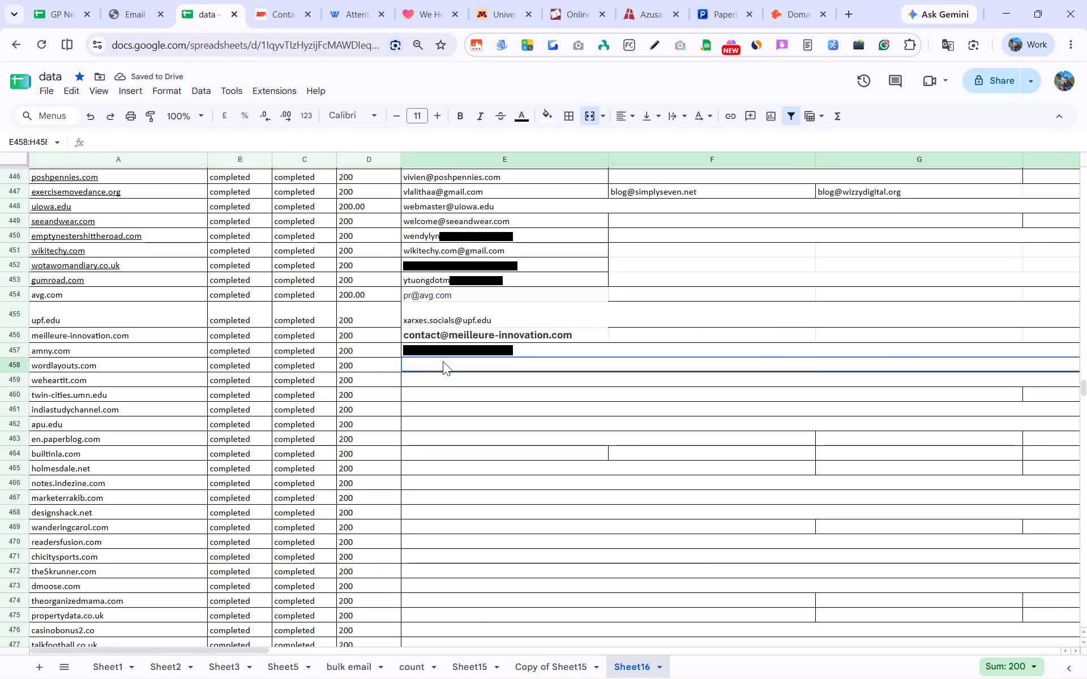
Close the amny.com Contact Us page tab.
left_click(253, 0)
left_click(306, 17)
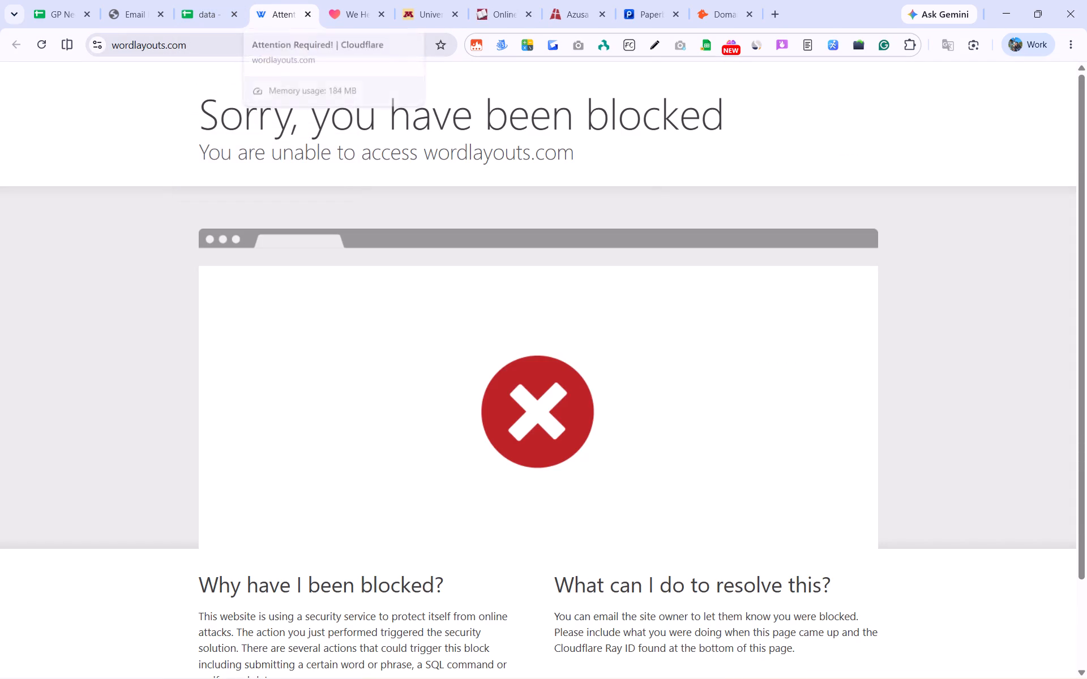
Search Google for "up and down" in a new tab and look through the results for a website status checker.
left_click(844, 8)
key("u")
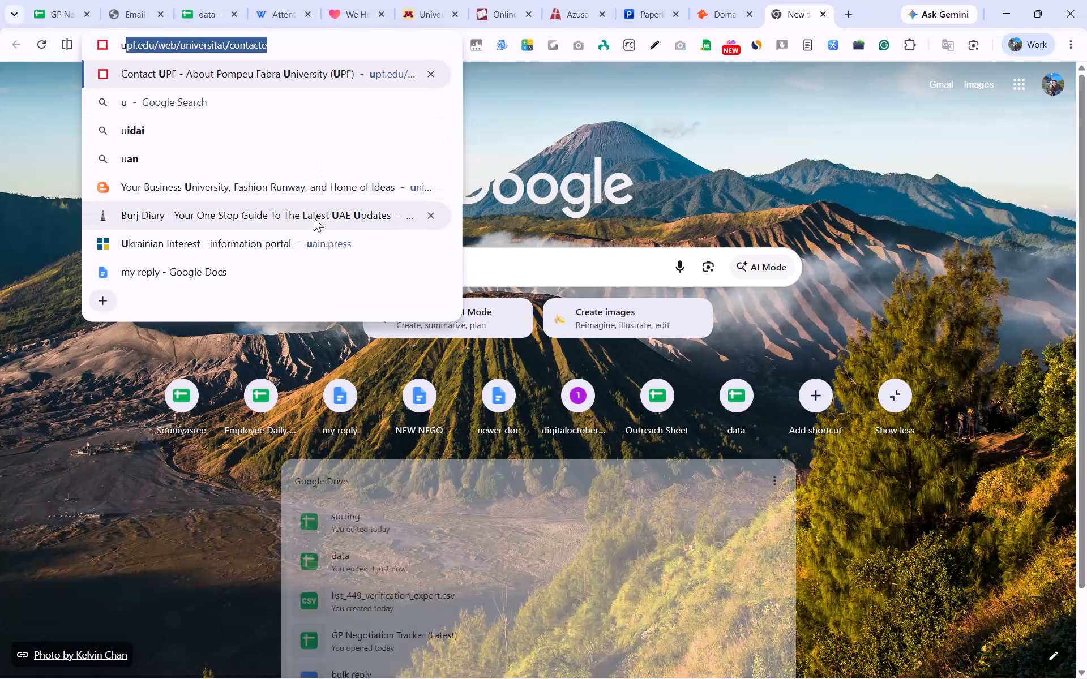
key("p")
key("space")
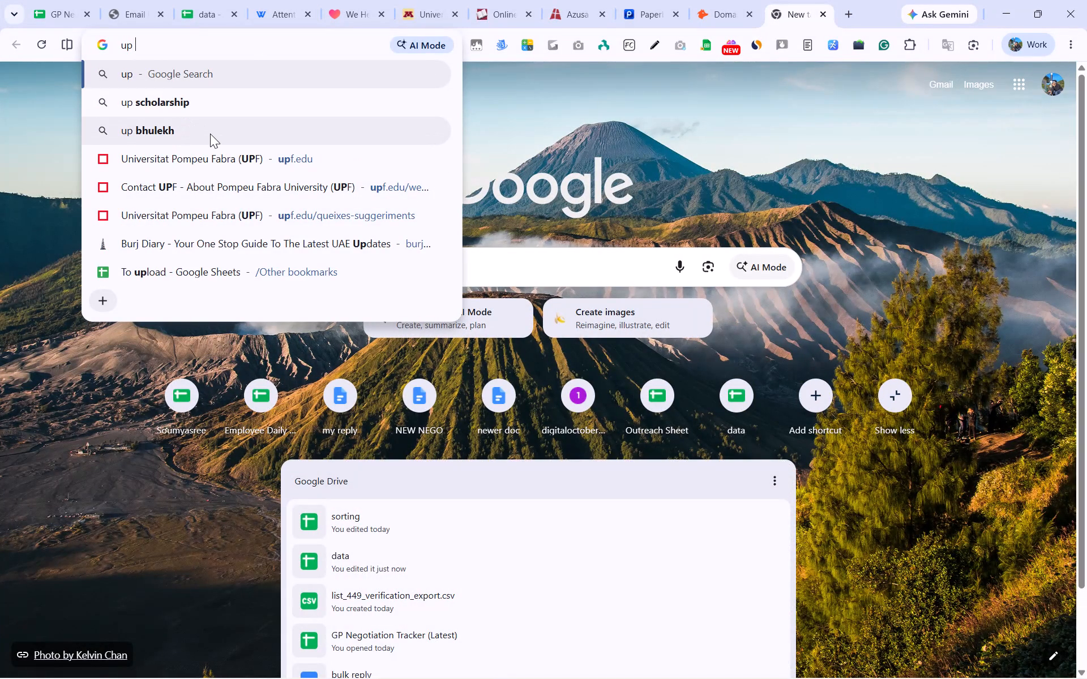
key("a")
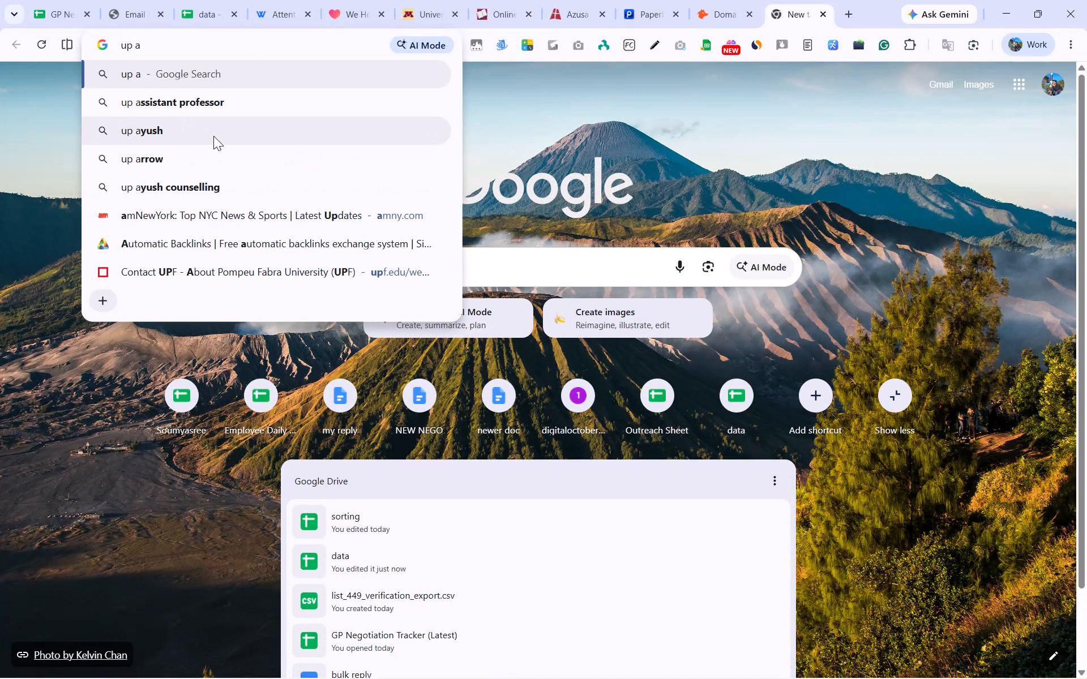
type("nd")
key("space")
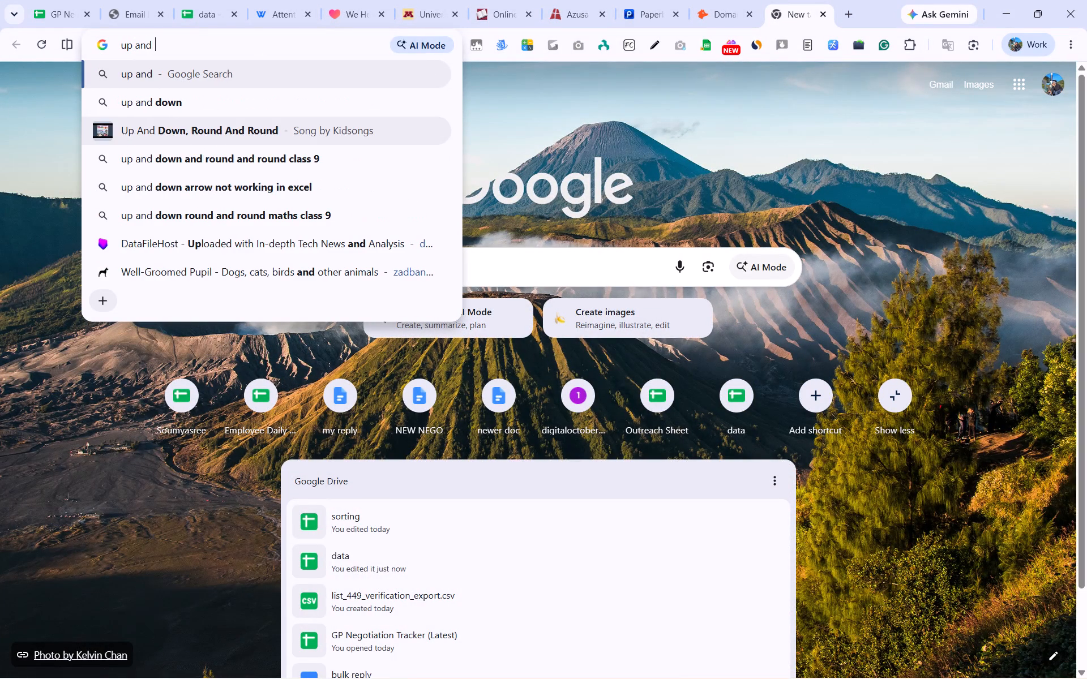
left_click(204, 106)
scroll(340, 330, "down", 5)
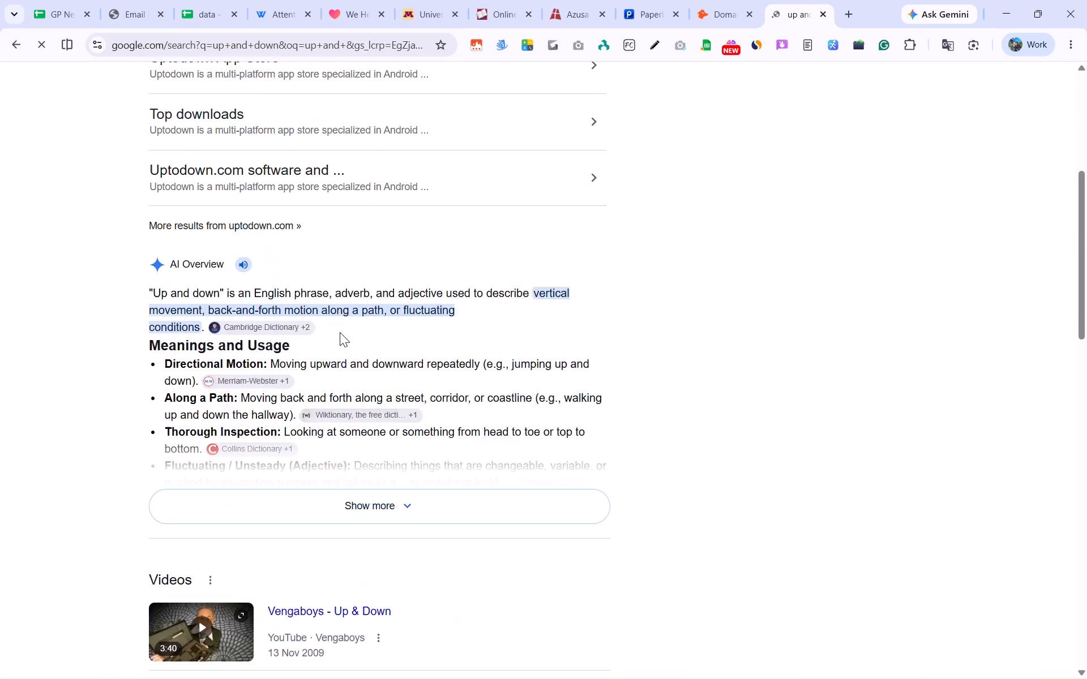
scroll(323, 380, "down", 12)
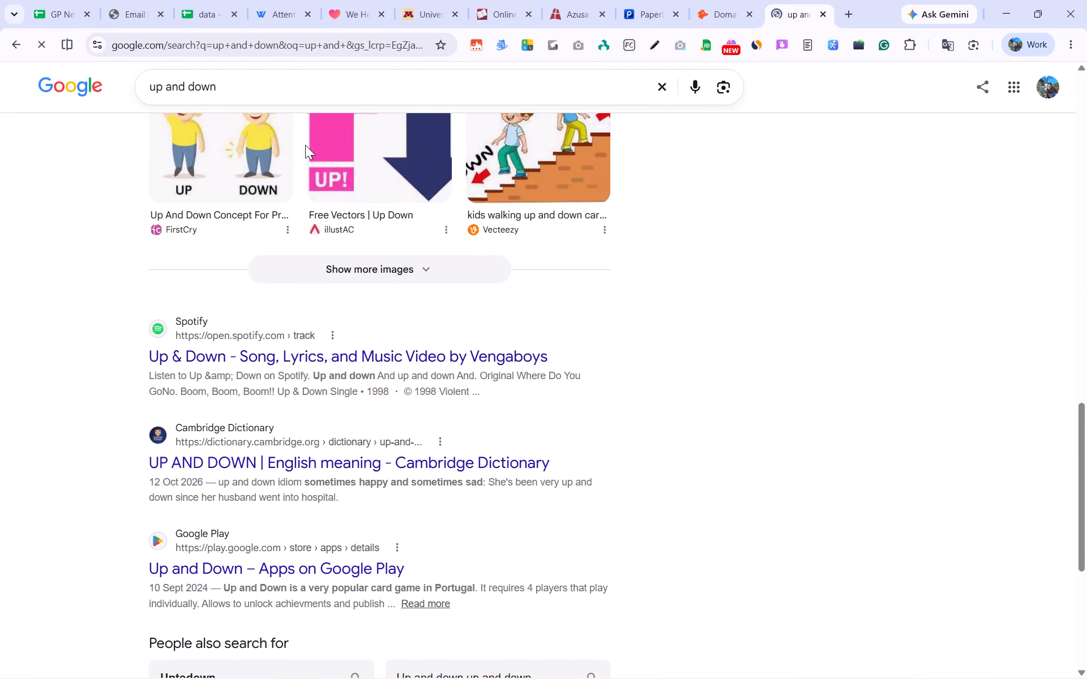
Refine the Google search to "up and down site" and open OnlineOrNot's website down checker.
left_click(306, 84)
key("space")
type("s")
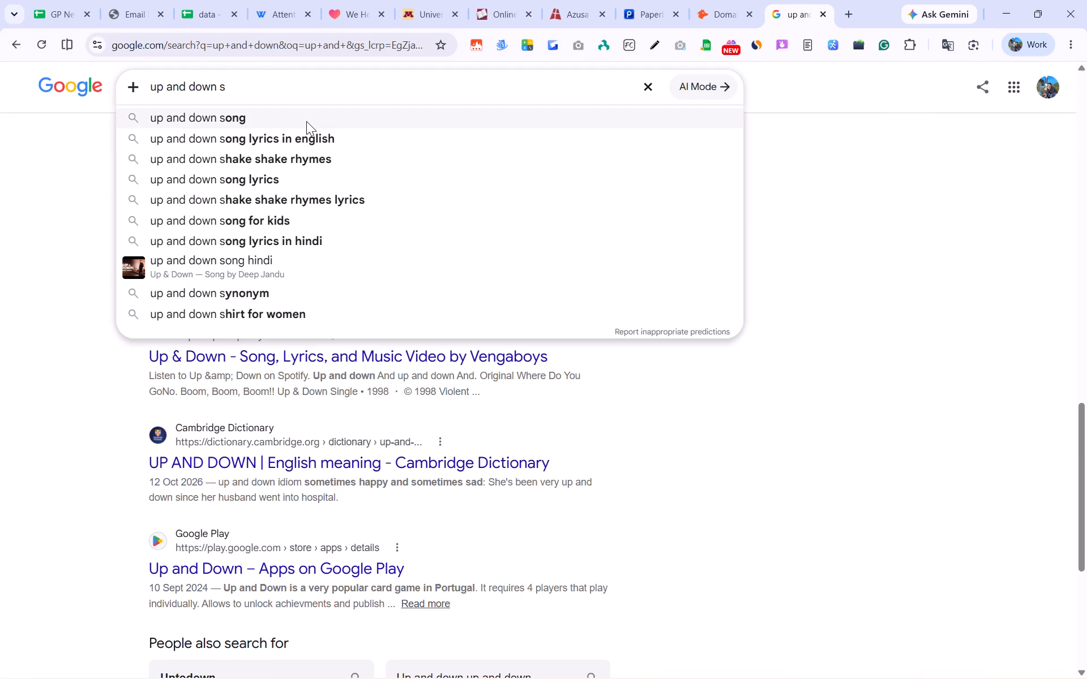
type("ite")
key("Return")
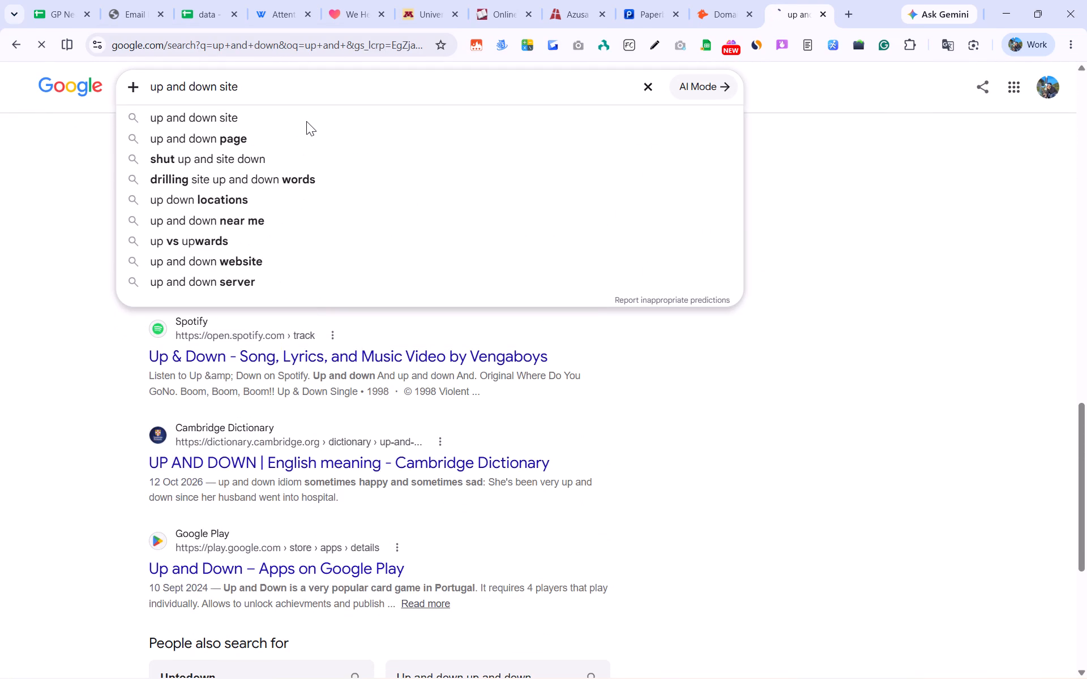
scroll(303, 352, "down", 6)
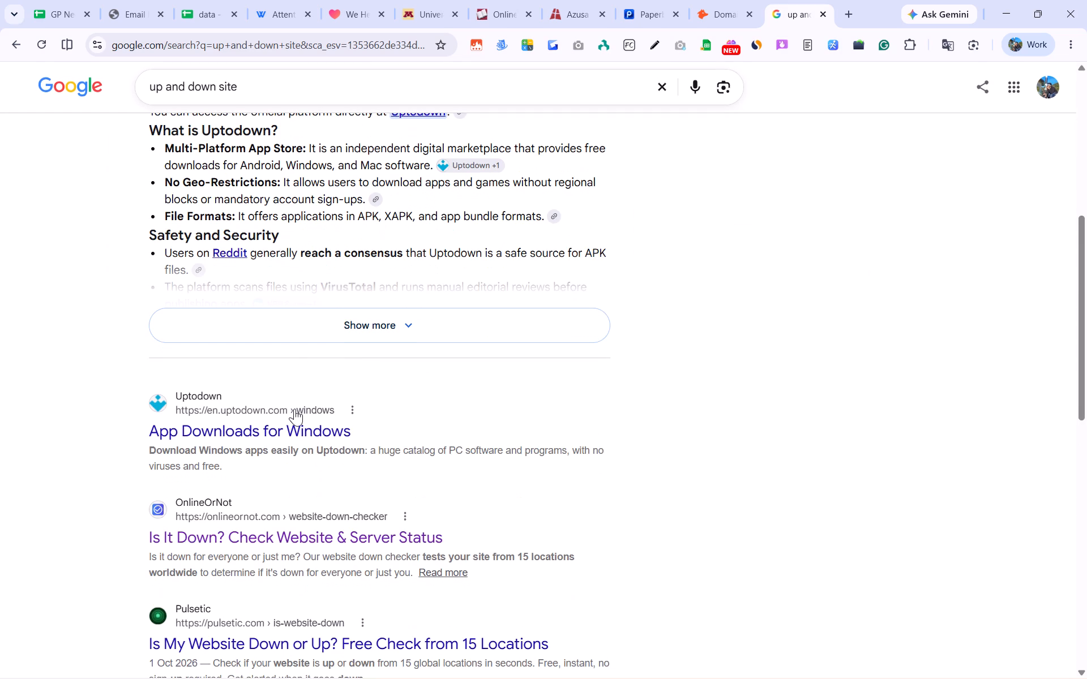
scroll(294, 409, "down", 1)
left_click(316, 462)
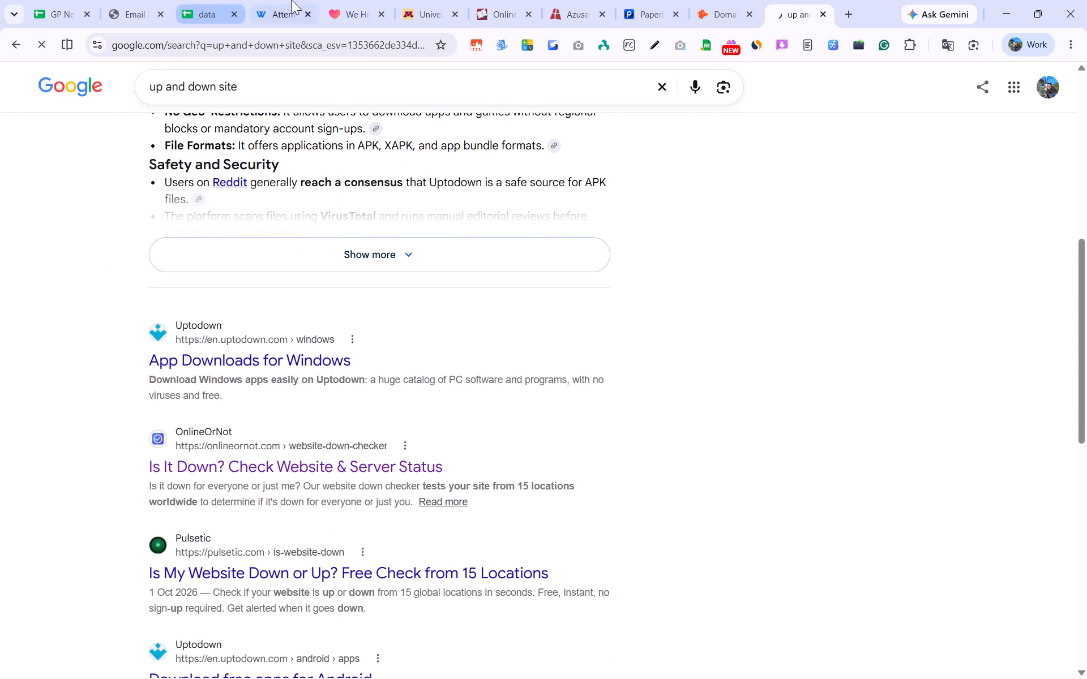
left_click(293, 0)
left_click(289, 46)
key("ctrl+x")
left_click(784, 0)
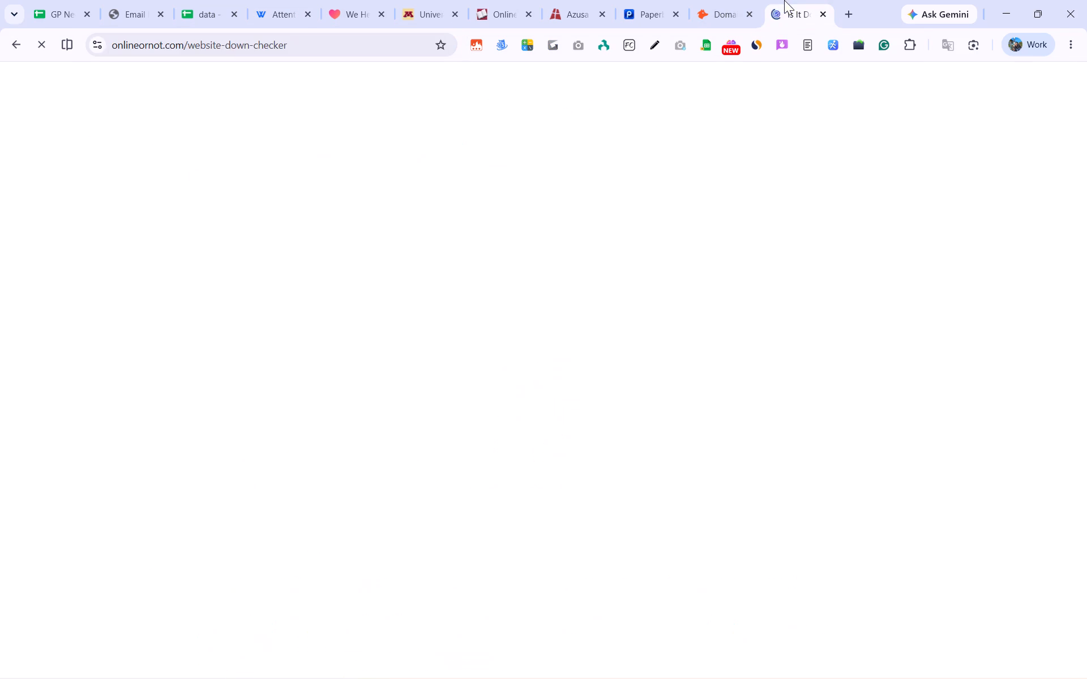
left_click(369, 411)
key("ctrl+v")
left_click(537, 424)
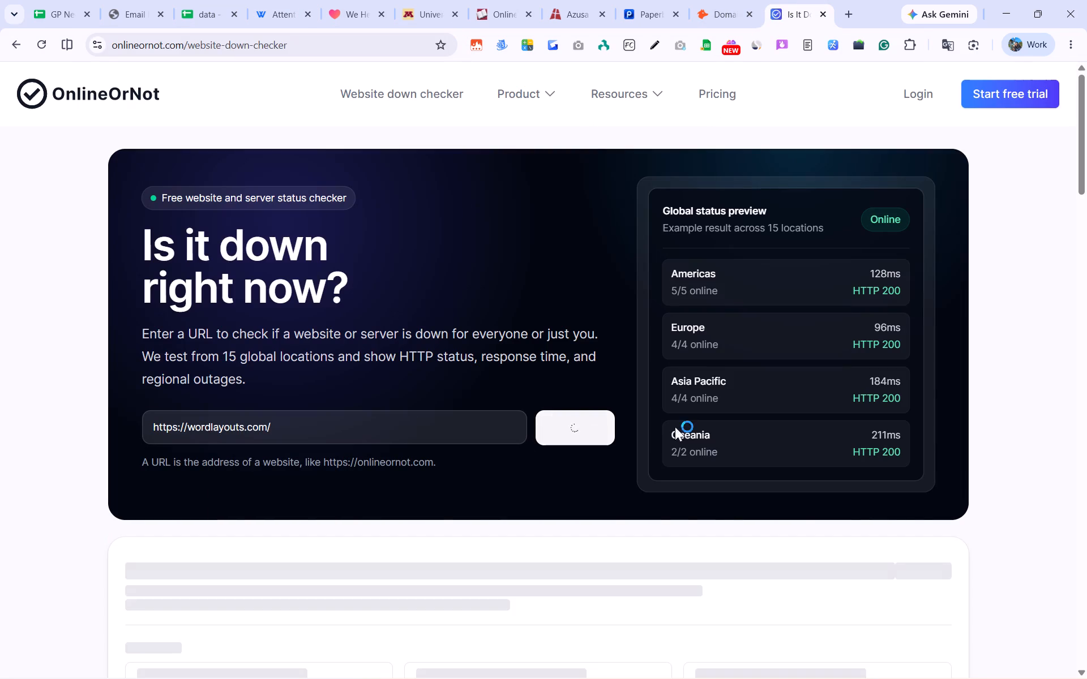
scroll(486, 437, "down", 3)
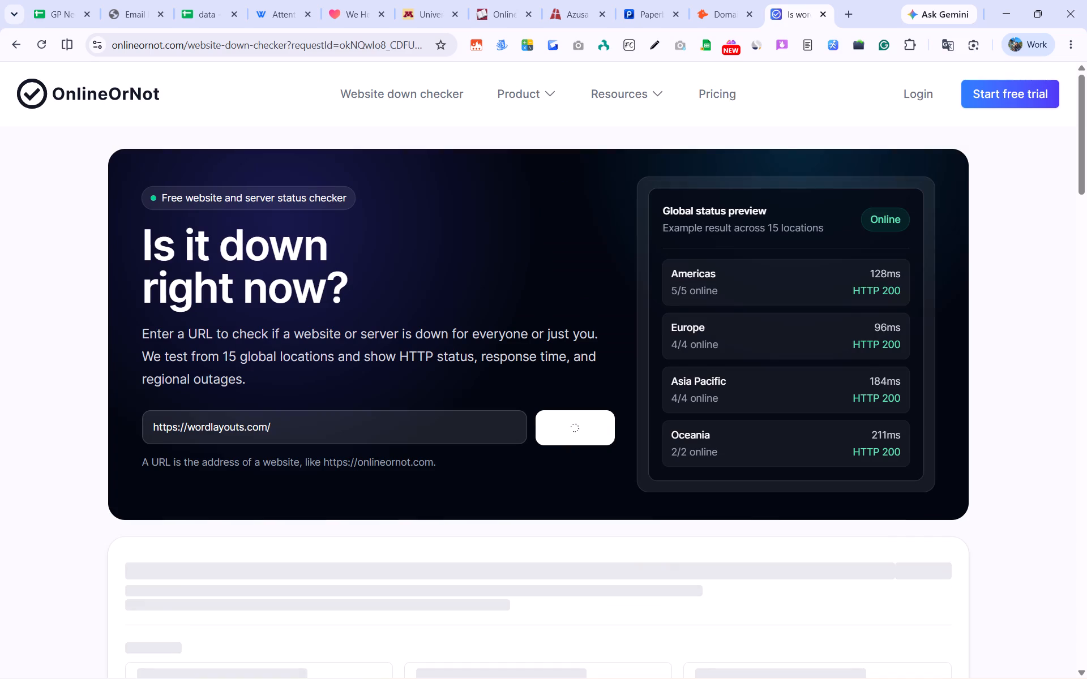
scroll(516, 442, "down", 9)
scroll(516, 442, "up", 5)
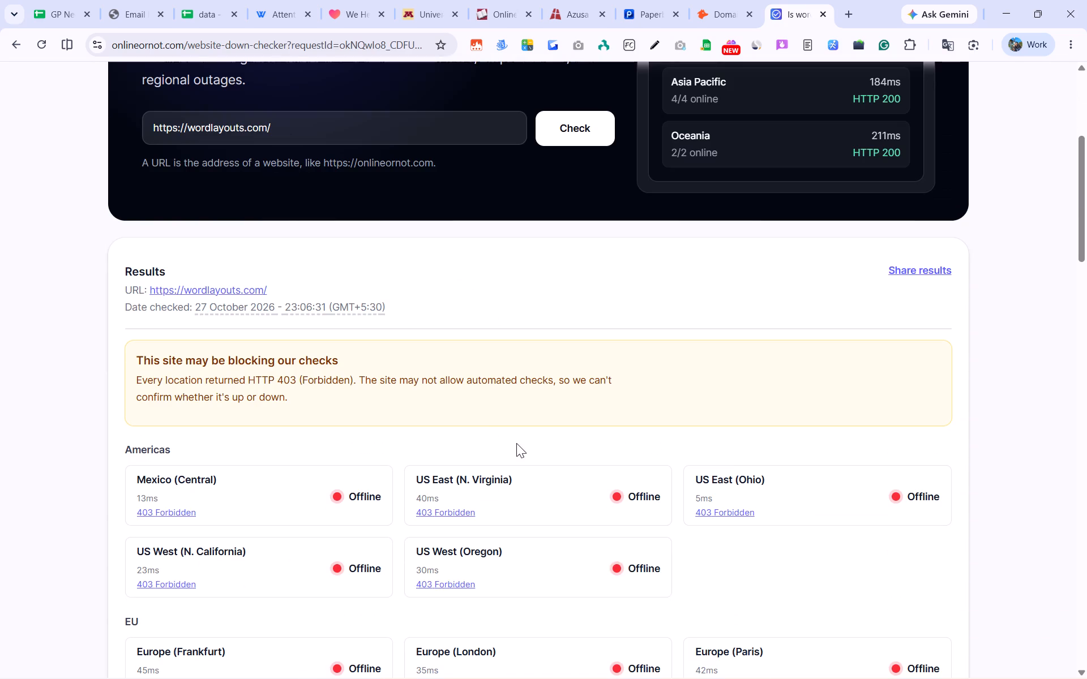
Mark wordlayouts.com as "dead" in columns D and E of its row in the data spreadsheet's Sheet16.
left_click(213, 4)
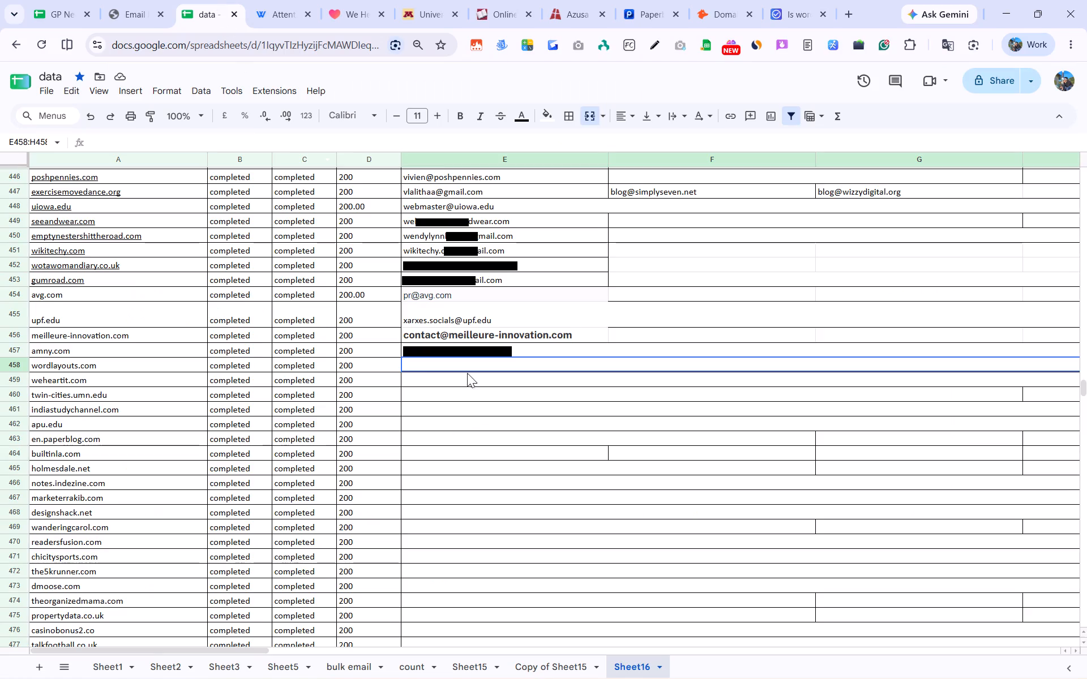
left_click(392, 362)
type("dead")
left_click(385, 368)
left_click(430, 364)
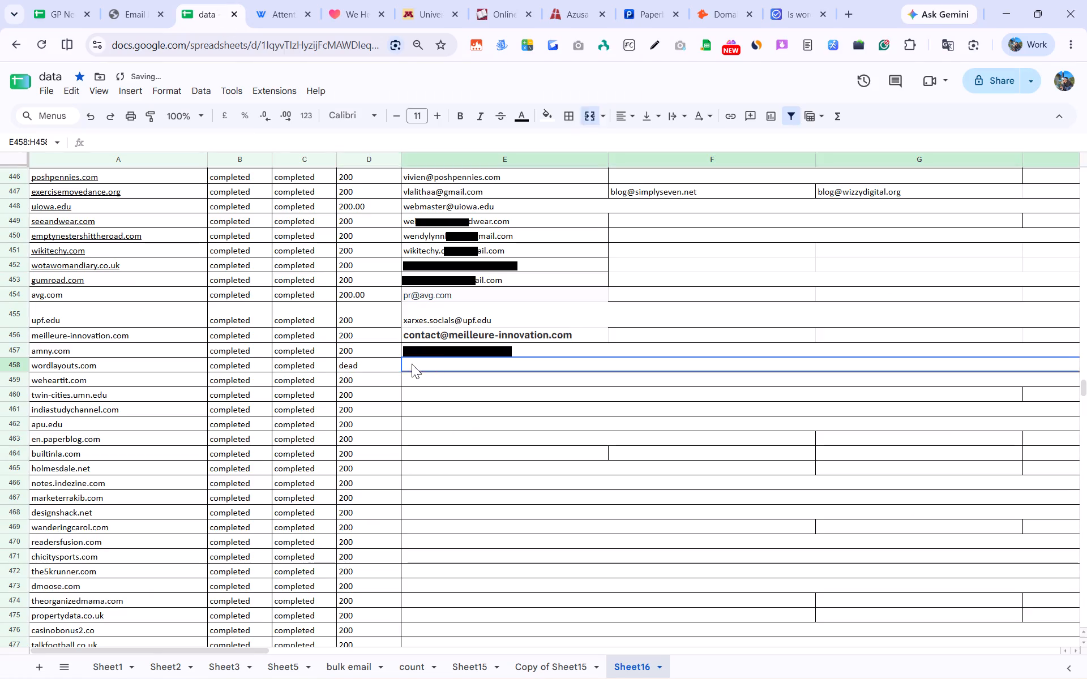
left_click(371, 364)
key("ctrl+c")
left_click(420, 368)
key("ctrl+v")
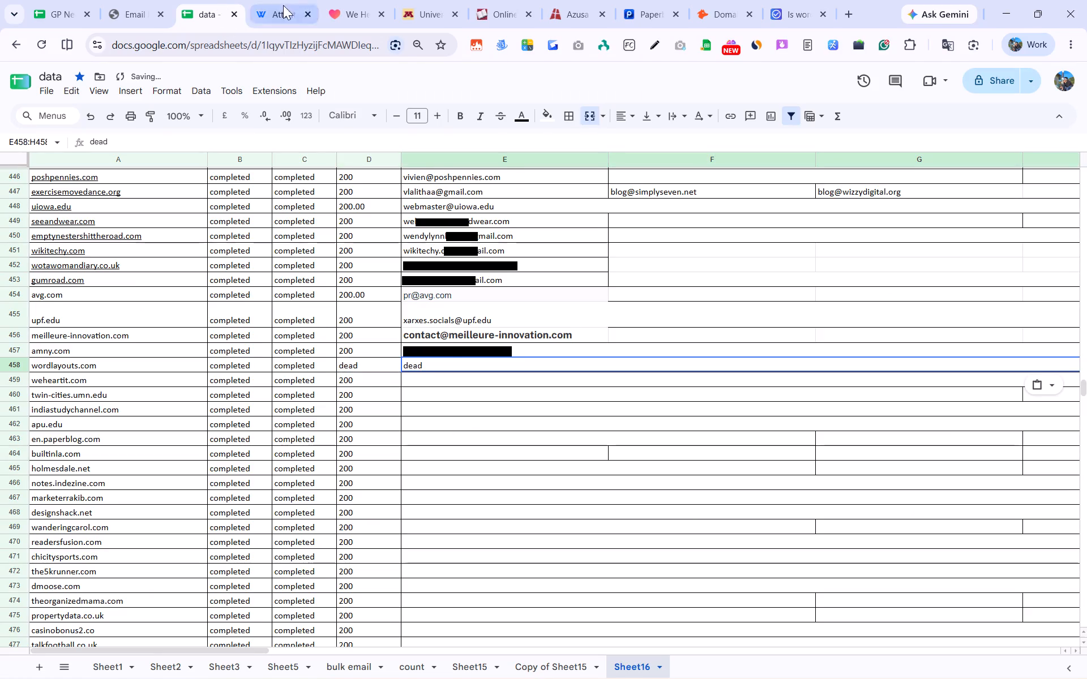
Close the wordlayouts.com tab.
left_click(284, 5)
left_click(316, 13)
left_click(305, 14)
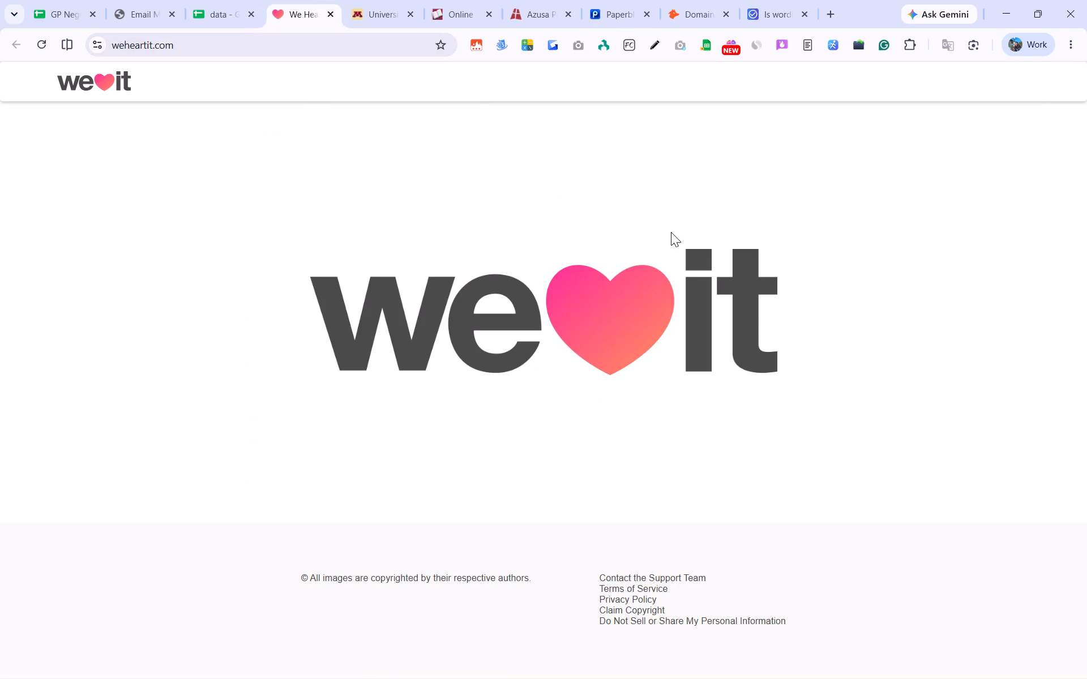
Open weheartit.com's Terms of Service page from the site's footer and start a text search on it.
scroll(816, 339, "down", 5)
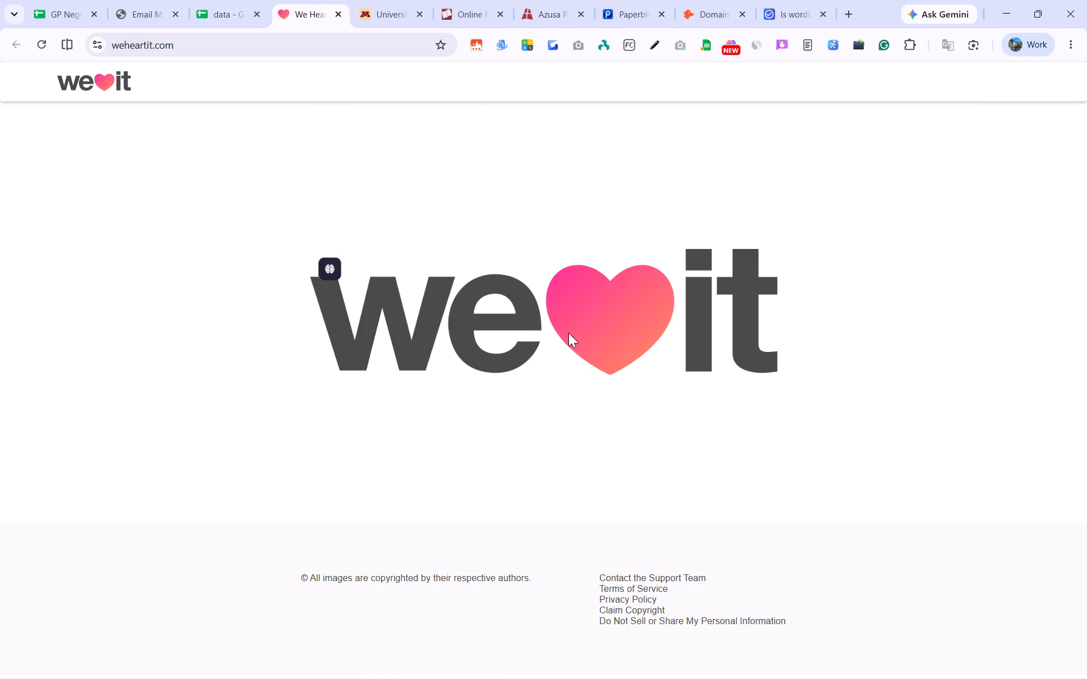
left_click(641, 576)
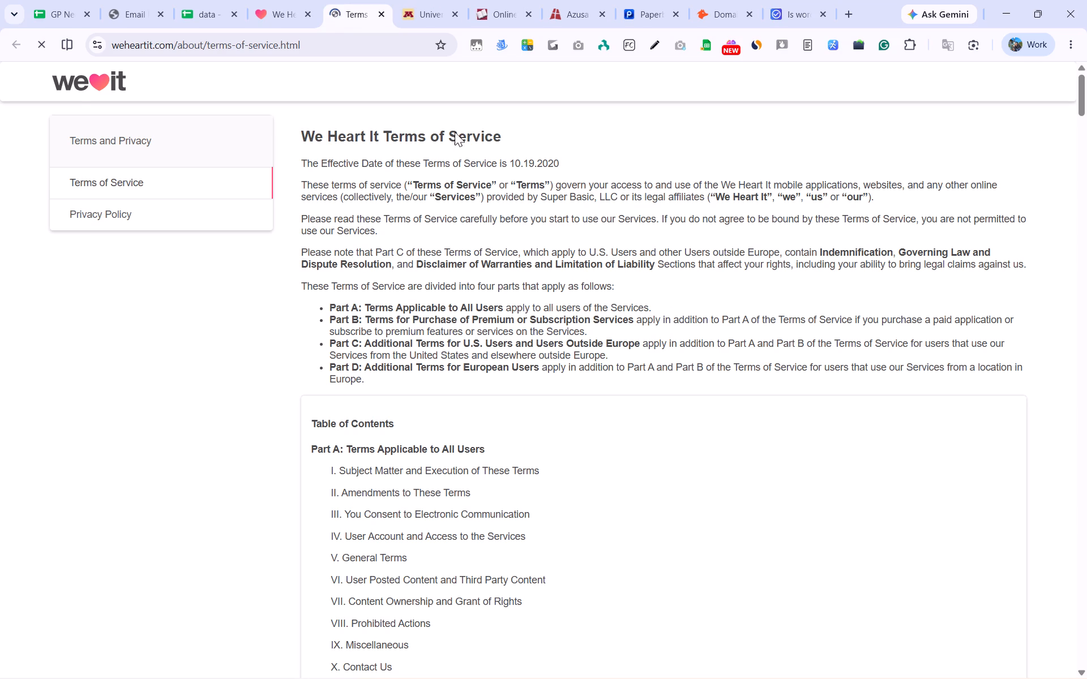
key("ctrl+f")
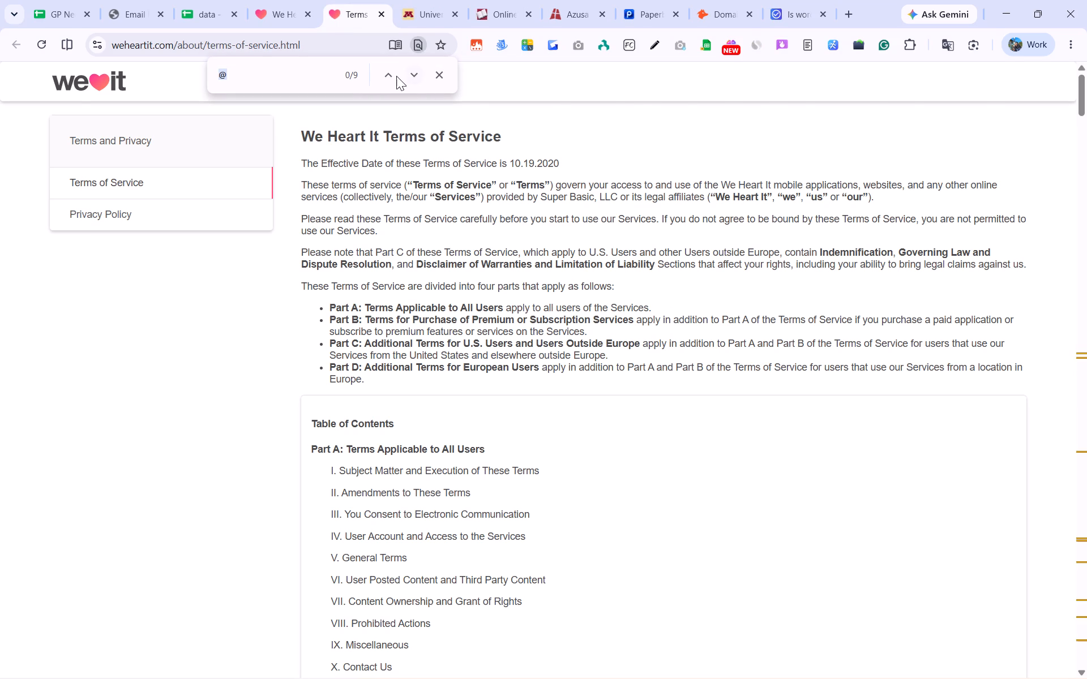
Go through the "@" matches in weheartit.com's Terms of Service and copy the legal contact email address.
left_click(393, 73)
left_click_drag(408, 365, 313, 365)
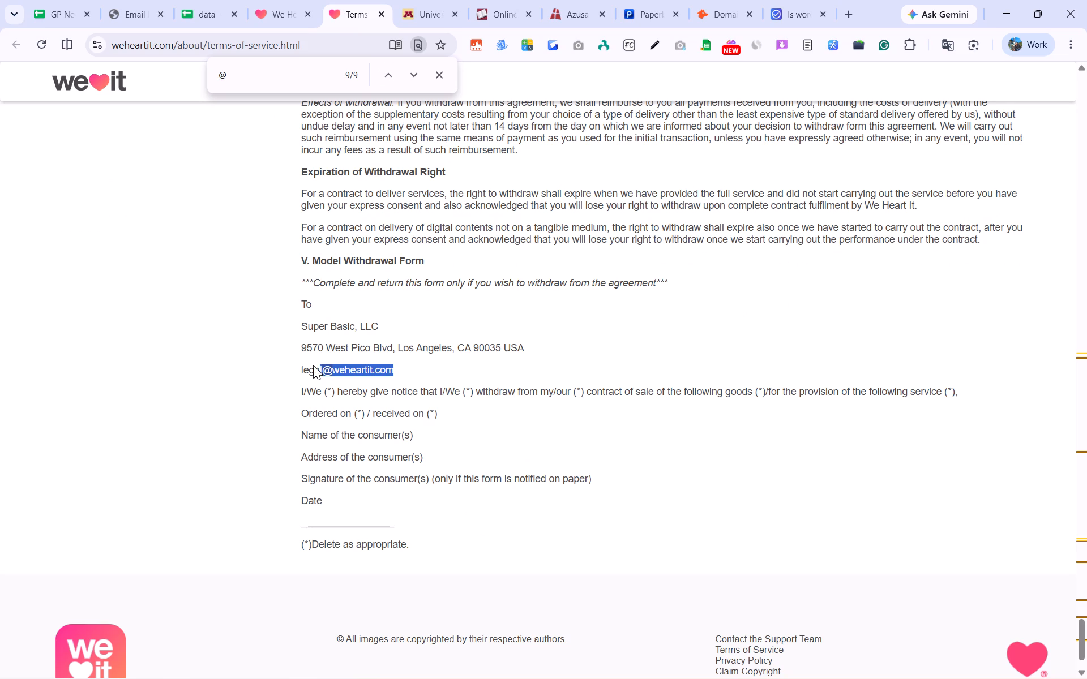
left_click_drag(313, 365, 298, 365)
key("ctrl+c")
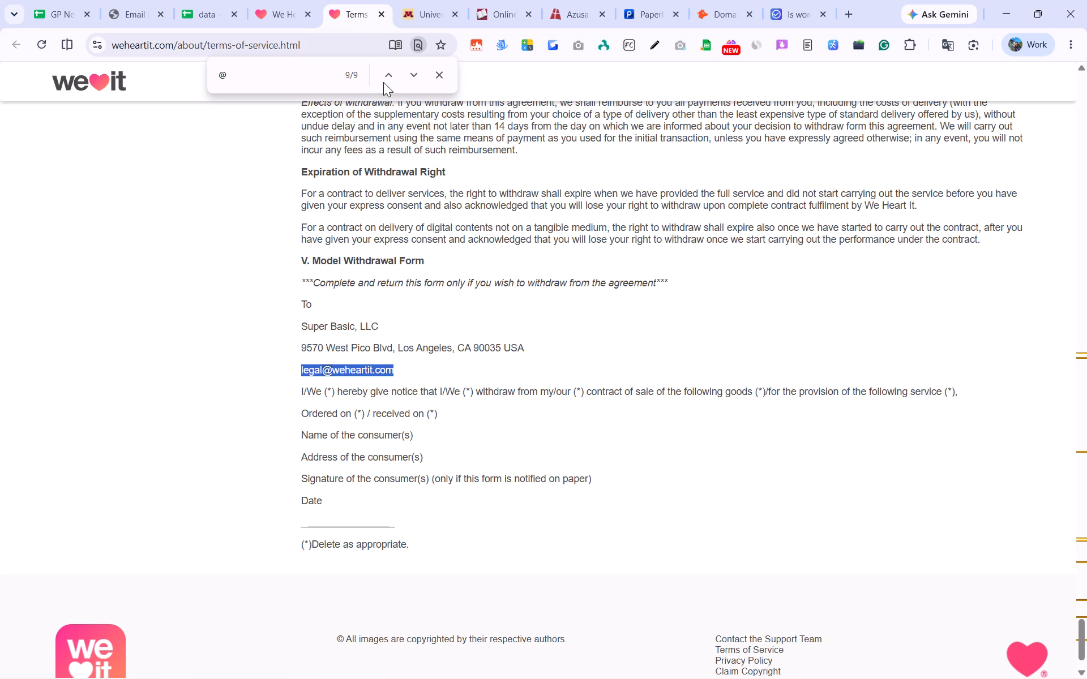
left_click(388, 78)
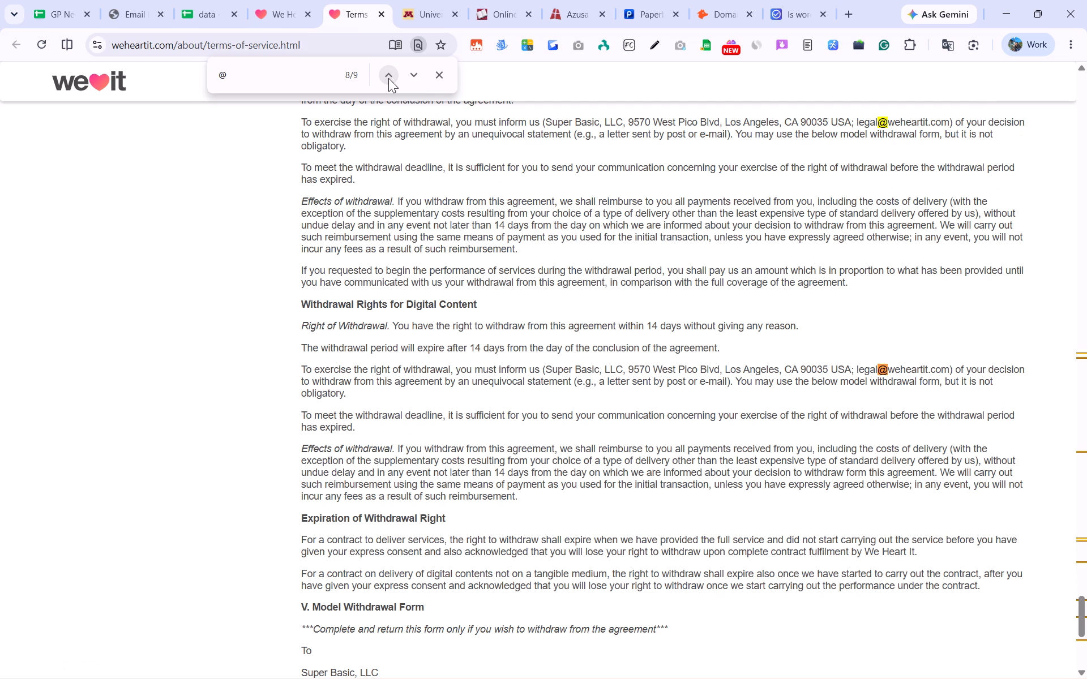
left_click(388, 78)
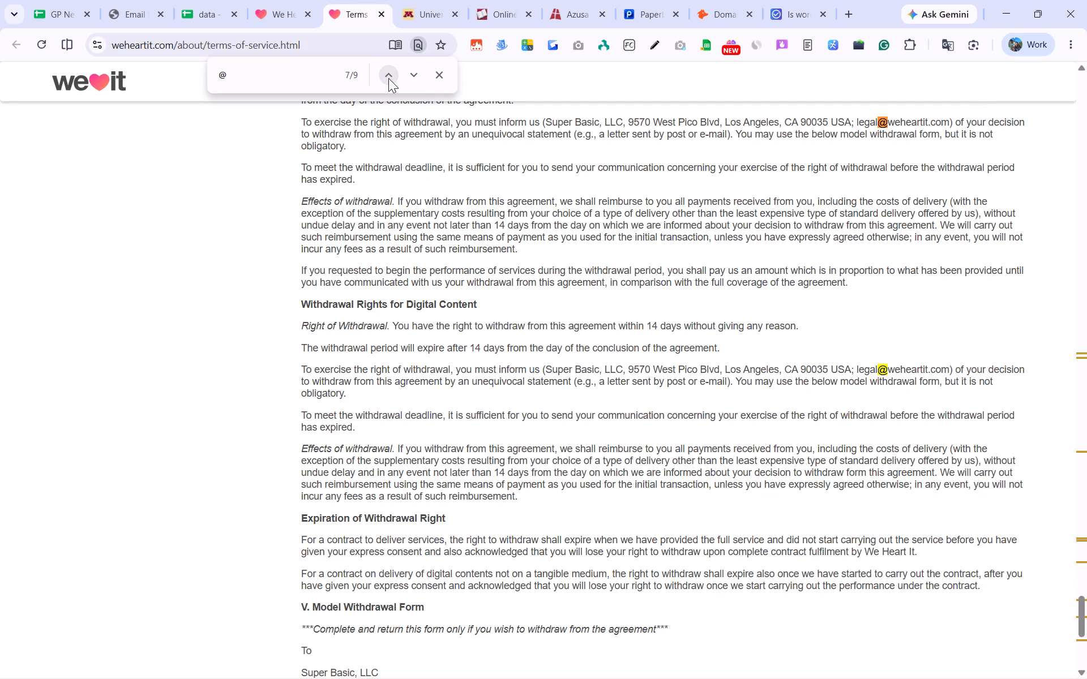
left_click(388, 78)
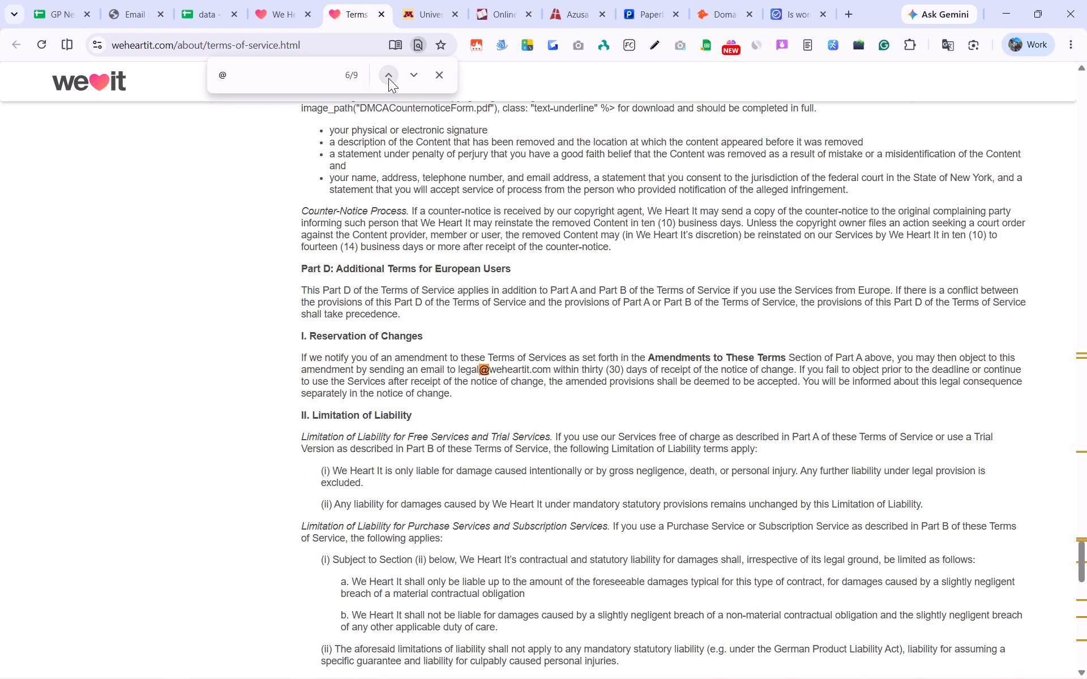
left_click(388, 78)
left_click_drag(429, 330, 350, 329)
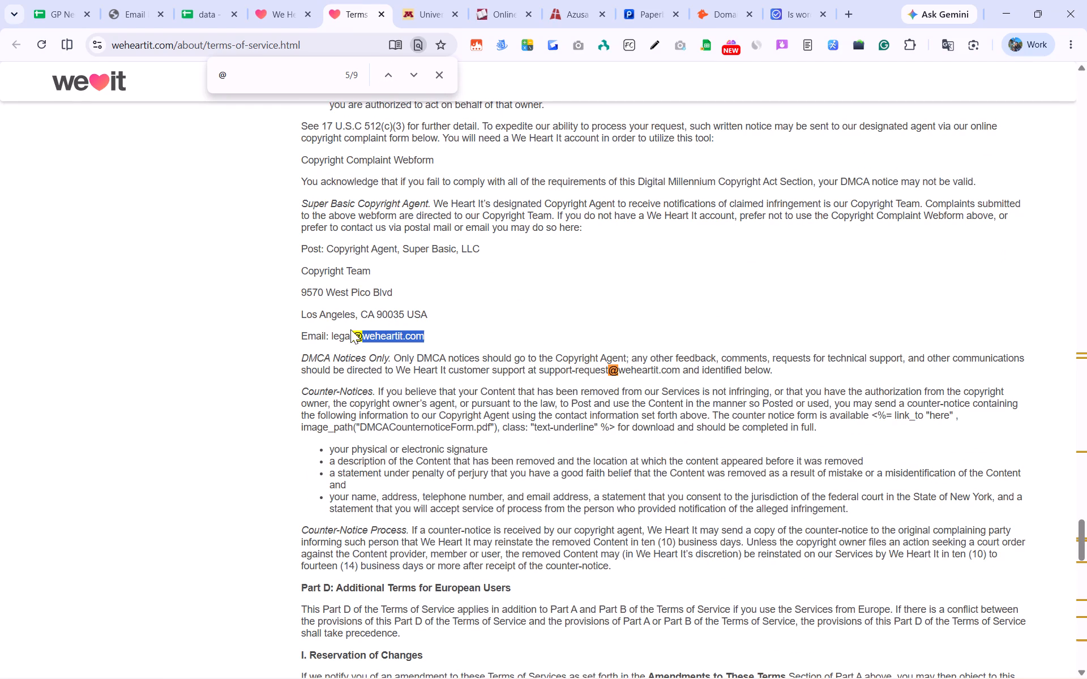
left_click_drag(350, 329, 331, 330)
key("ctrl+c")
Find the customer support email address in the Terms of Service's DMCA Notices paragraph and record it in column E of Sheet16's weheartit.com row.
left_click(390, 75)
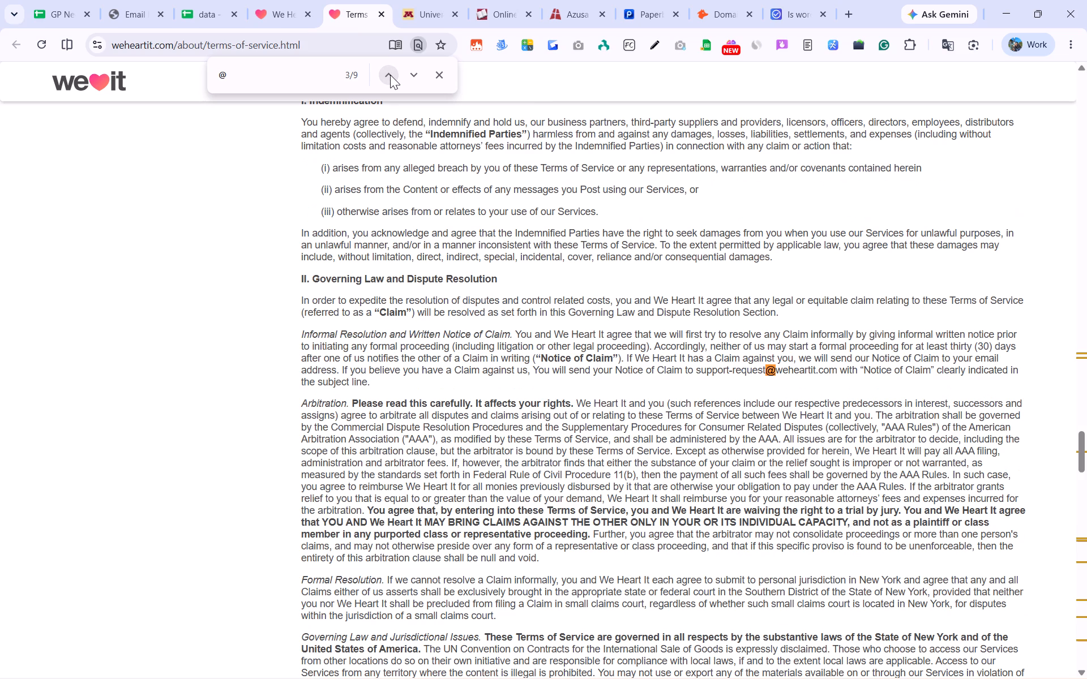
left_click(390, 75)
left_click(390, 75)
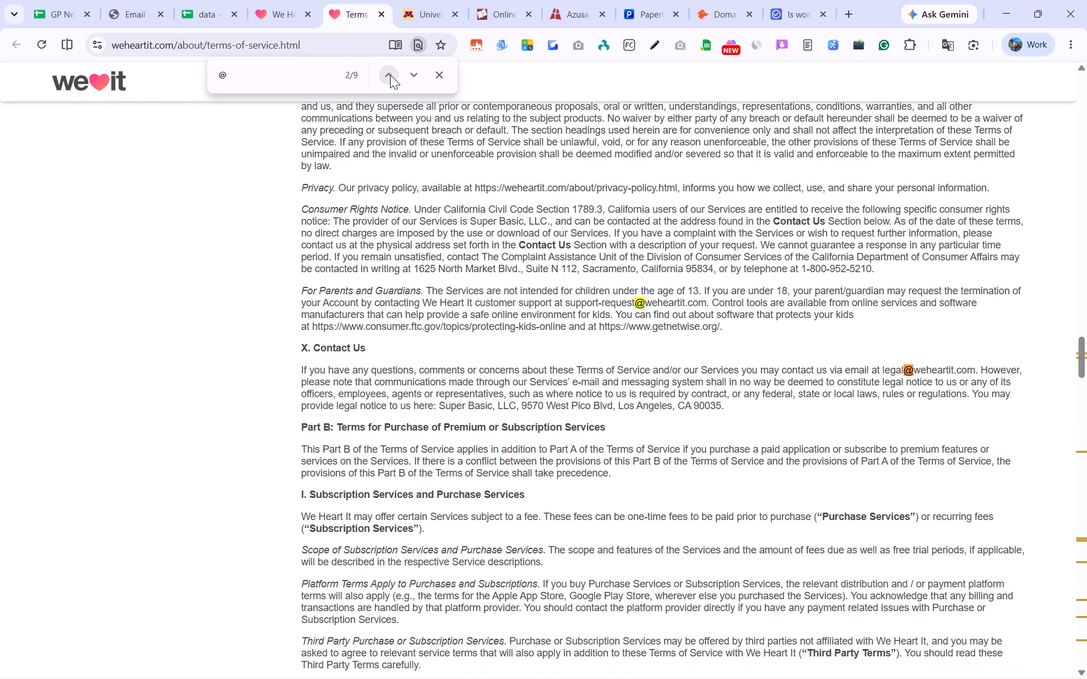
left_click(390, 75)
left_click(390, 75)
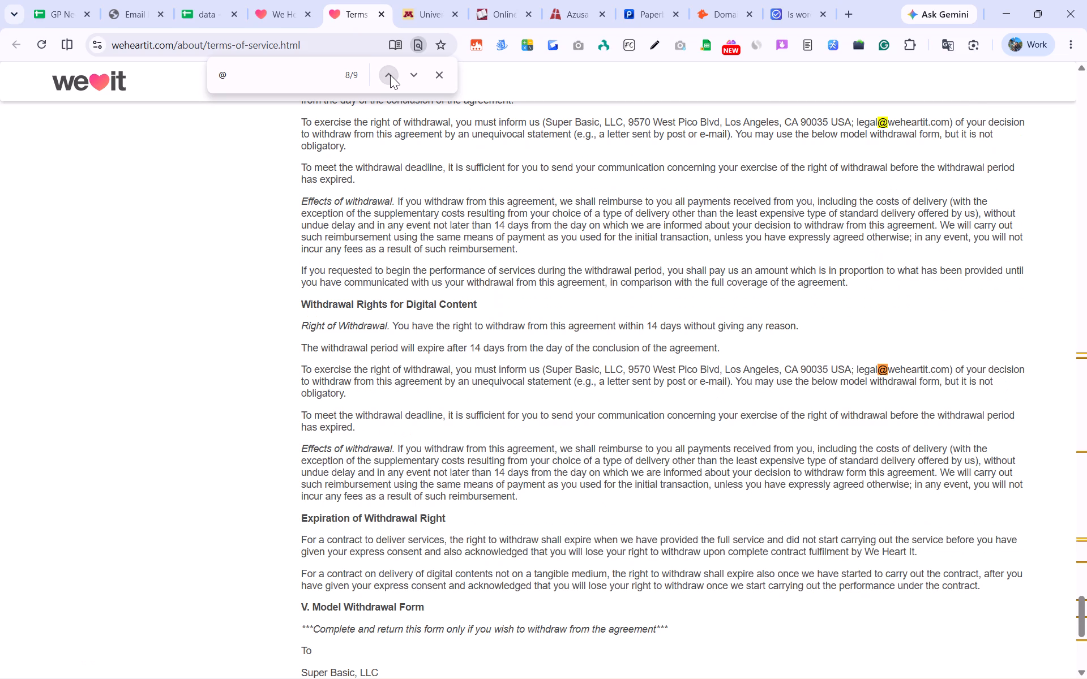
left_click(390, 75)
left_click(390, 75)
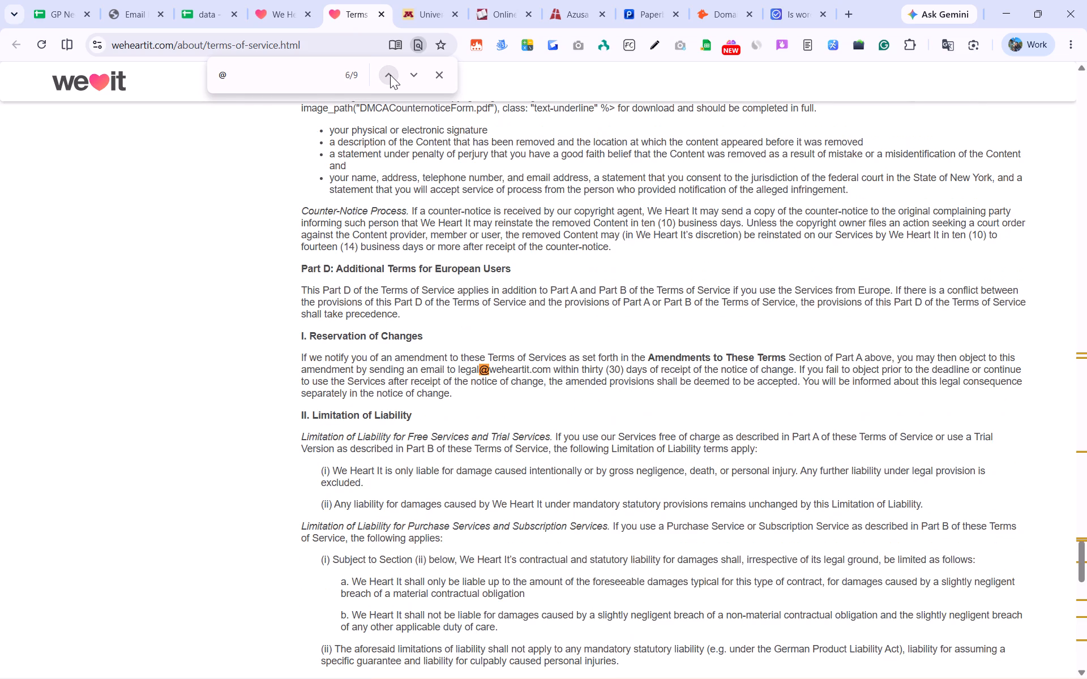
left_click(390, 75)
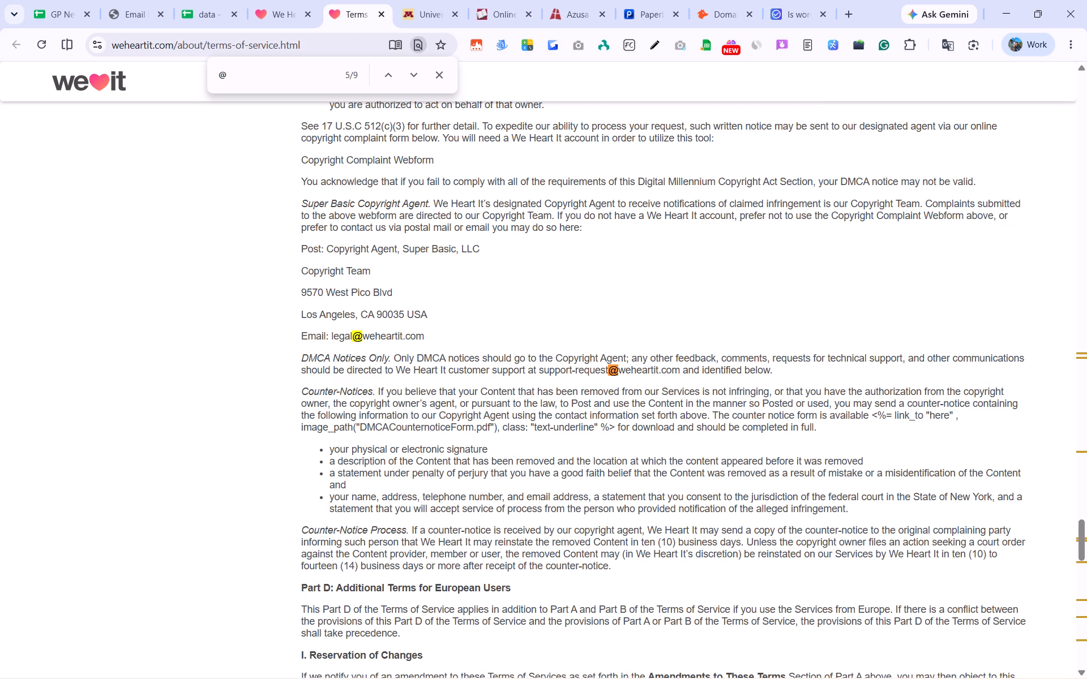
left_click_drag(540, 368, 678, 374)
key("ctrl+c")
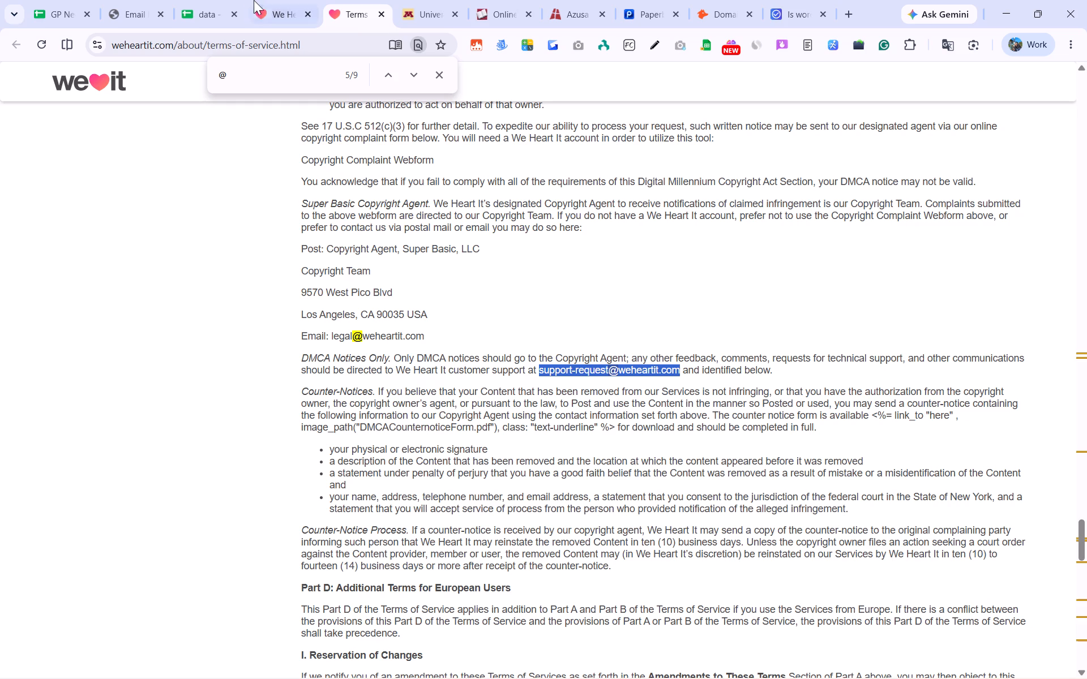
left_click(299, 0)
left_click(216, 0)
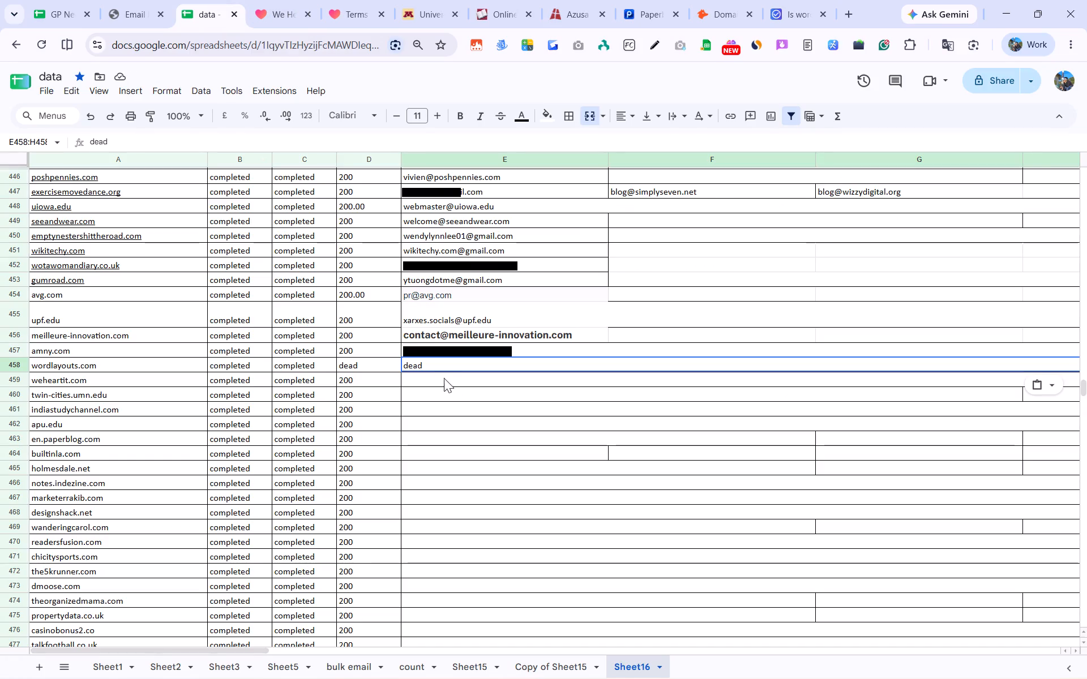
left_click(438, 380)
key("ctrl+v")
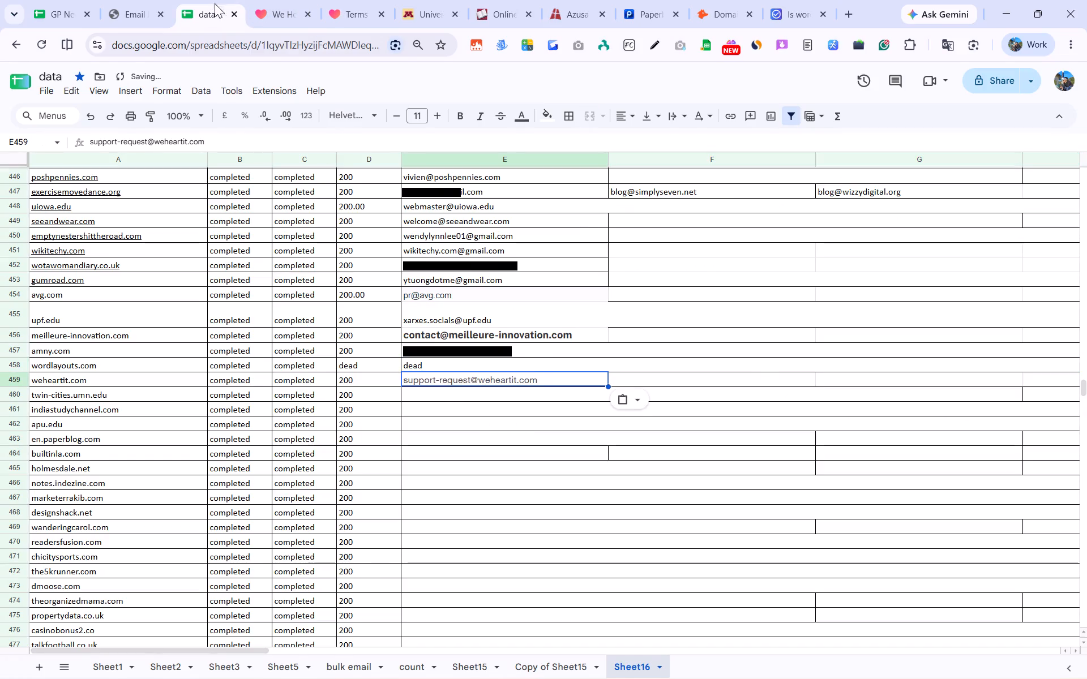
Check weheartit.com's homepage and close both weheartit.com tabs.
left_click(268, 11)
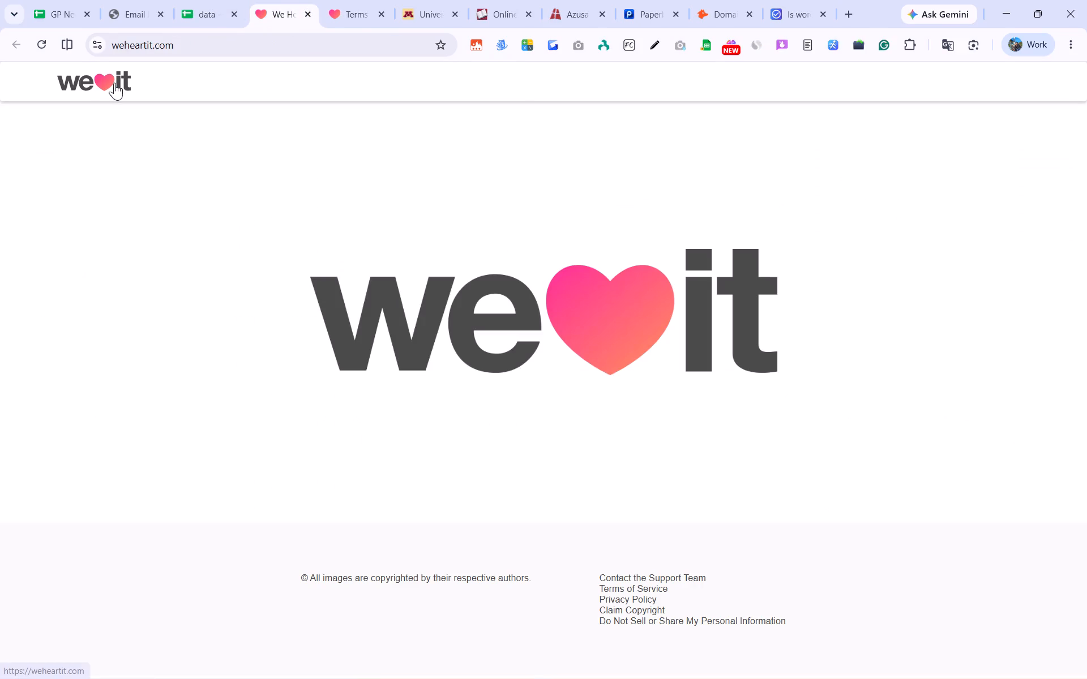
left_click(114, 83)
scroll(597, 482, "down", 4)
scroll(617, 592, "up", 2)
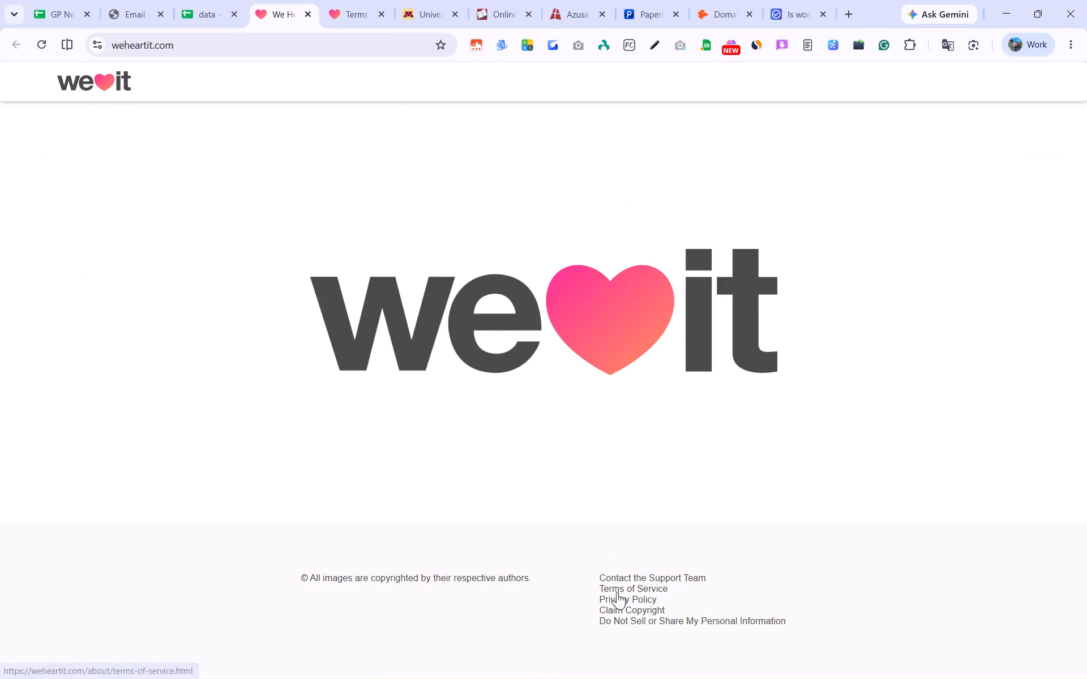
scroll(617, 592, "up", 2)
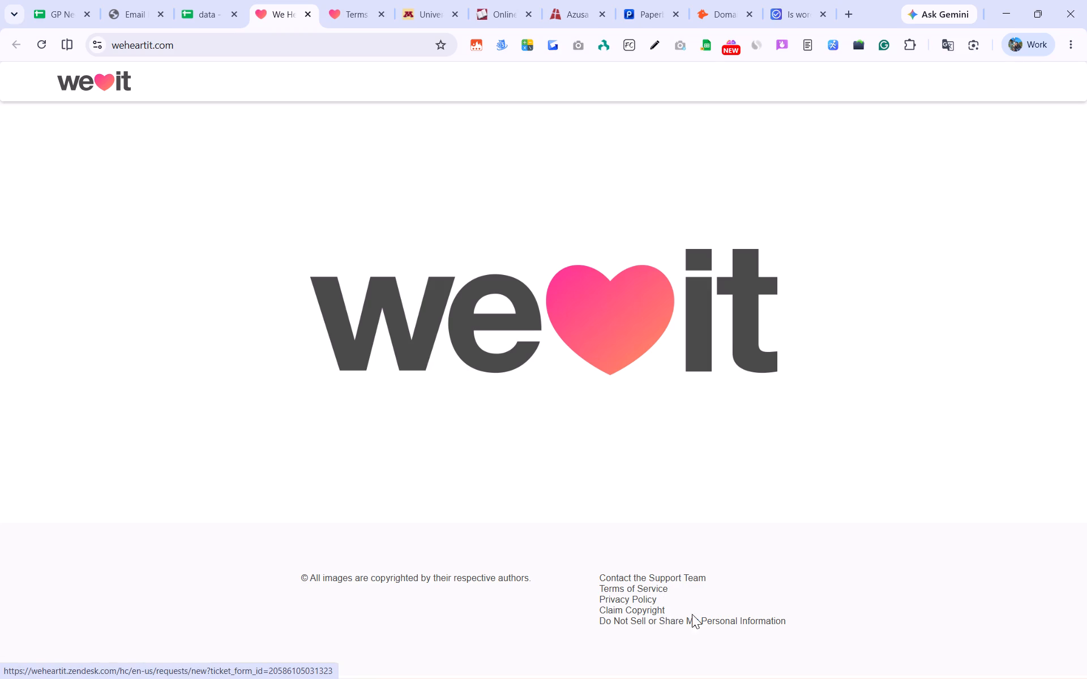
left_click(307, 20)
left_click(307, 20)
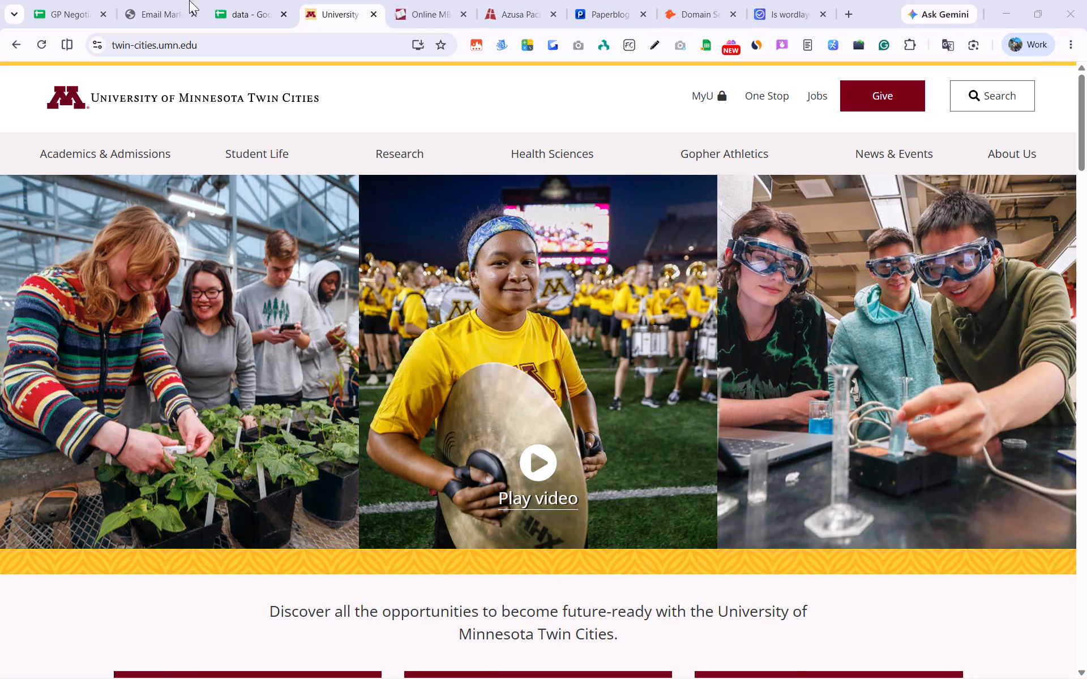
Set the fan control to Auto in PredatorSense and close its window.
left_click(313, 193)
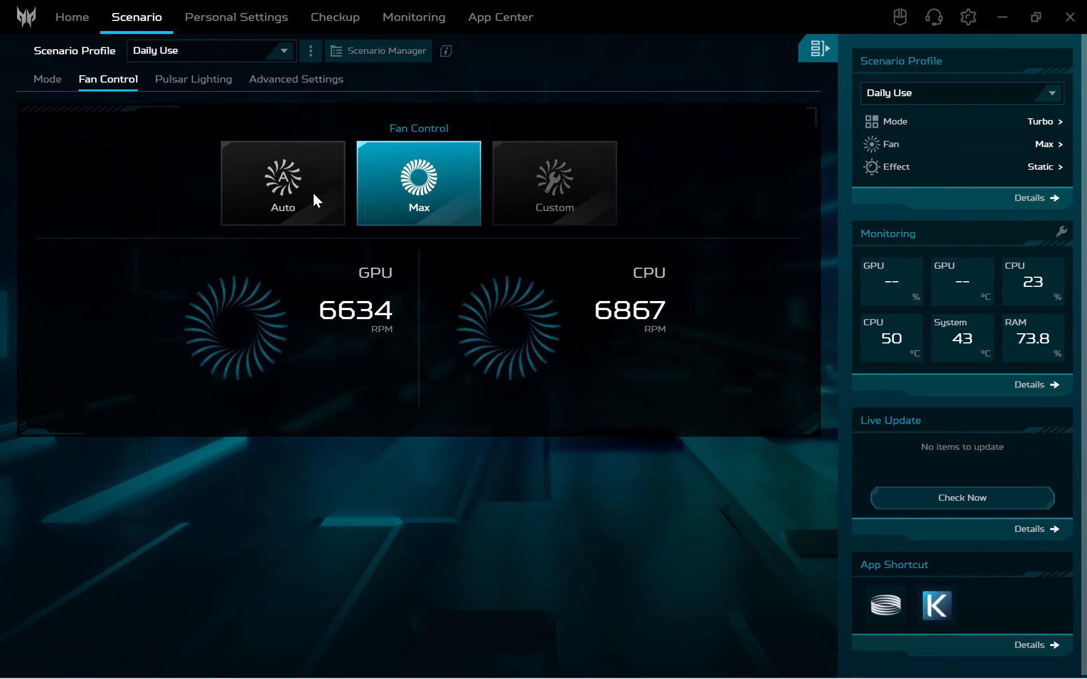
left_click(1069, 16)
Open the Contact Us page from the footer of the twin-cities.umn.edu homepage.
scroll(645, 303, "down", 7)
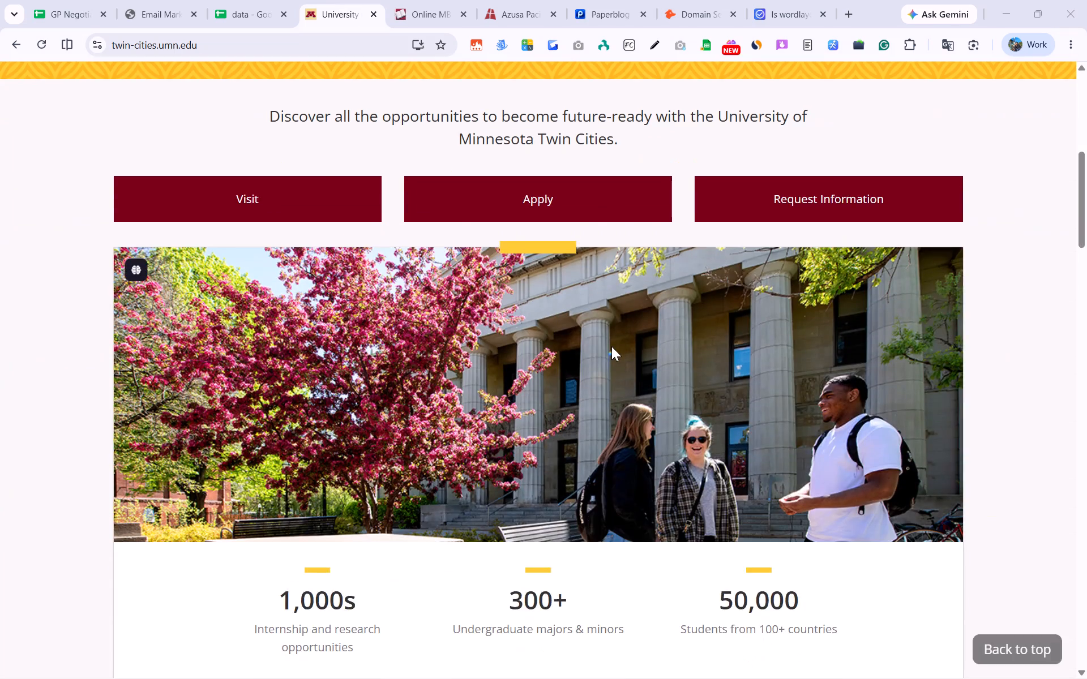
scroll(611, 346, "down", 13)
scroll(613, 340, "up", 1)
left_click_drag(1086, 357, 1086, 678)
left_click(632, 296)
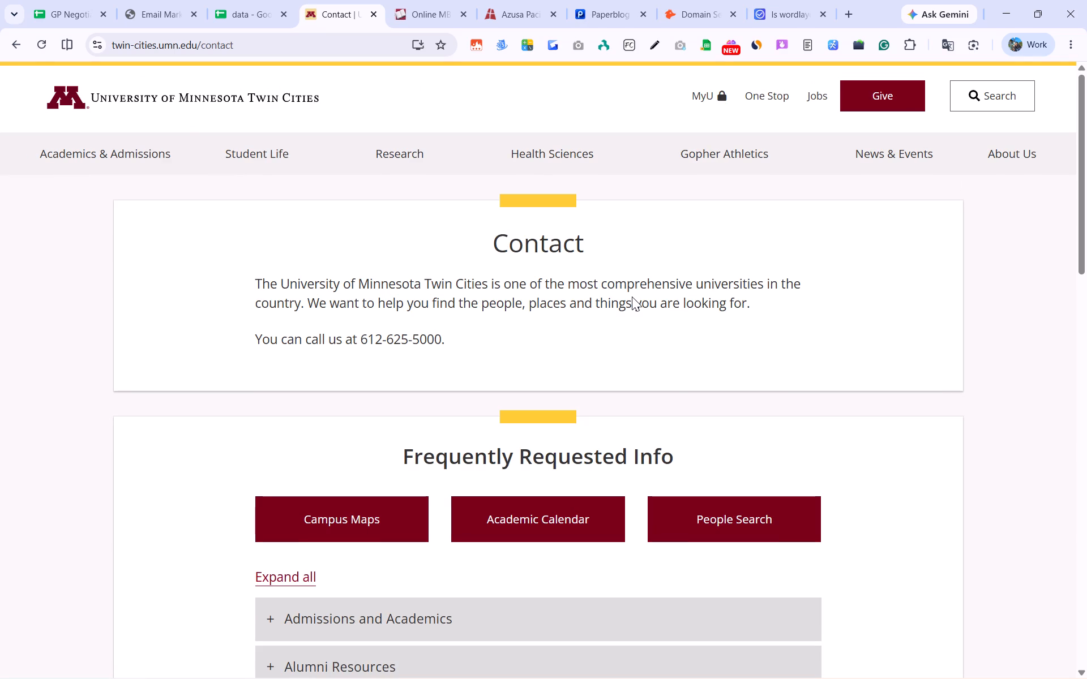
Examine the university's Contact page, from its topic sections down to the footer, for a contact email address.
scroll(632, 296, "up", 1)
scroll(628, 299, "down", 12)
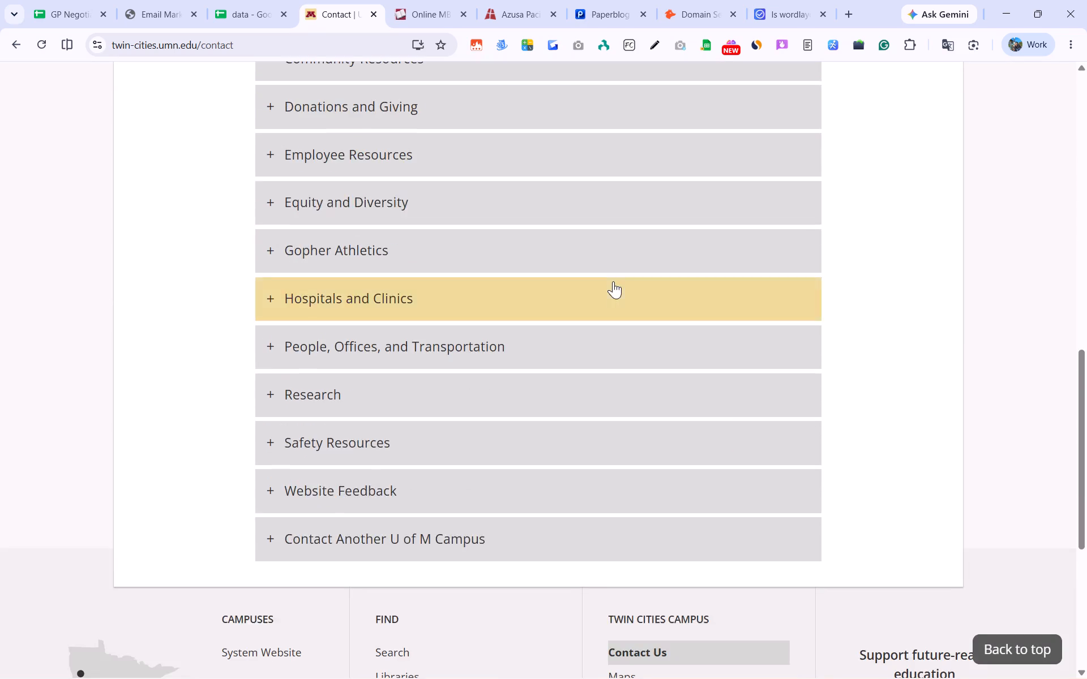
scroll(613, 281, "up", 6)
scroll(578, 253, "down", 3)
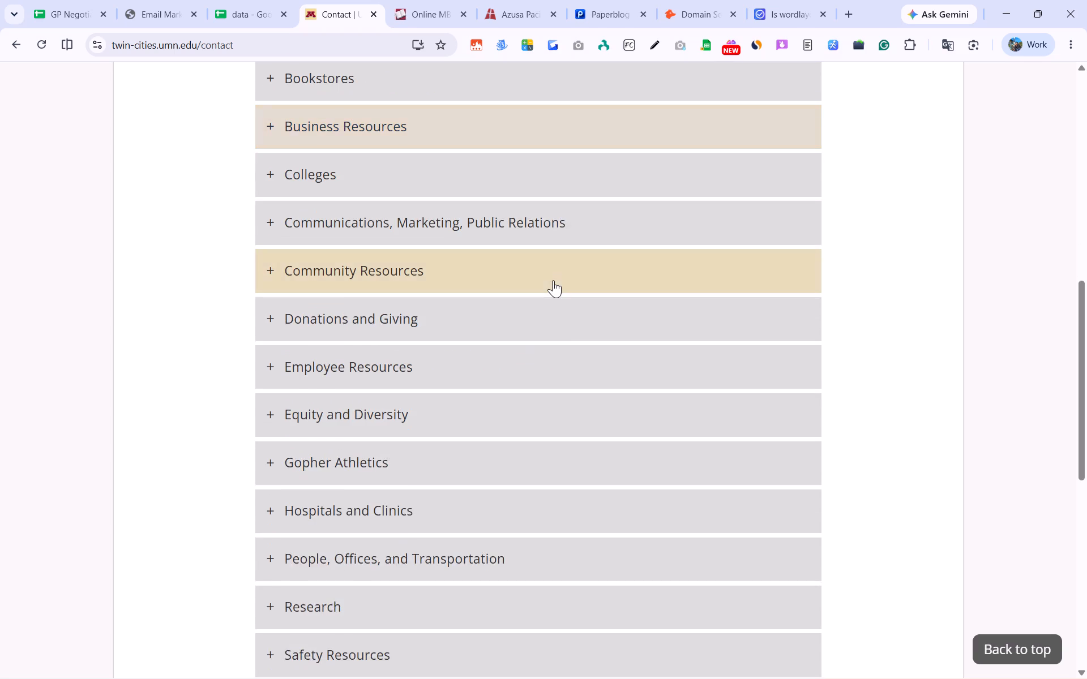
scroll(546, 353, "down", 2)
scroll(562, 449, "down", 1)
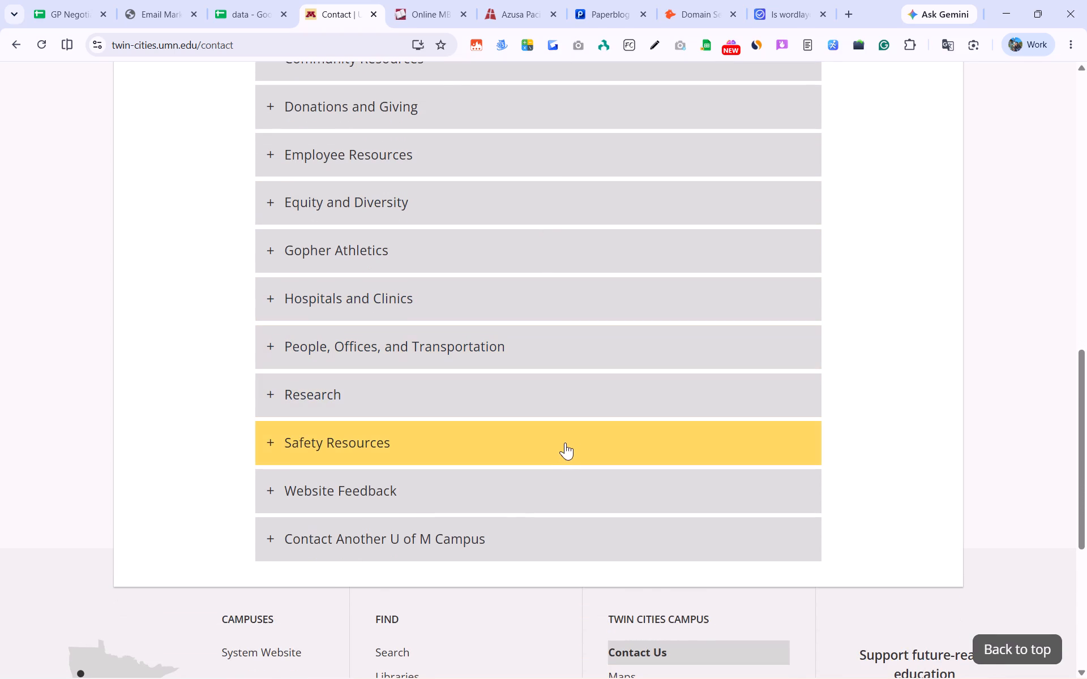
scroll(617, 458, "down", 3)
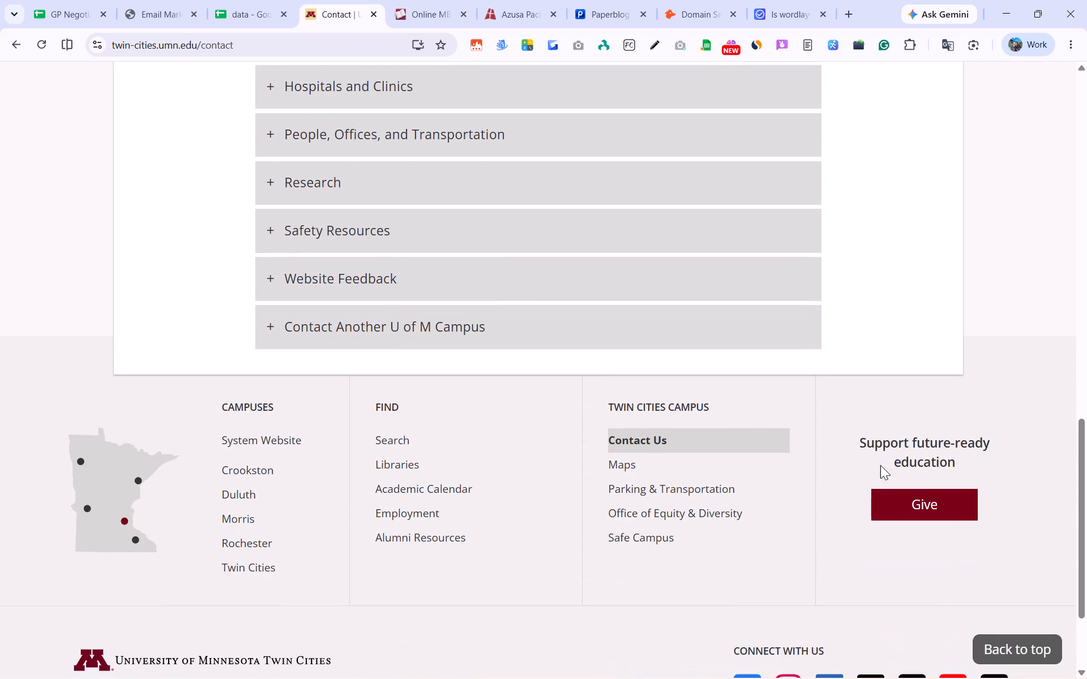
scroll(854, 443, "down", 3)
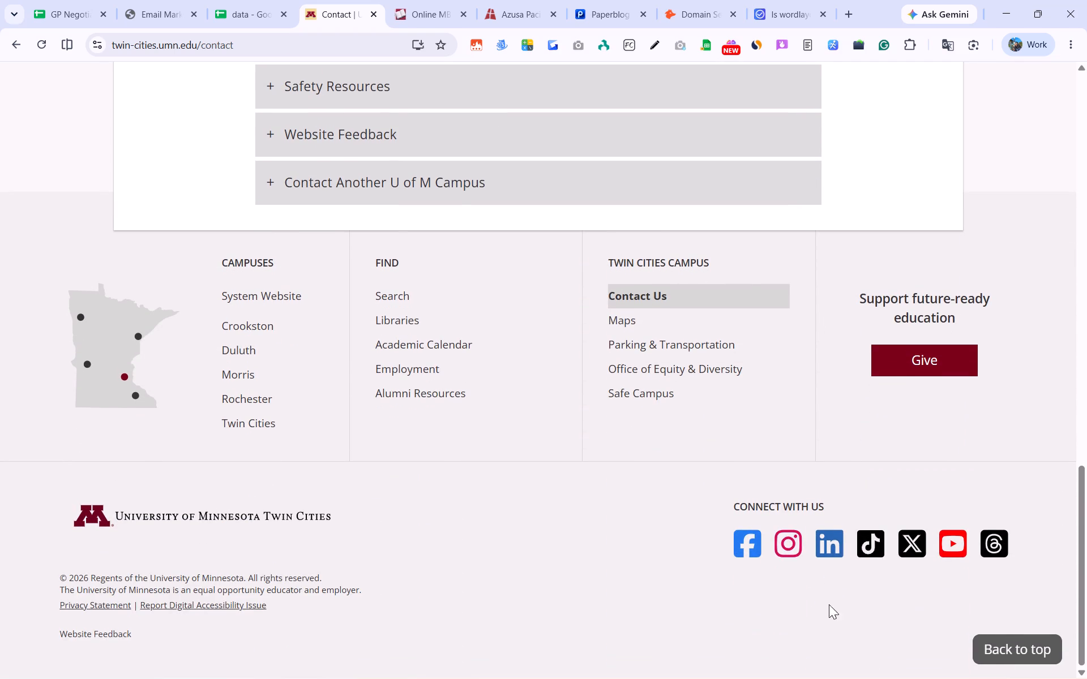
Check the intro details on the university's linked Facebook page for an email address, and return to the Contact page.
left_click(750, 551)
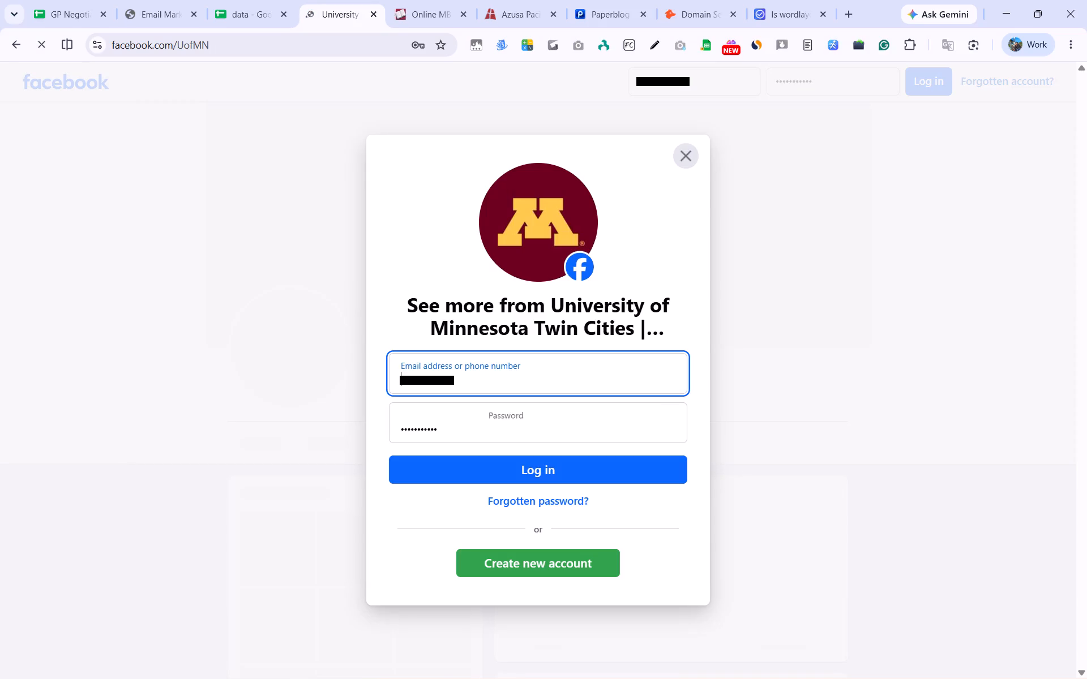
left_click(689, 154)
scroll(395, 444, "down", 3)
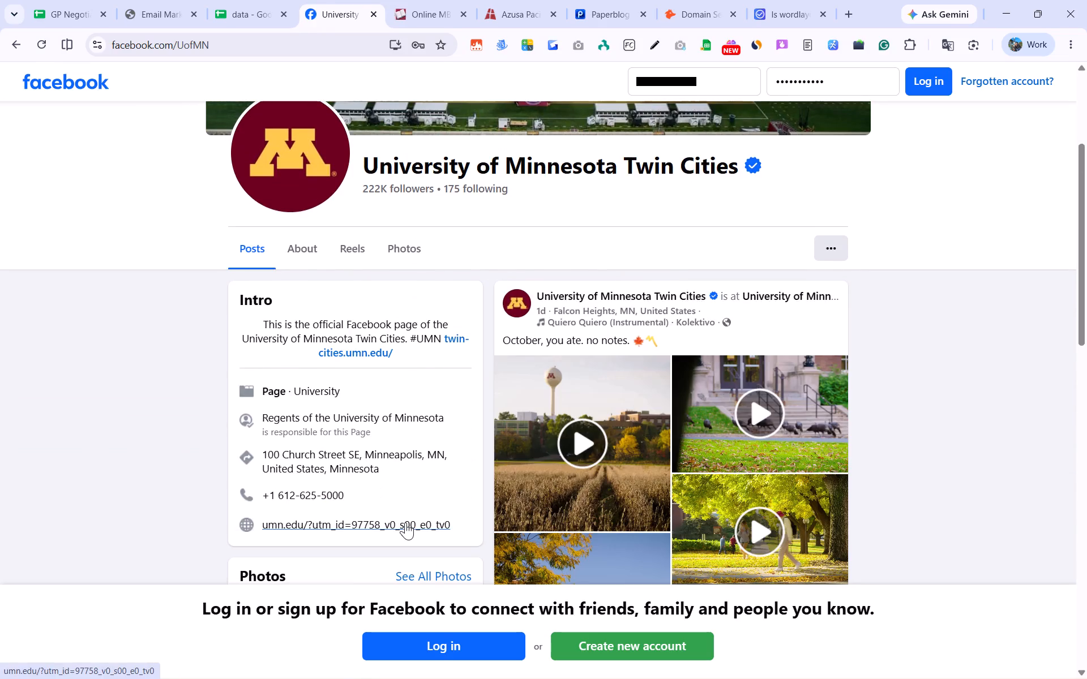
scroll(407, 512, "down", 4)
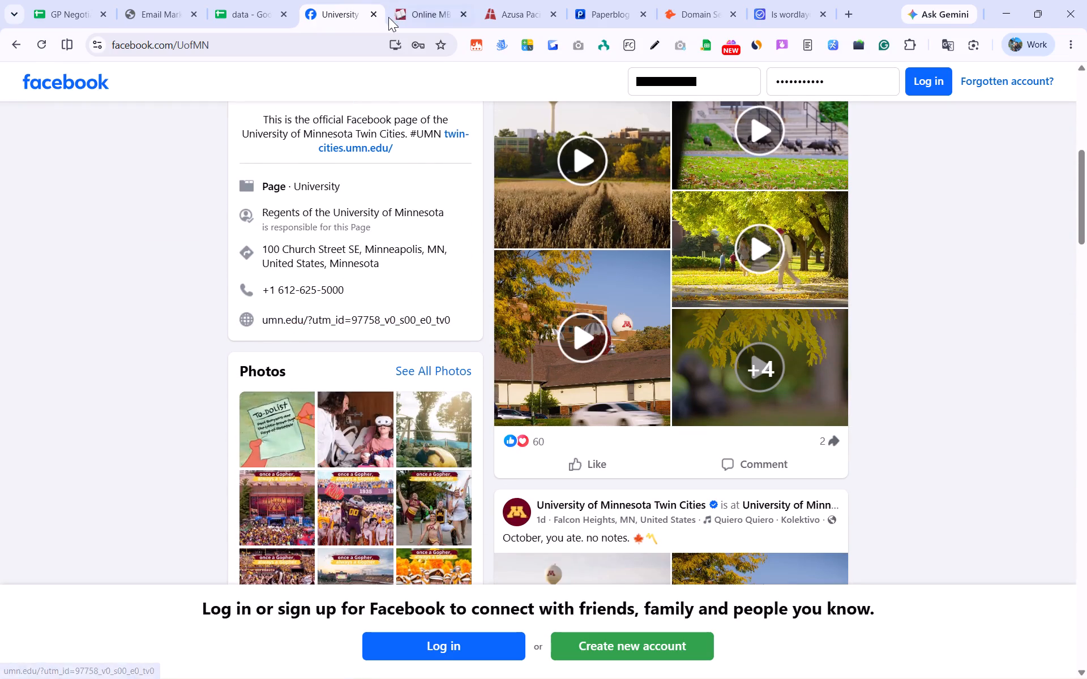
left_click(377, 15)
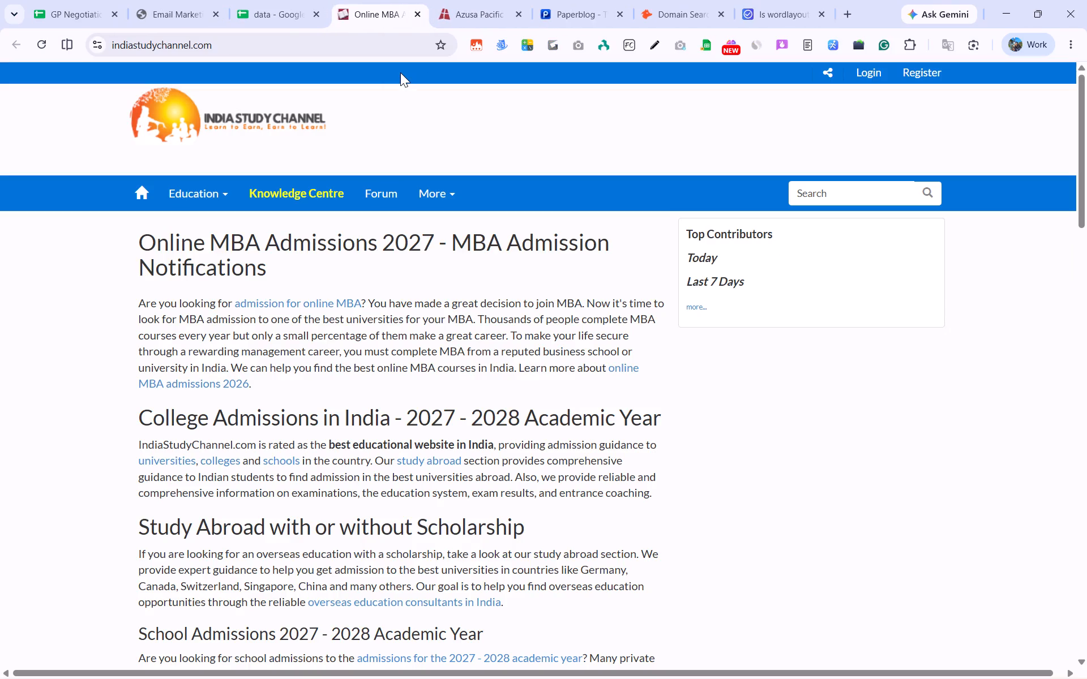
key("ctrl+shift+t")
left_click(2, 48)
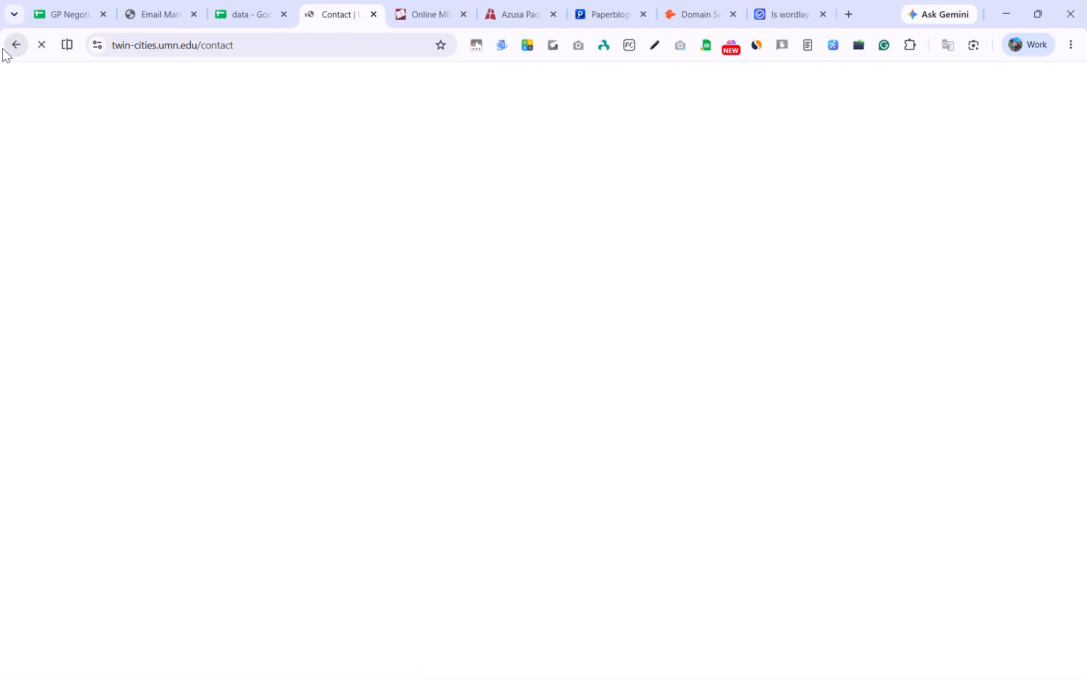
Check the full description and links of the university's YouTube channel for an email address, and go back to the twin-cities.umn.edu homepage.
left_click(960, 556)
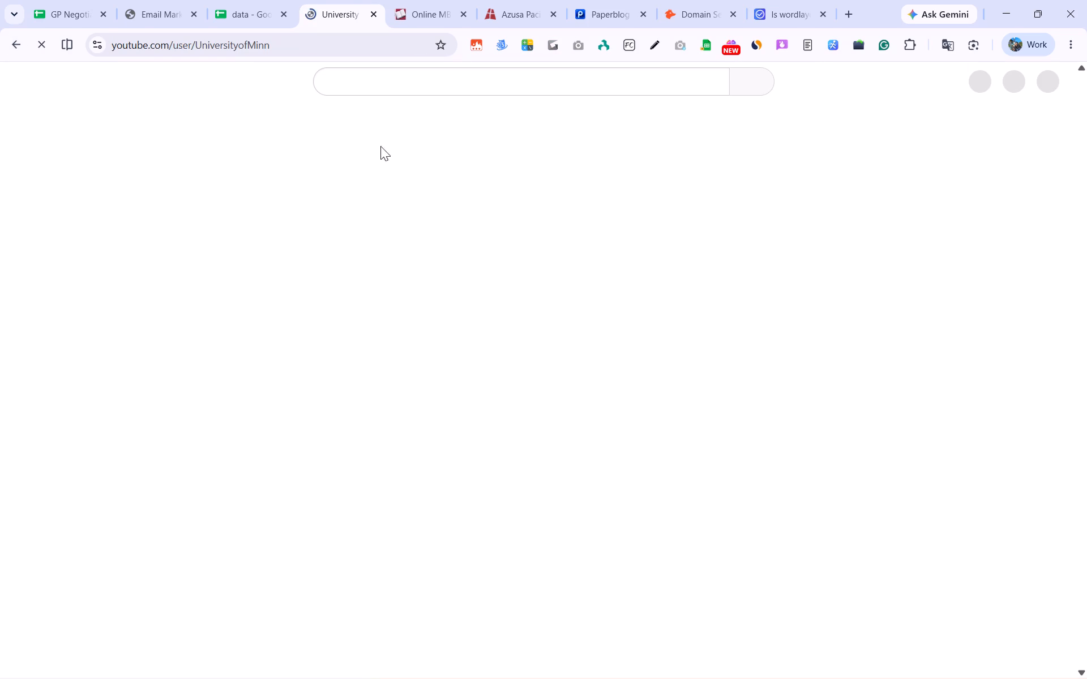
left_click(779, 302)
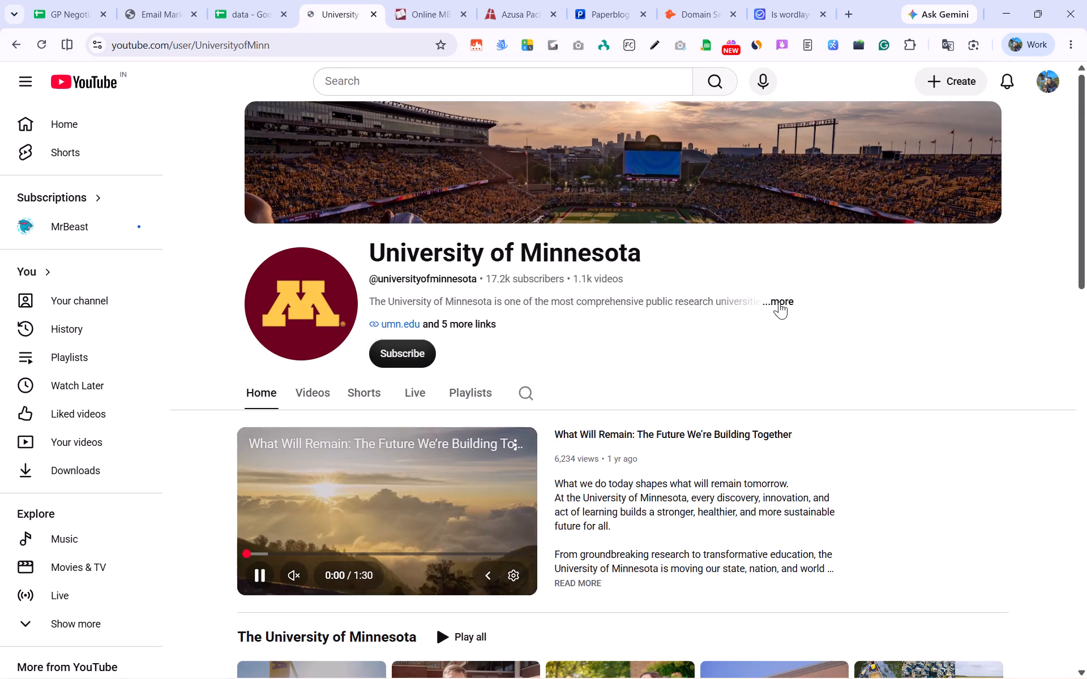
scroll(476, 472, "down", 7)
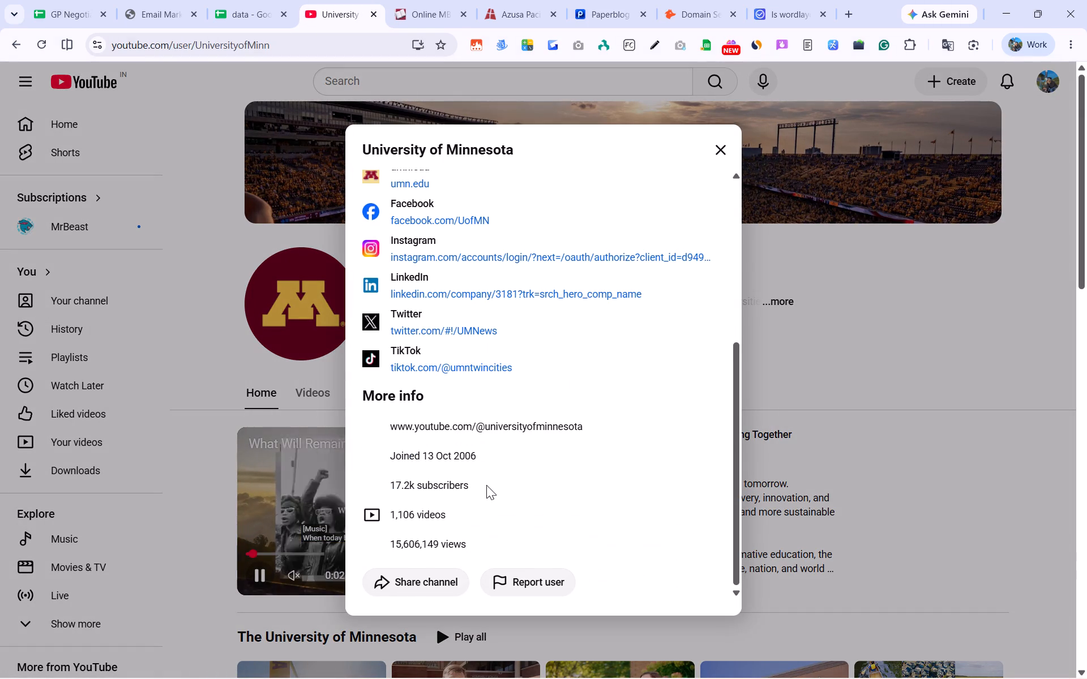
left_click(719, 154)
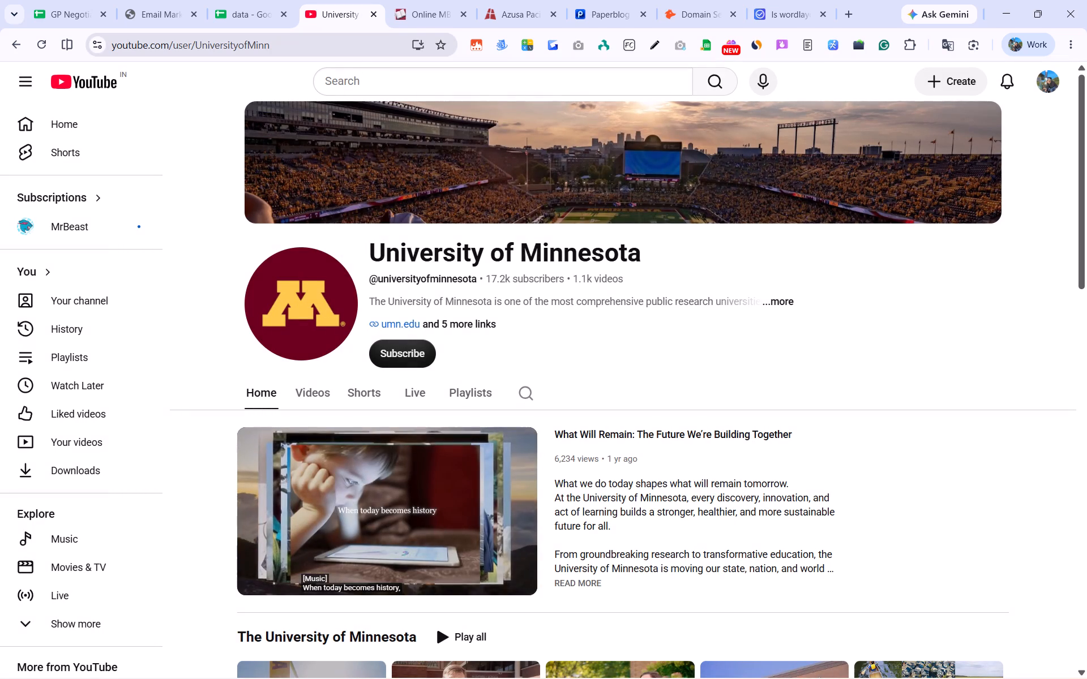
left_click(0, 40)
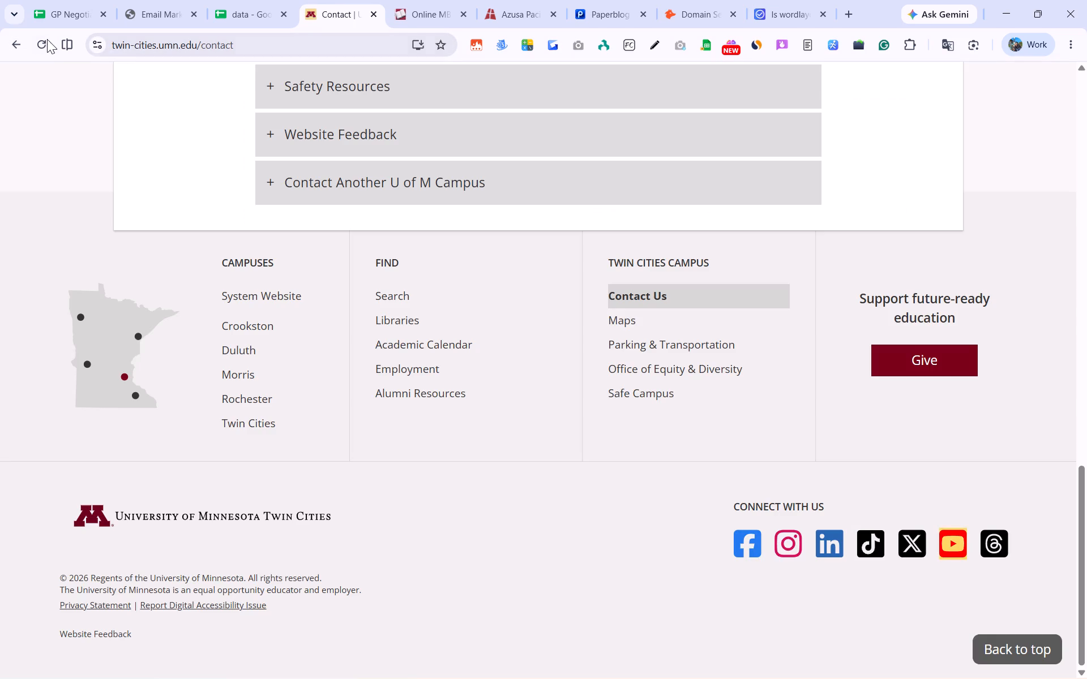
left_click(15, 39)
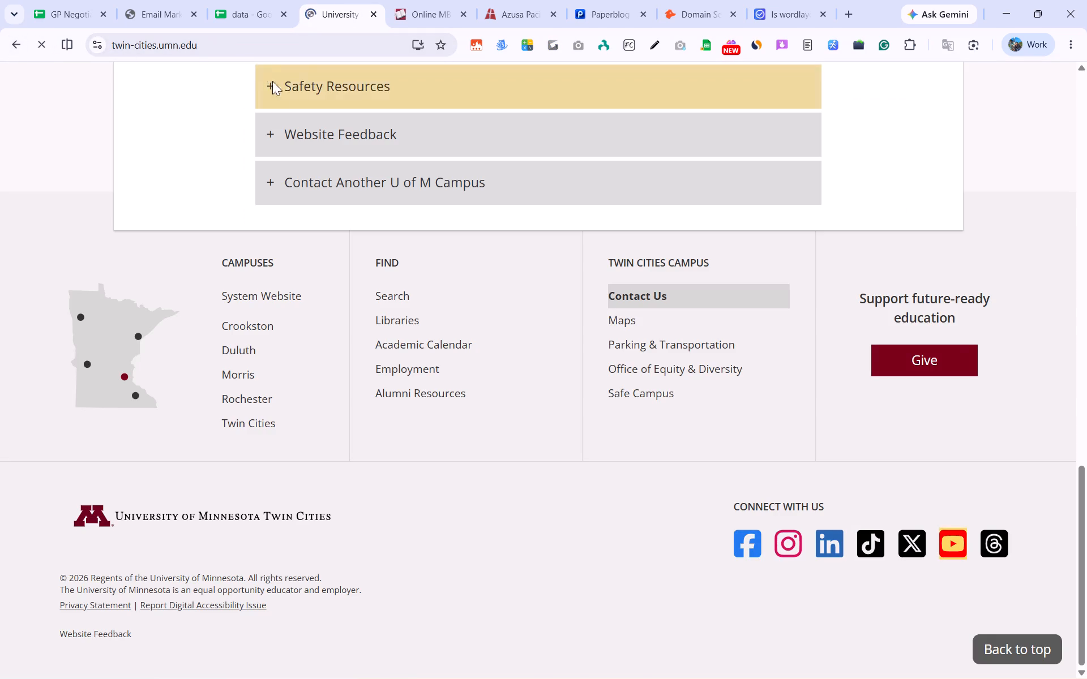
Search Hunter's Domain Search for twin-cities.umn.edu and look through the results for emails.
scroll(226, 56, "up", 1)
left_click(225, 45)
key("ctrl+x")
left_click(695, 14)
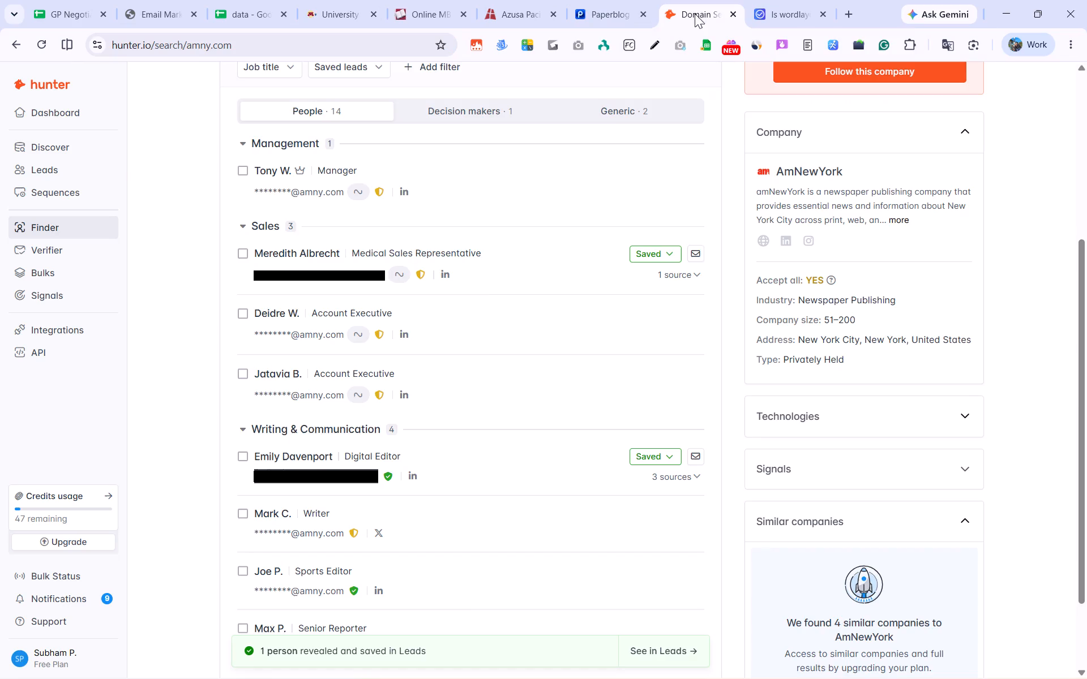
scroll(475, 193, "up", 5)
left_click(438, 258)
key("ctrl+a")
key("ctrl+v")
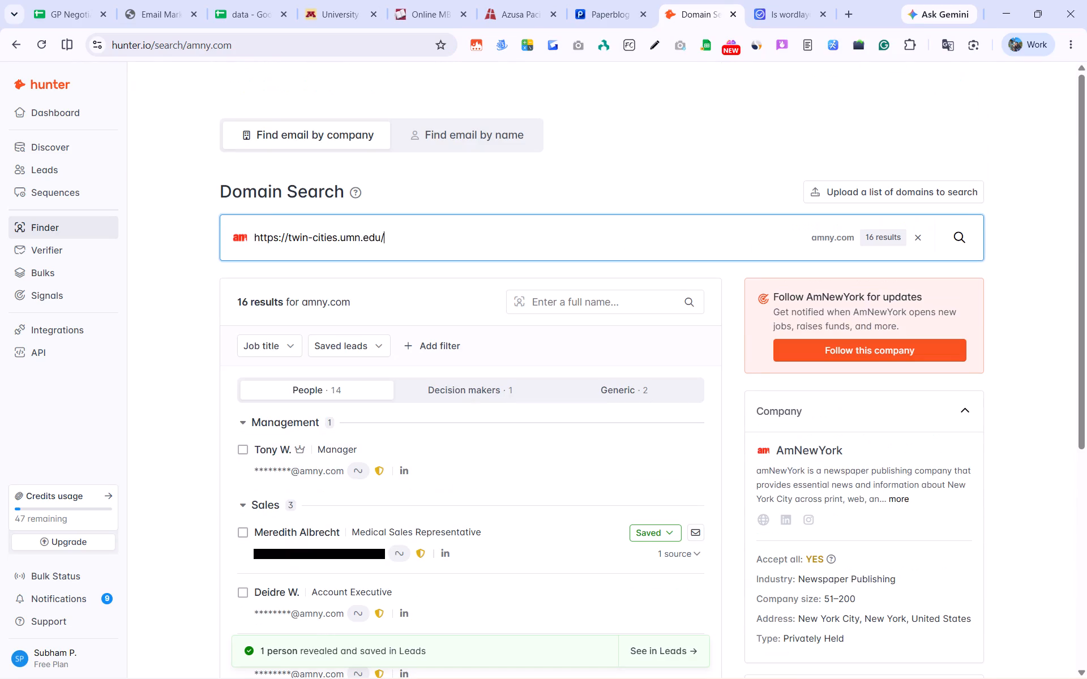
key("Return")
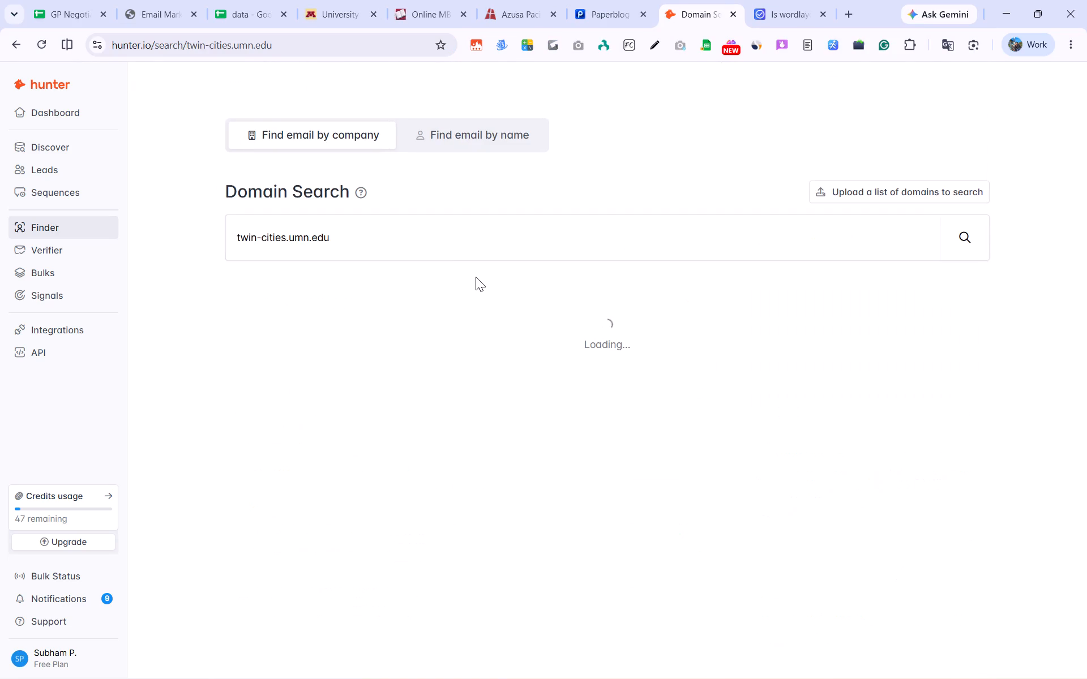
scroll(760, 540, "down", 3)
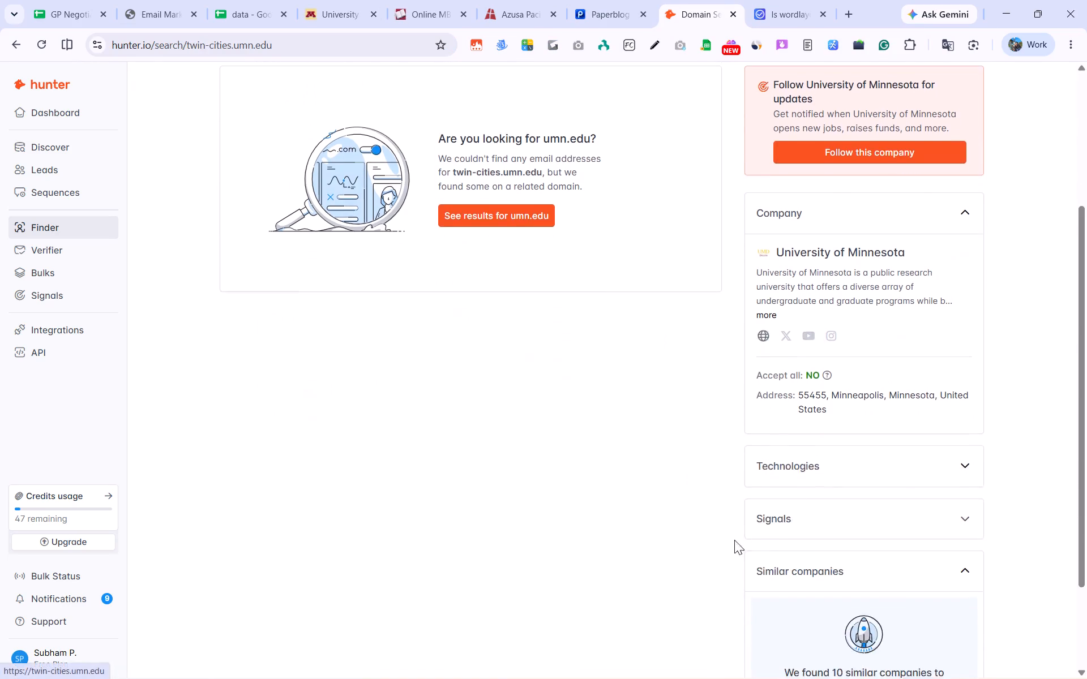
scroll(685, 537, "up", 2)
Close the University of Minnesota Twin Cities tab.
left_click(323, 10)
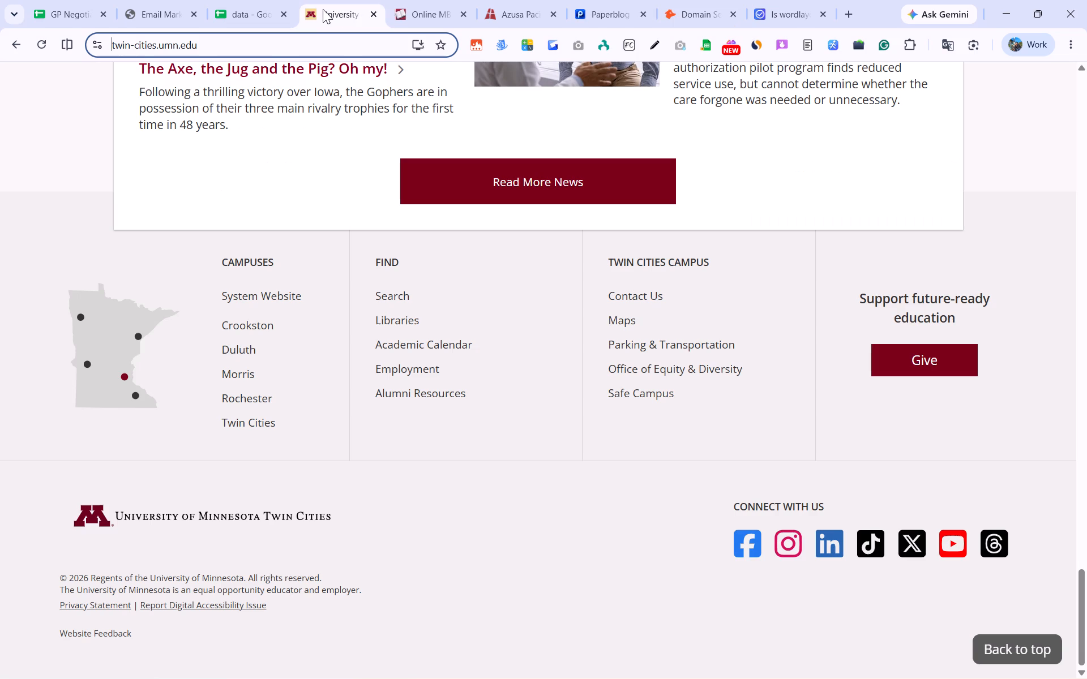
left_click(369, 11)
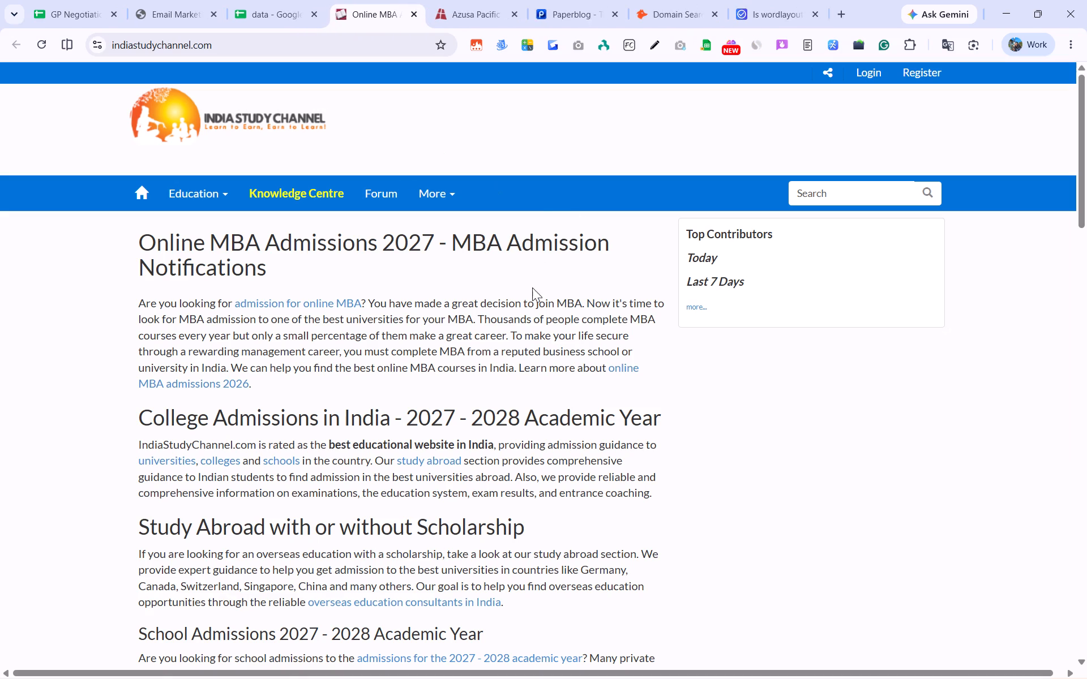
Open indiastudychannel.com's Contact Us page, search it for "@", and look through the page for an email address.
left_click_drag(1086, 183, 1086, 678)
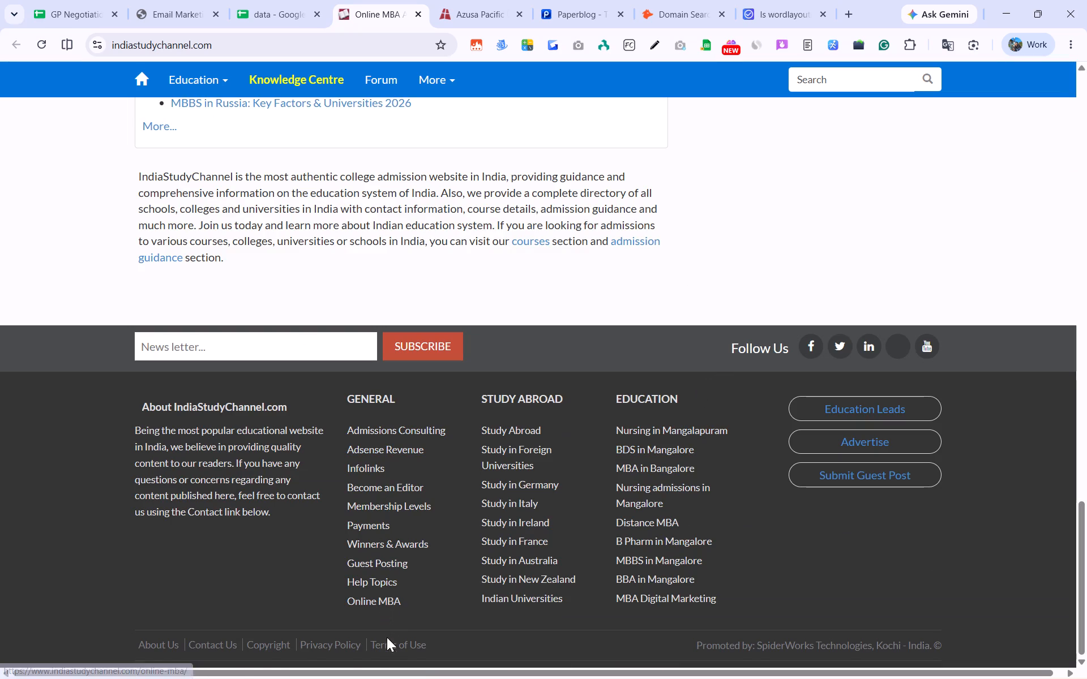
left_click(205, 648)
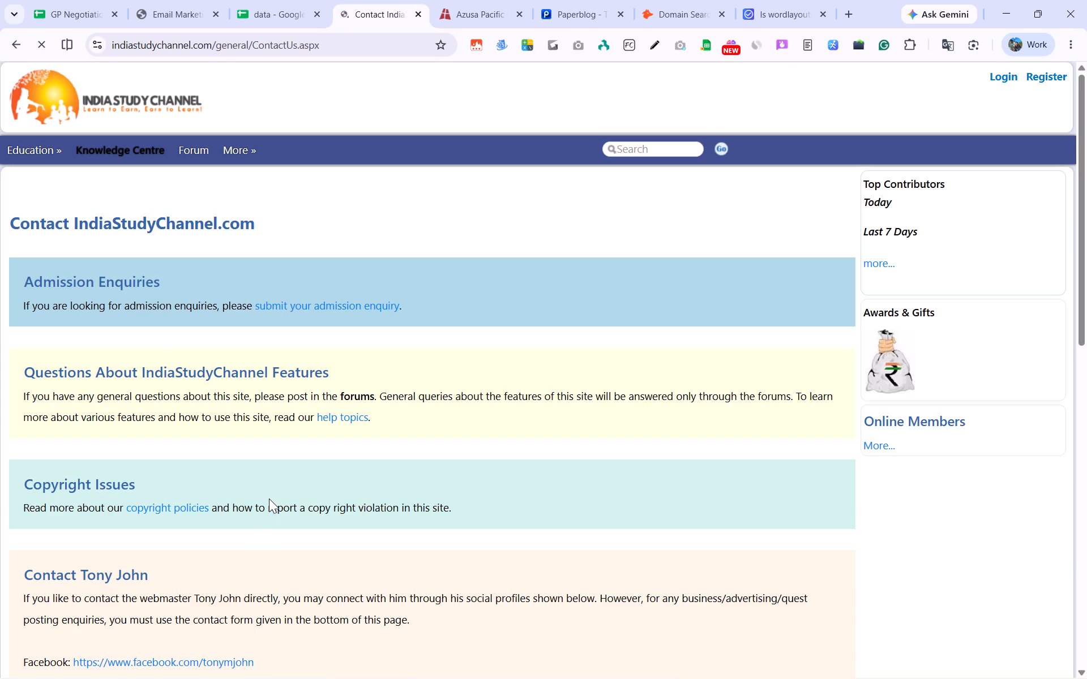
key("ctrl+f")
key("ctrl+v")
key("ctrl+f")
key("shift+at")
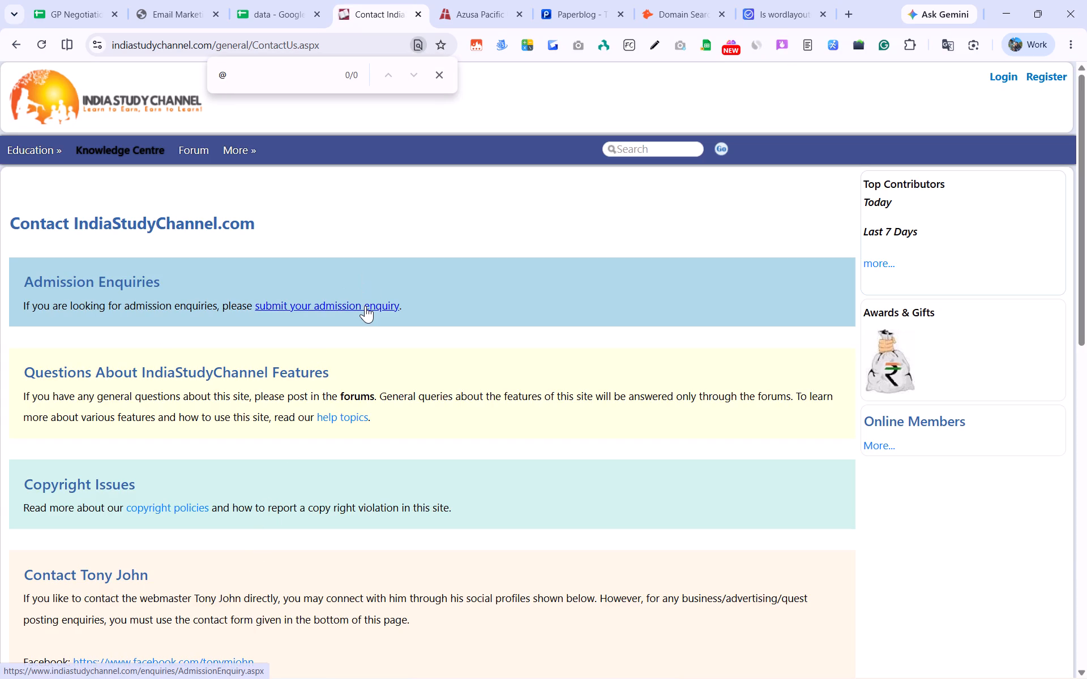
scroll(378, 389, "down", 1)
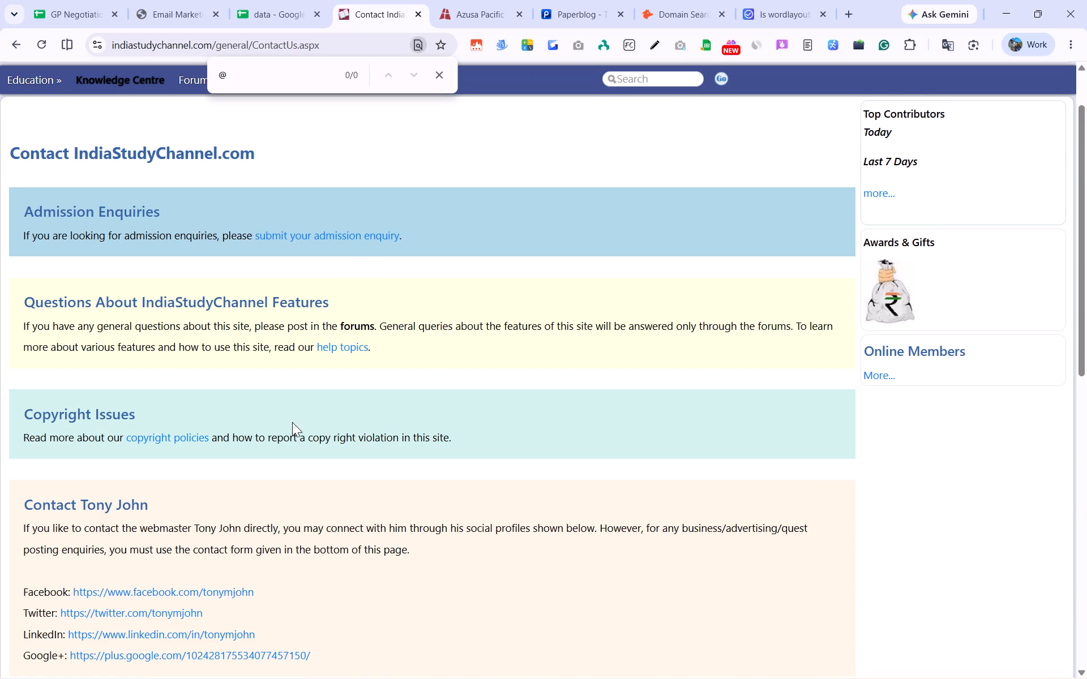
scroll(293, 431, "down", 6)
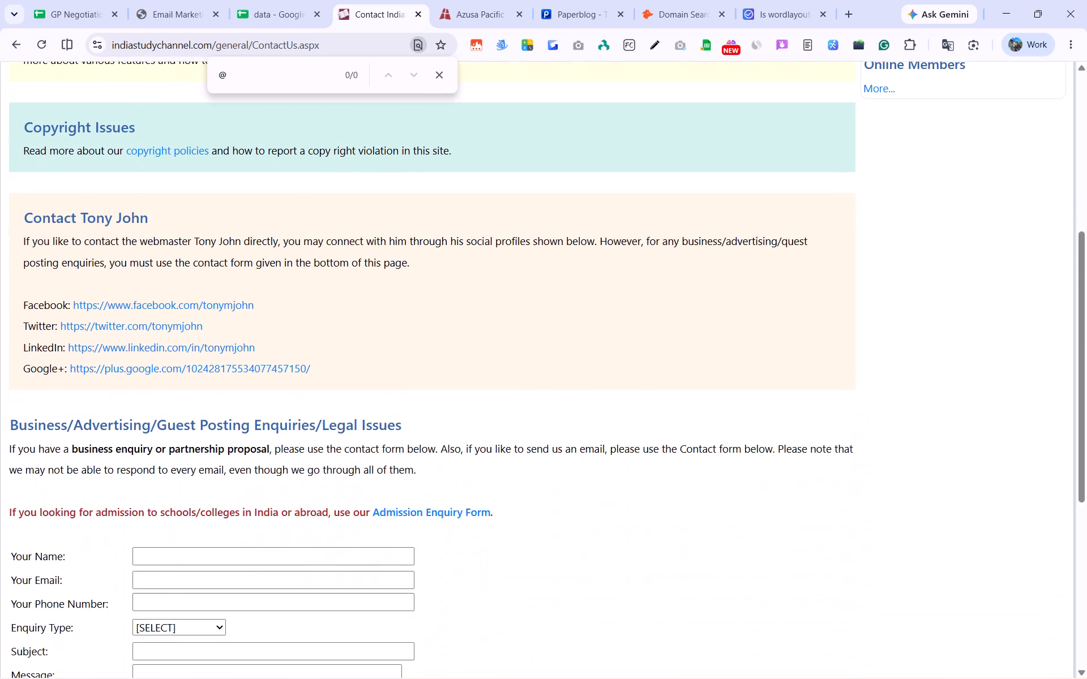
scroll(294, 433, "down", 5)
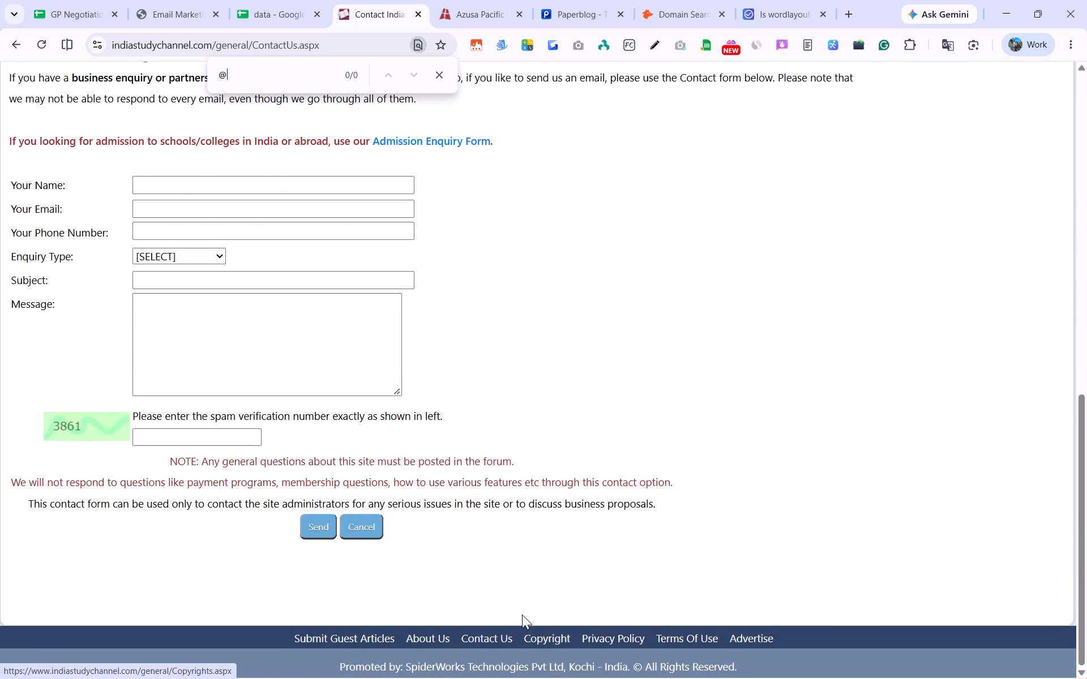
Open IndiaStudyChannel's Advertise page and look through its text and Contact Us section for an email address.
left_click(748, 637)
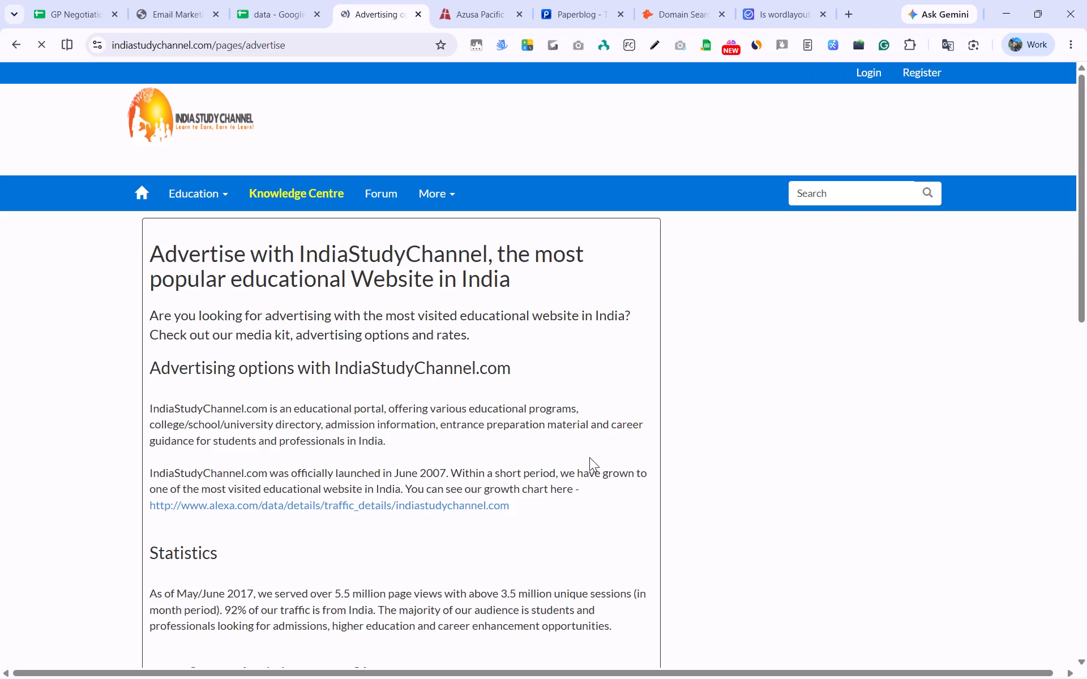
key("ctrl+f")
scroll(401, 274, "down", 4)
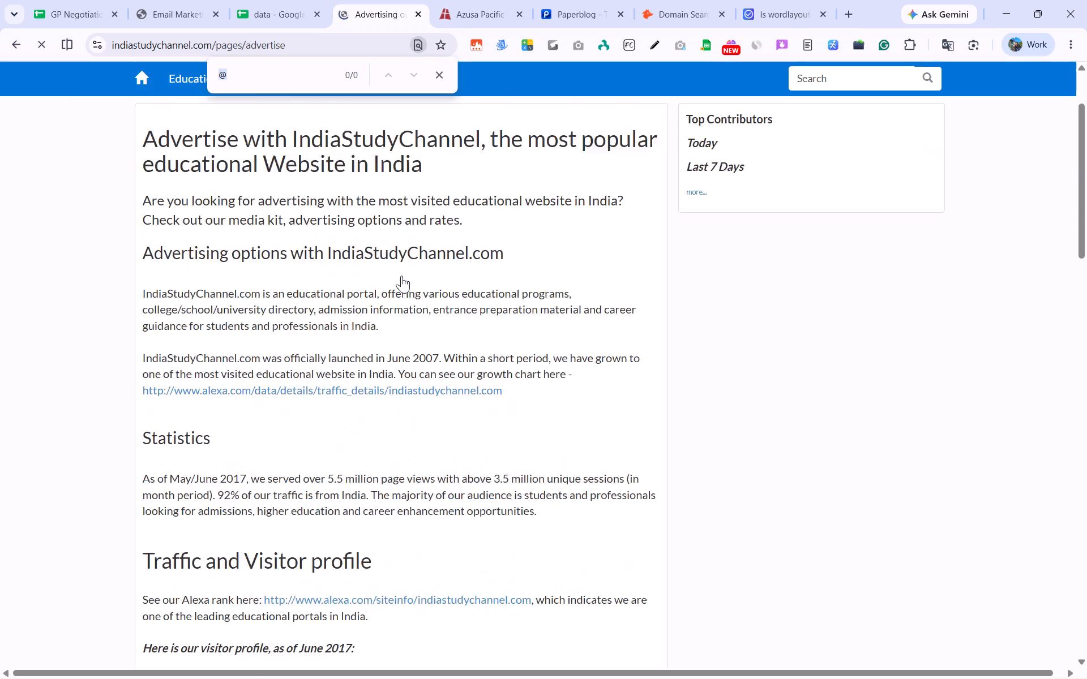
scroll(401, 276, "down", 6)
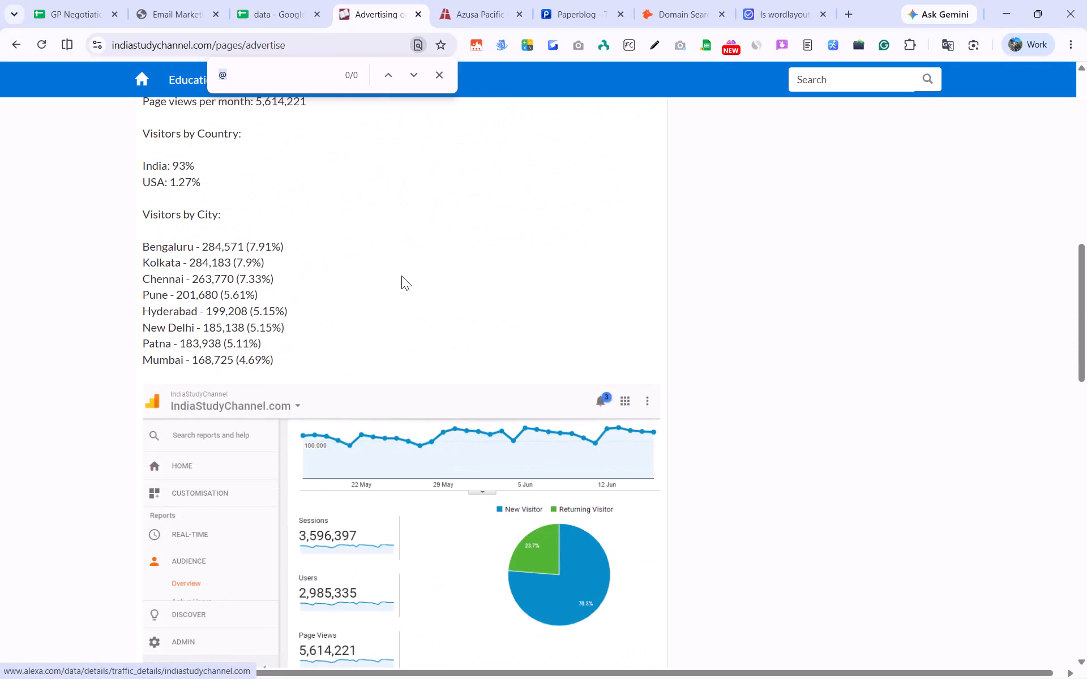
scroll(401, 276, "down", 11)
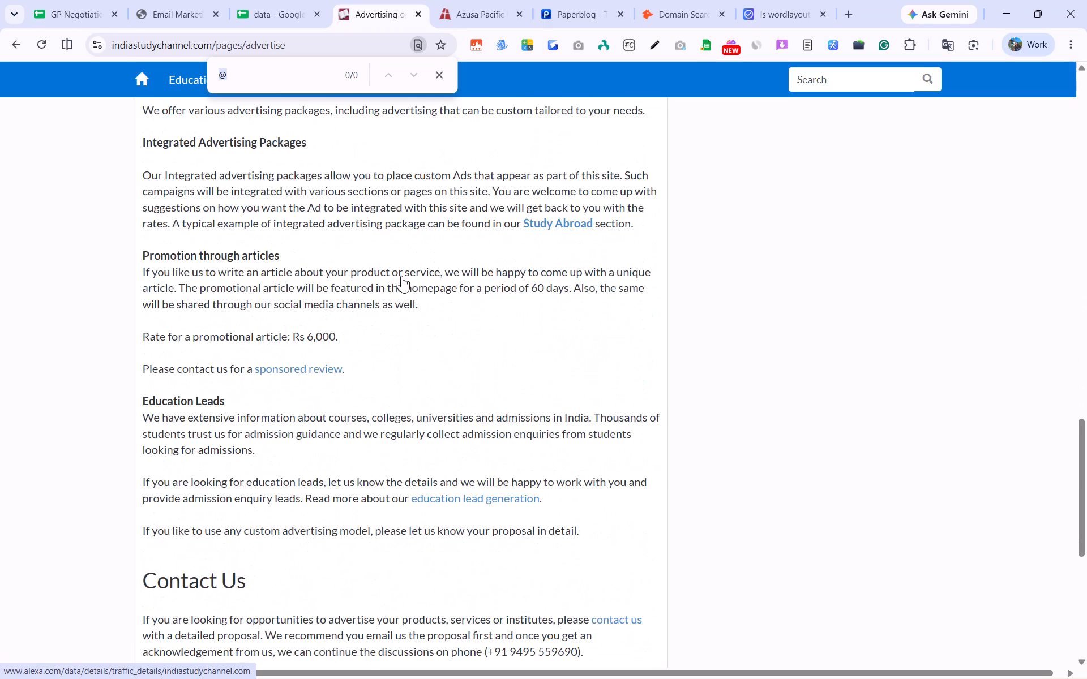
left_click_drag(329, 360, 362, 375)
scroll(429, 337, "down", 3)
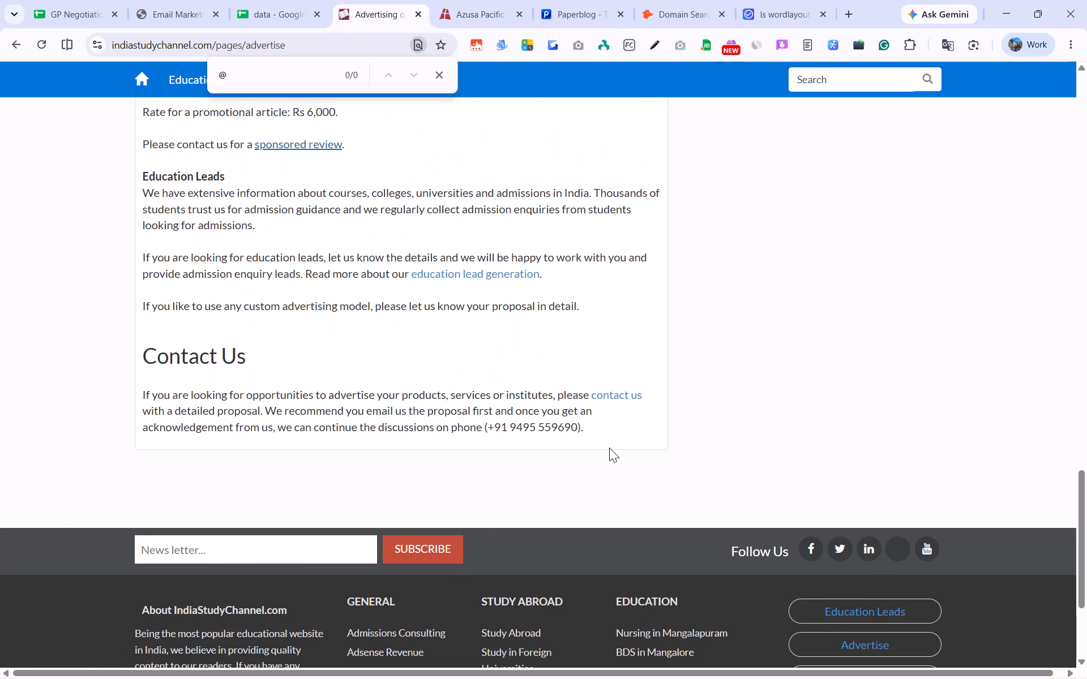
Open the contact page linked from IndiaStudyChannel's Advertise page and run Hunter's Domain Search on its URL.
left_click_drag(613, 396, 622, 411)
left_click(613, 397)
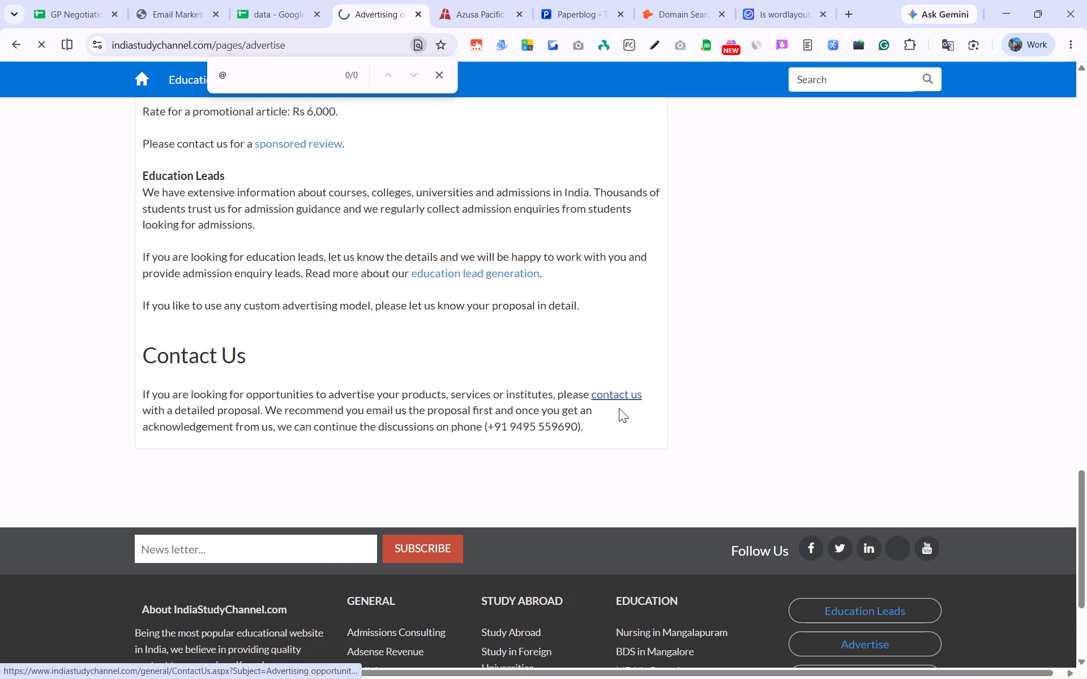
left_click(261, 51)
key("ctrl+x")
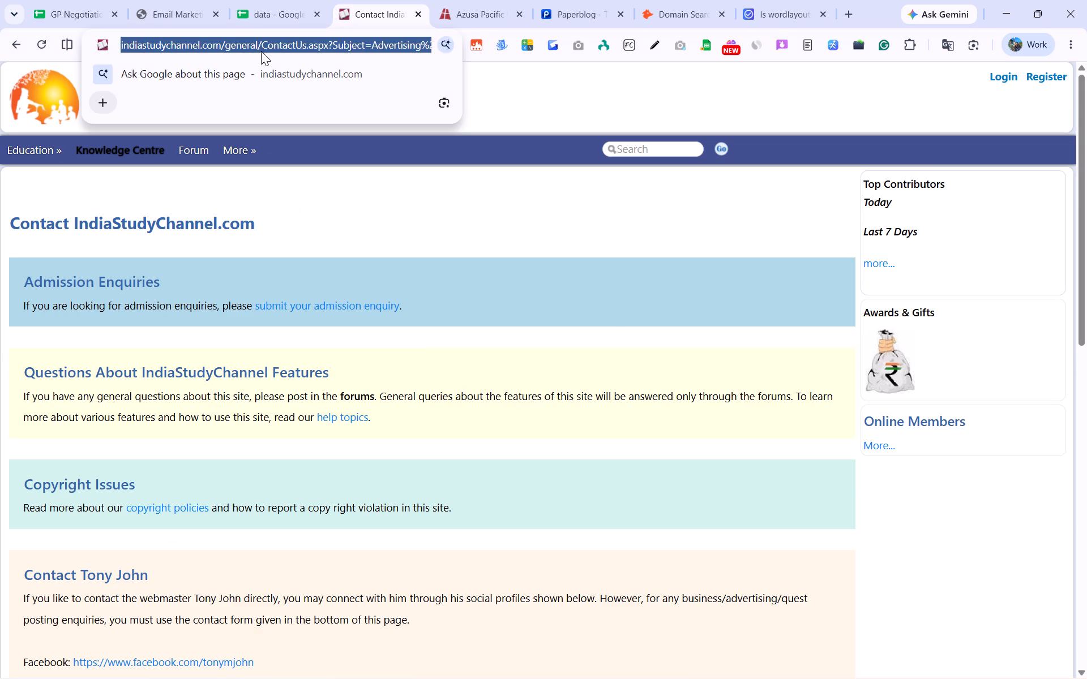
left_click(660, 0)
left_click(401, 153)
key("ctrl+a")
key("ctrl+v")
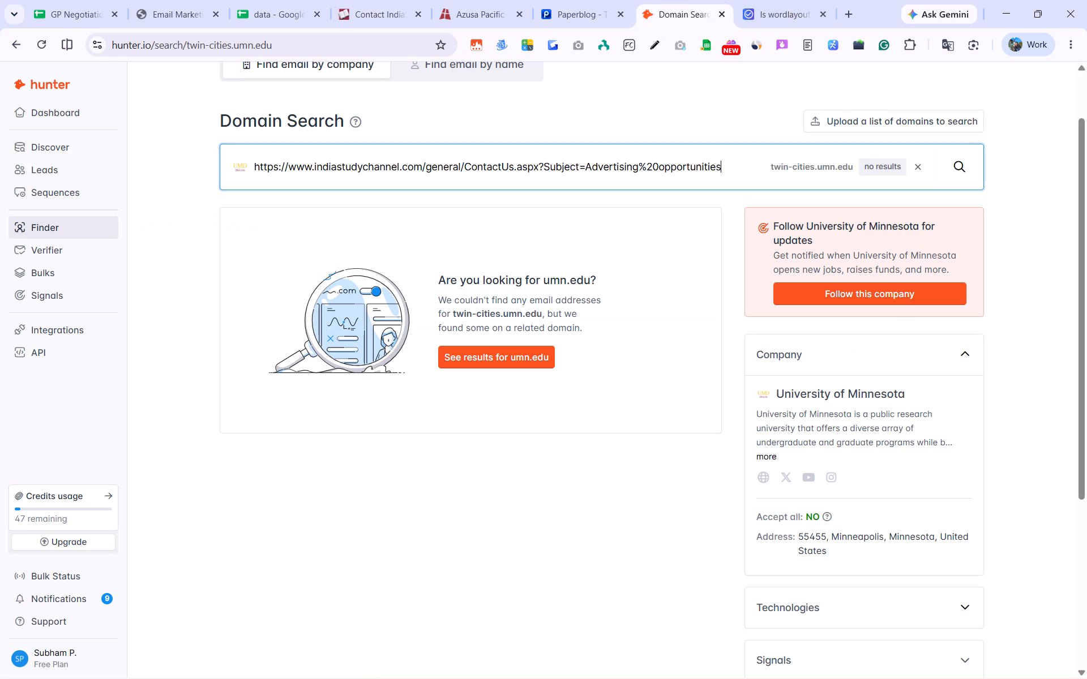
key("Return")
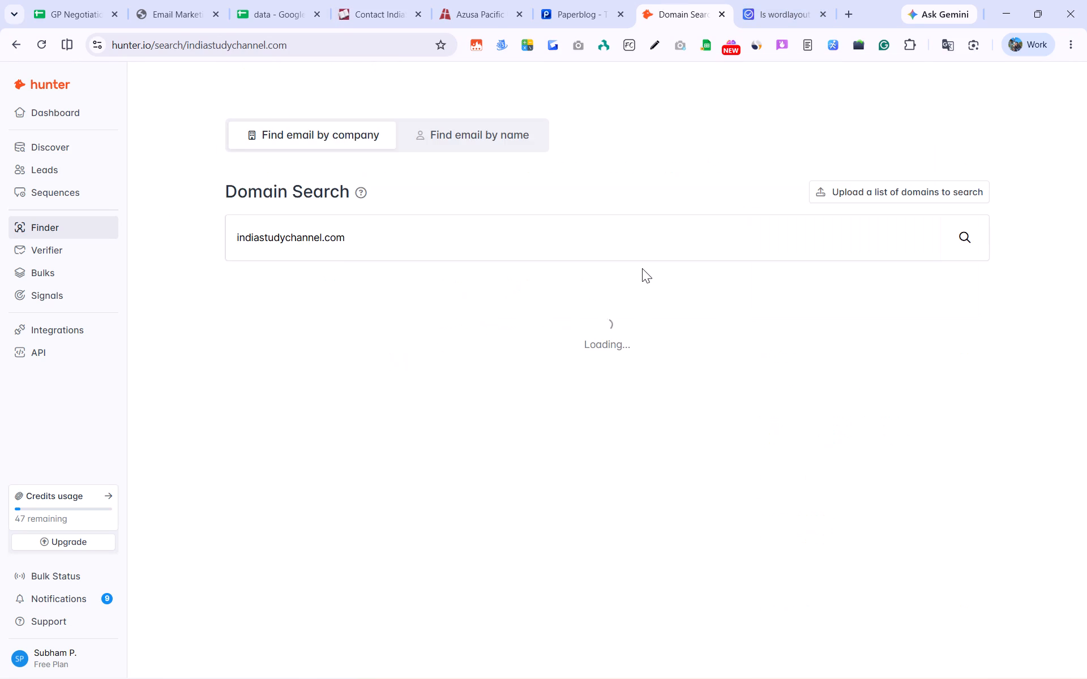
Open IndiaStudyChannel's Facebook page from the Hunter results, check its Intro for an email address, and close the page.
left_click(808, 533)
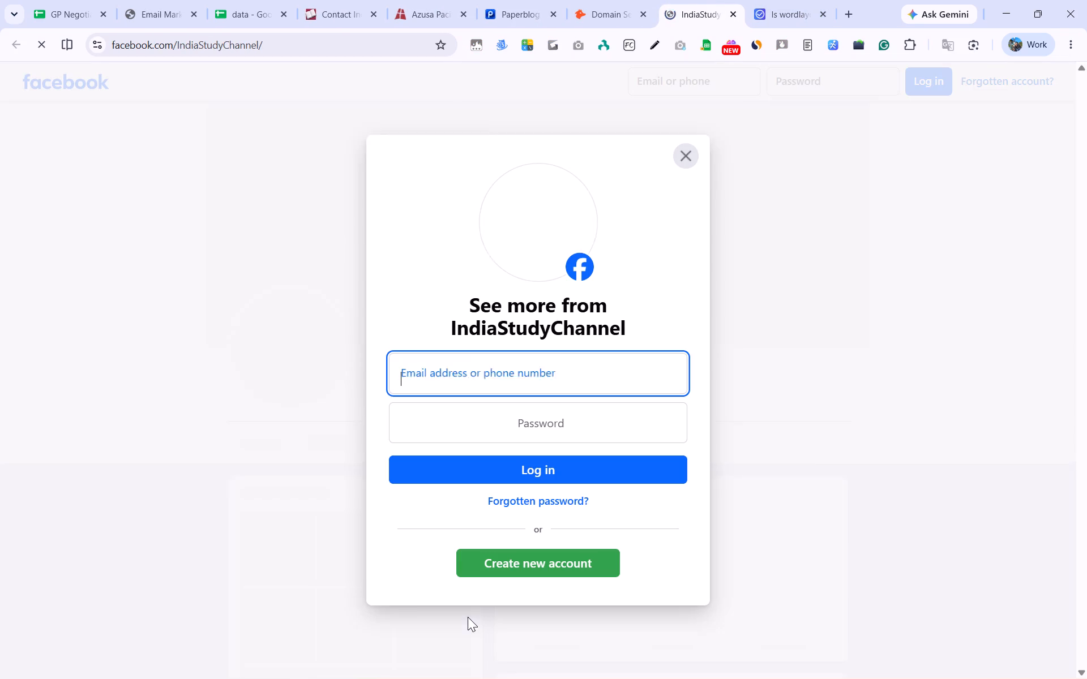
left_click(670, 151)
left_click(676, 150)
scroll(338, 432, "down", 4)
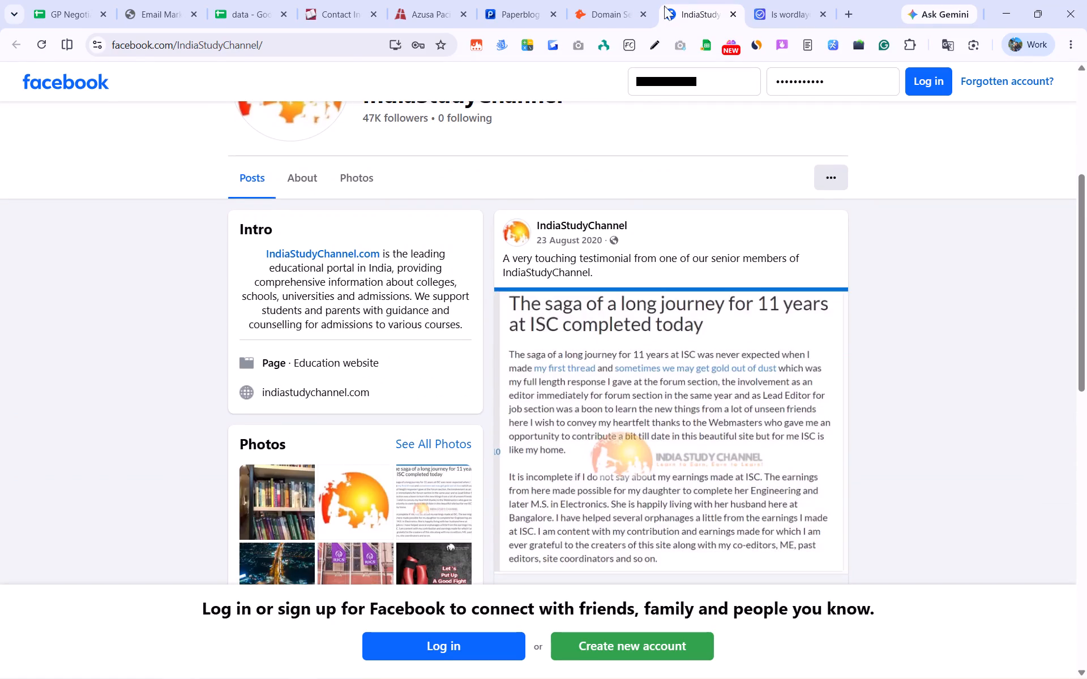
left_click(727, 12)
left_click(738, 12)
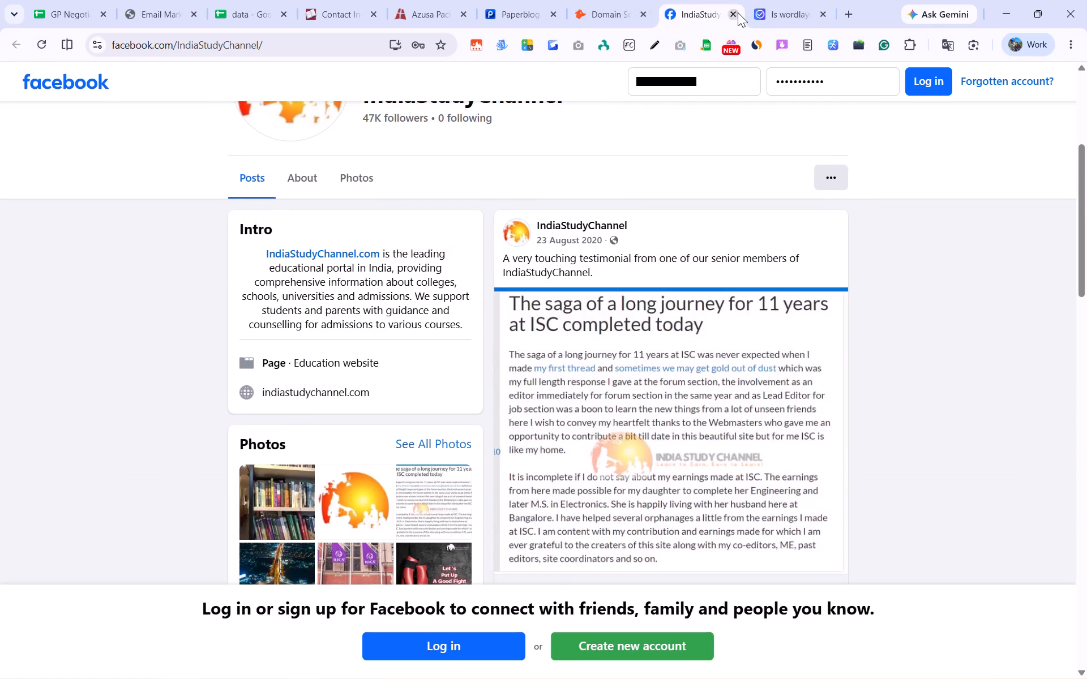
Close the IndiaStudyChannel contact page tab.
left_click(367, 0)
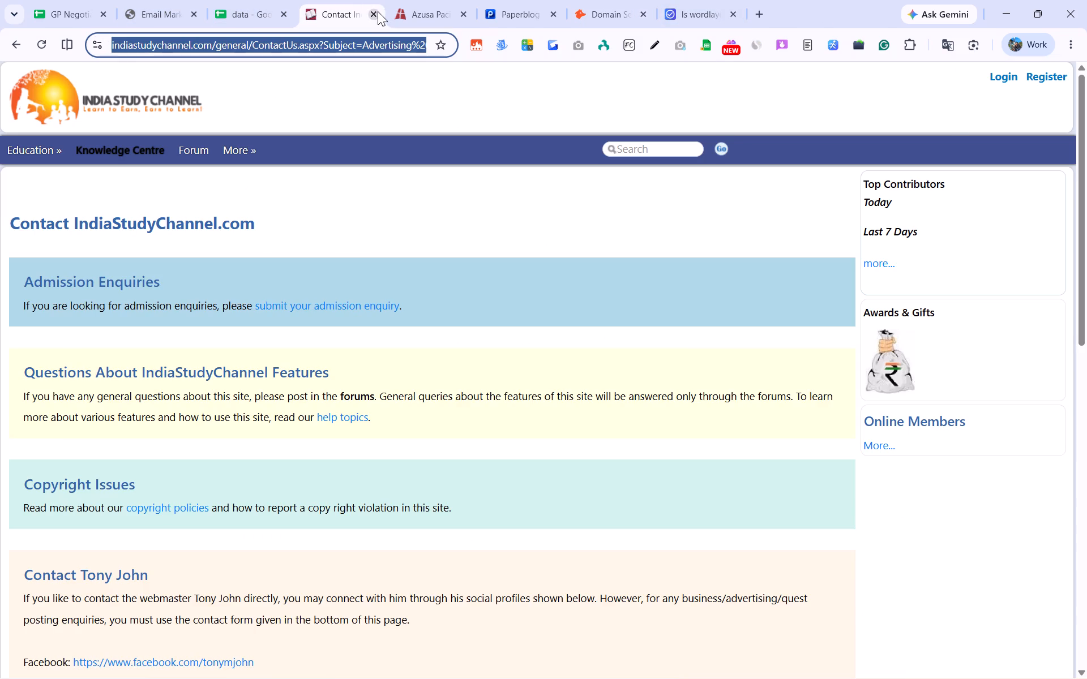
left_click(378, 11)
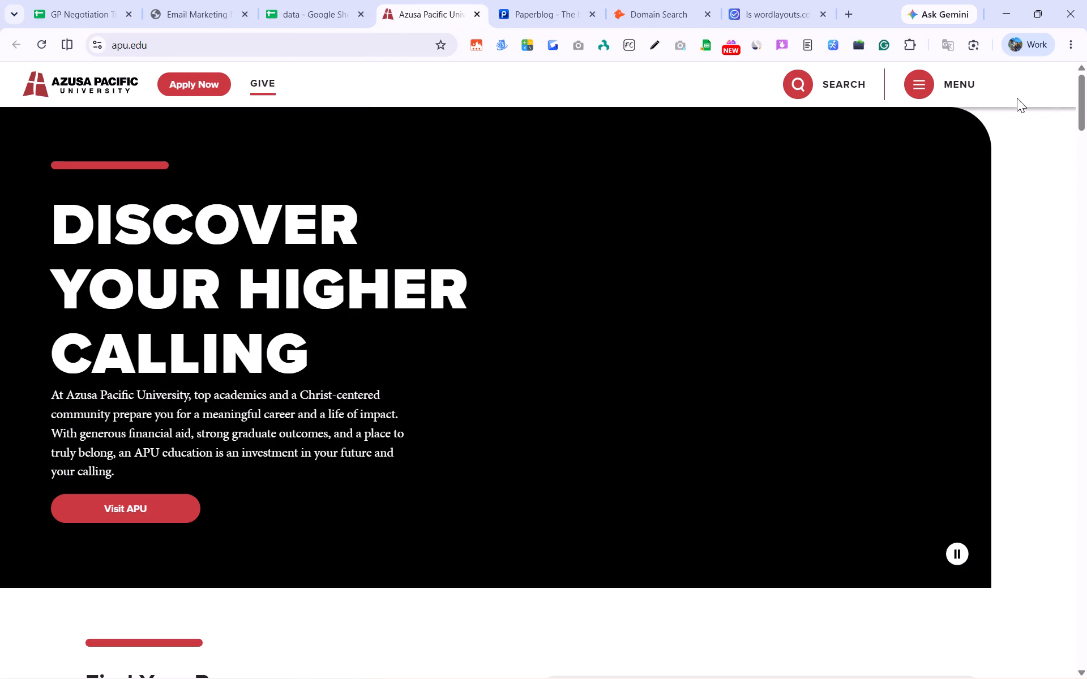
Check the Azusa Pacific University site menu, and open the Contact Us page linked in the footer.
left_click(957, 81)
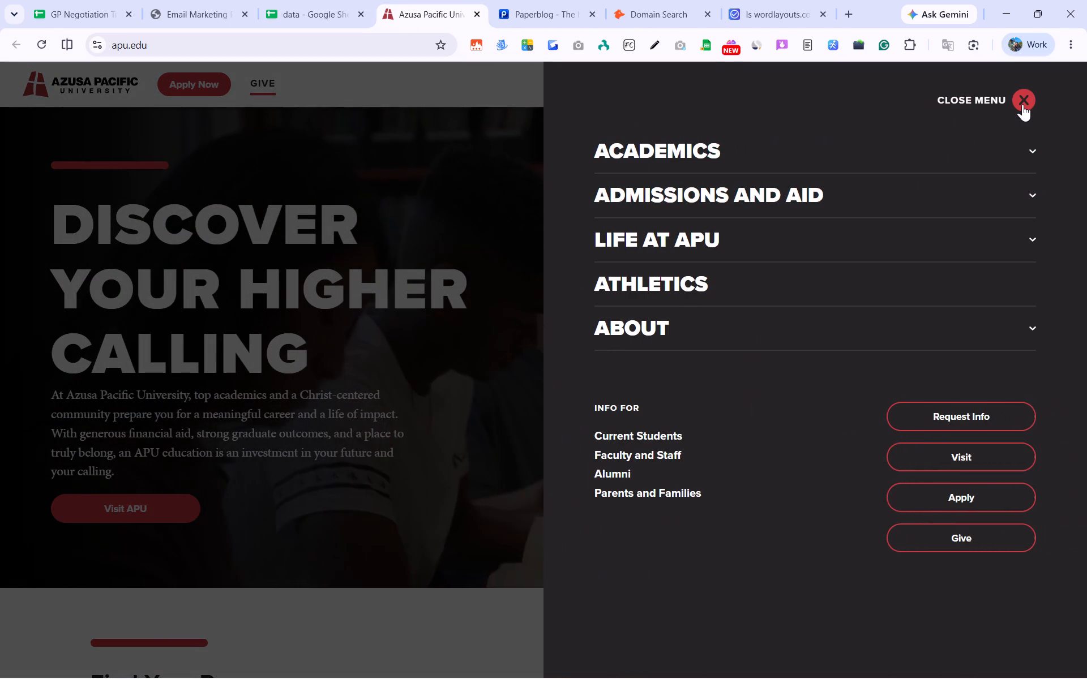
left_click(1022, 104)
left_click_drag(1086, 106, 1086, 678)
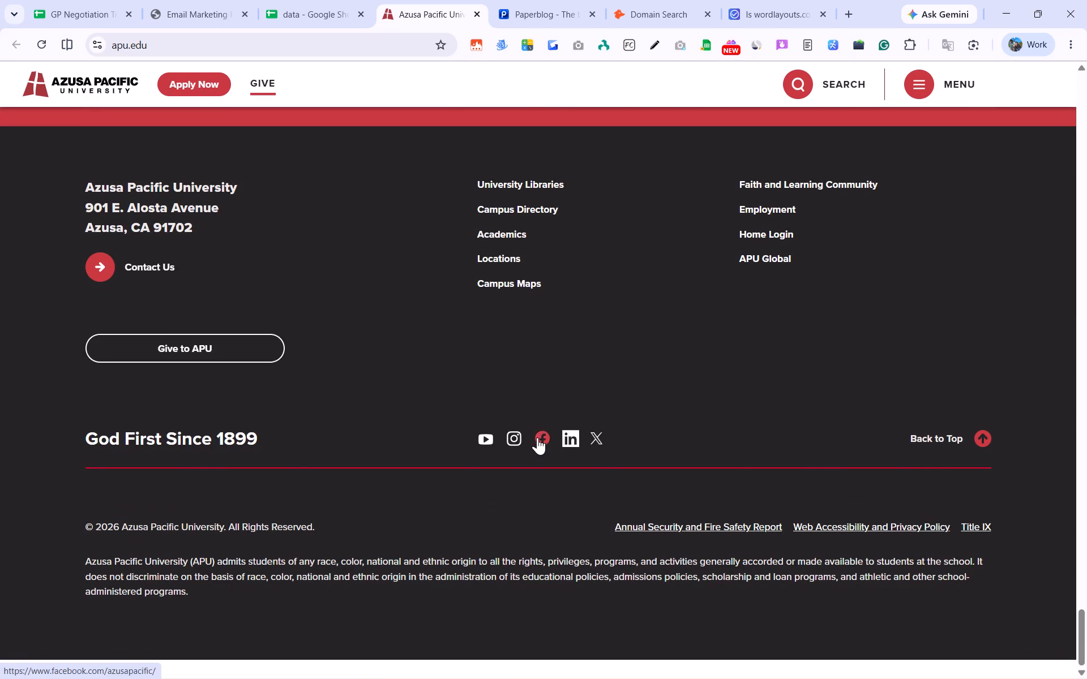
scroll(564, 501, "down", 3)
left_click(153, 354)
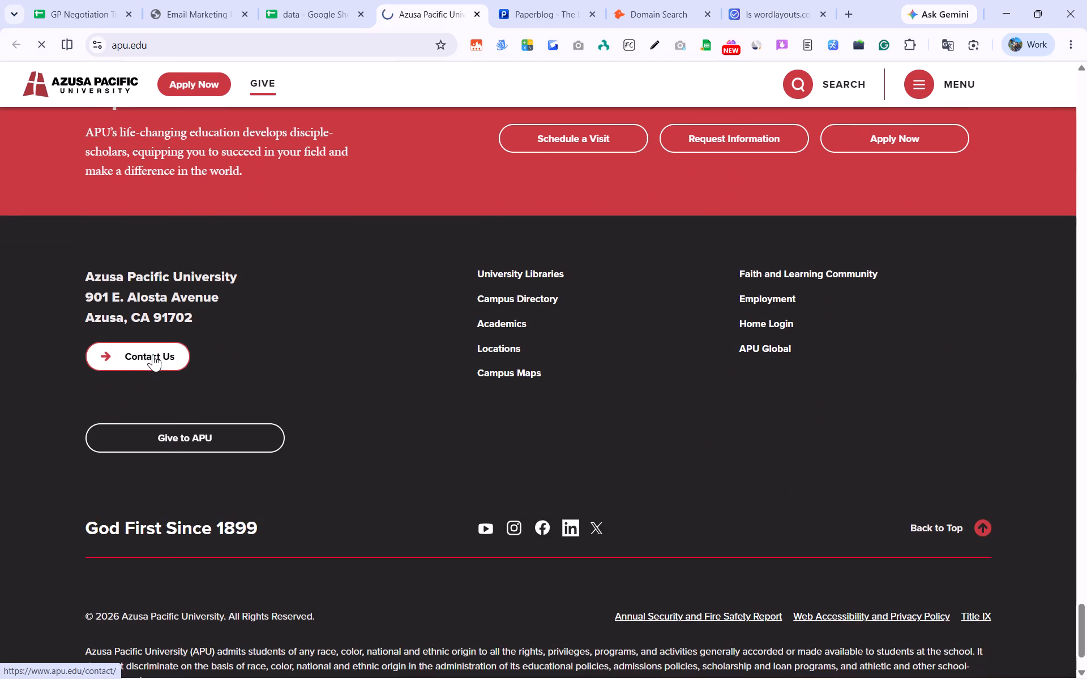
Look through the apu.edu contact directory for a suitable department email address.
scroll(345, 419, "down", 6)
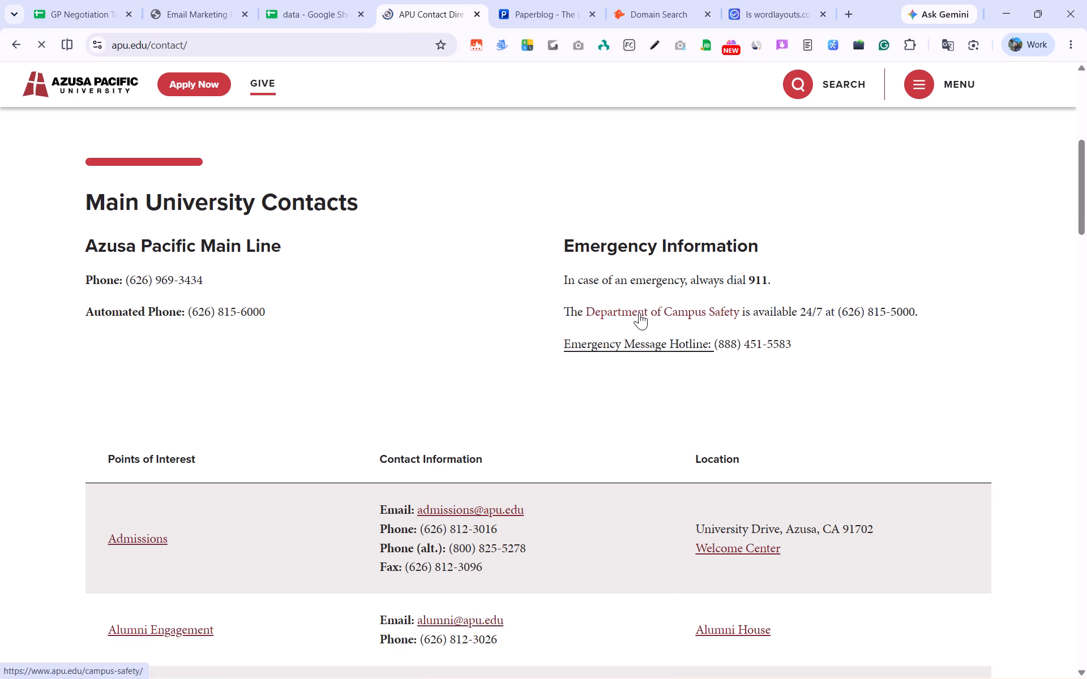
scroll(600, 440, "down", 2)
scroll(553, 453, "down", 9)
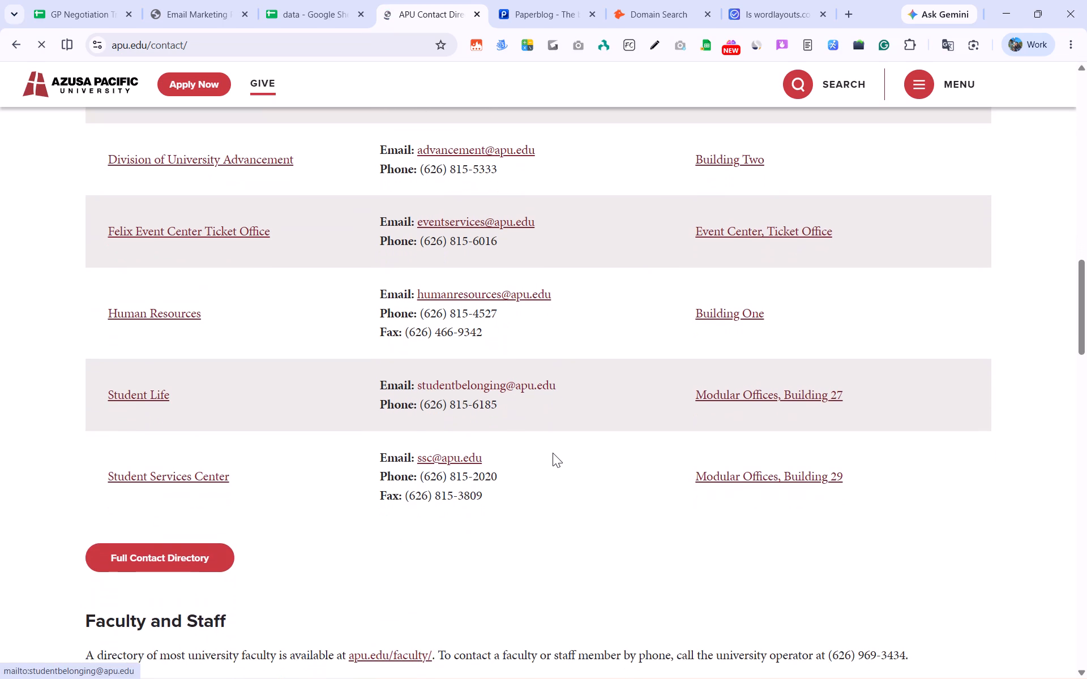
scroll(553, 453, "down", 5)
scroll(553, 453, "up", 3)
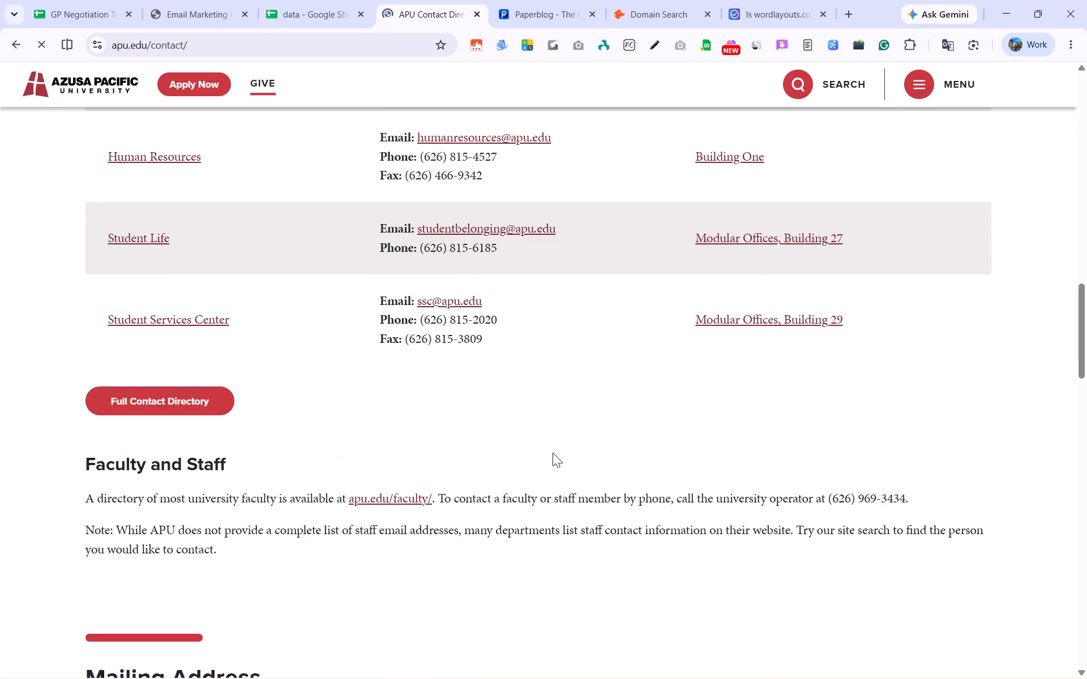
scroll(553, 453, "up", 2)
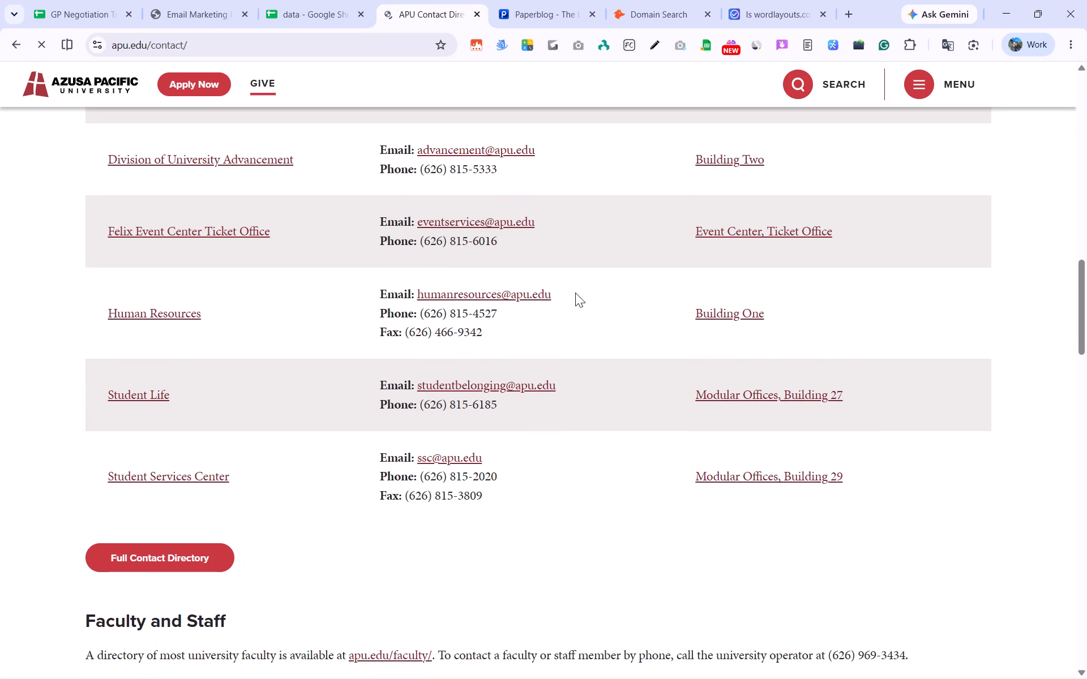
Copy the Human Resources email address from the apu.edu contact directory.
left_click_drag(572, 293, 418, 294)
key("ctrl+c")
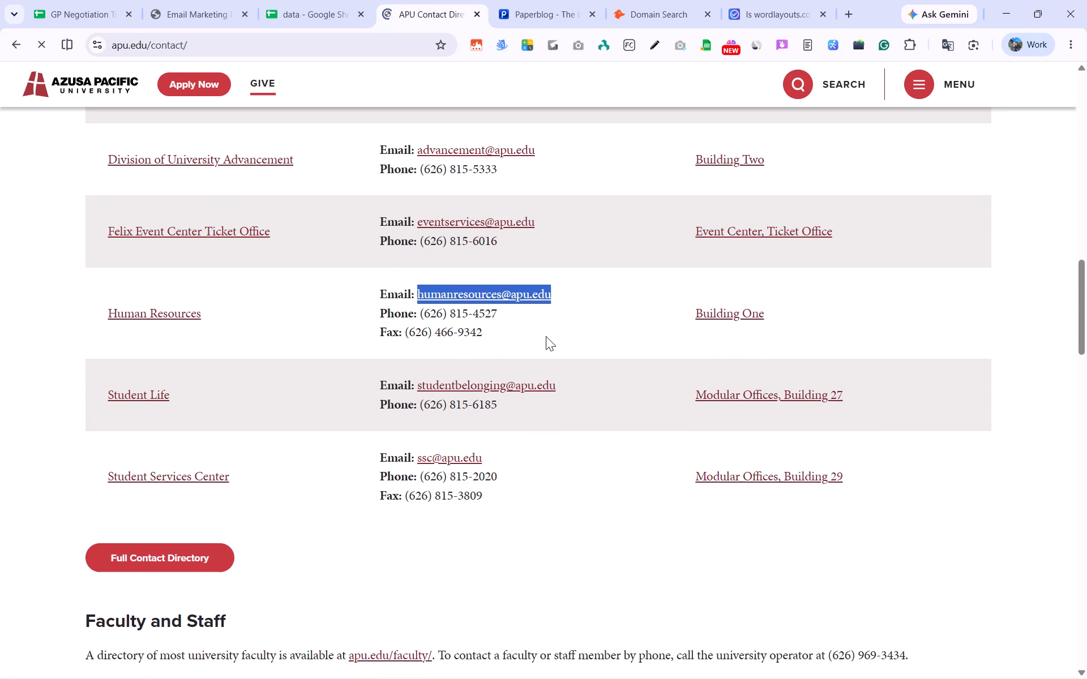
Look through the rest of the apu.edu contact page and the site menu for other contact options.
scroll(701, 438, "down", 12)
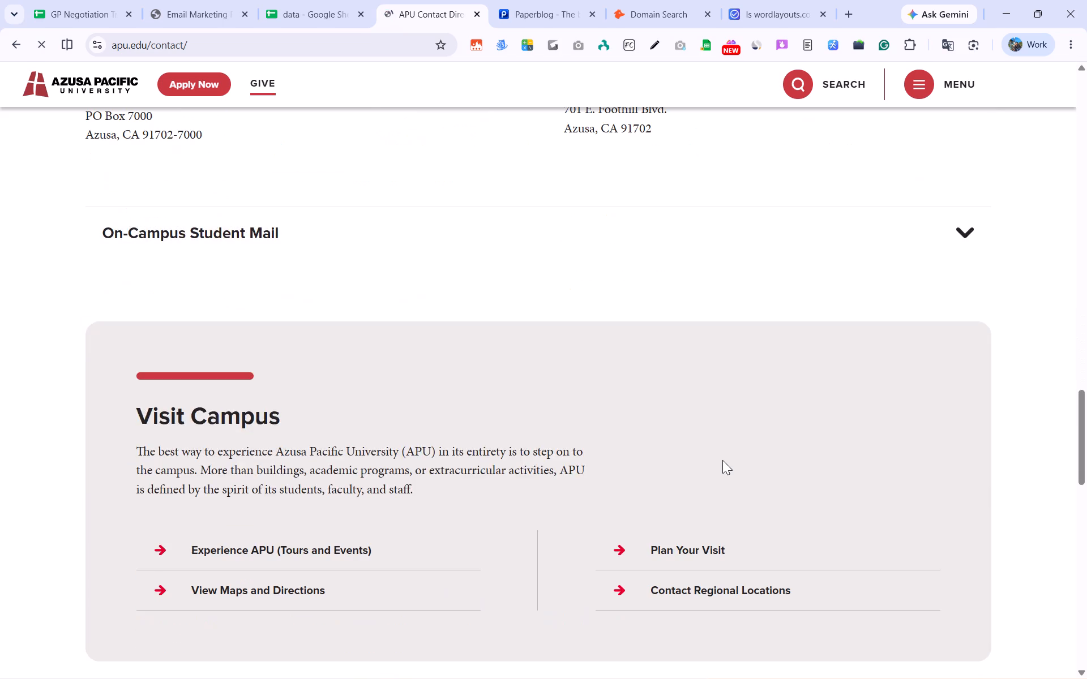
scroll(722, 460, "down", 13)
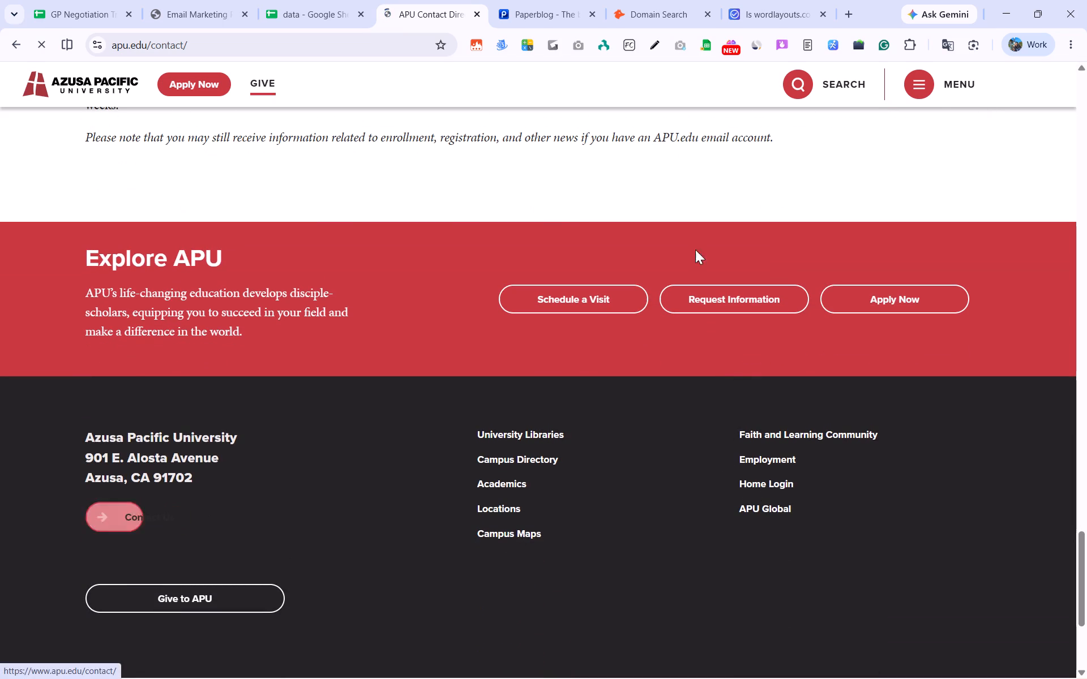
left_click(933, 93)
left_click(921, 91)
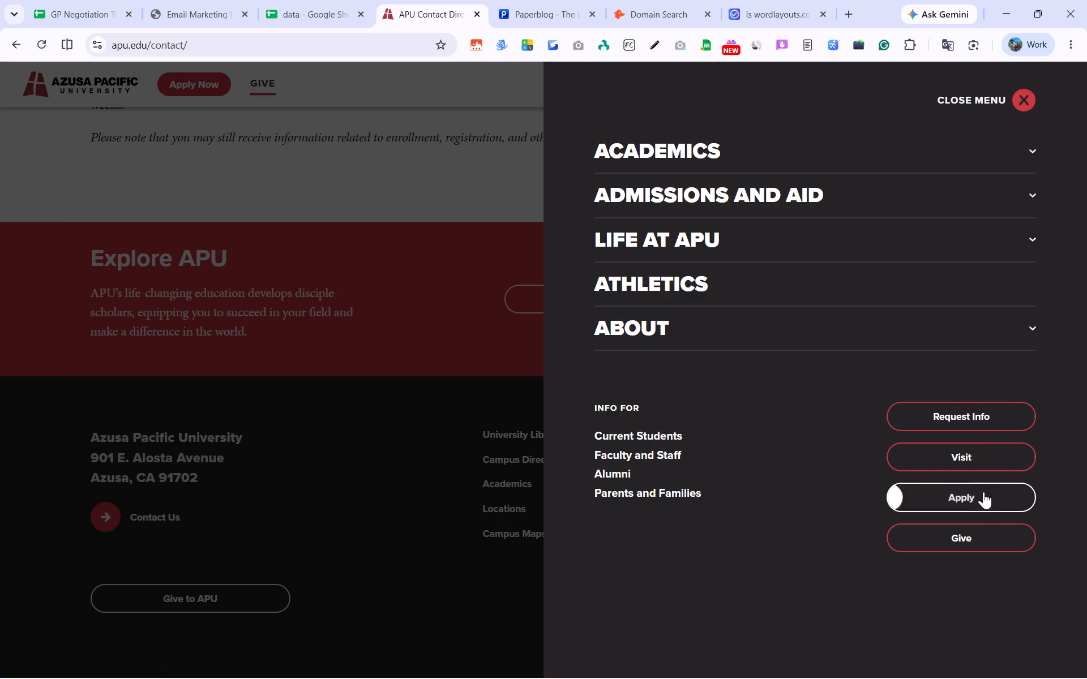
left_click(1025, 89)
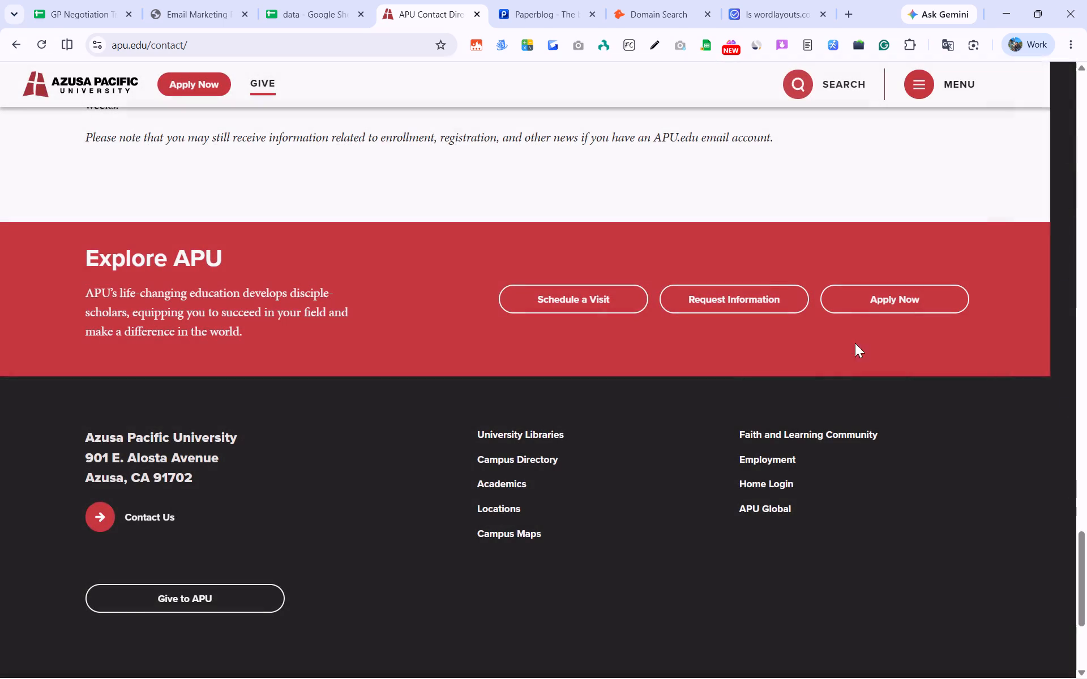
Open Azusa Pacific University's Facebook page from the site footer and look through its Intro for contact details.
scroll(697, 547, "down", 7)
left_click(544, 440)
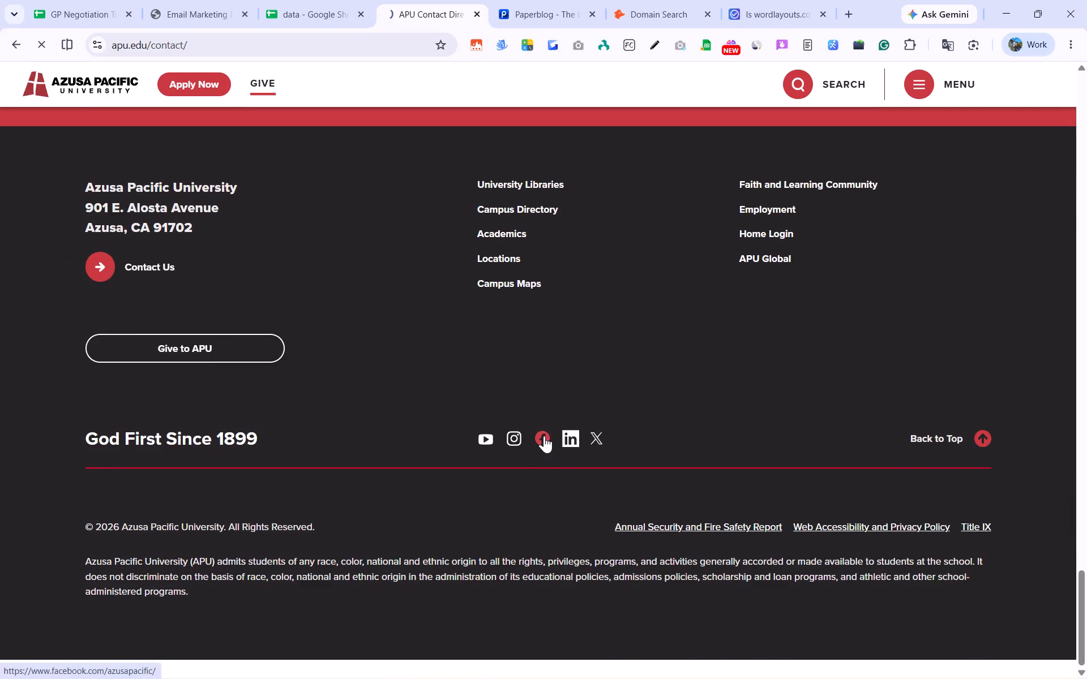
left_click(690, 155)
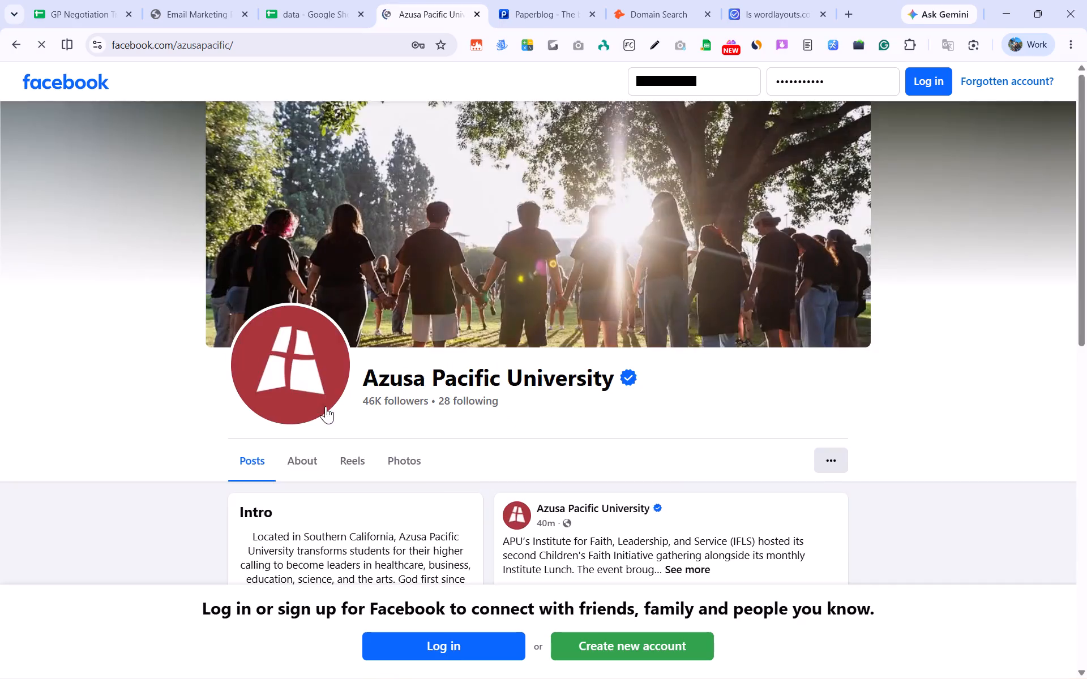
scroll(326, 406, "down", 4)
left_click_drag(363, 449, 266, 448)
Paste the copied Human Resources email address into column E of the apu.edu row in the data spreadsheet's Sheet16.
left_click(185, 0)
left_click(125, 0)
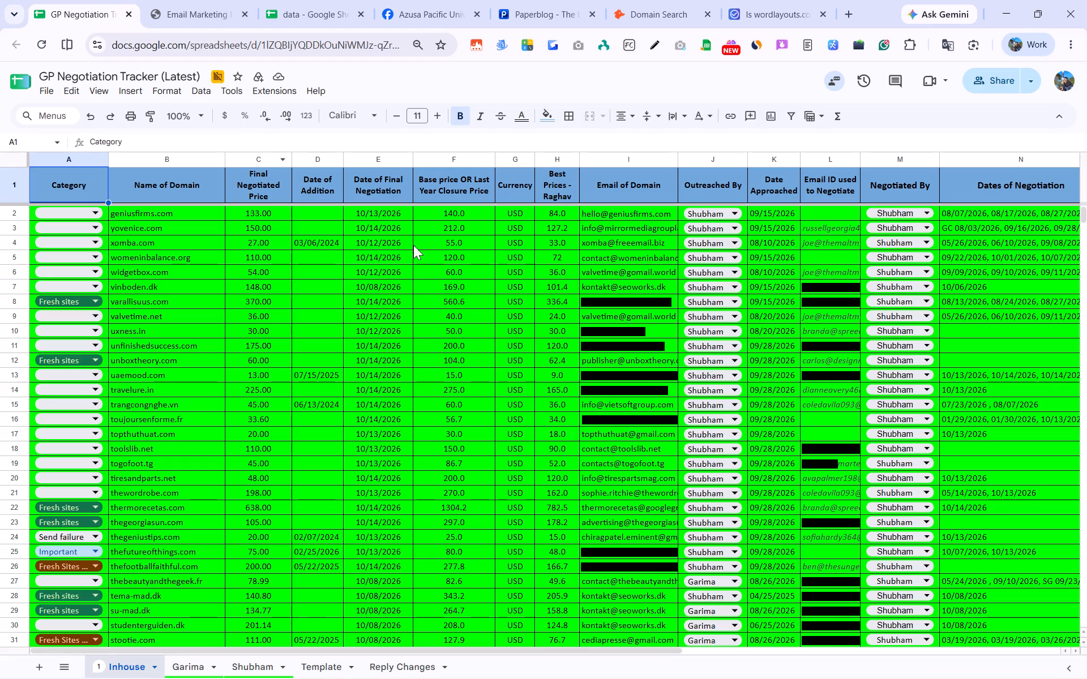
left_click(323, 0)
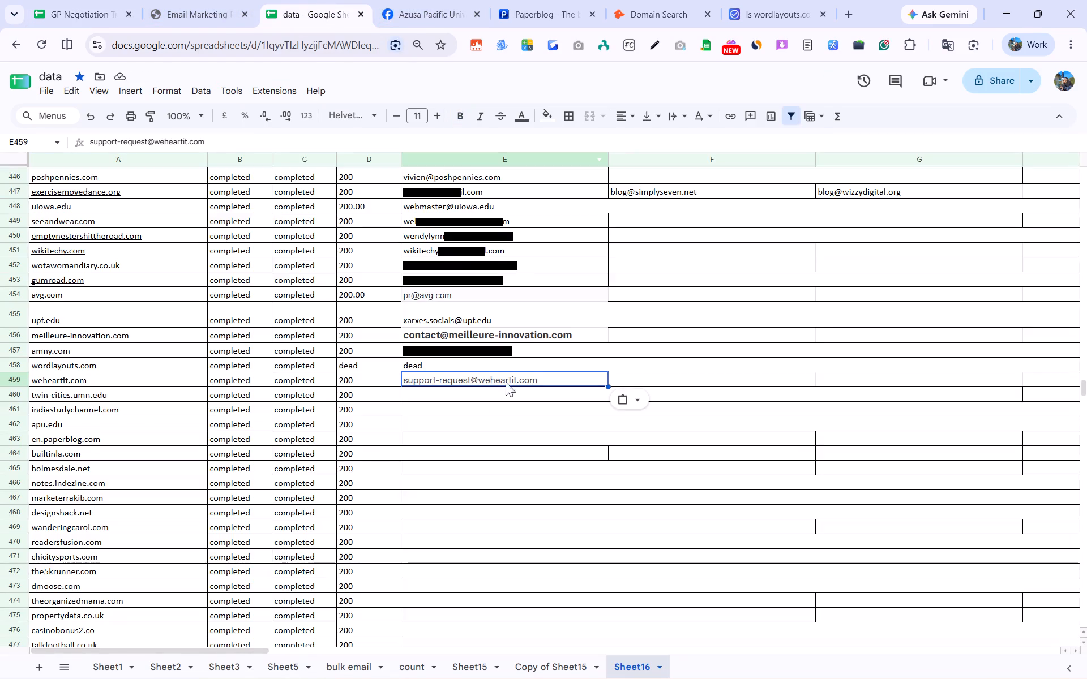
left_click(105, 411)
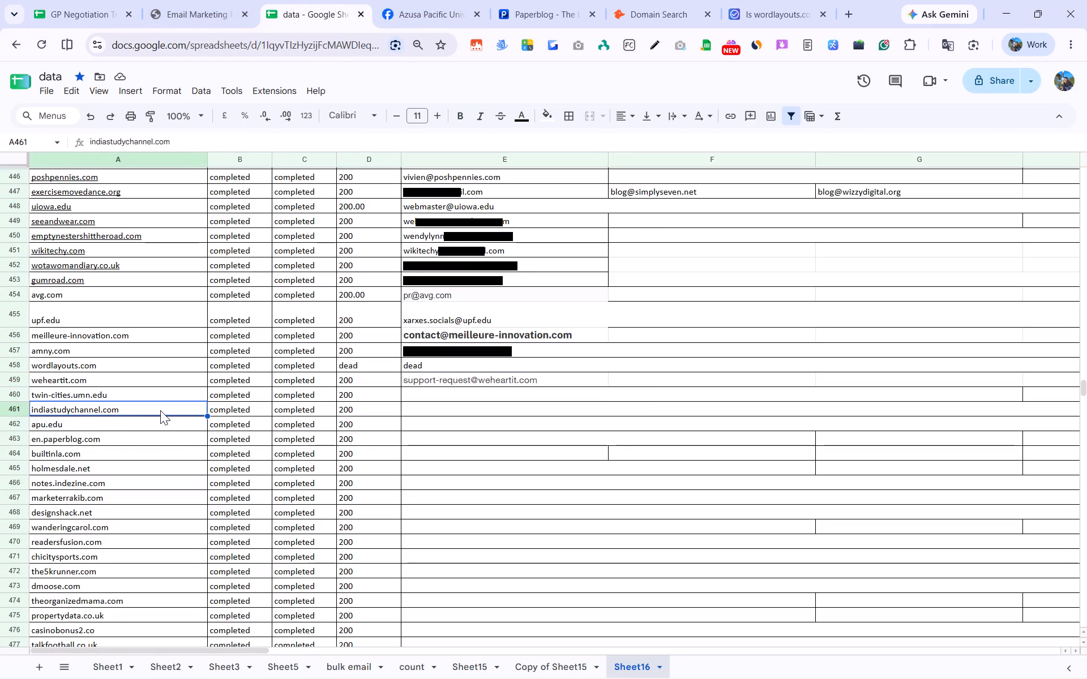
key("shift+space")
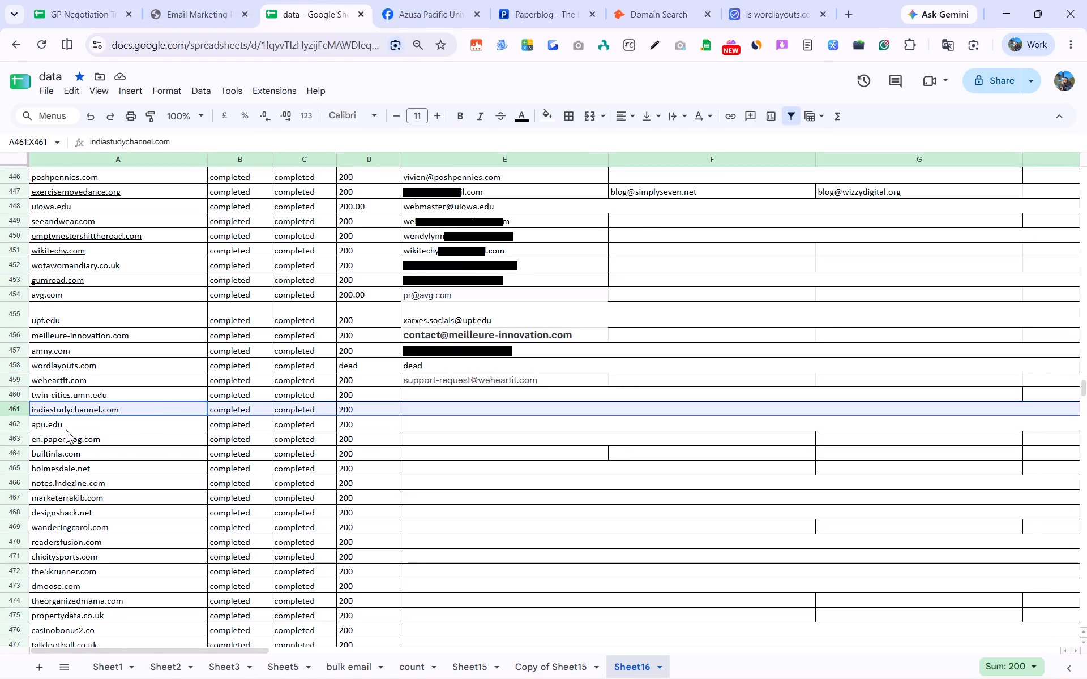
left_click(66, 429)
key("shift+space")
left_click(426, 423)
key("ctrl+v")
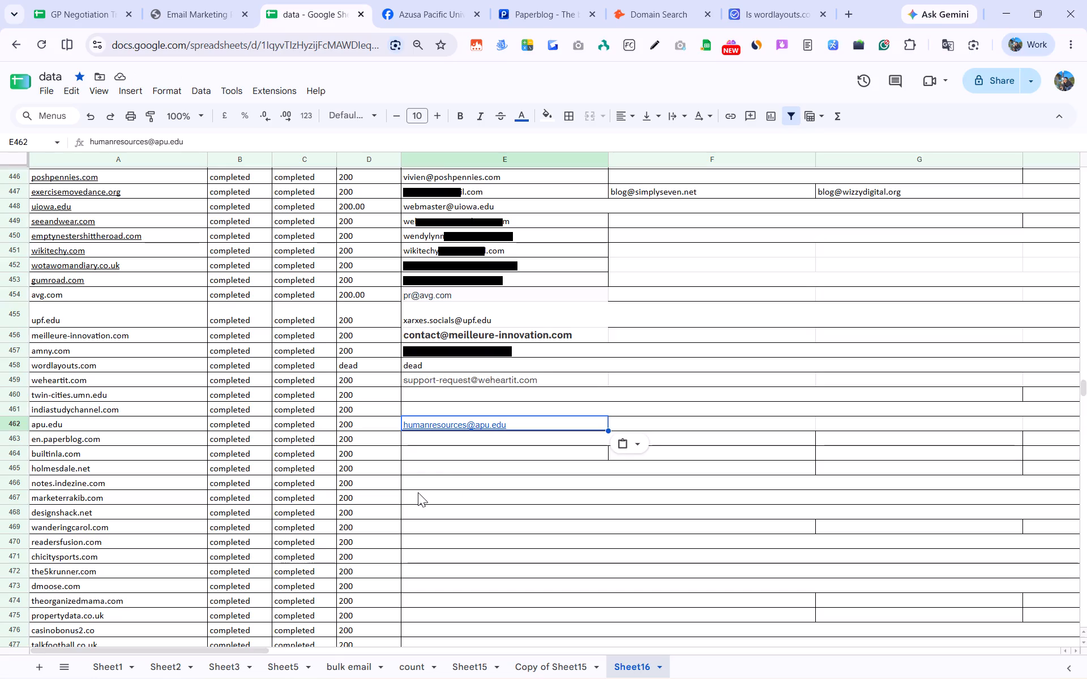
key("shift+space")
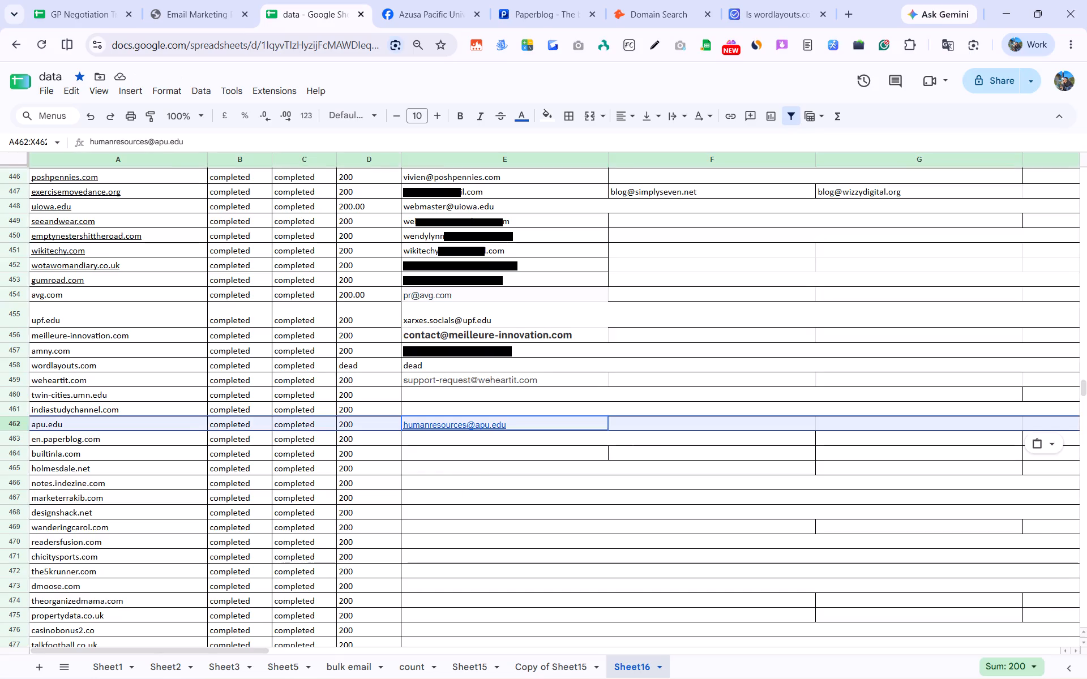
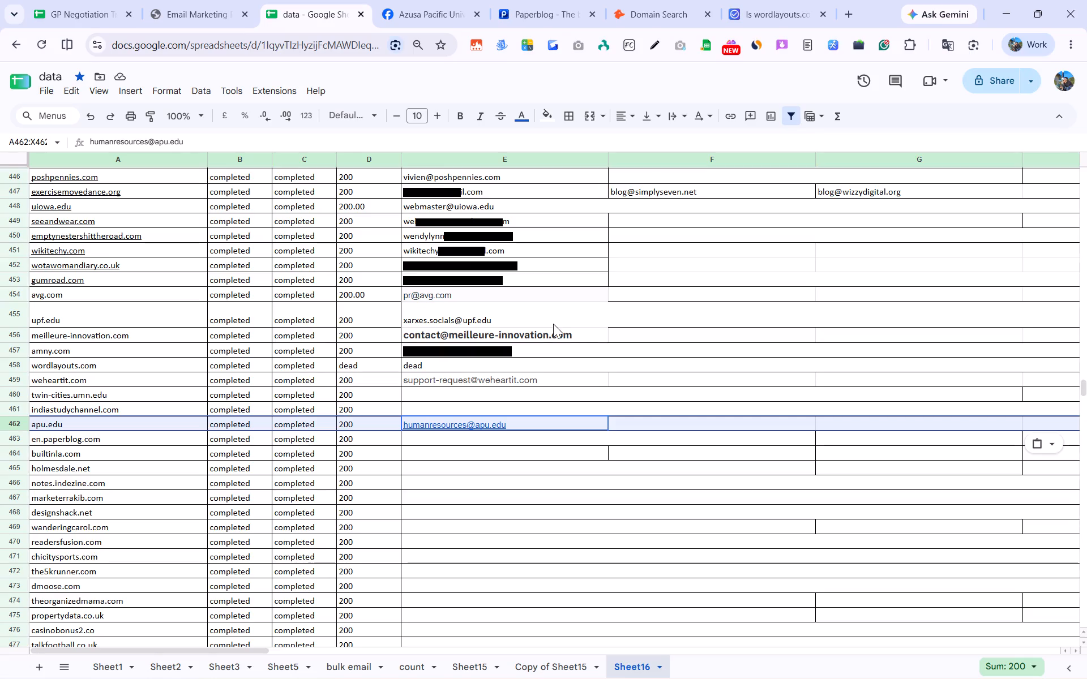
Check apu.edu's row in the data sheet against Azusa Pacific University's Facebook page, and close the Facebook page.
left_click(192, 0)
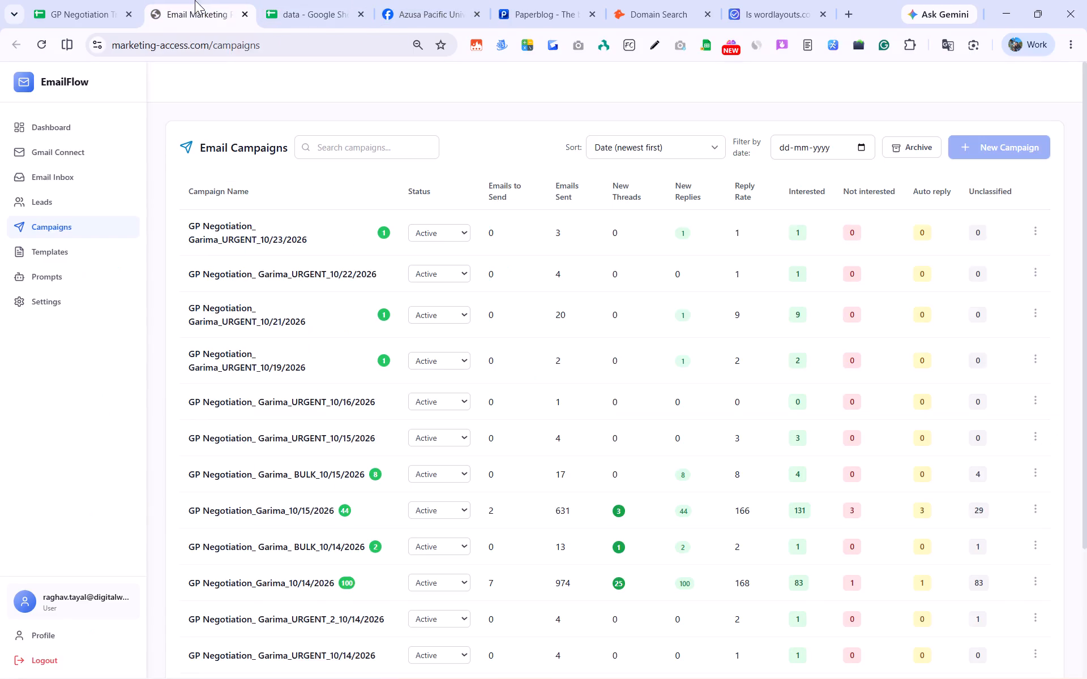
left_click(287, 0)
left_click(421, 0)
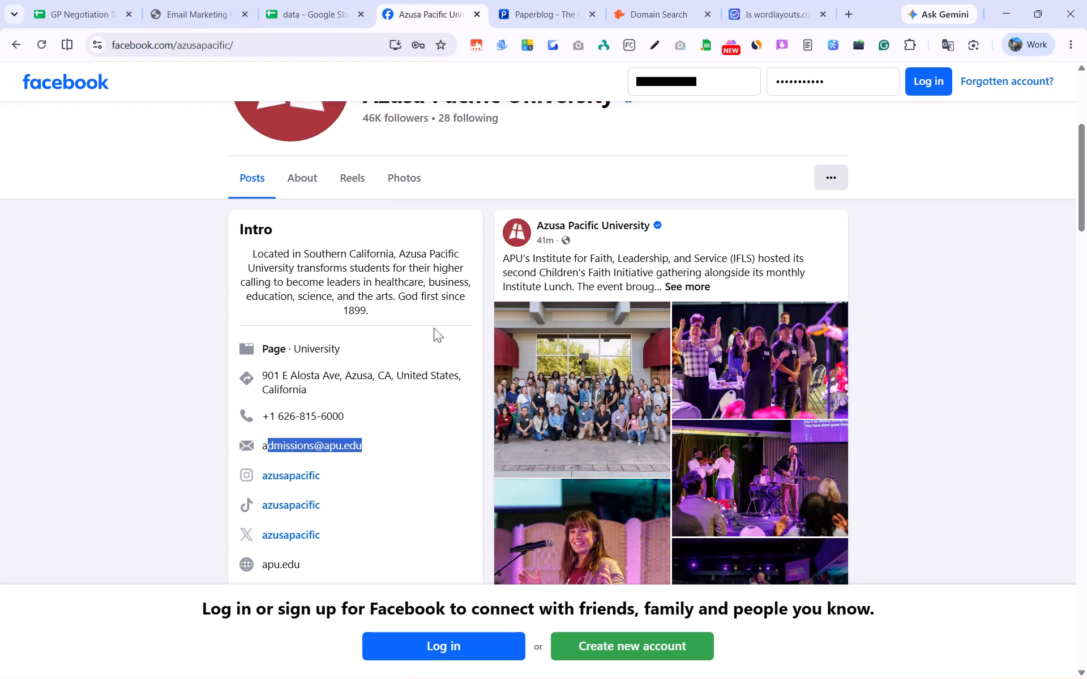
left_click(309, 0)
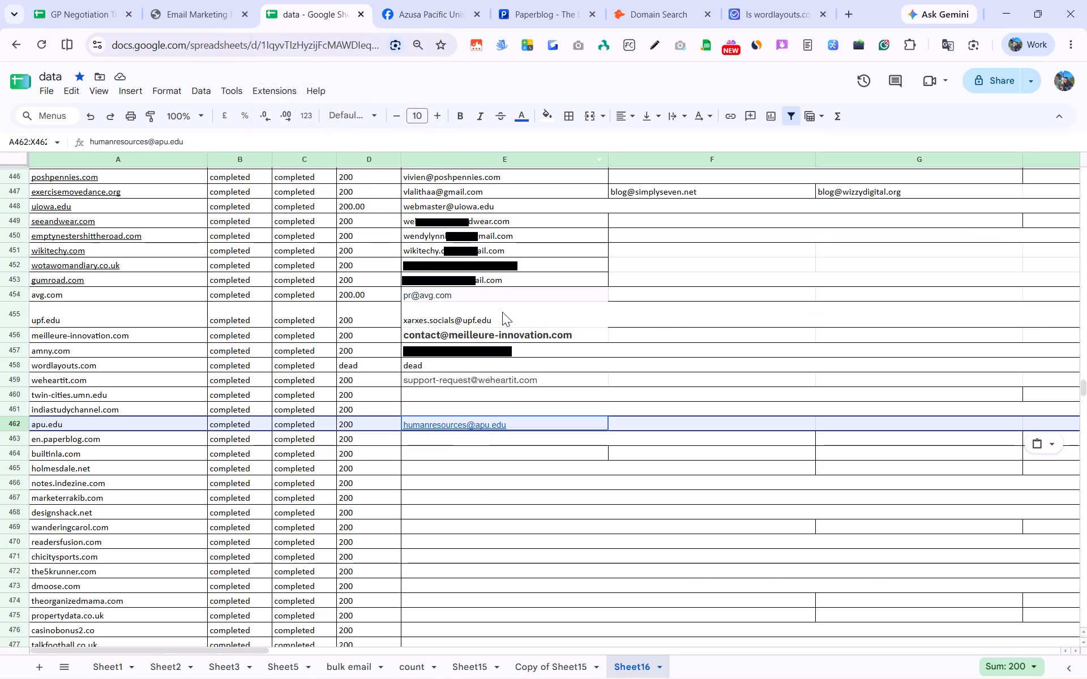
left_click(416, 0)
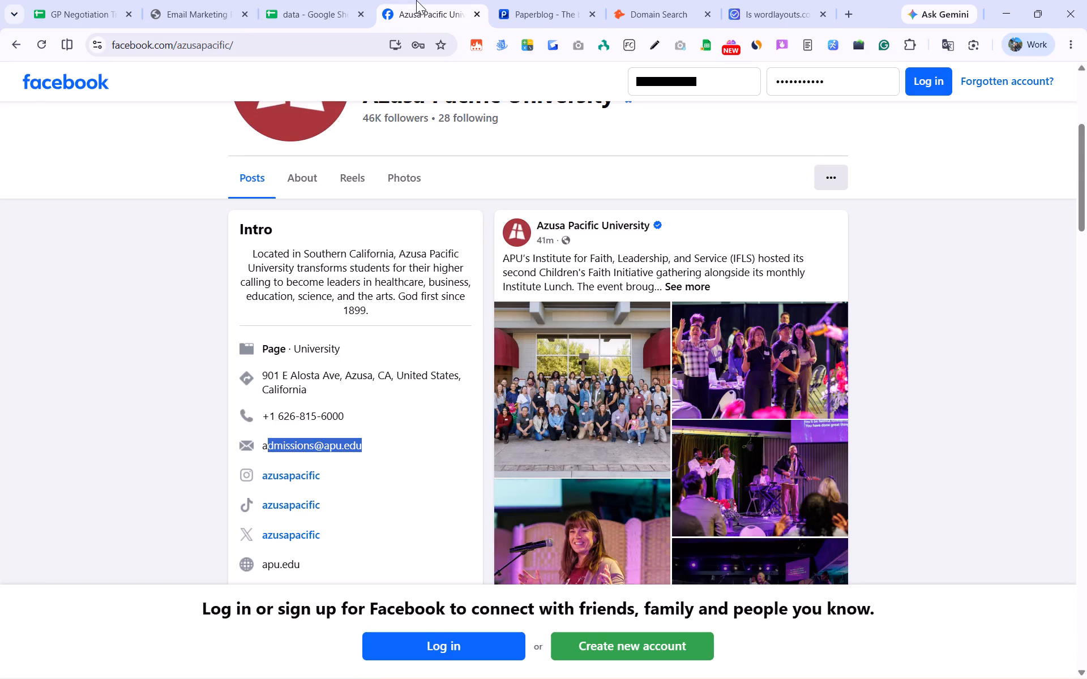
left_click(560, 0)
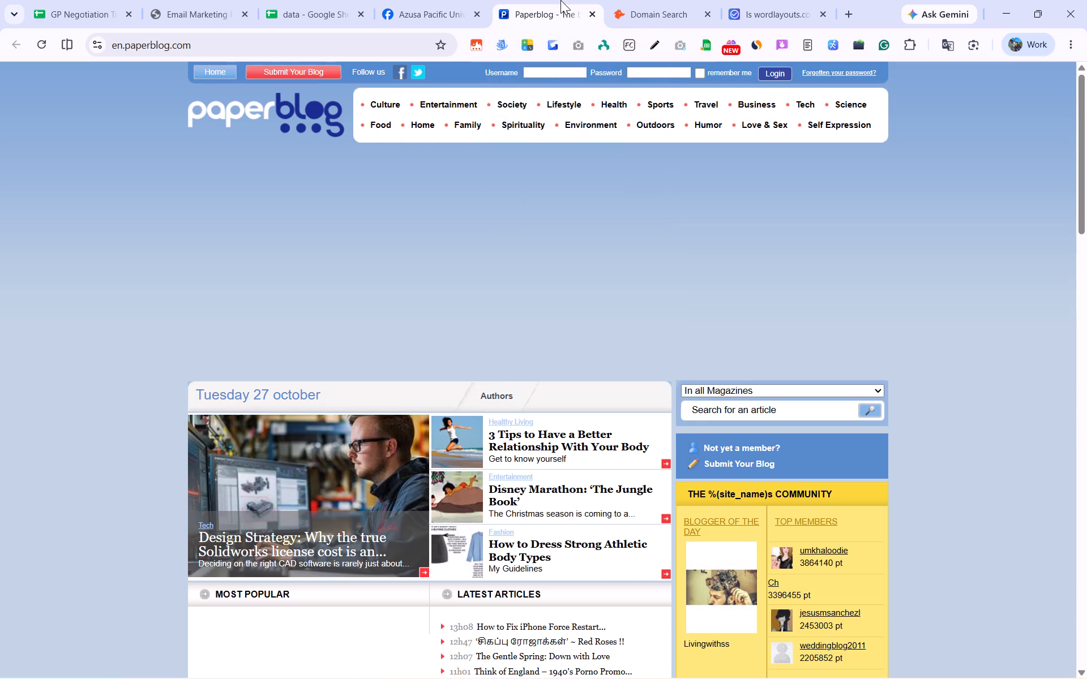
left_click(446, 0)
left_click(474, 11)
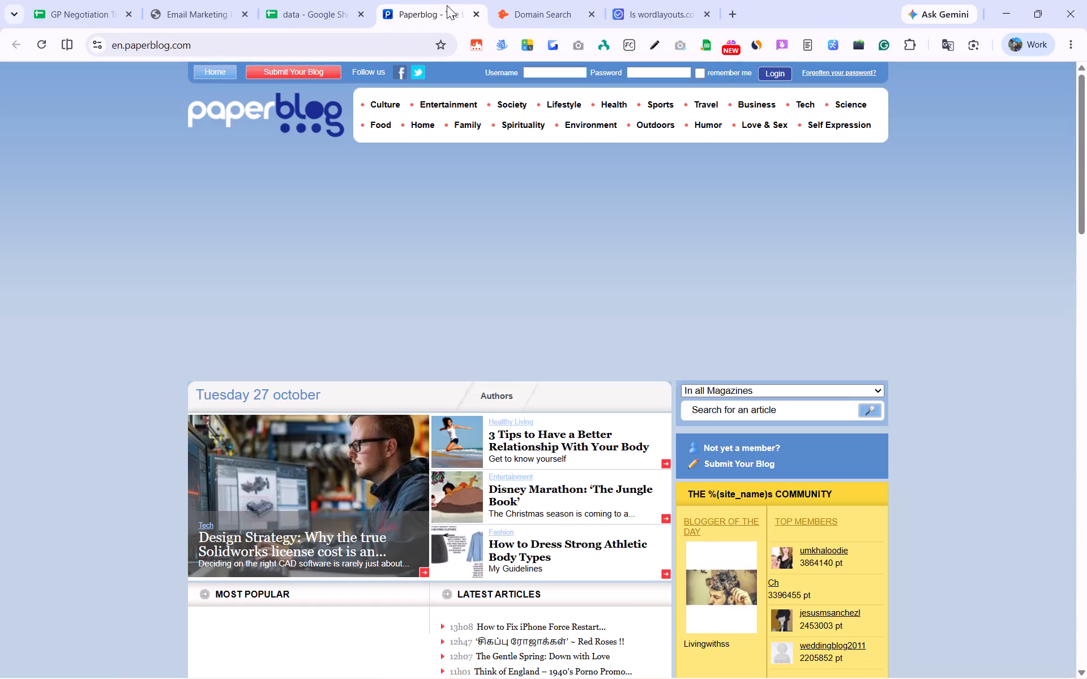
Look for a contact email address on en.paperblog.com's Contact and Submit Your Blog pages.
left_click_drag(1086, 104, 1086, 678)
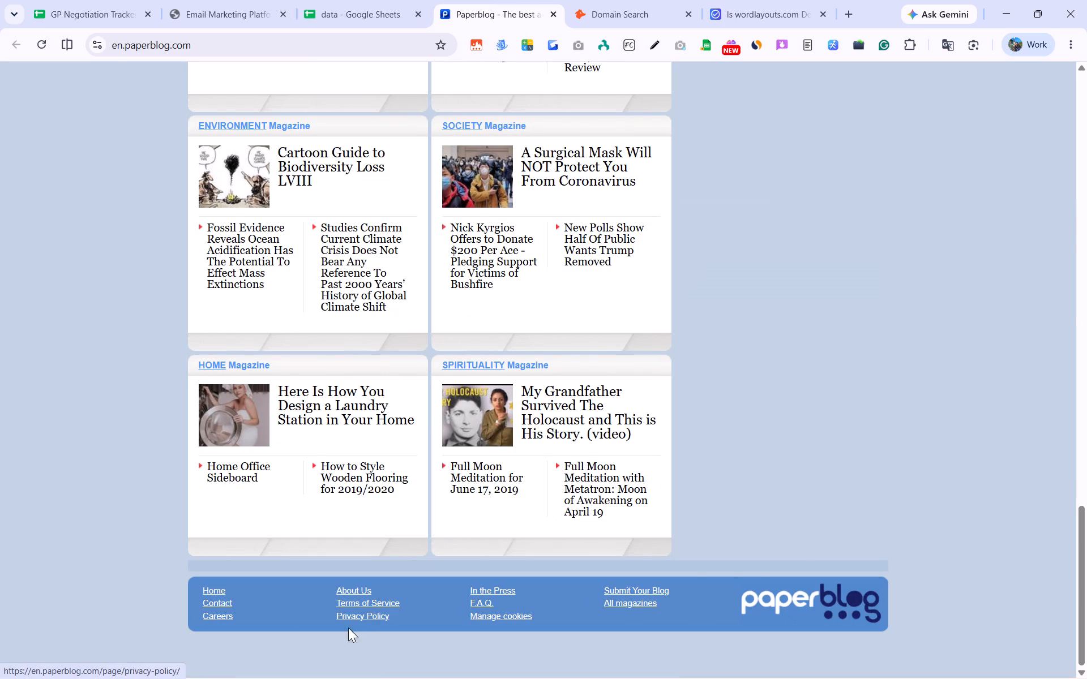
left_click(213, 603)
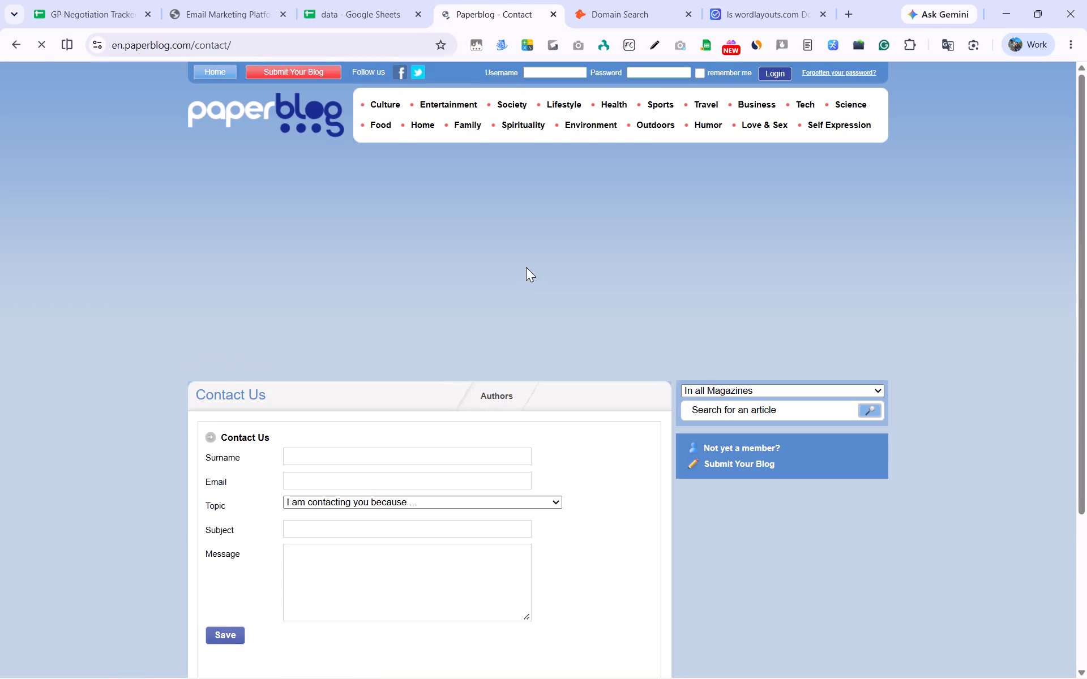
scroll(445, 367, "down", 5)
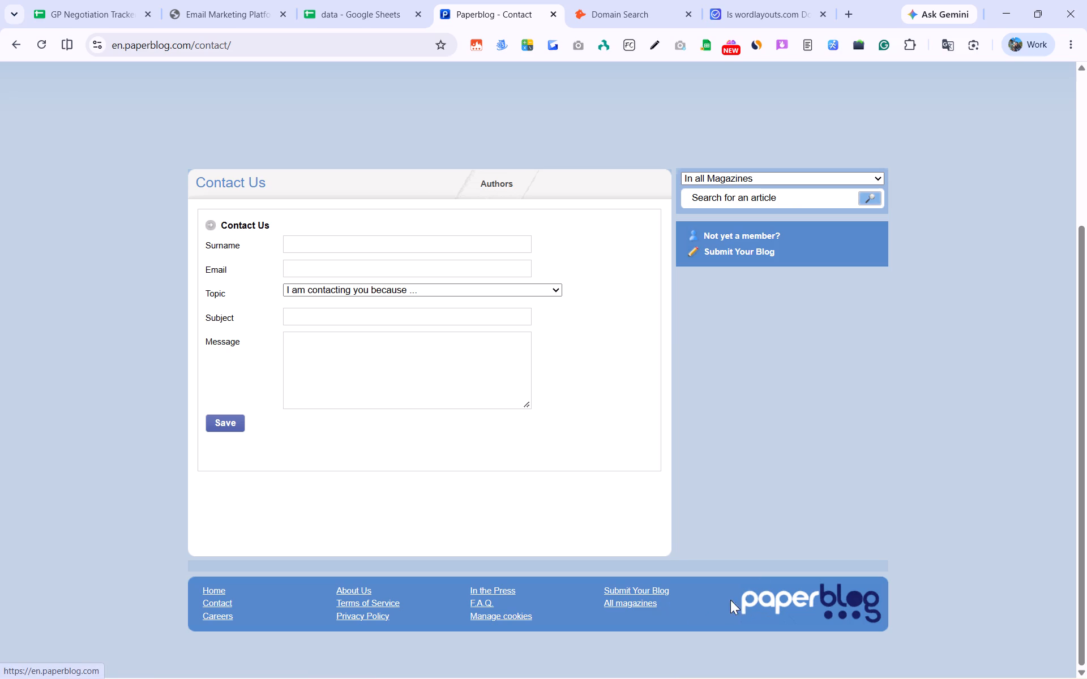
left_click(612, 589)
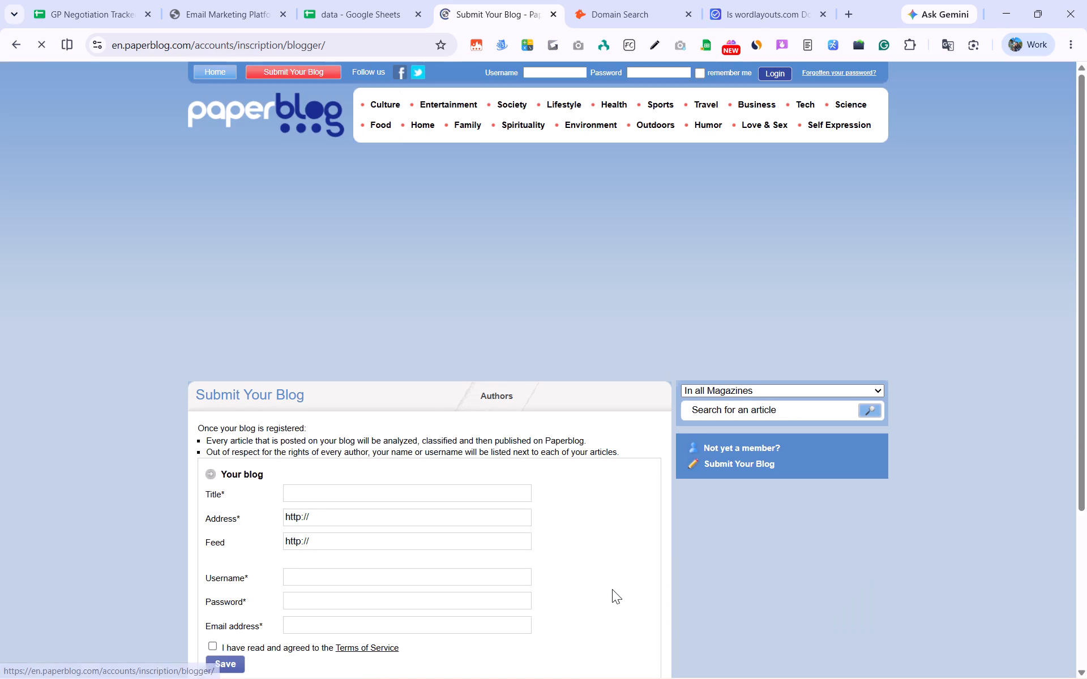
Search Paperblog's About Us and Terms of Service pages for "@" and look through them for an email address.
scroll(662, 471, "down", 8)
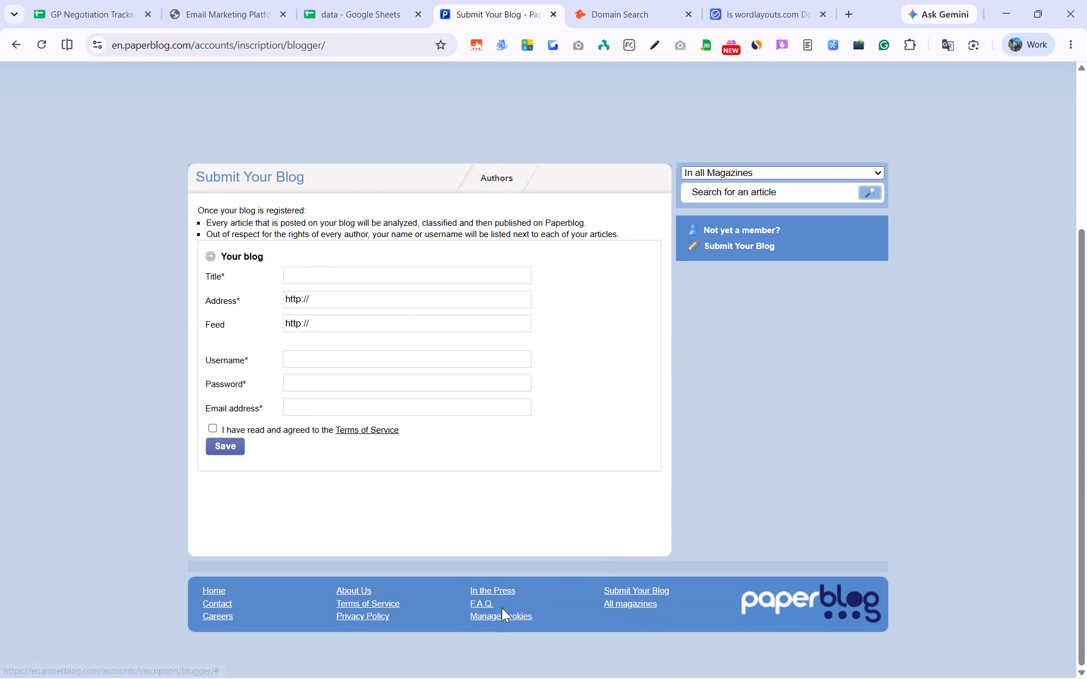
left_click(361, 588)
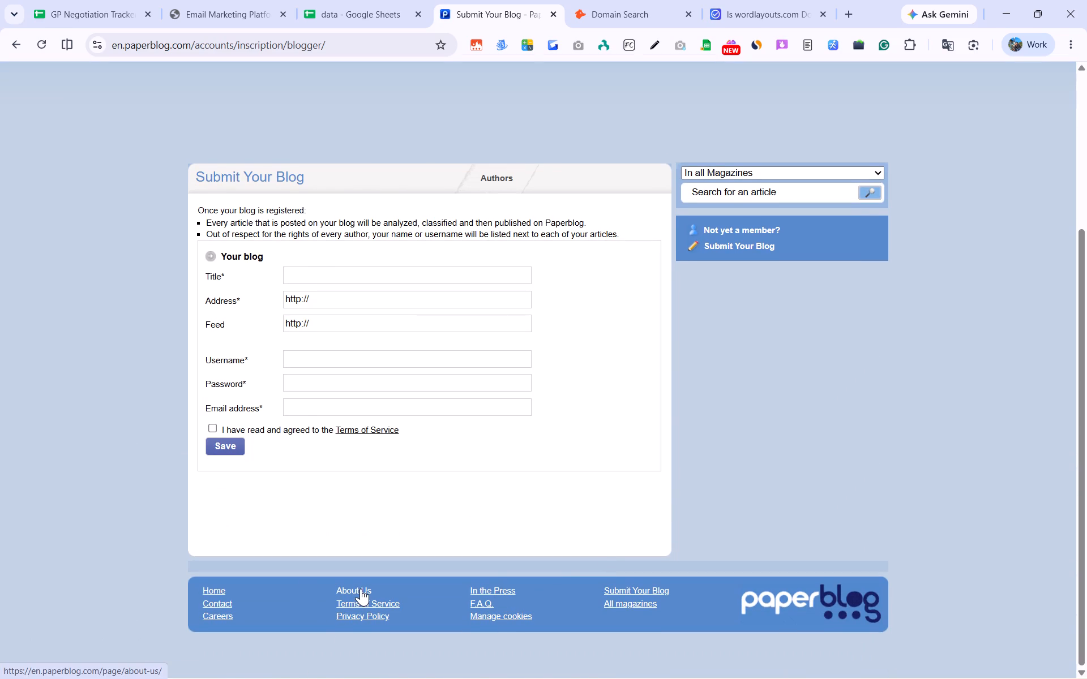
key("ctrl+f")
scroll(599, 272, "down", 8)
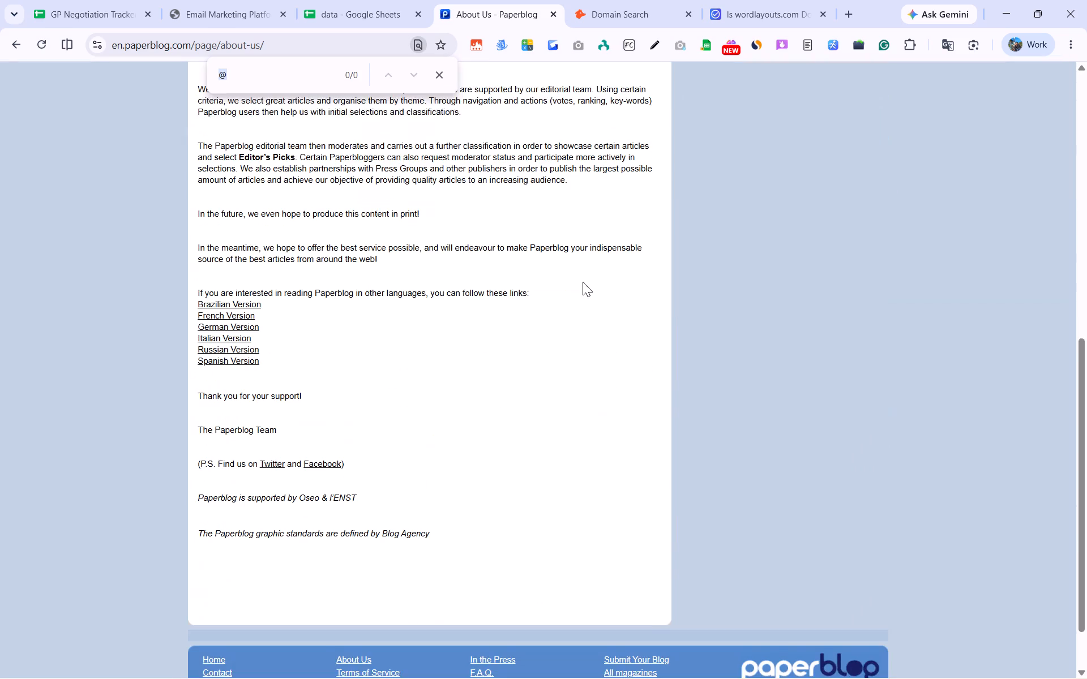
scroll(583, 282, "down", 5)
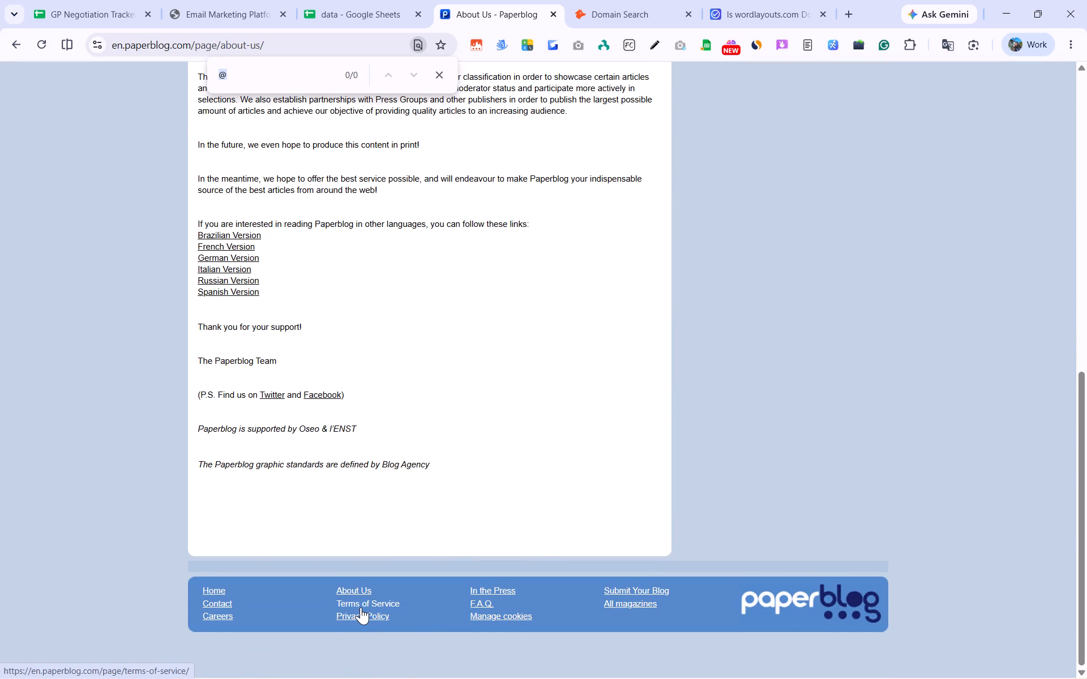
left_click(361, 607)
key("ctrl+f")
scroll(459, 465, "down", 9)
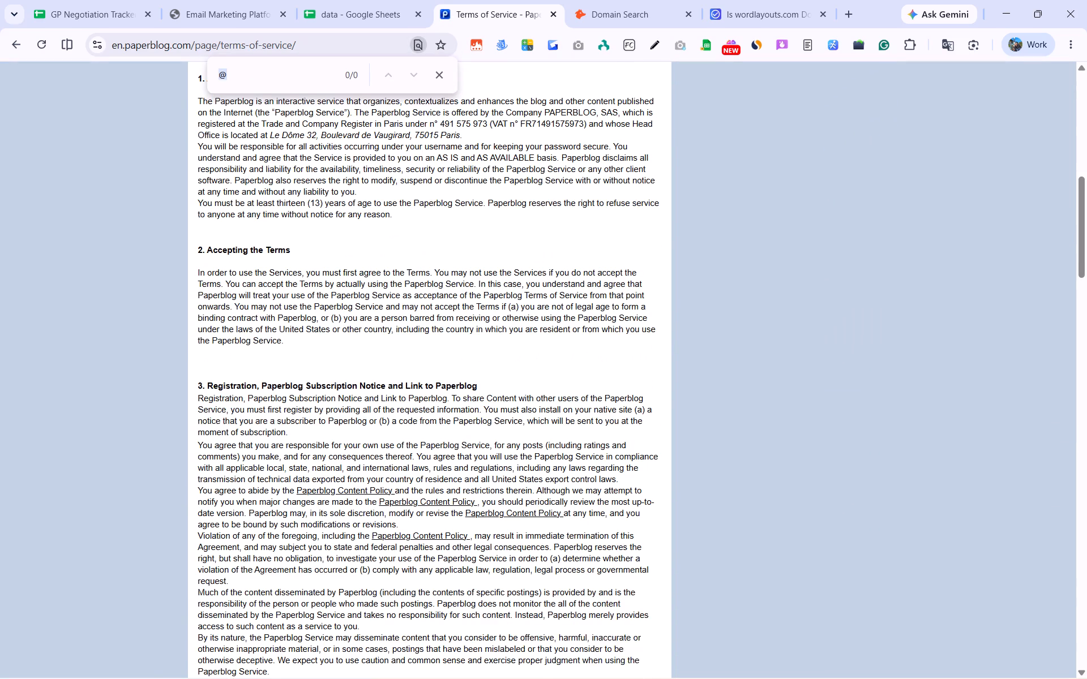
Copy the domain en.paperblog.com from the page address and search for it in Hunter's Domain Search.
left_click(147, 51)
left_click(173, 44)
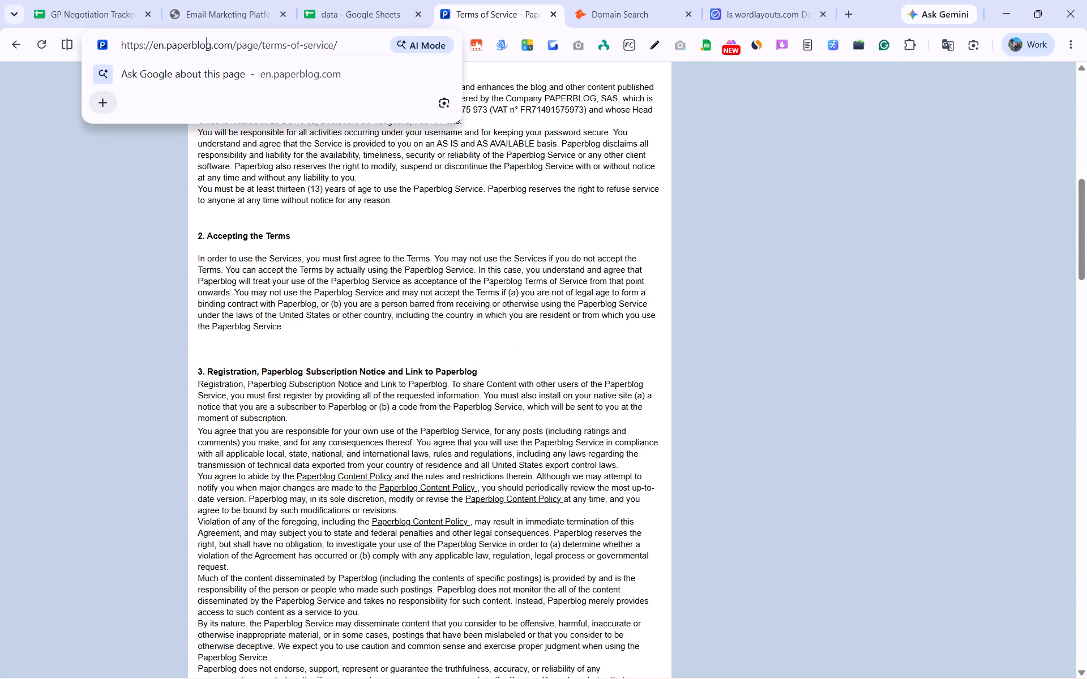
left_click_drag(153, 45, 230, 46)
key("ctrl+c")
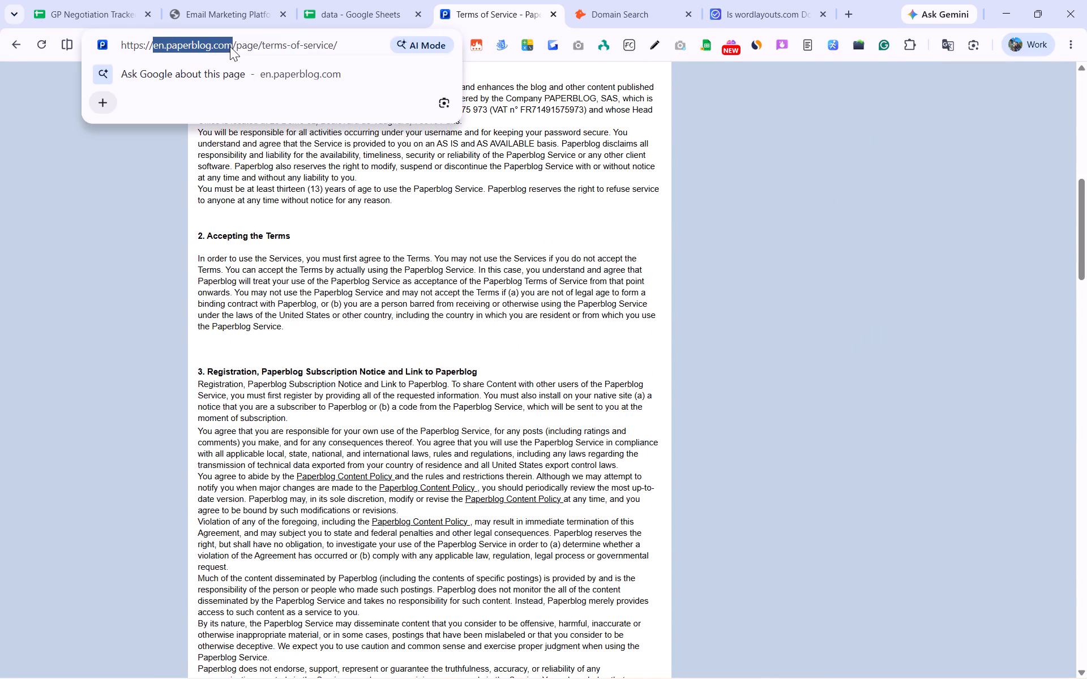
left_click(639, 0)
left_click(486, 241)
key("ctrl+a")
key("ctrl+v")
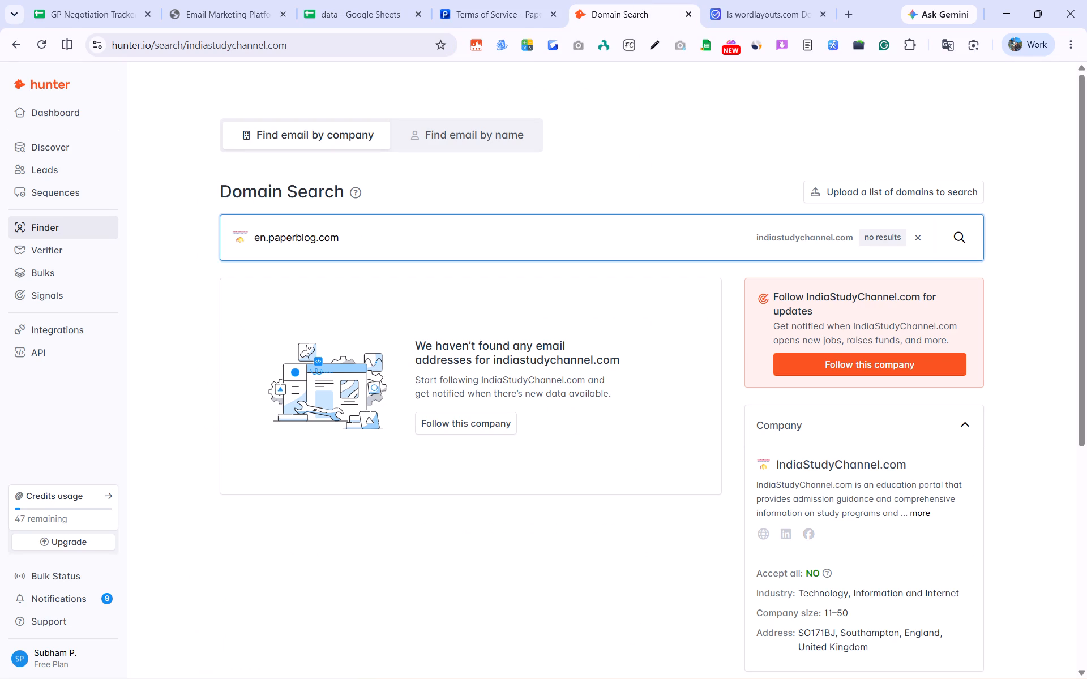
key("Return")
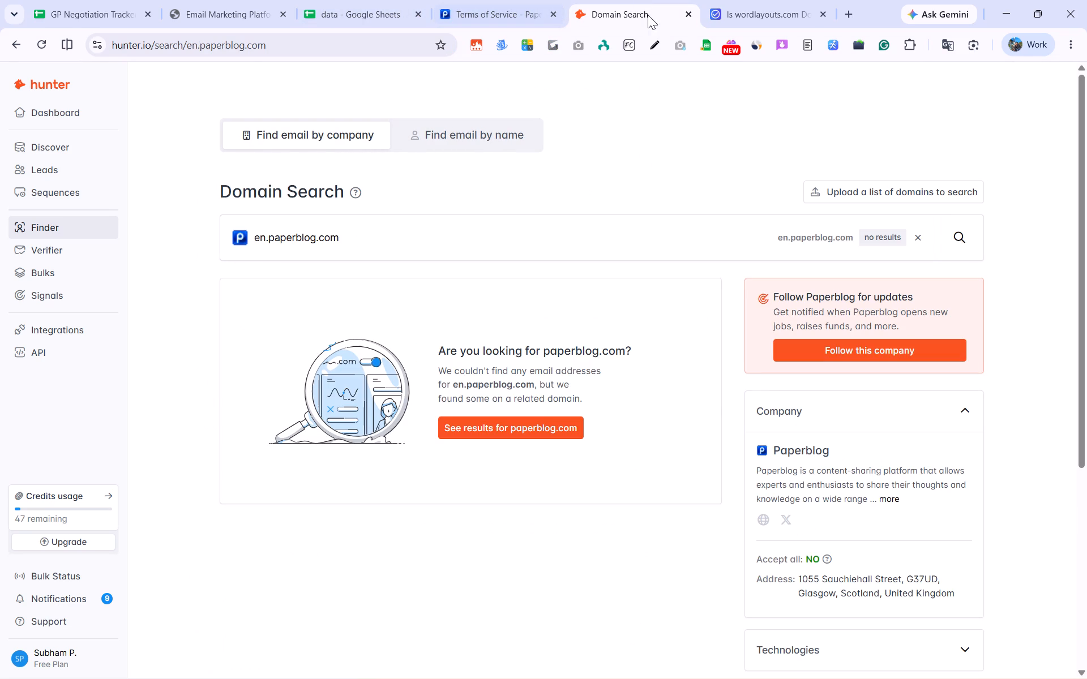
Close the Paperblog Terms of Service tab.
left_click(474, 0)
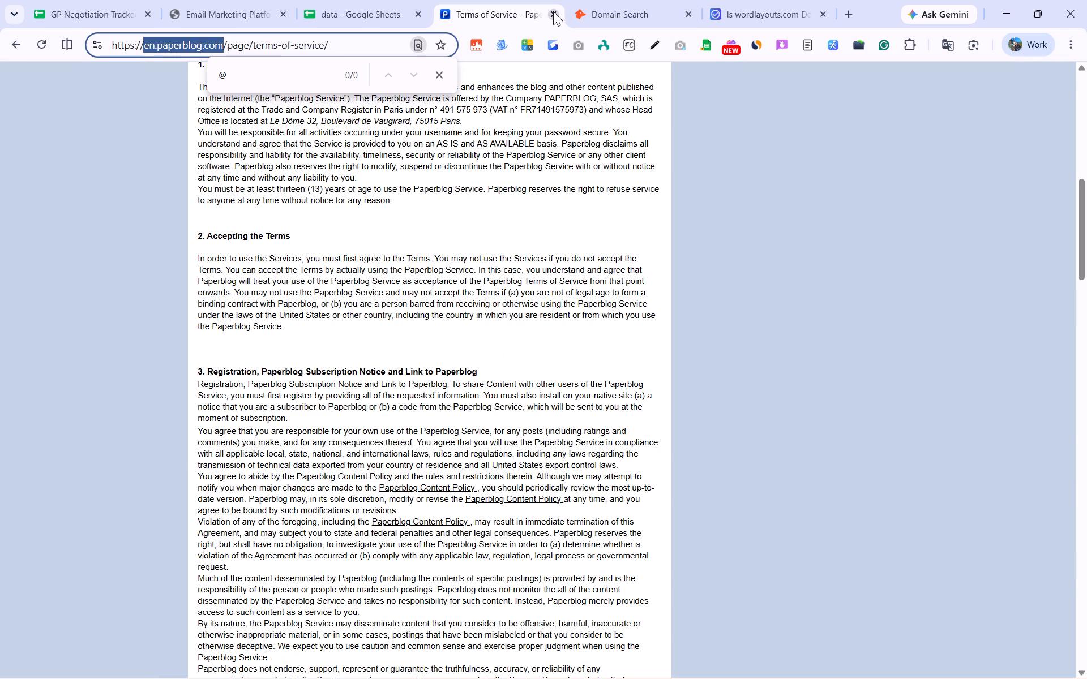
key("ctrl+f")
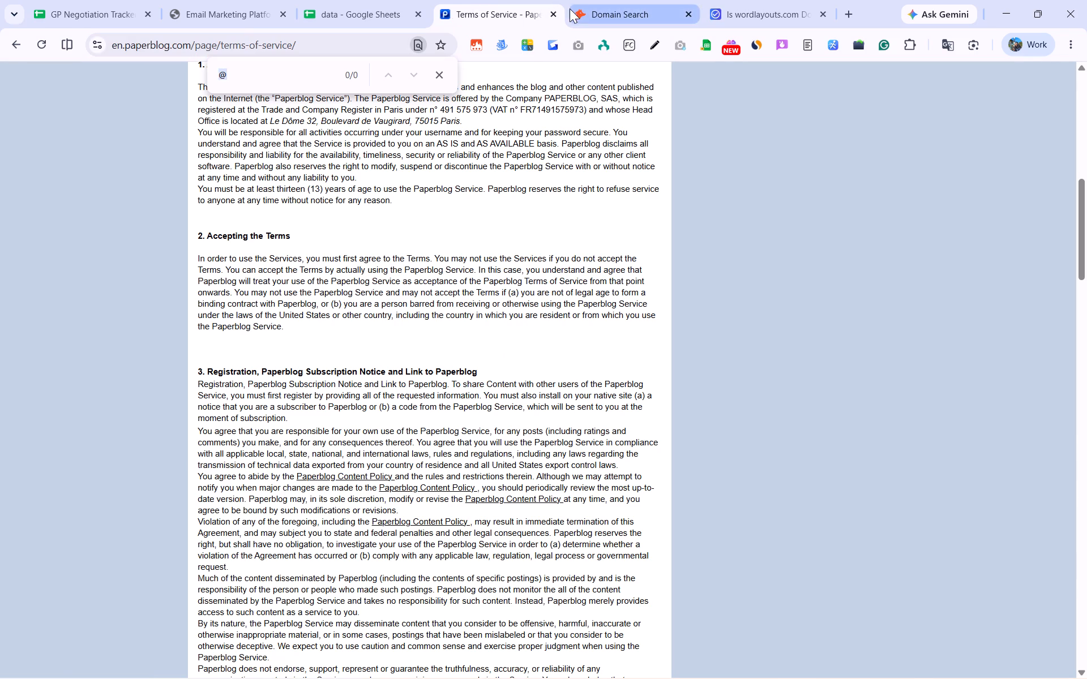
left_click(553, 14)
In the data spreadsheet's Sheet16, fill the ten domain cells A464:A473, builtinla.com through dmoose.com, with green.
left_click(222, 0)
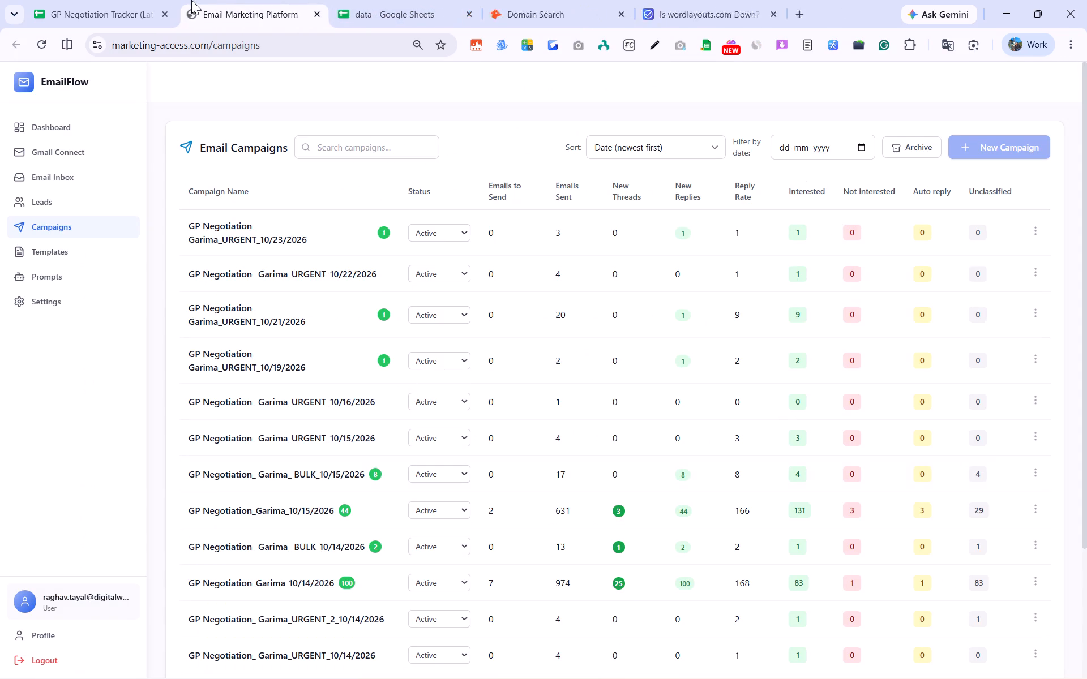
left_click(190, 0)
left_click(165, 0)
left_click(229, 0)
left_click(379, 0)
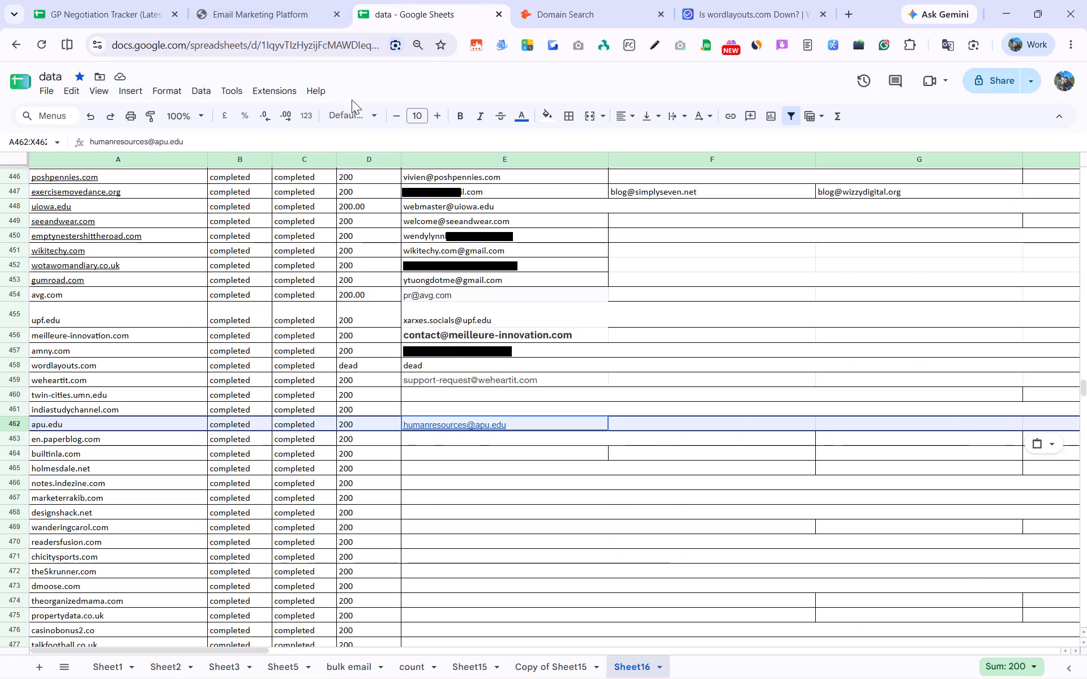
left_click_drag(113, 440, 113, 411)
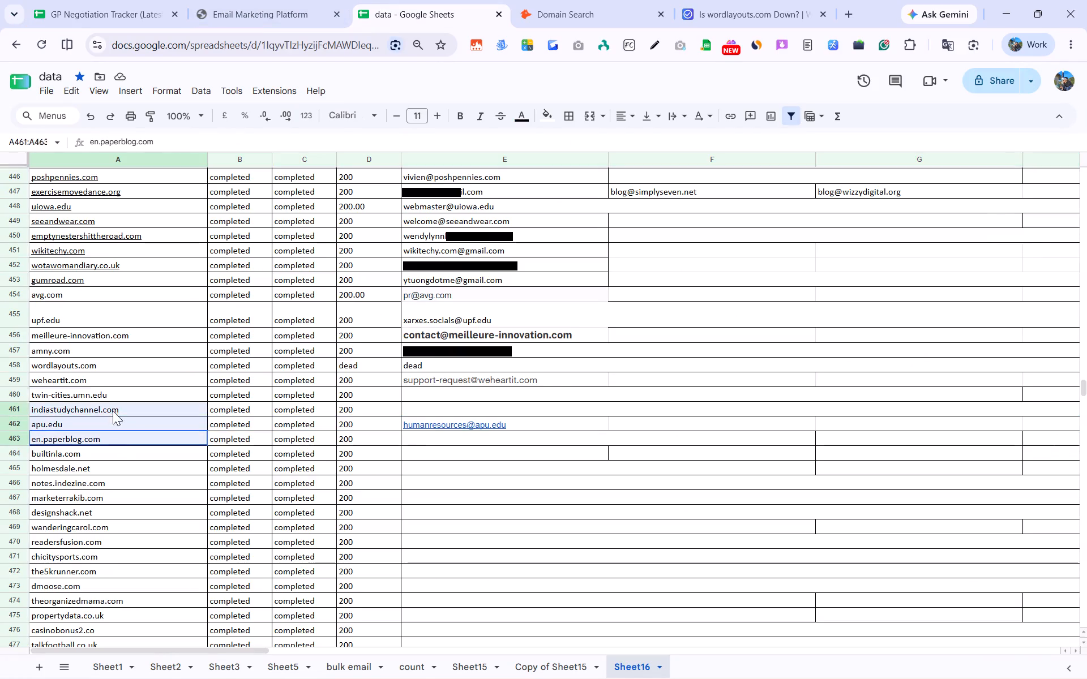
left_click_drag(113, 411, 126, 317)
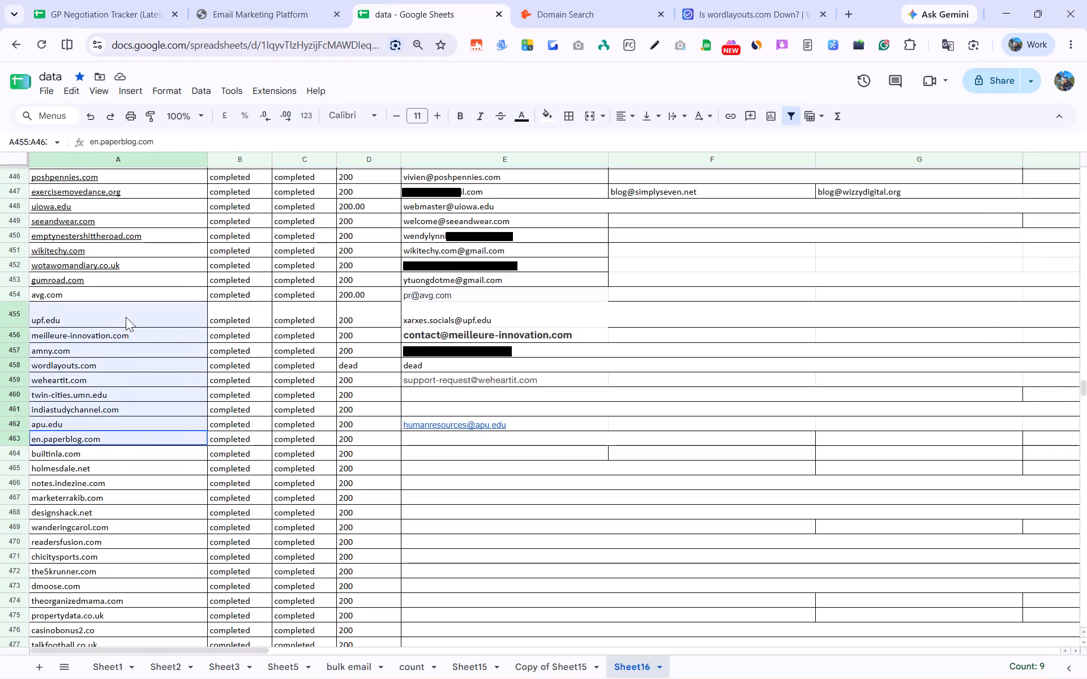
left_click_drag(126, 317, 122, 292)
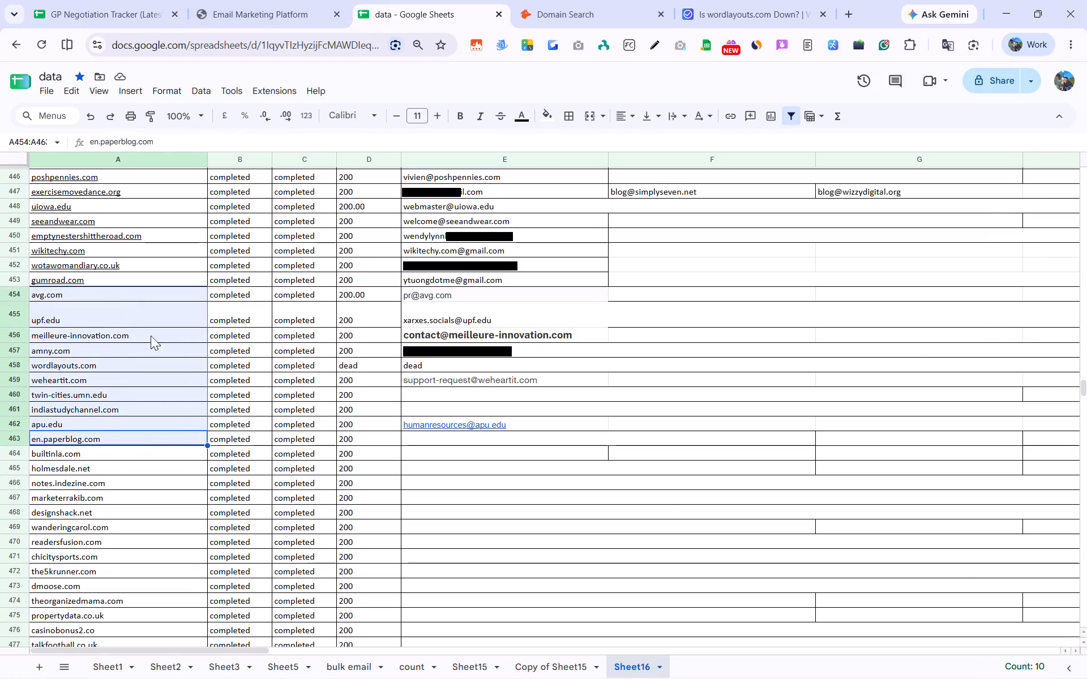
left_click_drag(174, 455, 177, 599)
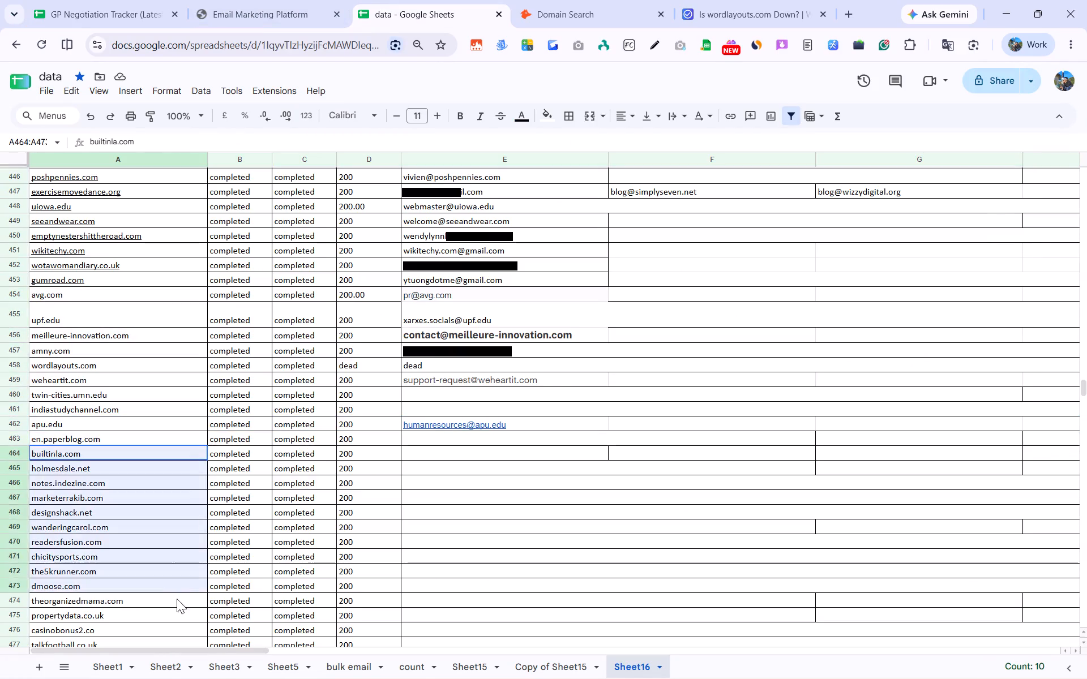
left_click_drag(177, 599, 173, 586)
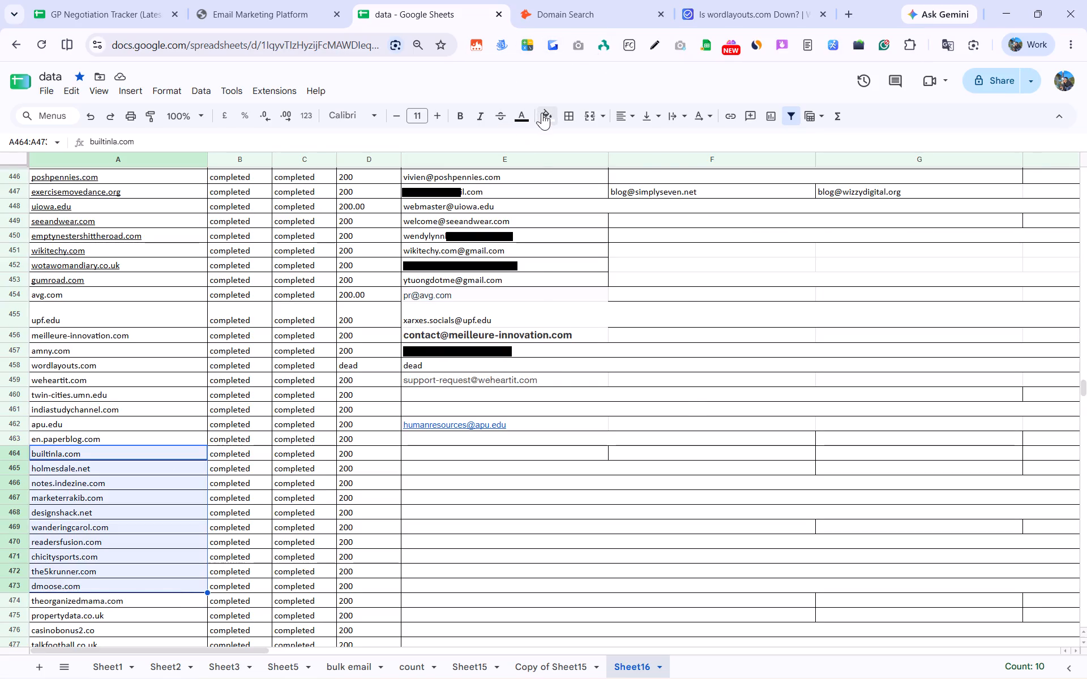
left_click(542, 113)
left_click(610, 175)
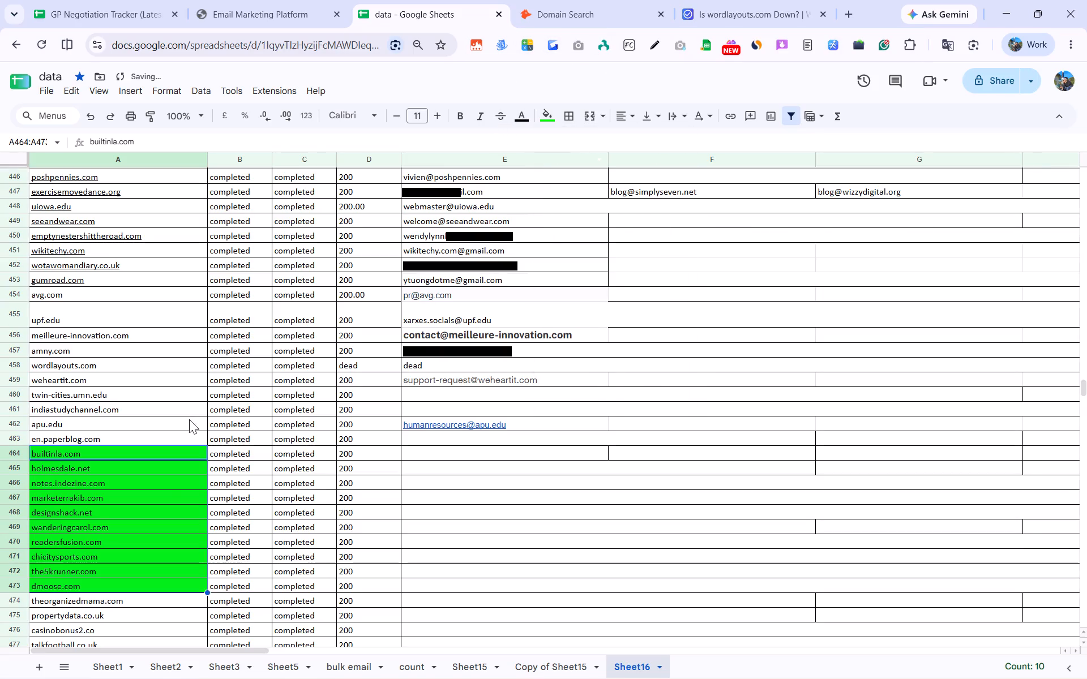
Copy the ten green domains from Sheet16 and open them all in separate tabs with the URL list extension.
left_click_drag(160, 457, 160, 588)
key("ctrl+c")
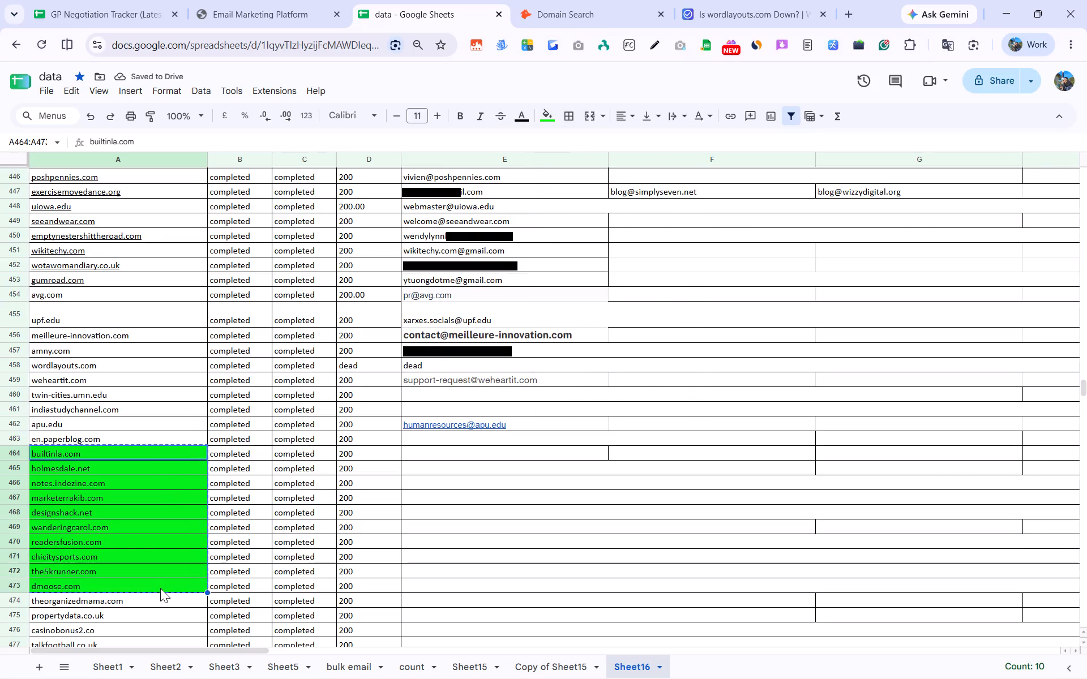
left_click(846, 9)
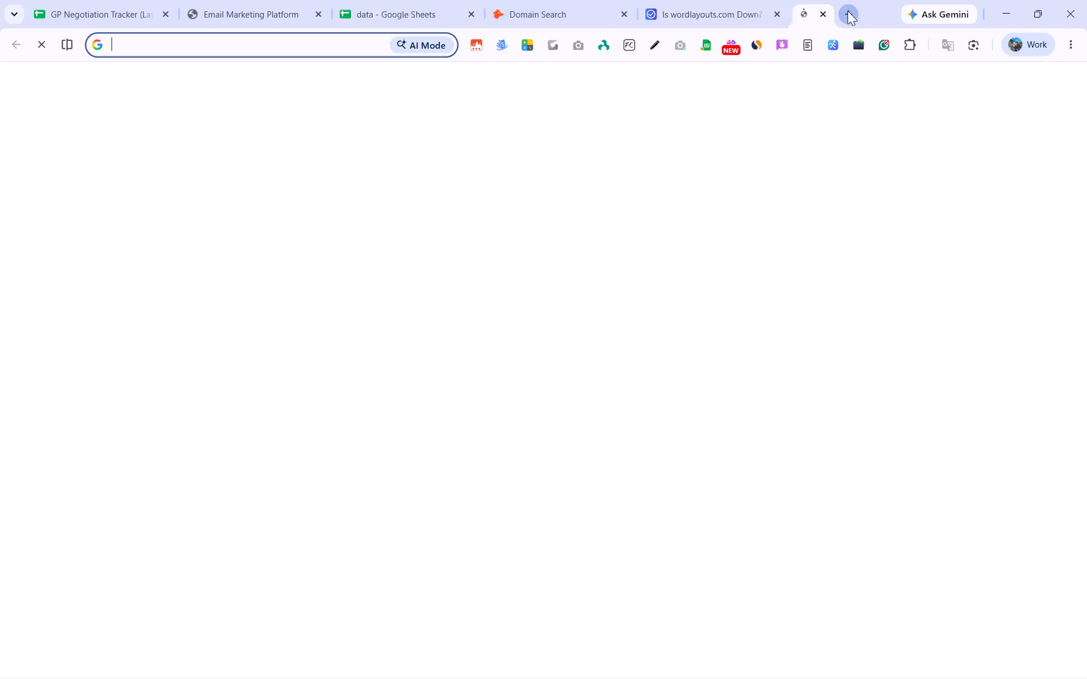
left_click_drag(729, 5, 454, 12)
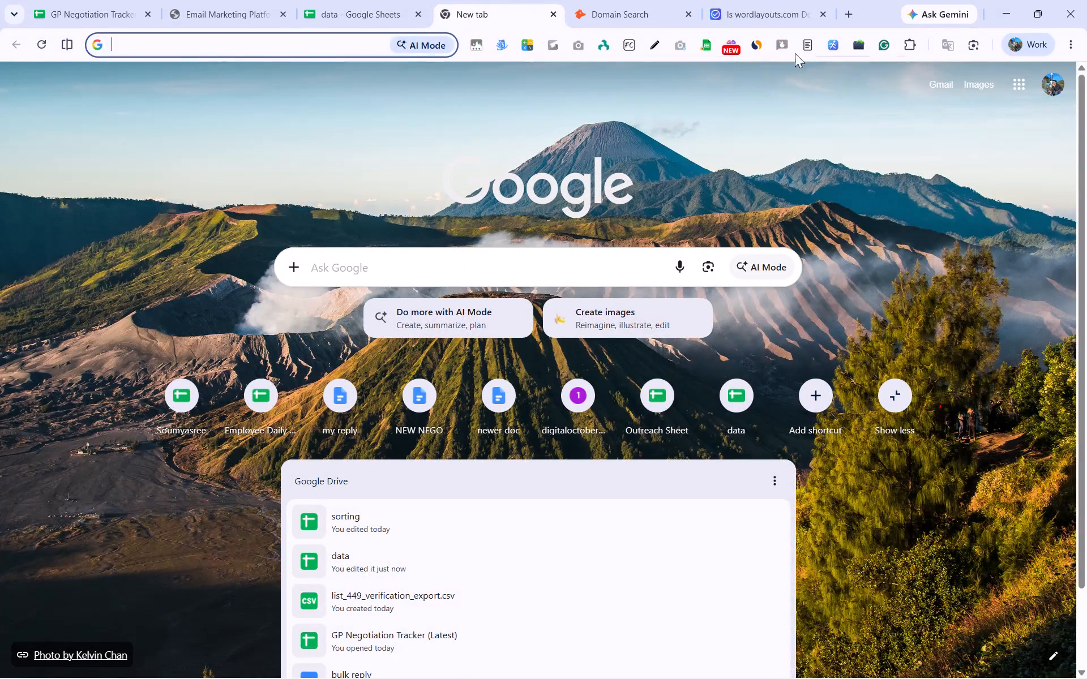
left_click(851, 46)
left_click(504, 158)
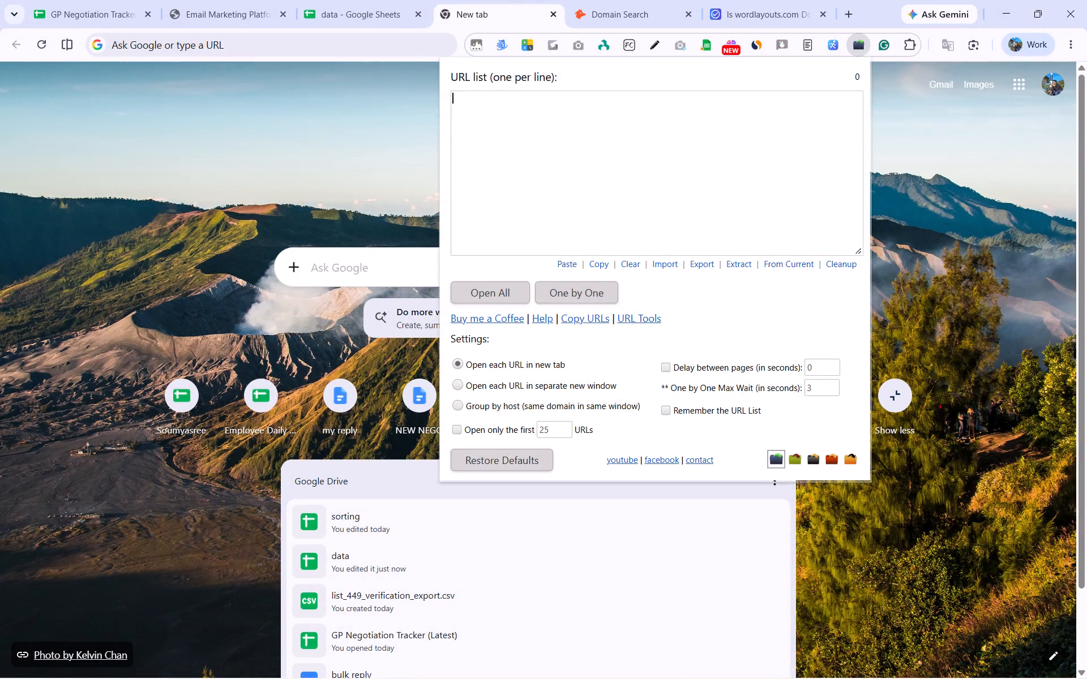
key("ctrl+v")
left_click(495, 284)
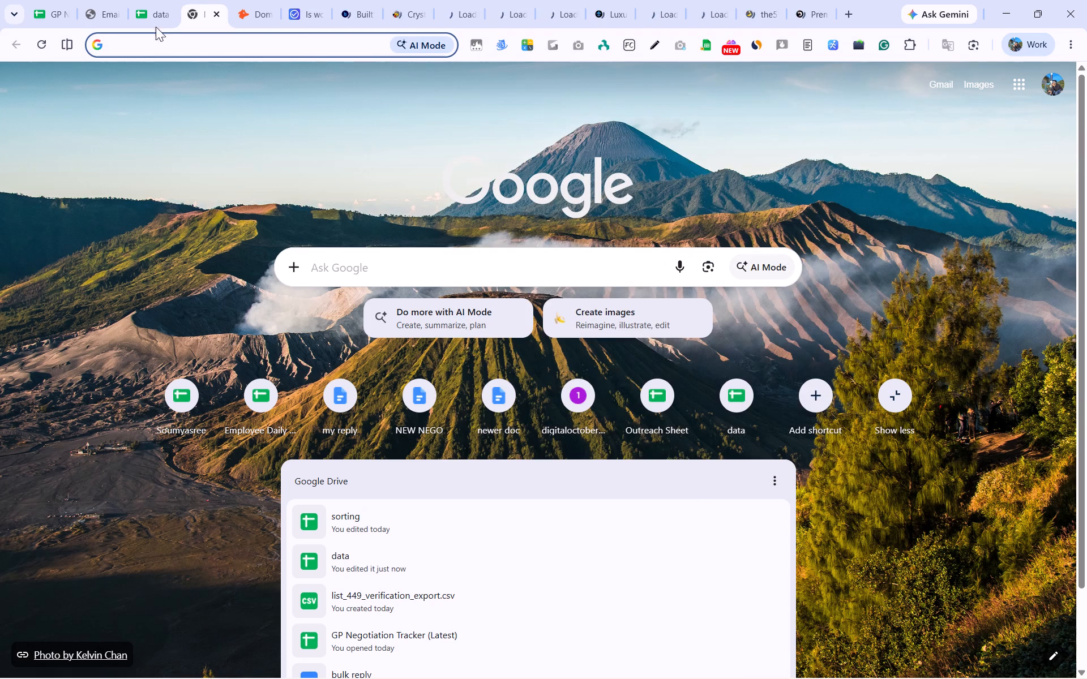
Move the Hunter and website-down-checker tabs behind the opened sites and close the blank new tab.
left_click_drag(256, 1, 838, 0)
left_click_drag(276, 0, 735, 0)
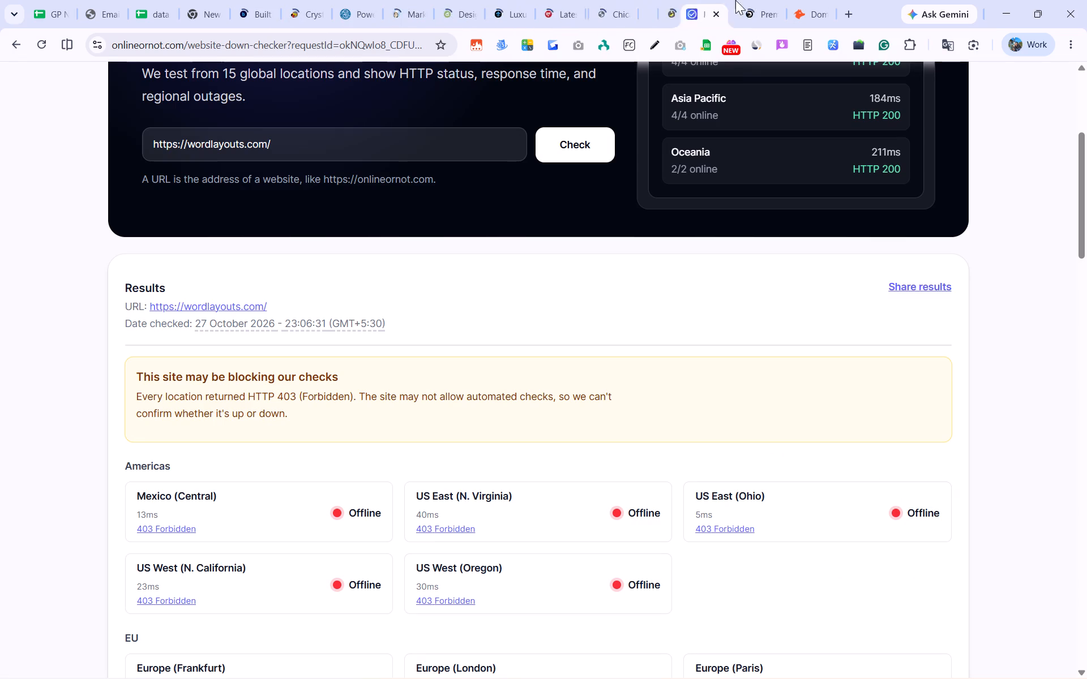
left_click_drag(735, 0, 808, 0)
left_click(245, 0)
left_click(222, 11)
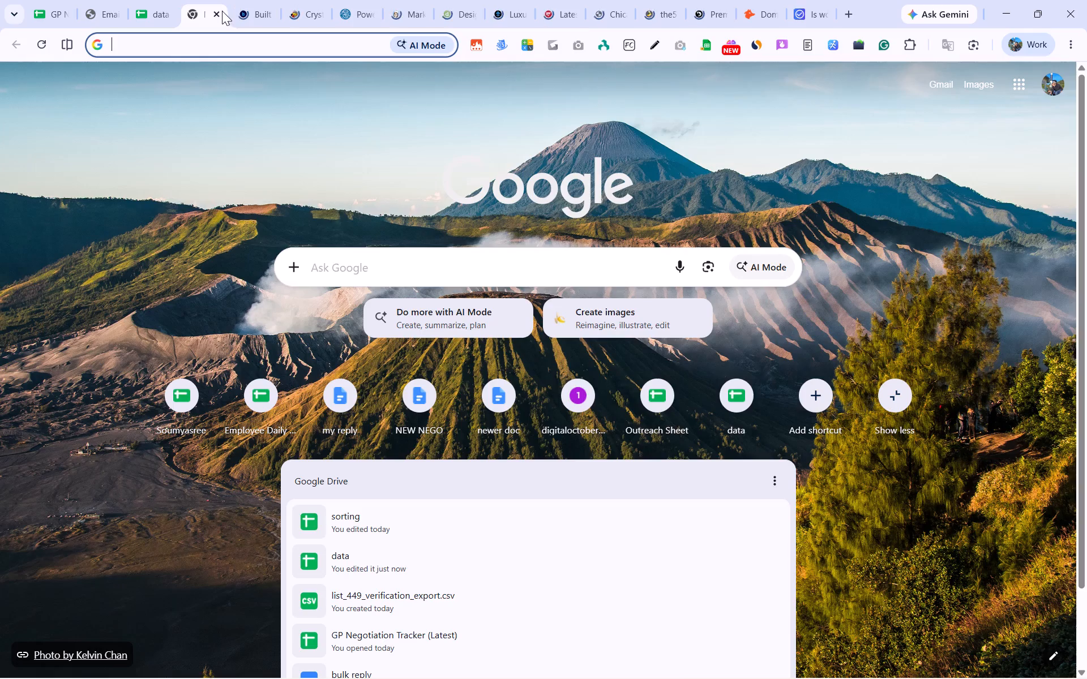
left_click(219, 12)
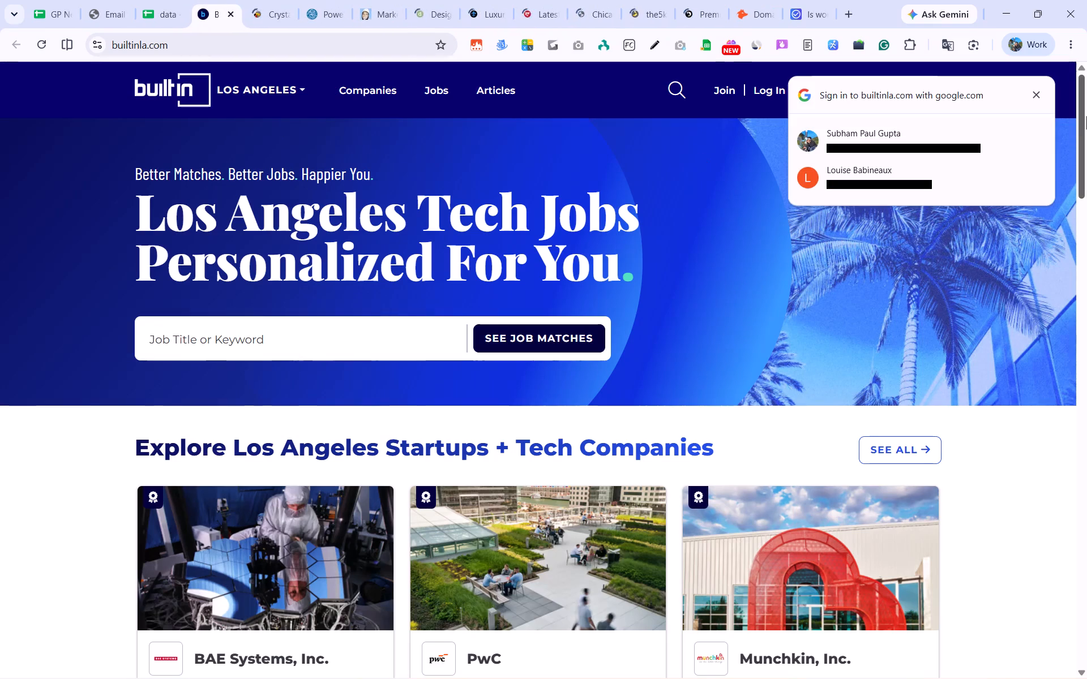
Dismiss builtinla.com's Google sign-in prompt and examine the page footer for contact links.
left_click(1037, 94)
left_click_drag(1086, 106, 1086, 678)
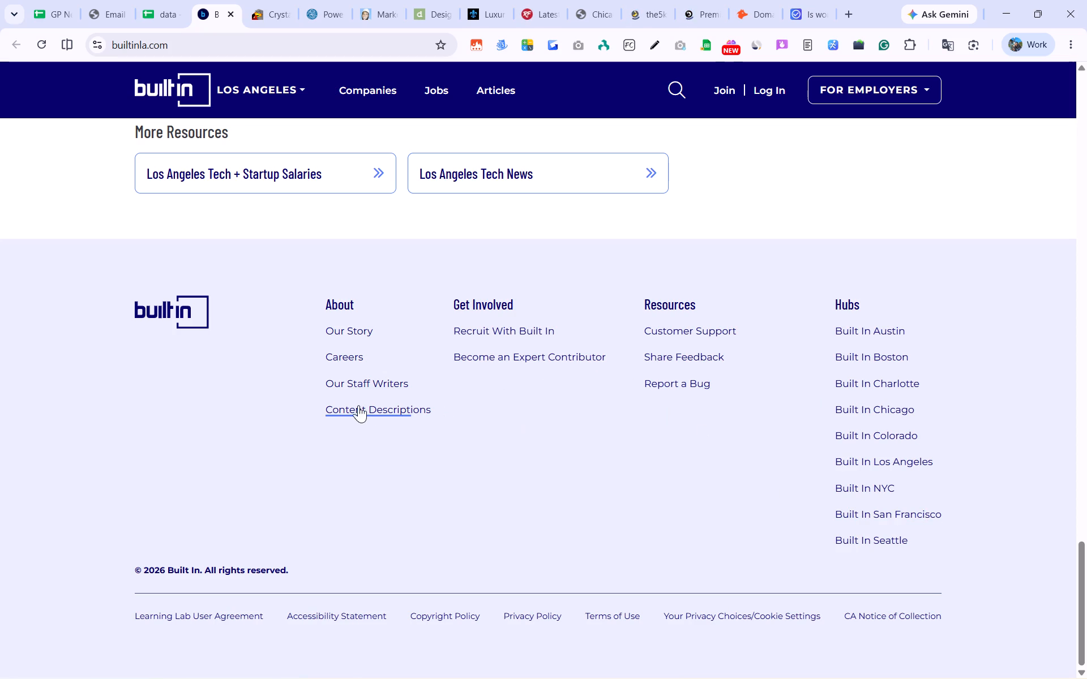
scroll(666, 274, "up", 7)
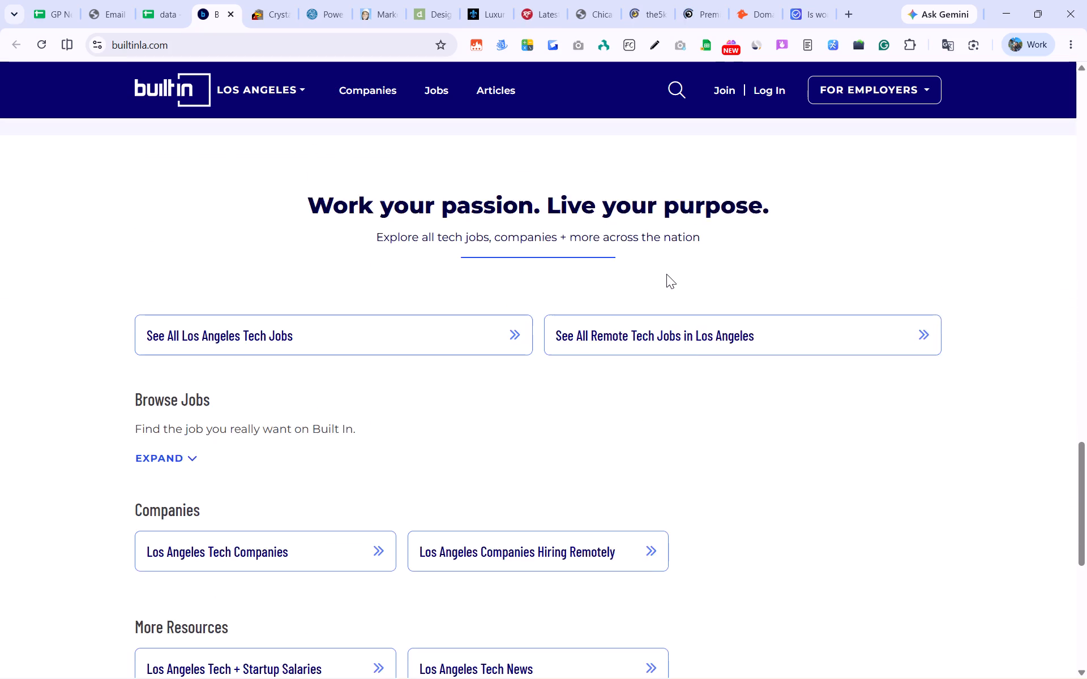
Look over builtinla.com's homepage and footer for a contact or policy link.
scroll(666, 274, "up", 1)
scroll(666, 274, "down", 1)
scroll(666, 274, "up", 6)
scroll(567, 208, "up", 13)
scroll(567, 208, "up", 13)
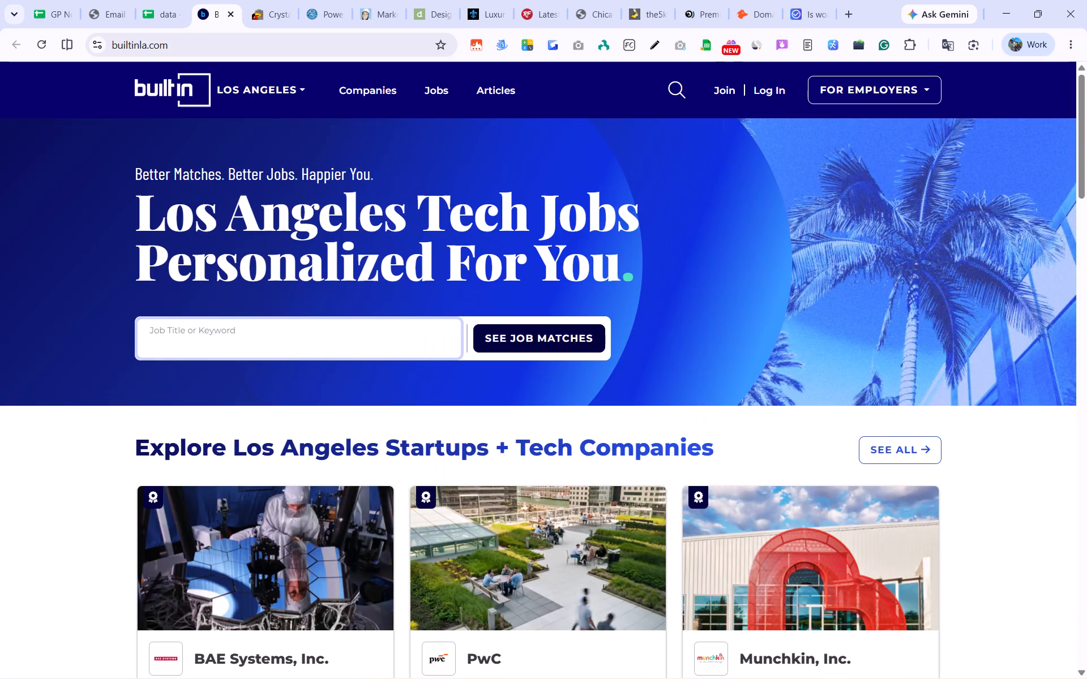
scroll(576, 249, "down", 15)
scroll(606, 383, "up", 1)
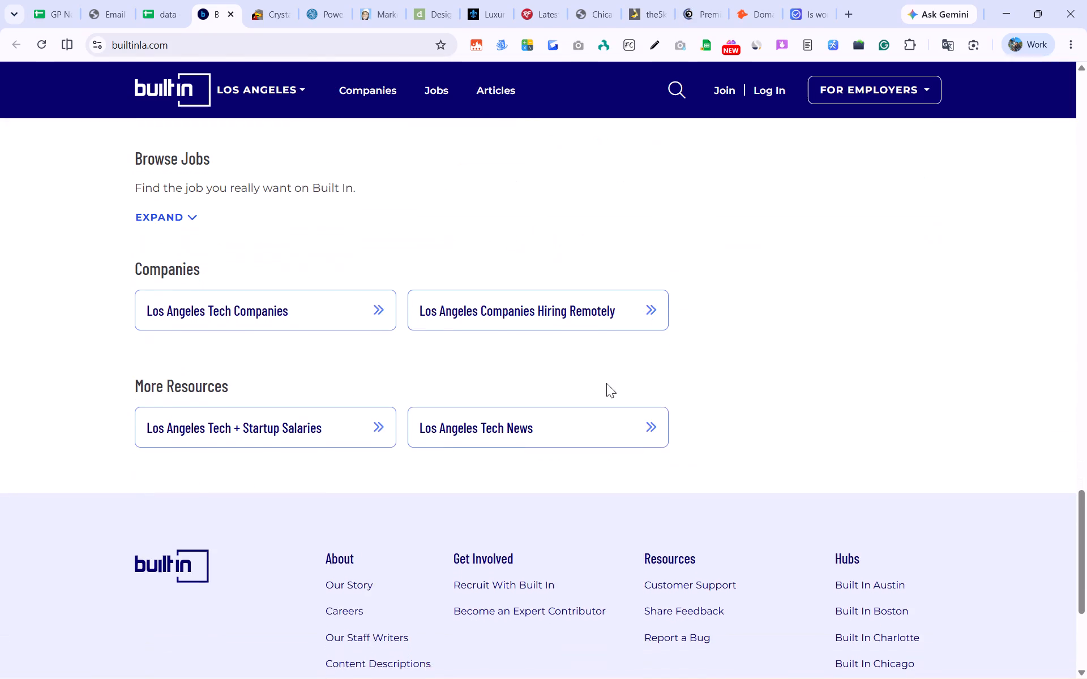
scroll(606, 383, "up", 1)
scroll(686, 613, "down", 9)
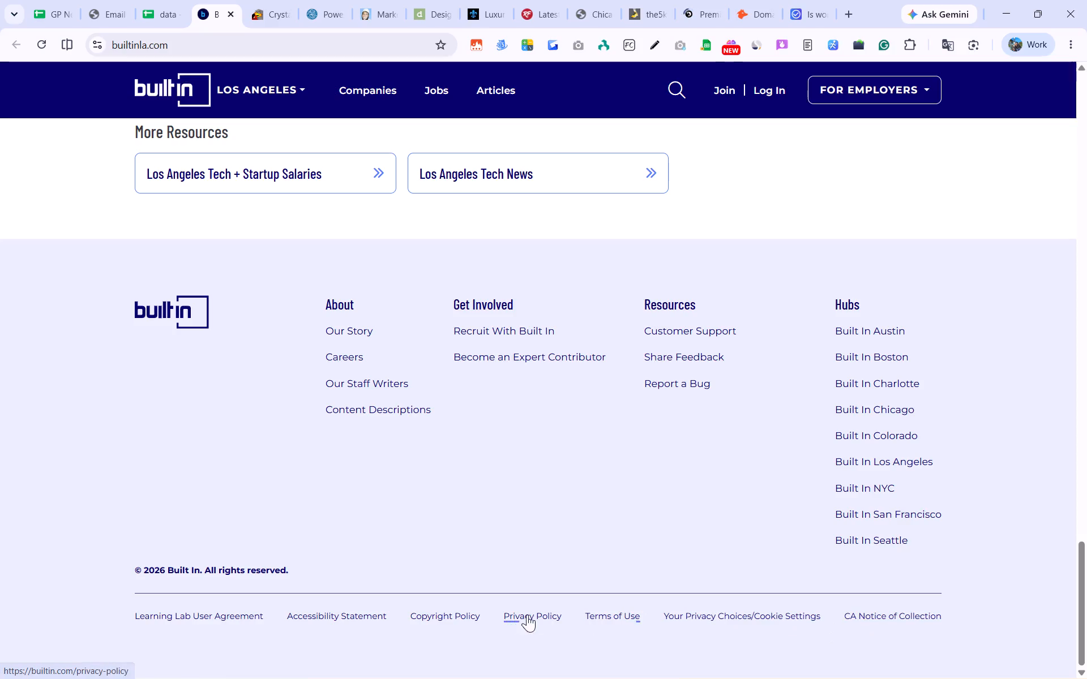
Open Built In's Copyright Policy page, search it for "@", and dismiss the Google sign-in prompt.
left_click(452, 620)
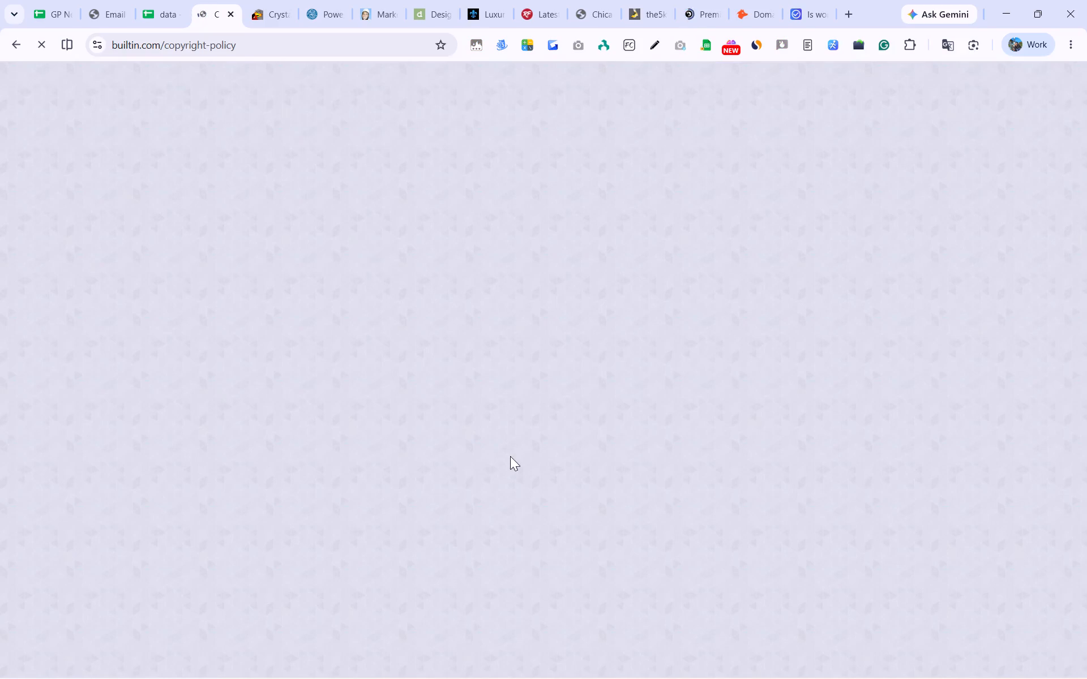
key("ctrl+f")
left_click(390, 78)
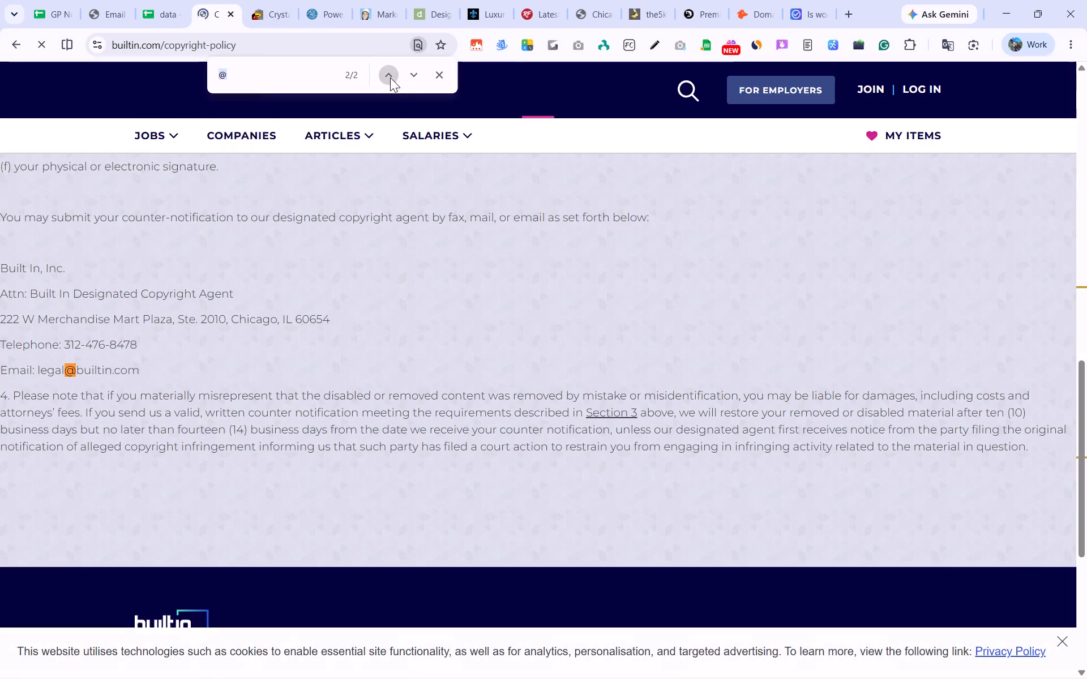
left_click(385, 80)
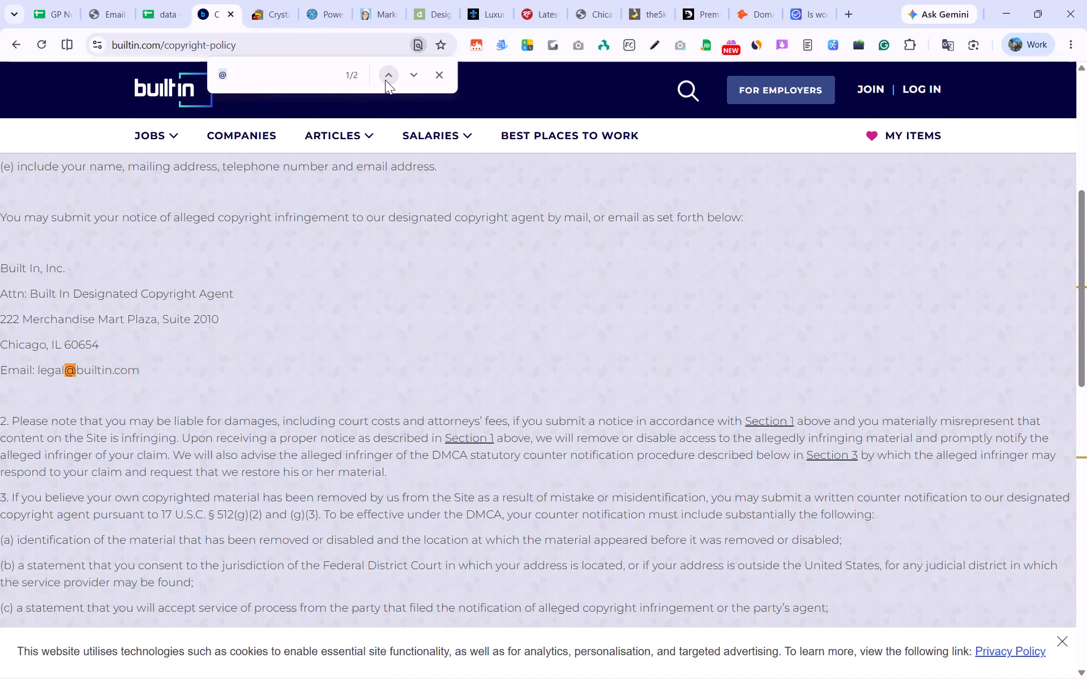
scroll(509, 455, "down", 6)
left_click(1030, 102)
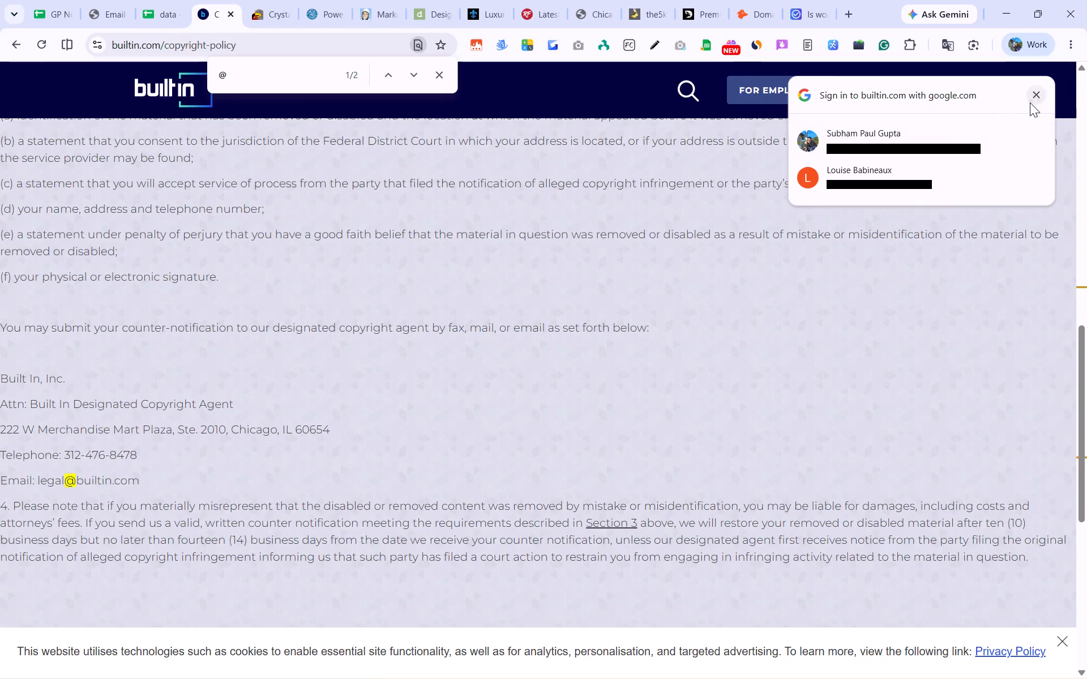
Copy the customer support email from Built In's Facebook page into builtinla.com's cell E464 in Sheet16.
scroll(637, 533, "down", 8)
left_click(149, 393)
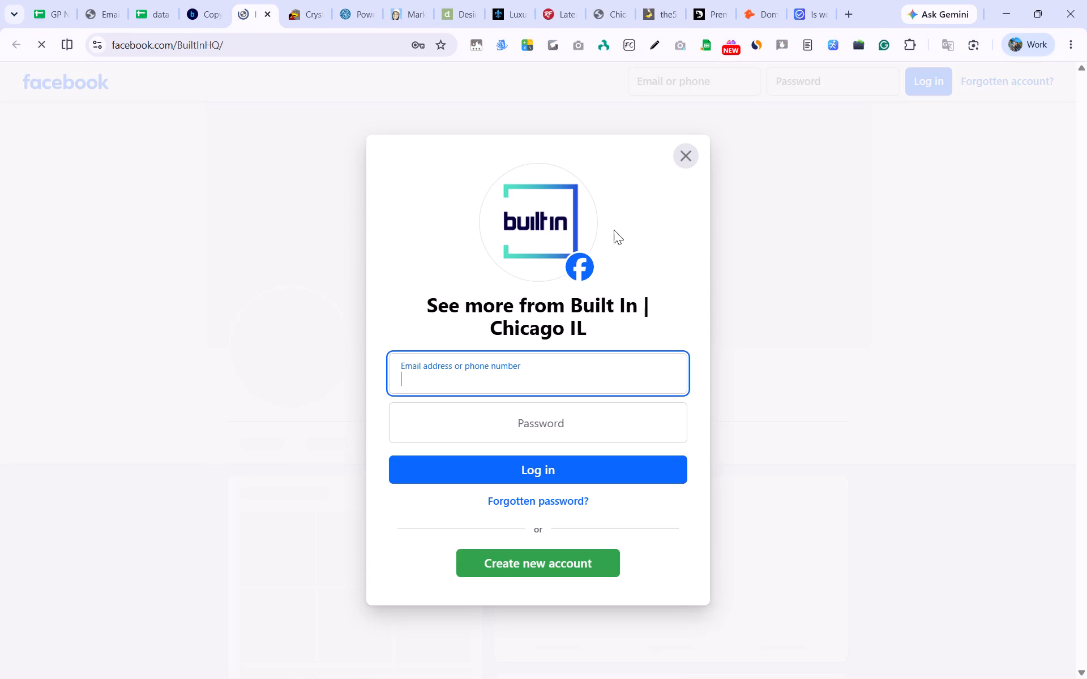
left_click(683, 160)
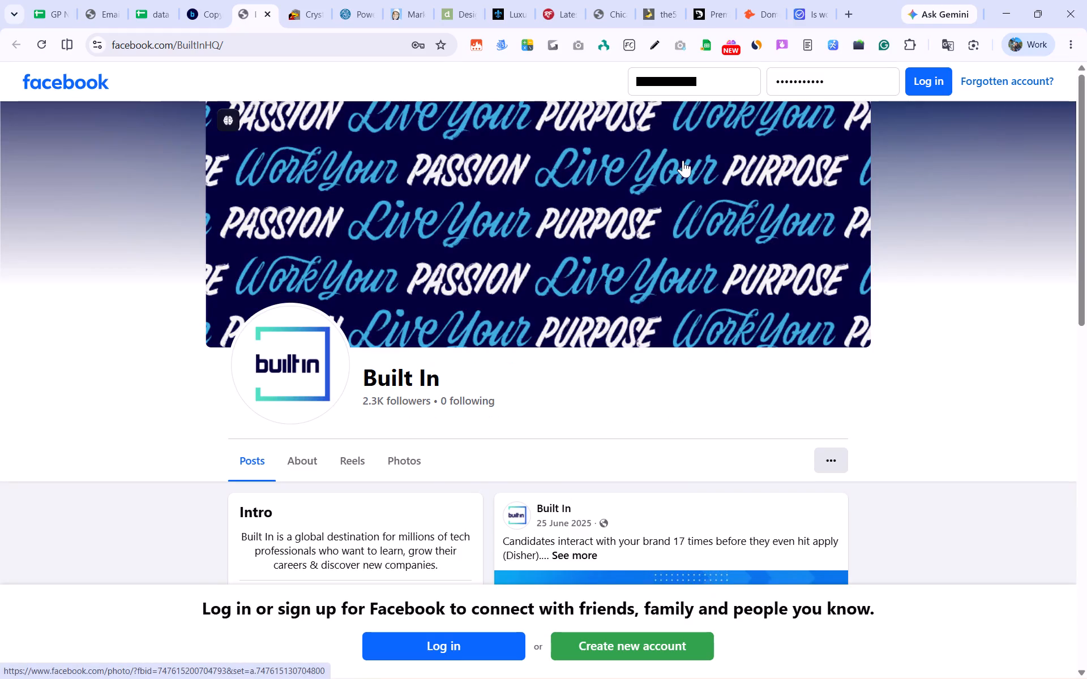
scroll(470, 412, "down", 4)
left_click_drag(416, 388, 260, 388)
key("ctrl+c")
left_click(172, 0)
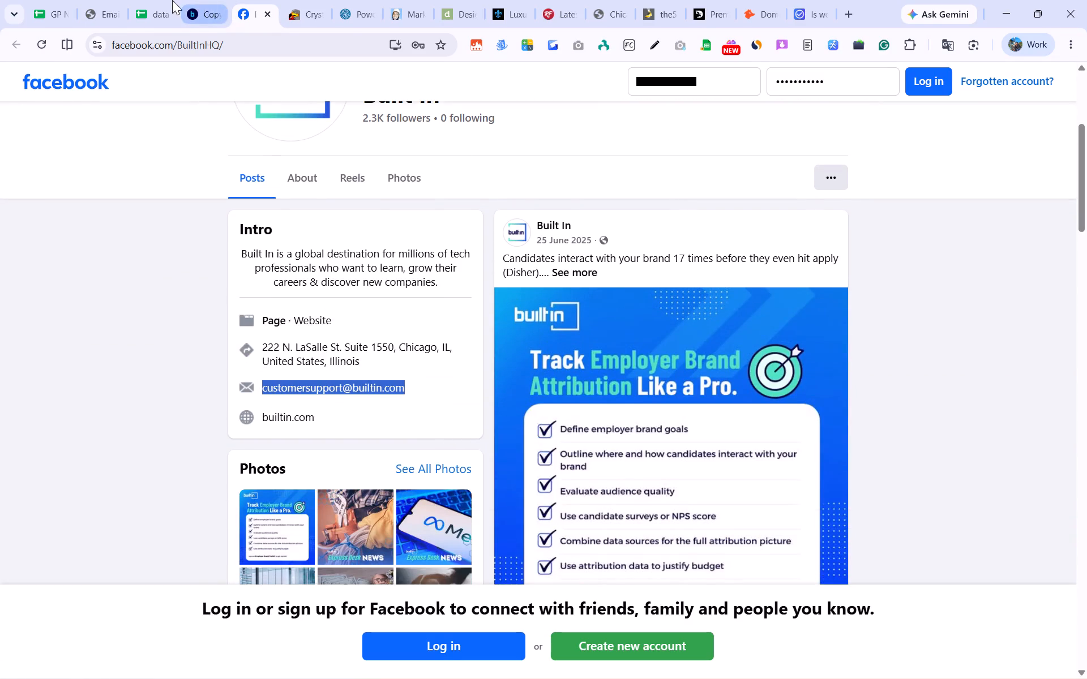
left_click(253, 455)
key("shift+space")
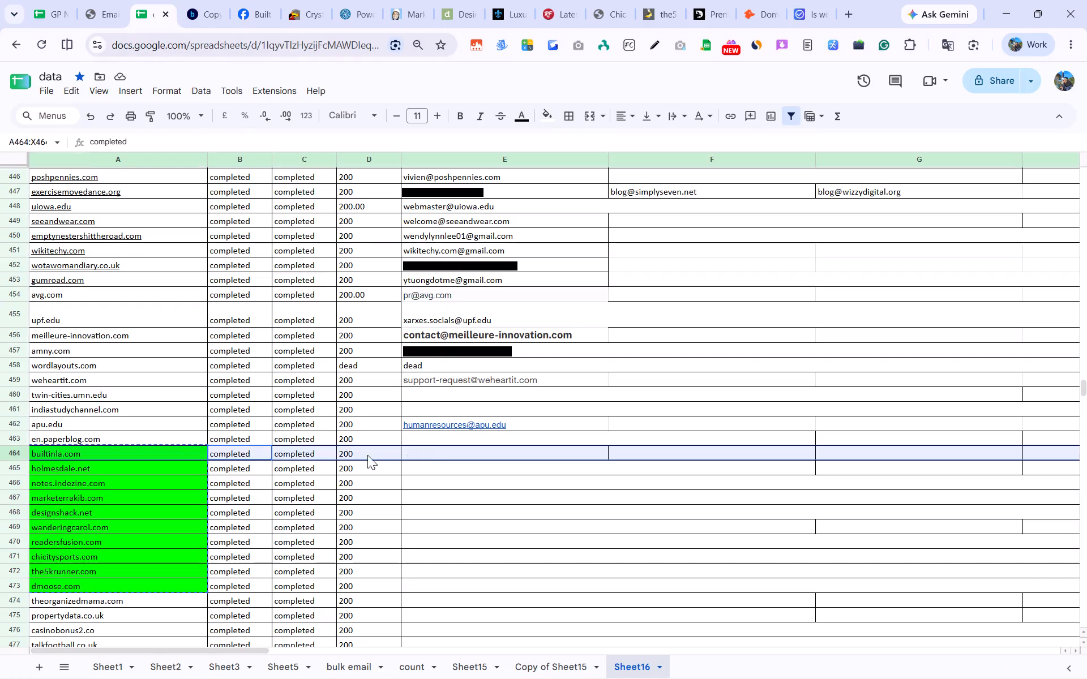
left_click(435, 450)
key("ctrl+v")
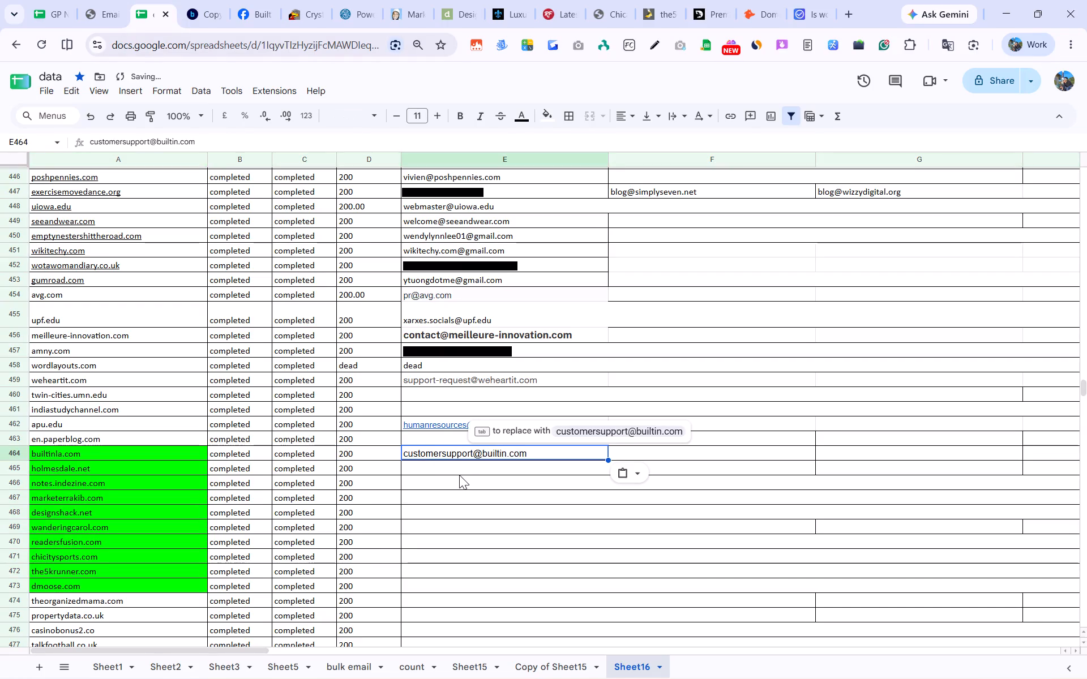
Replace E464 in Sheet16 with the email of the first features staff reporter listed on Built In's staff writers page.
left_click(204, 5)
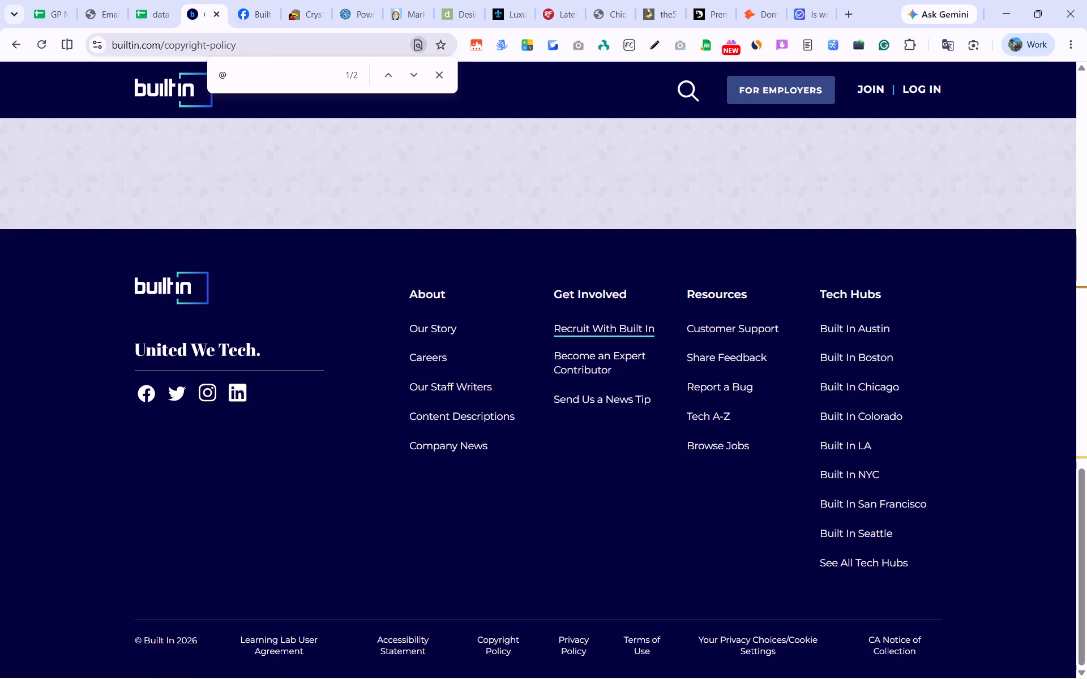
scroll(504, 595, "down", 4)
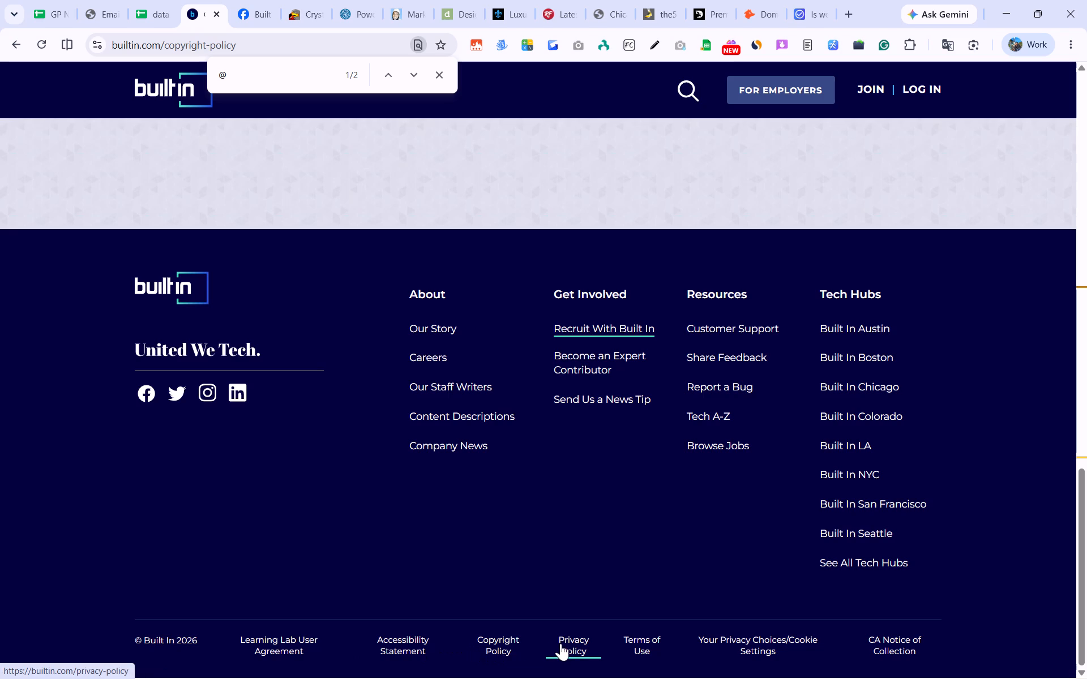
left_click(430, 388)
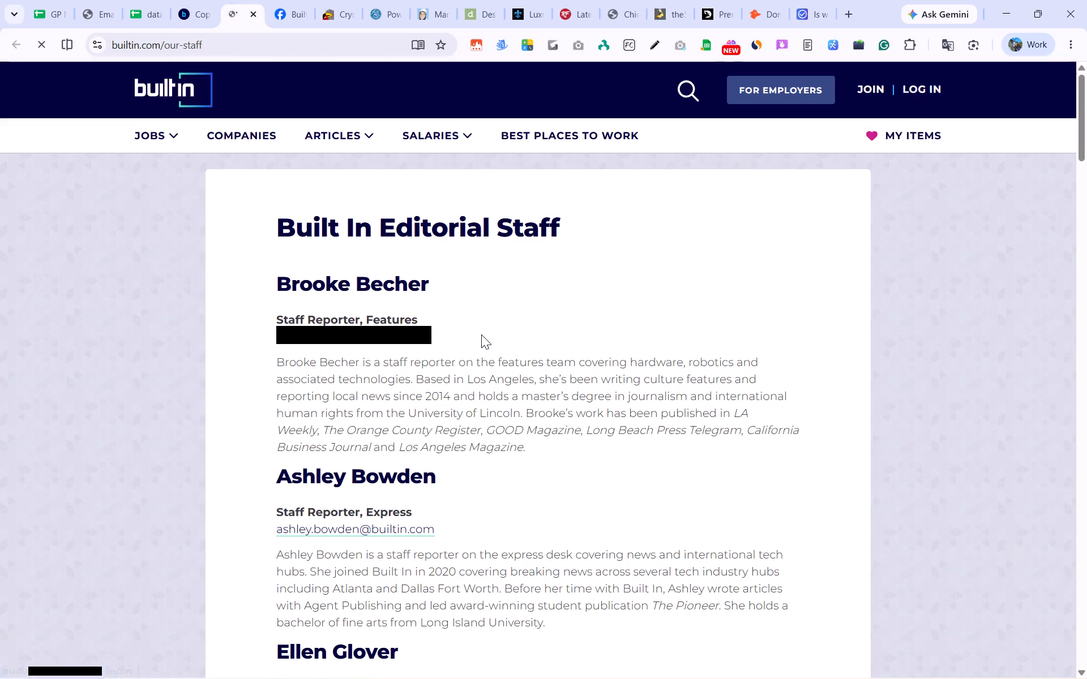
right_click(407, 335)
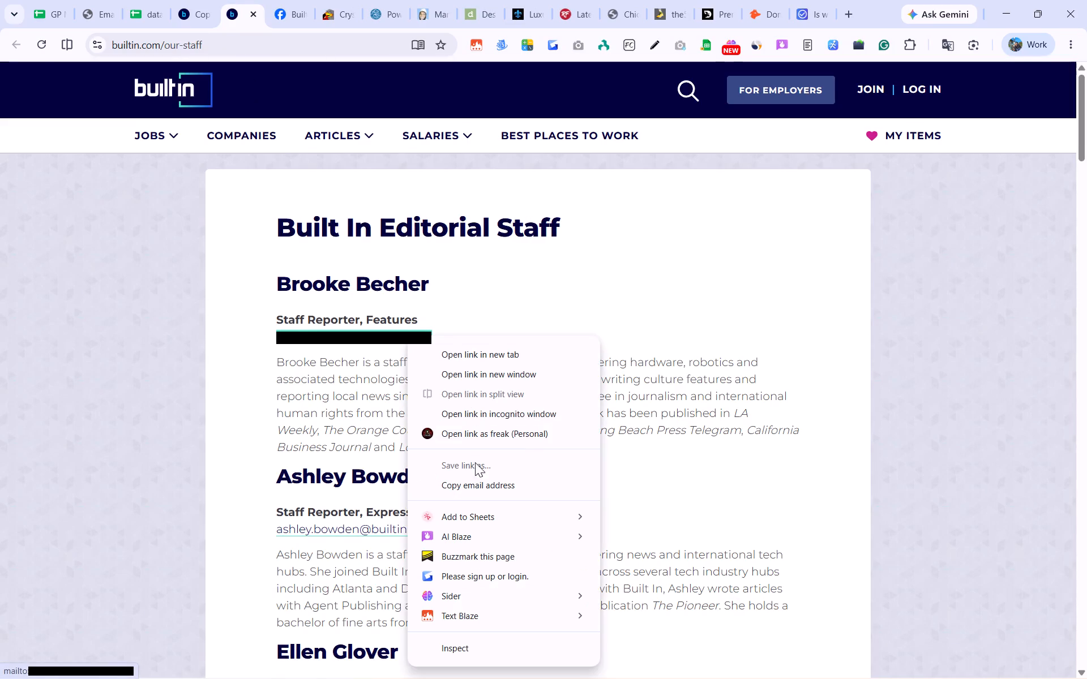
left_click(475, 485)
left_click(216, 0)
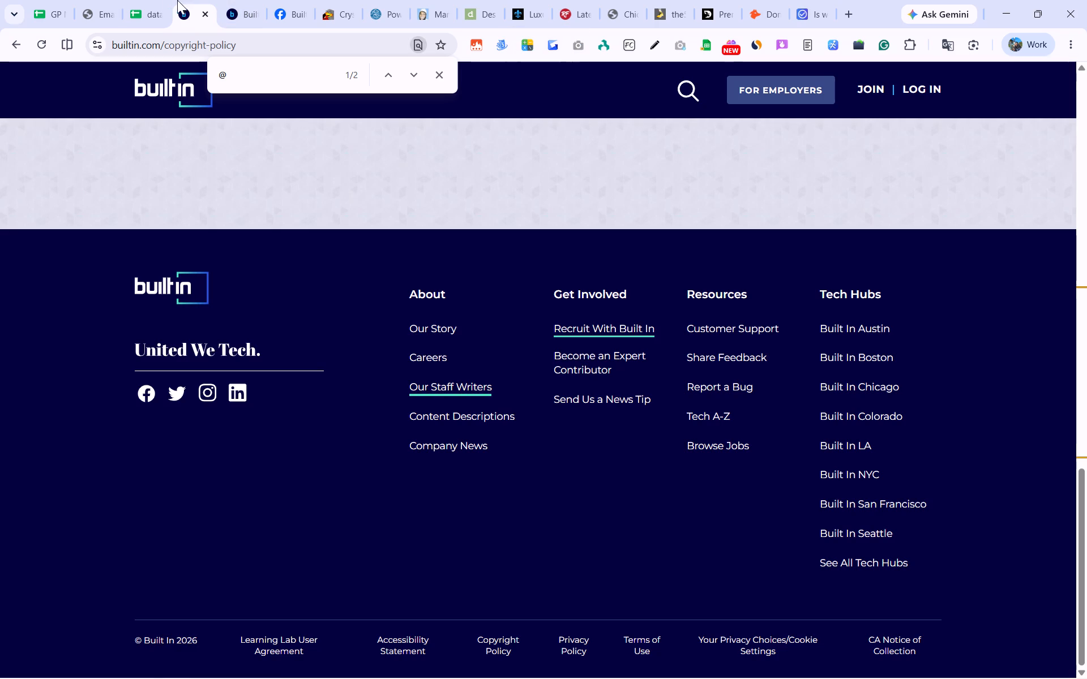
left_click(153, 0)
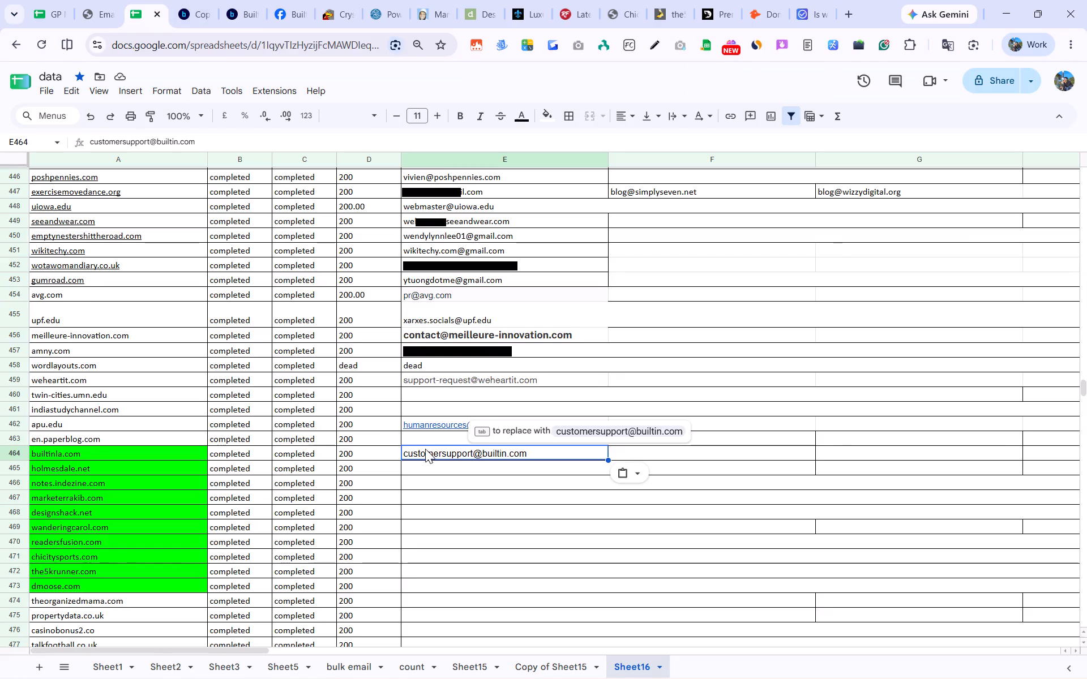
double_click(431, 454)
key("ctrl+a")
key("ctrl+v")
left_click(433, 470)
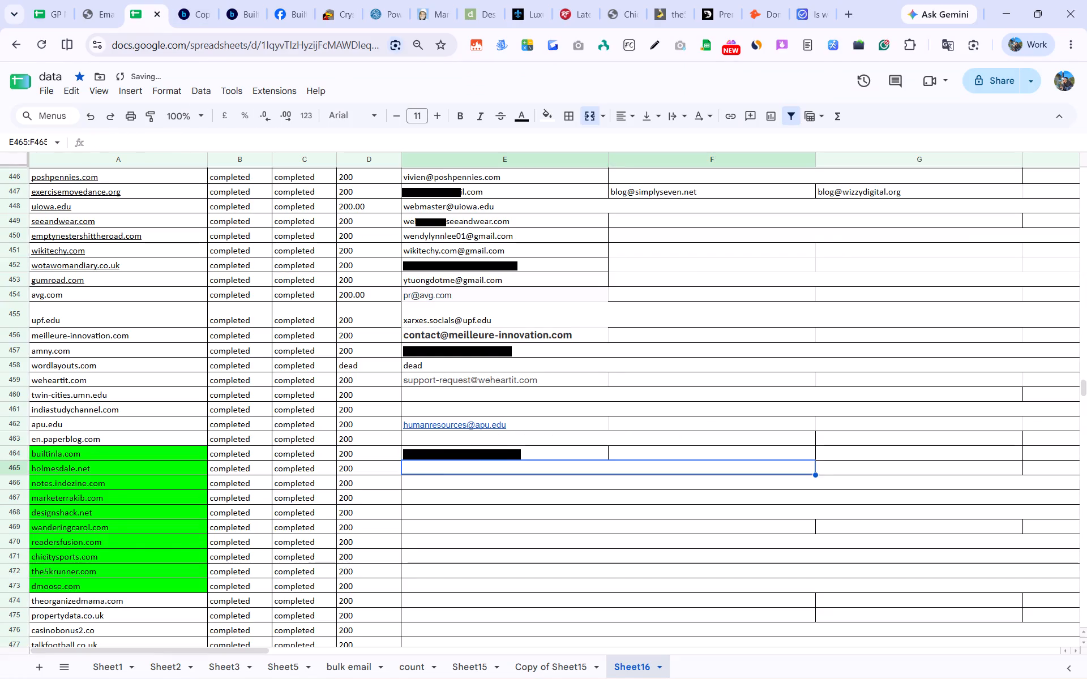
Close the three Built In tabs: the copyright policy, the editorial staff page and the Facebook page.
left_click(196, 0)
left_click(208, 16)
left_click(208, 16)
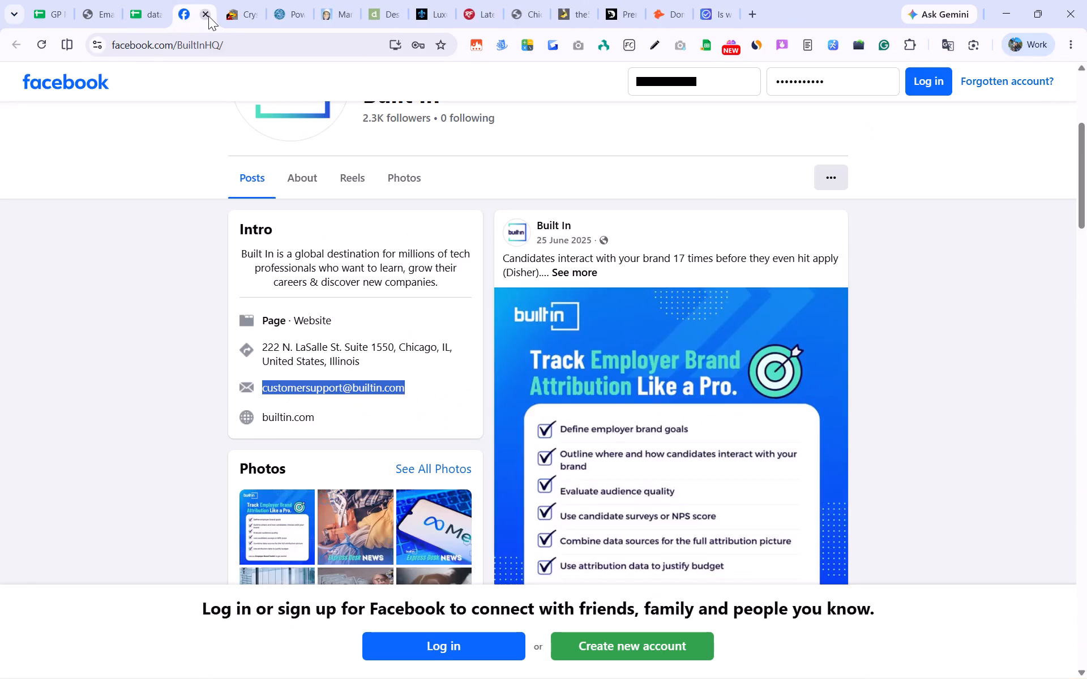
left_click(208, 16)
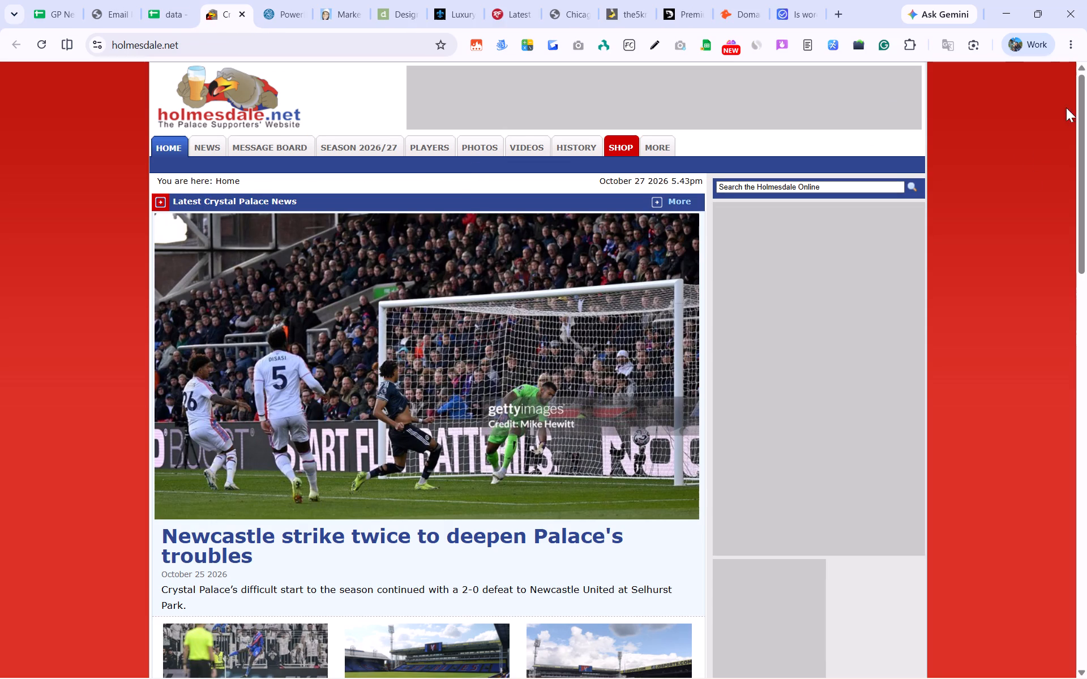
Examine holmesdale.net's Contact Us page for an email address, searching for "@" and checking the editor's contact page.
left_click_drag(1086, 108, 1086, 678)
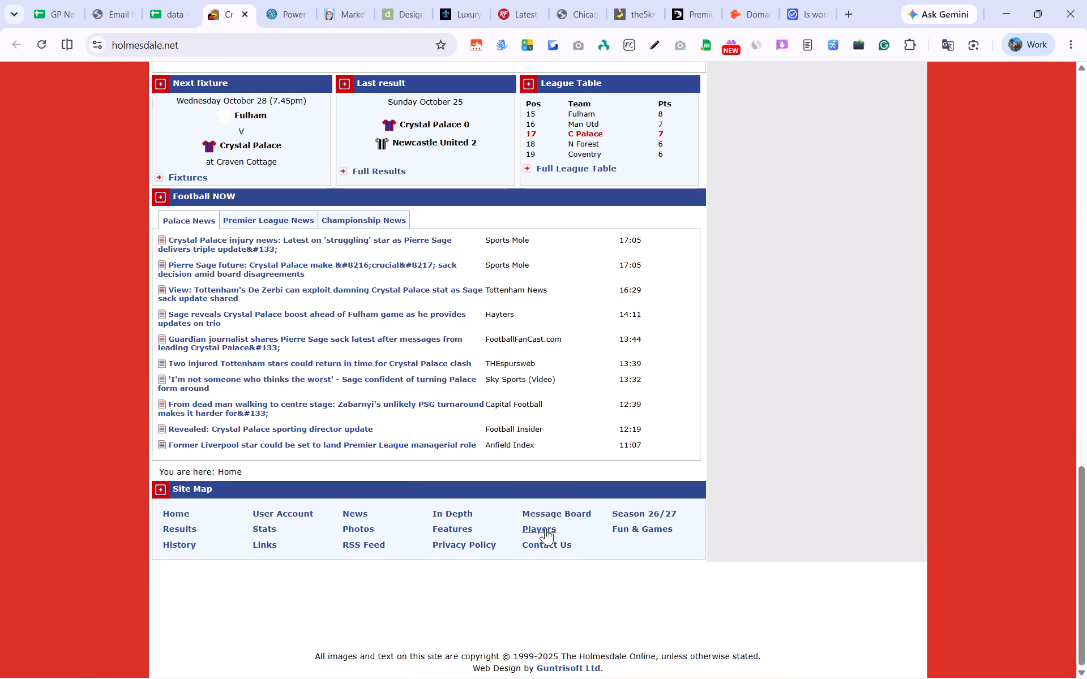
left_click(562, 546)
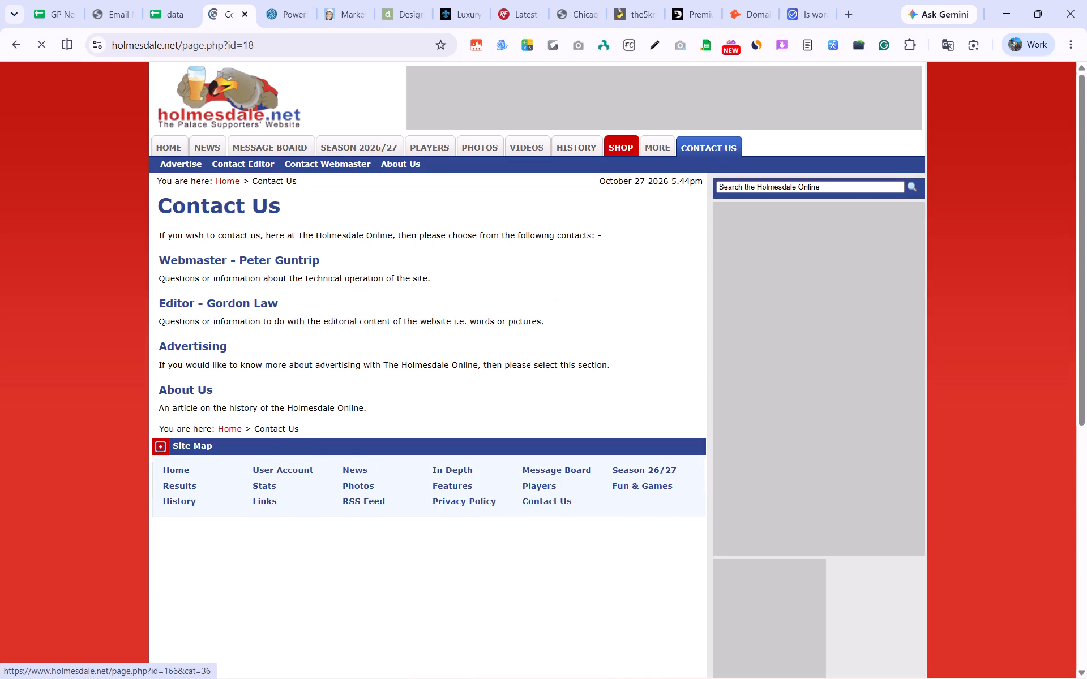
key("ctrl+f")
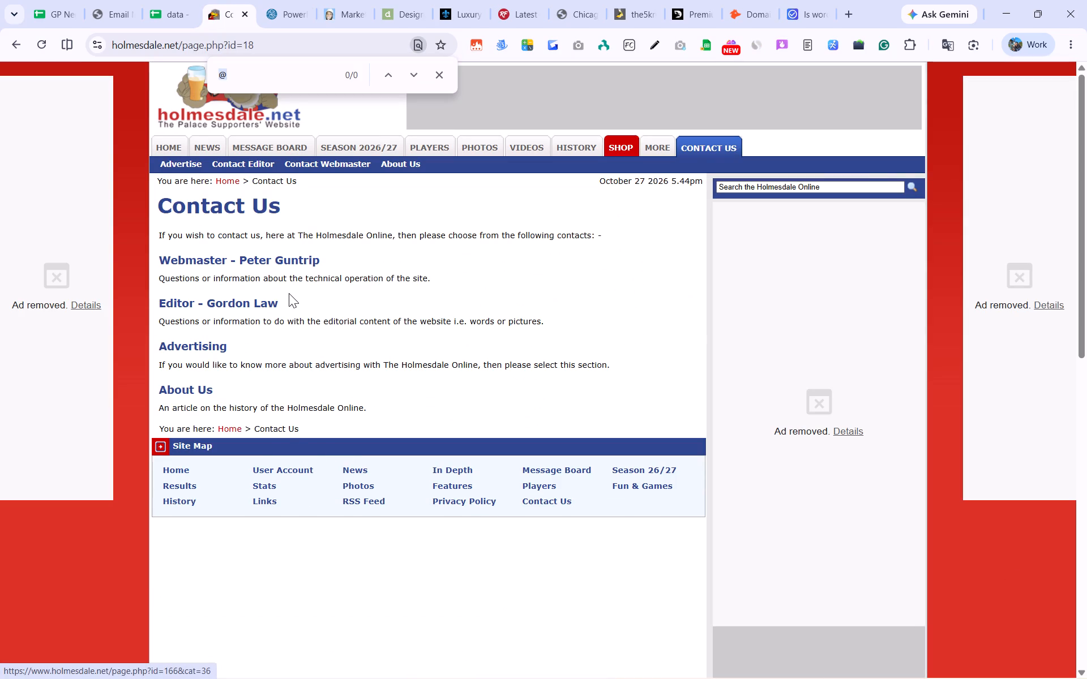
left_click(227, 304)
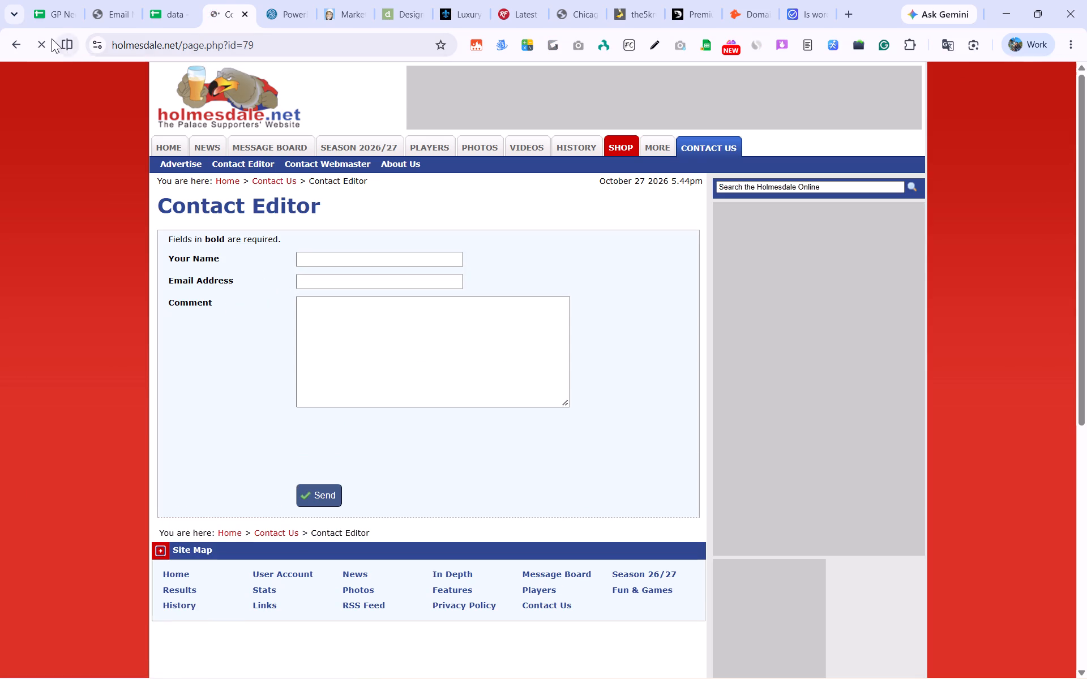
left_click(18, 44)
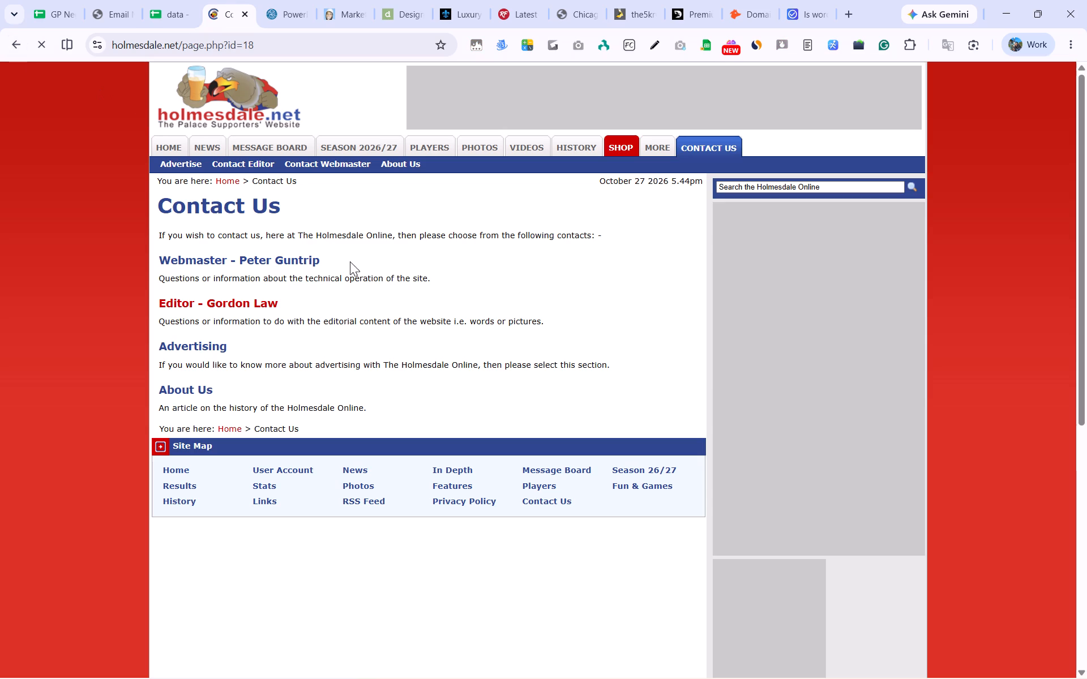
scroll(444, 455, "down", 11)
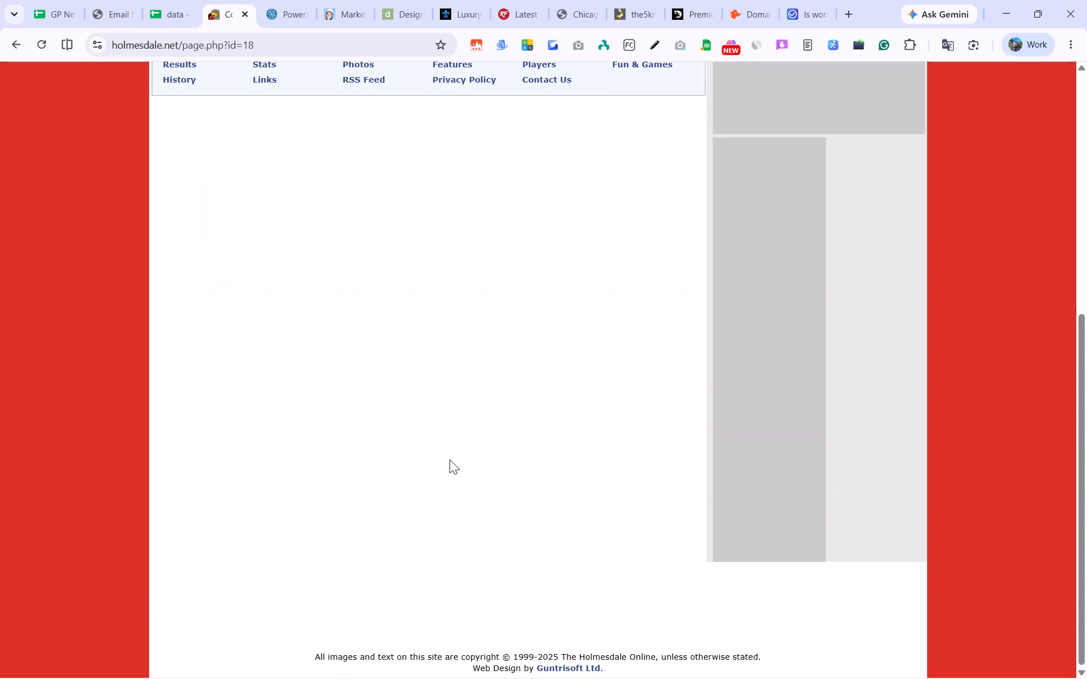
scroll(450, 459, "down", 2)
scroll(449, 456, "up", 4)
scroll(598, 398, "up", 4)
Run a Hunter domain search with holmesdale.net's contact page URL and reveal all its generic email addresses.
left_click(286, 43)
key("ctrl+x")
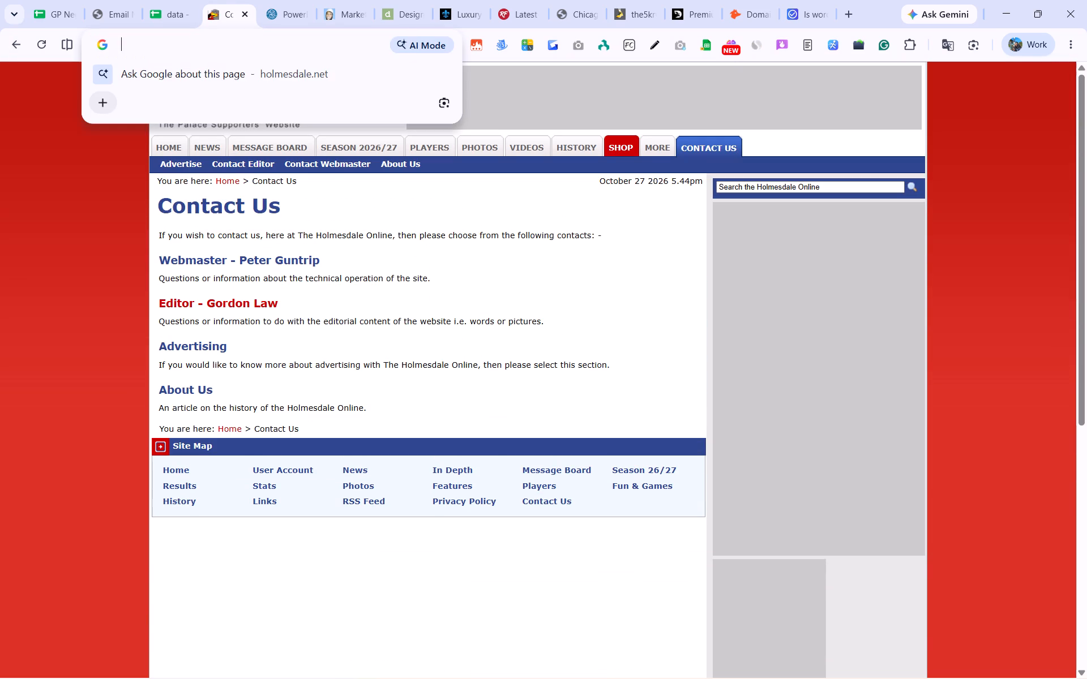
left_click(750, 2)
left_click(373, 234, "ctrl")
key("ctrl+a")
key("ctrl+v")
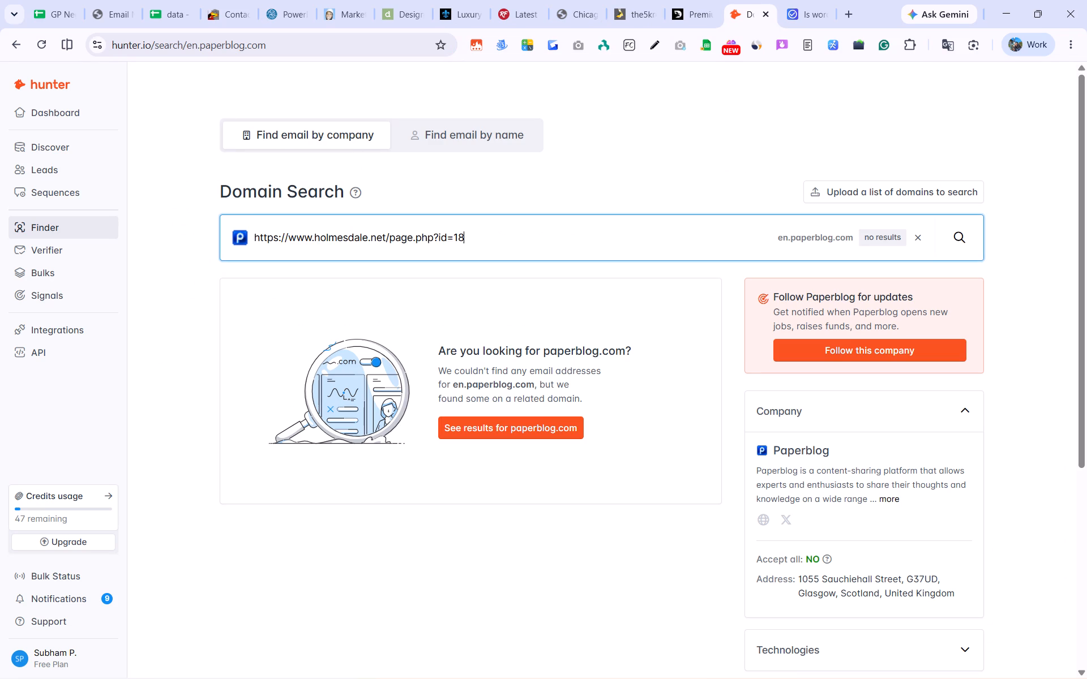
key("Return")
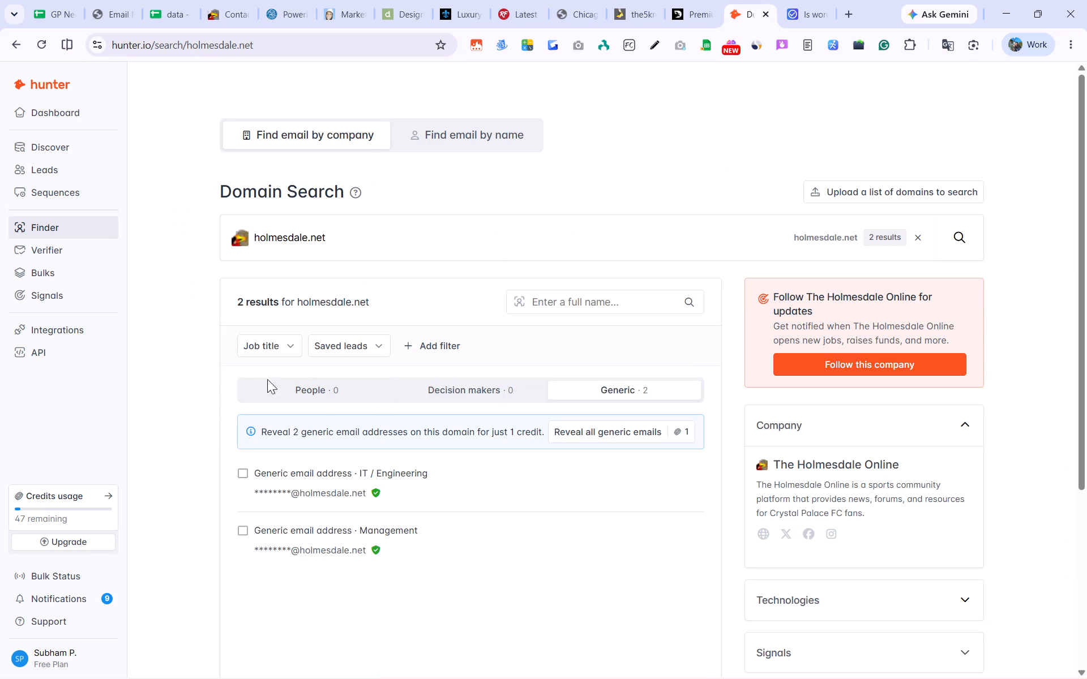
left_click(571, 420)
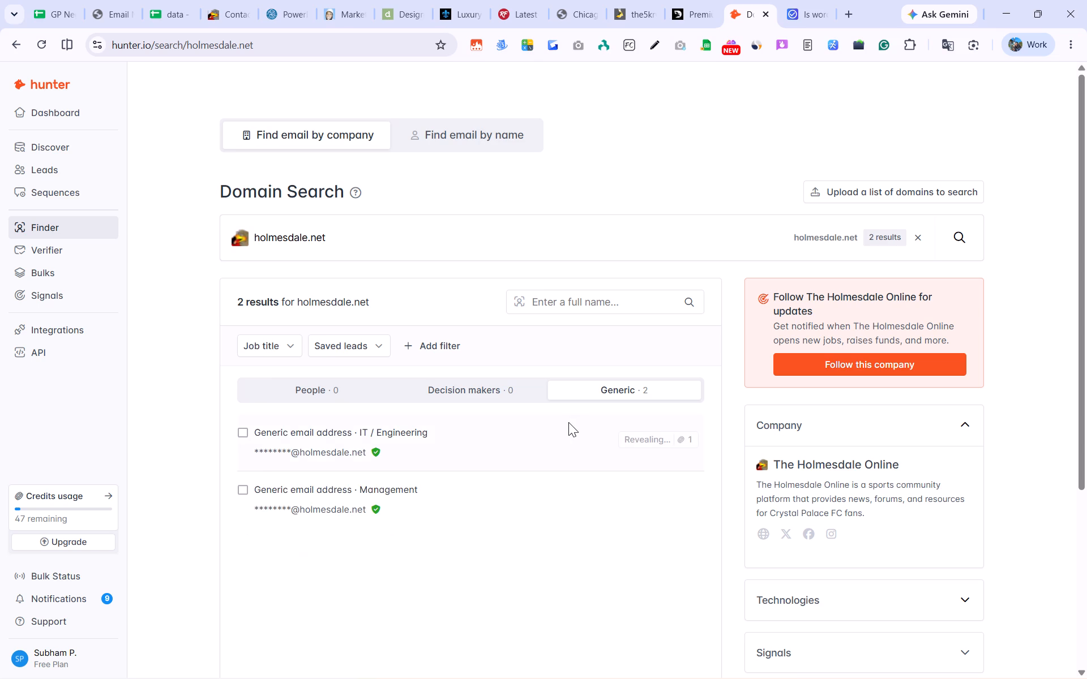
Copy the revealed holmesdale.net editor email from Hunter into cell E465 of the data spreadsheet's Sheet16.
left_click_drag(253, 509, 273, 509)
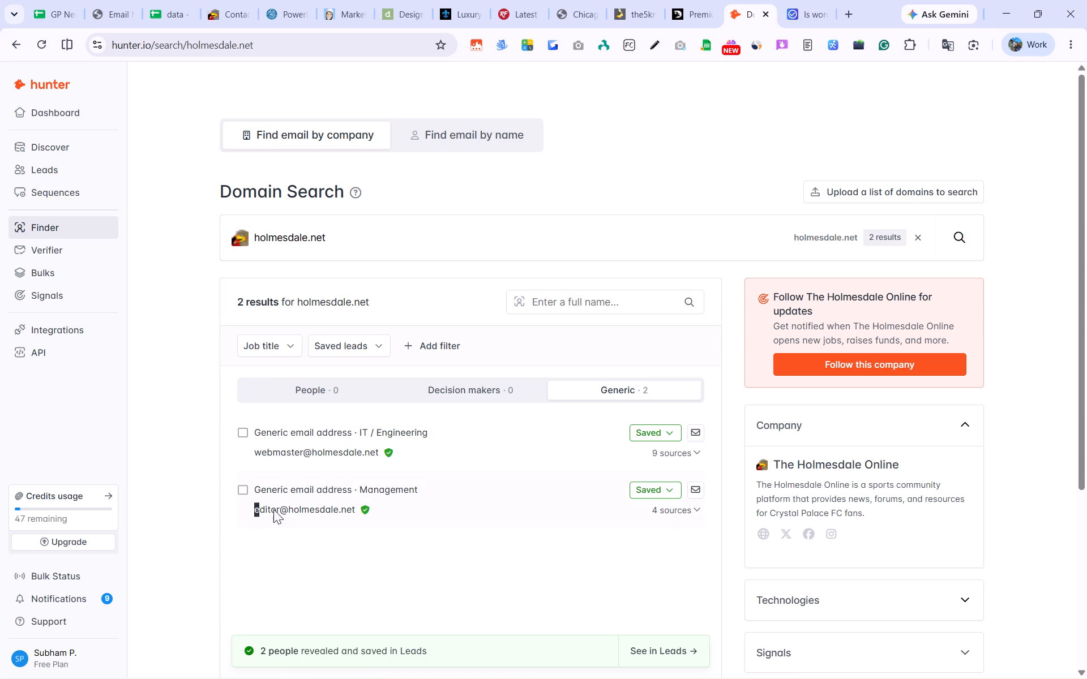
left_click_drag(273, 509, 356, 509)
key("ctrl+c")
left_click(125, 0)
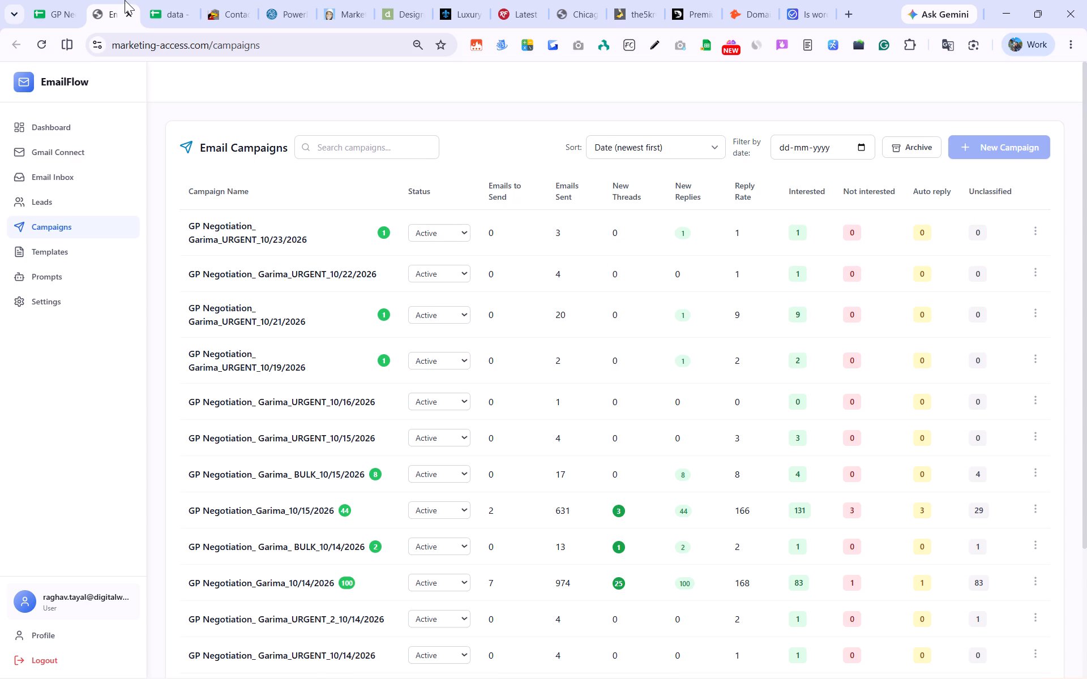
left_click(158, 0)
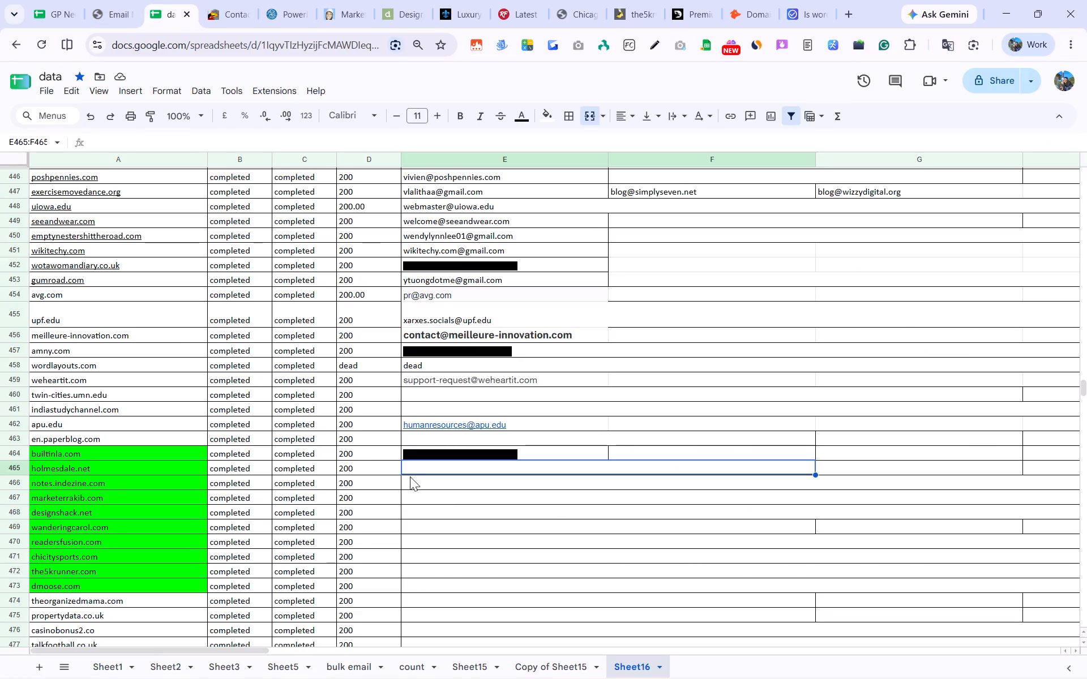
left_click(414, 470)
key("ctrl+v")
left_click(425, 482)
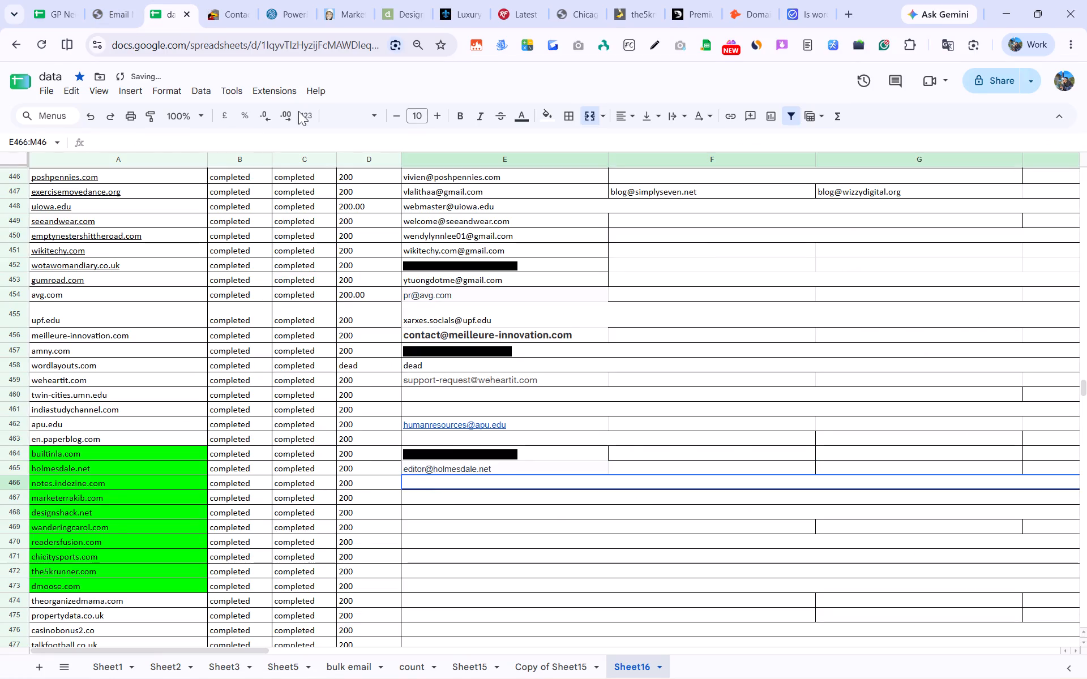
Close the holmesdale.net Contact Us tab.
left_click(223, 0)
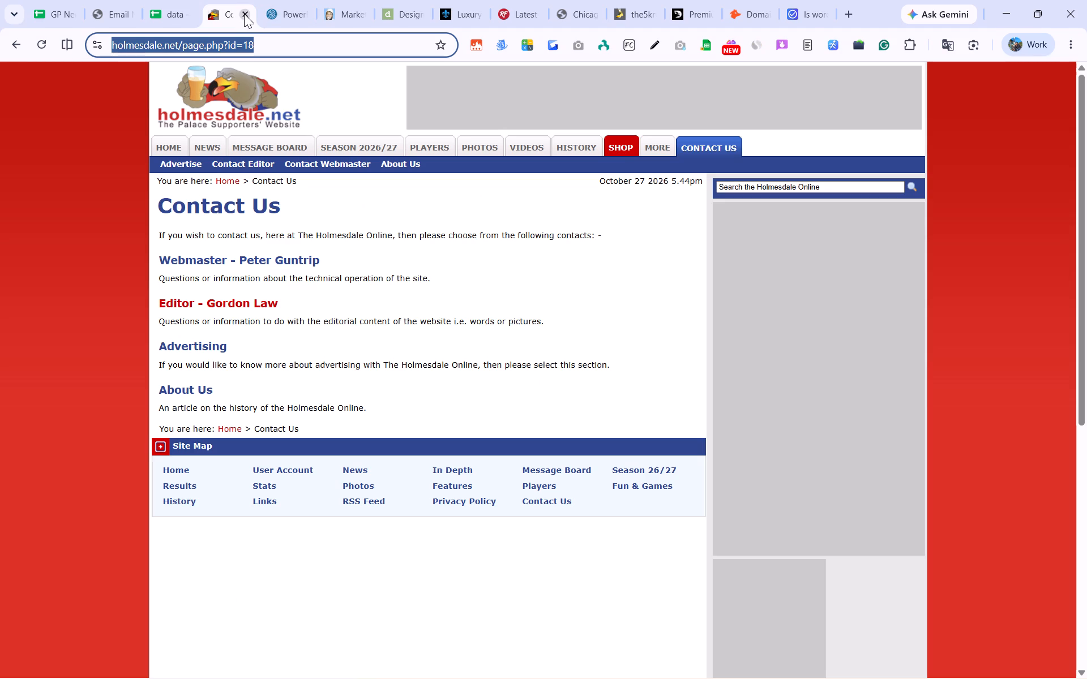
left_click(244, 14)
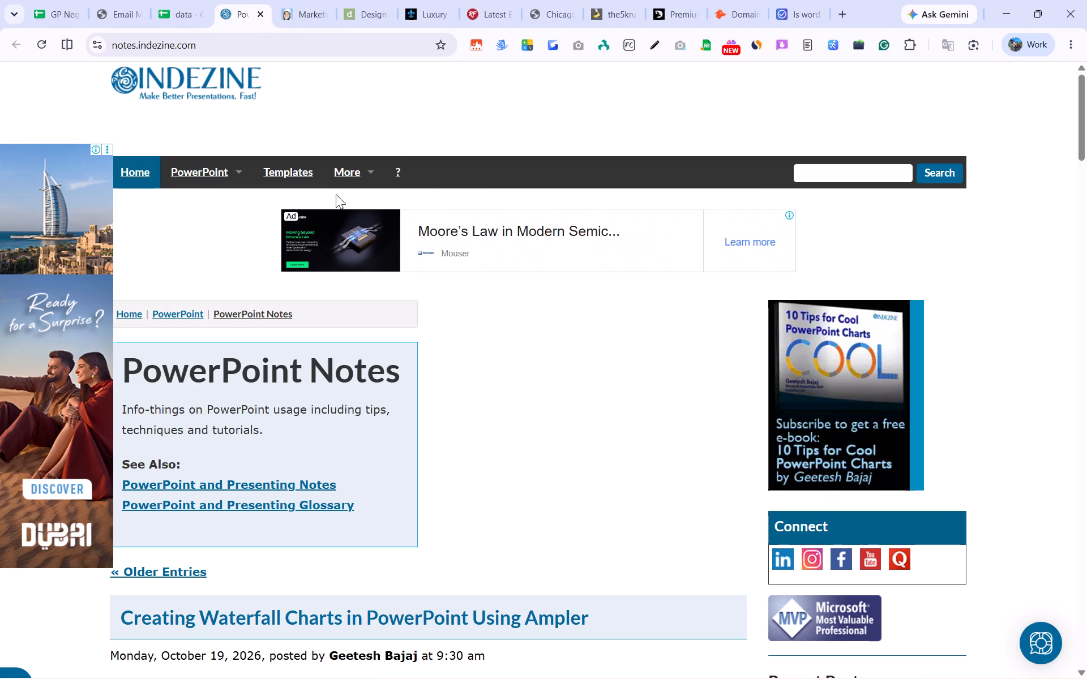
Open the Contact Us page linked in the footer of notes.indezine.com.
left_click_drag(1081, 123, 1086, 617)
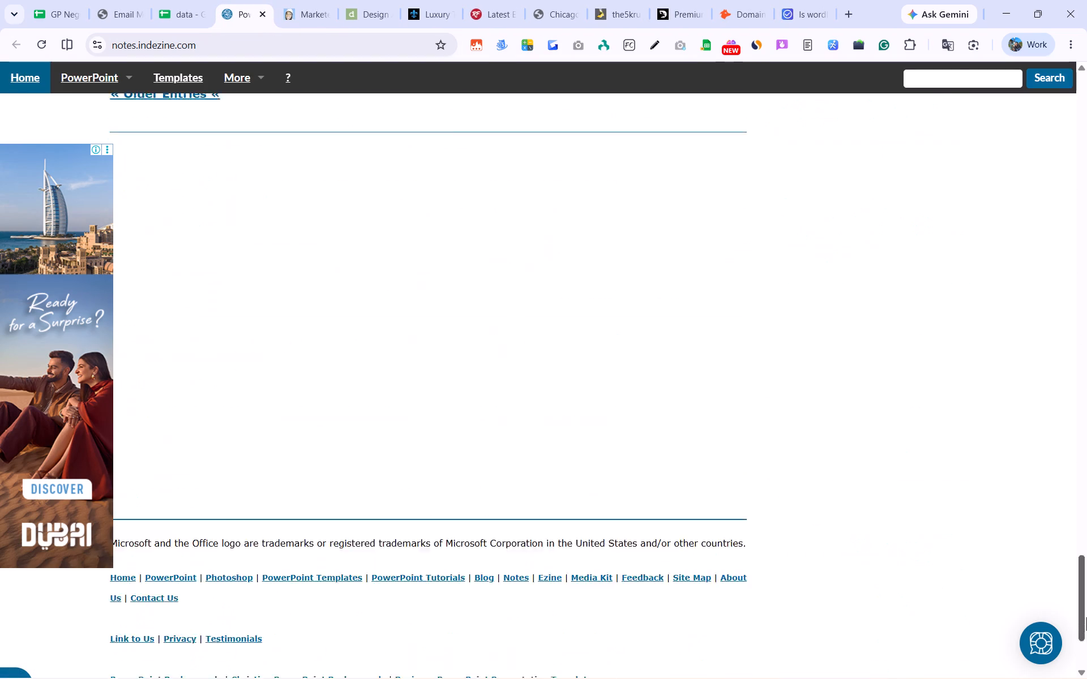
left_click_drag(1086, 617, 1086, 678)
left_click(151, 419)
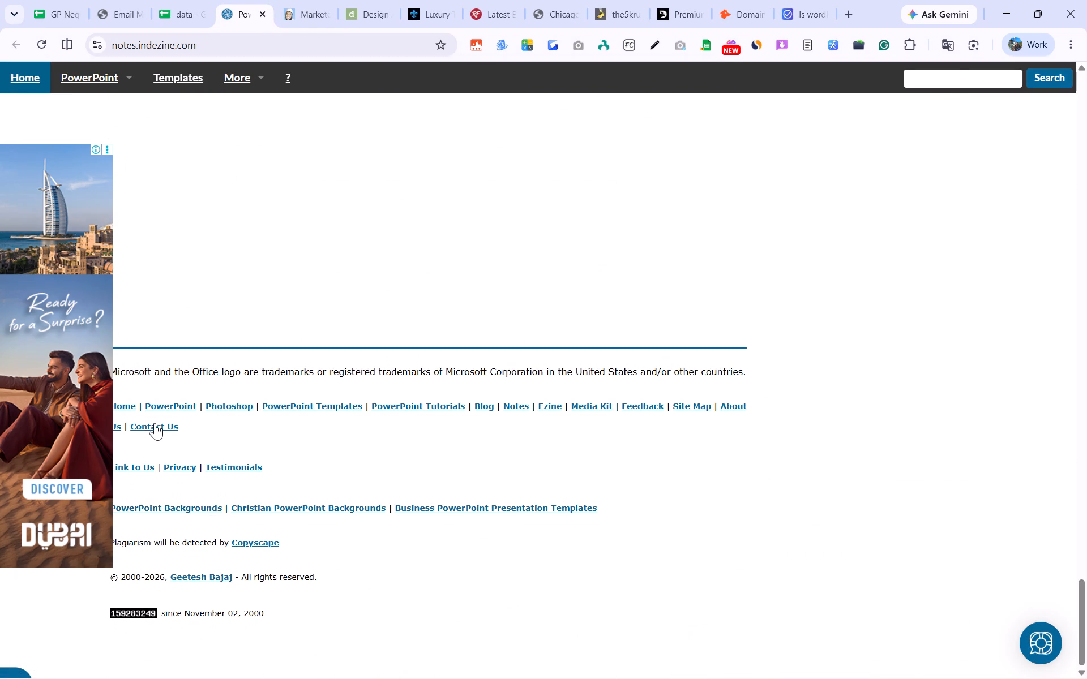
left_click(155, 423)
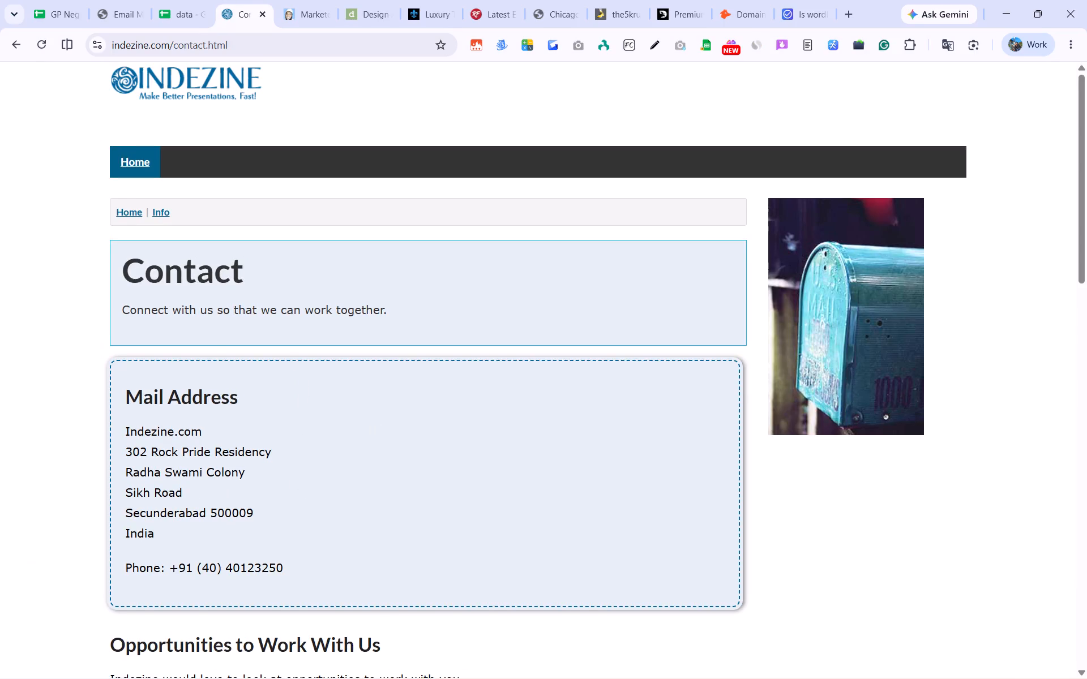
Copy the email address behind Indezine's "mail here" opportunities link into cell E466 of the data spreadsheet's Sheet16, removing the stray leading character.
scroll(260, 434, "down", 3)
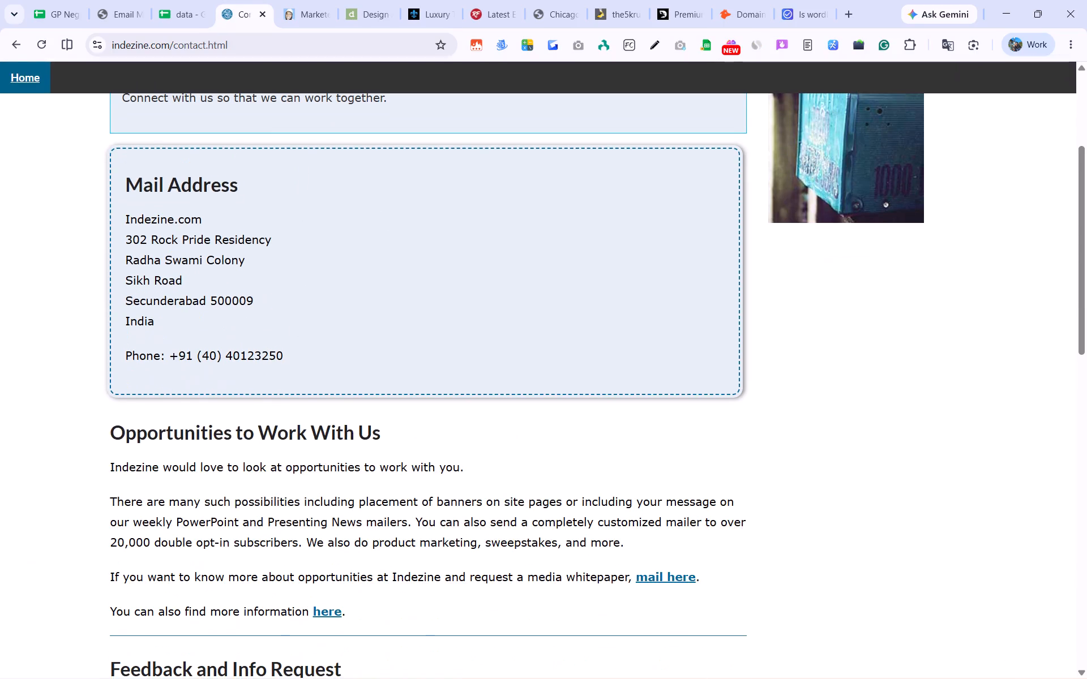
left_click_drag(655, 573, 662, 591)
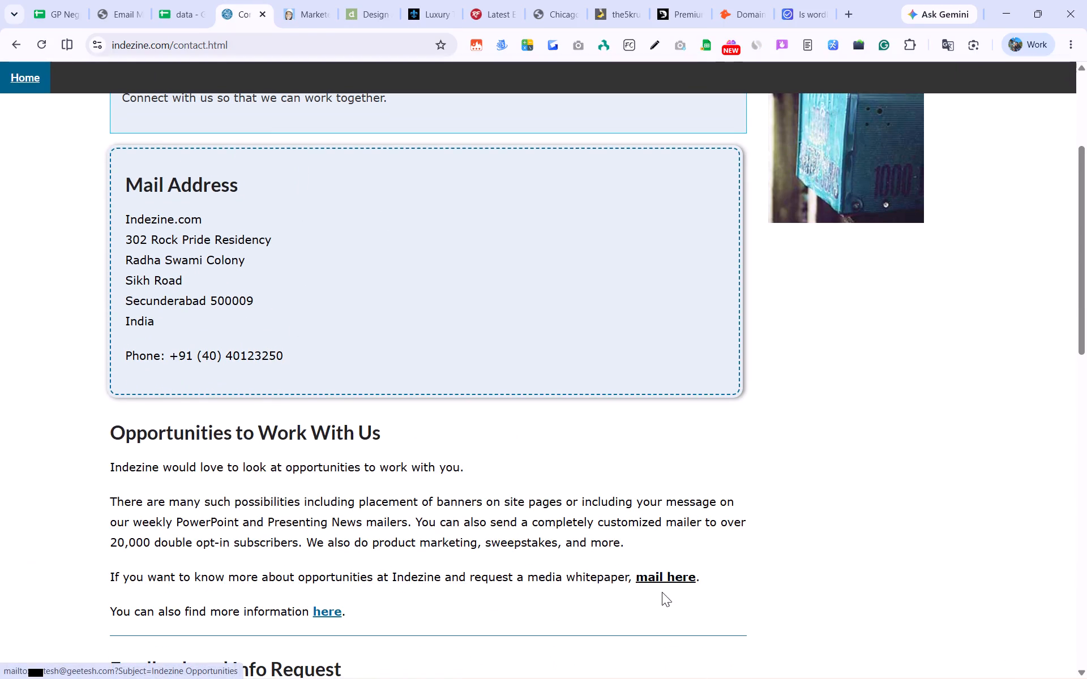
left_click_drag(660, 582, 281, 52)
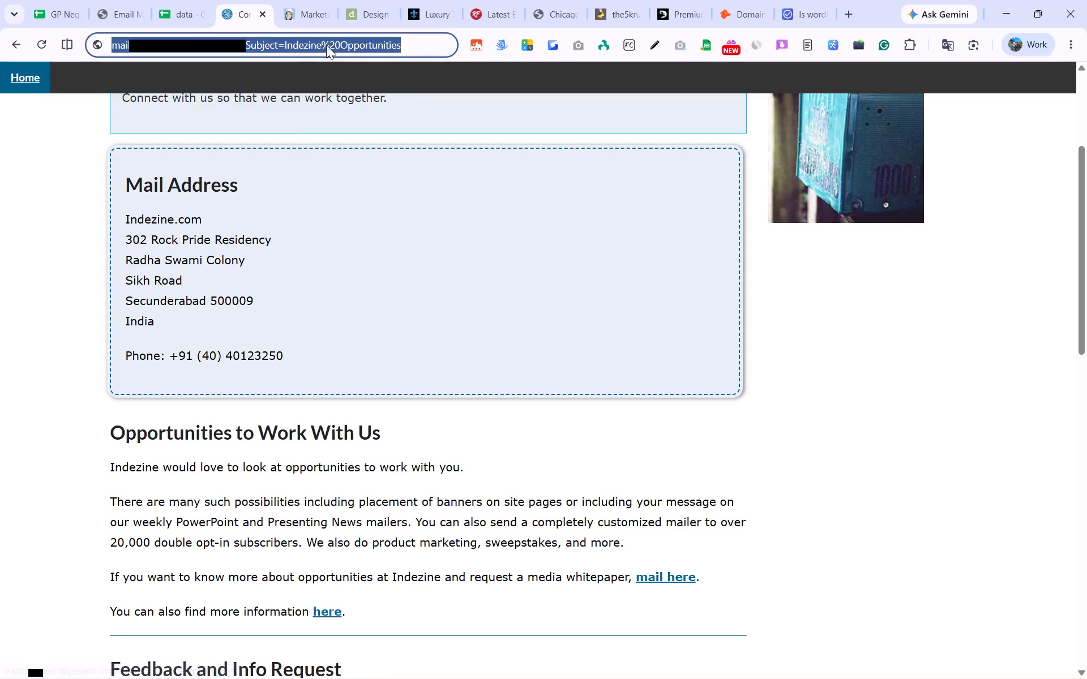
left_click(294, 35)
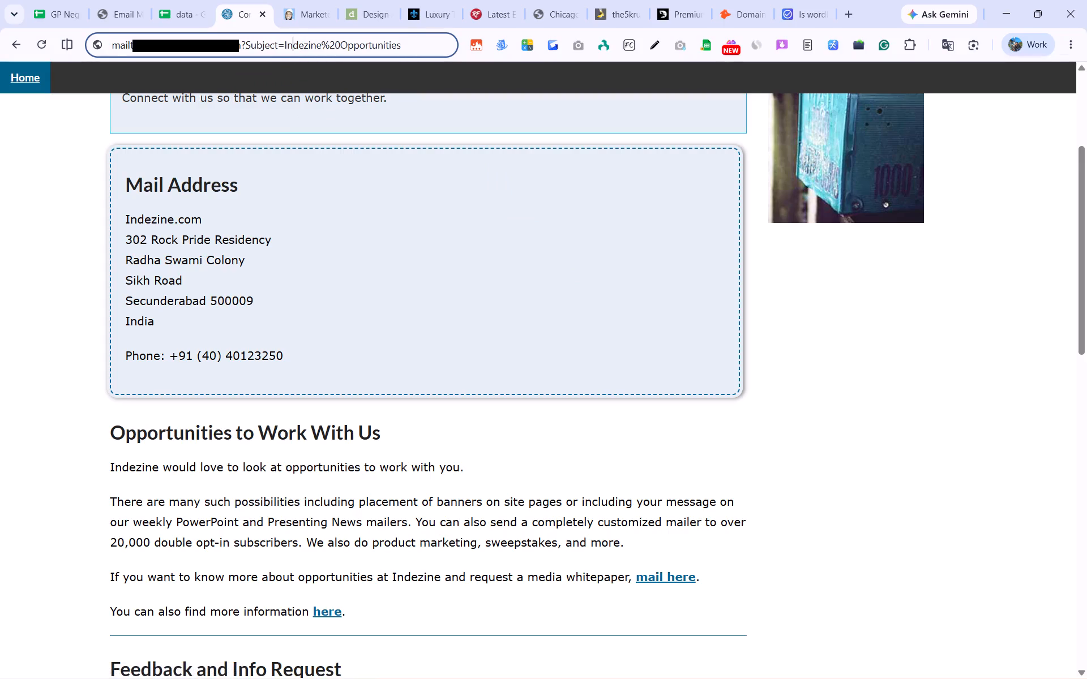
left_click_drag(140, 45, 242, 46)
key("ctrl+c")
left_click(183, 3)
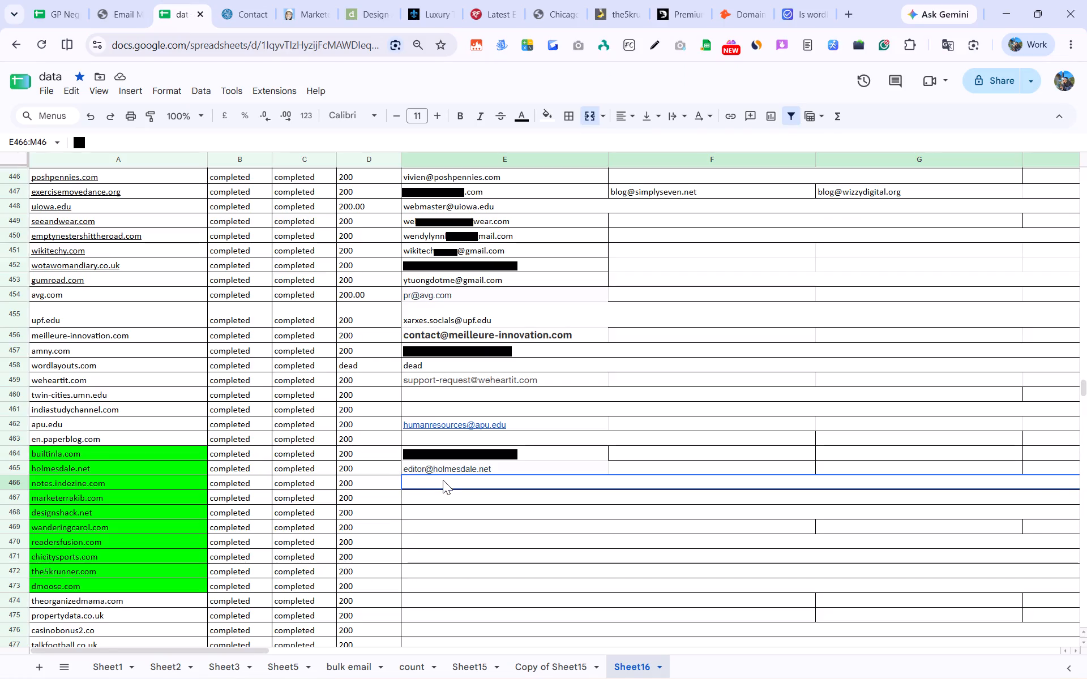
left_click(443, 480)
key("ctrl+v")
double_click(416, 484)
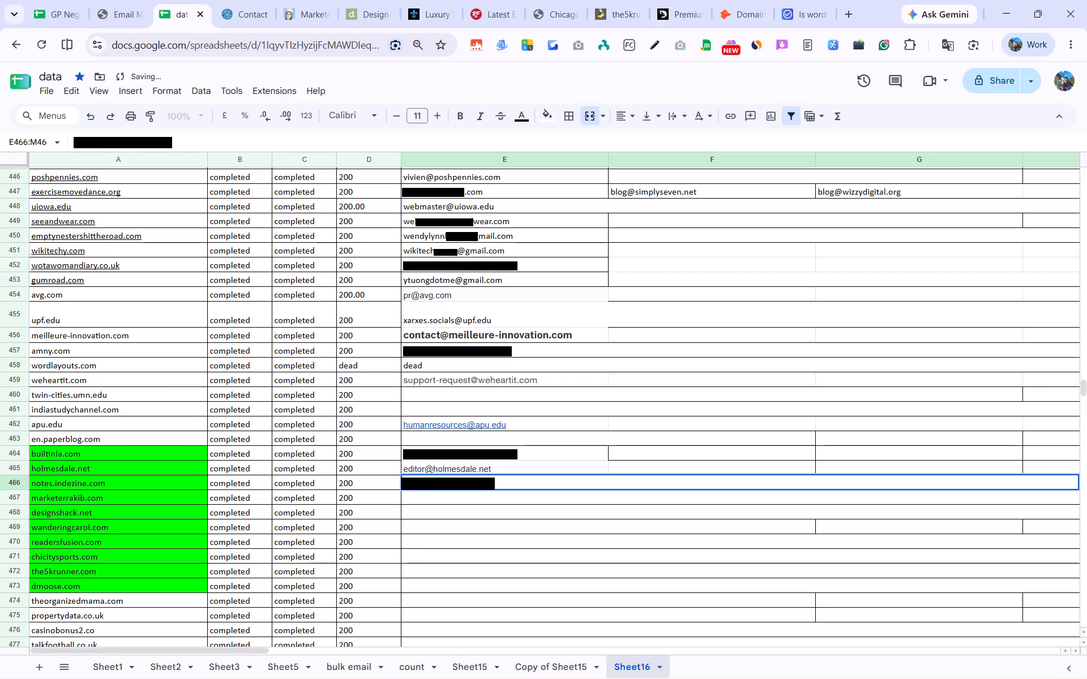
left_click(405, 482)
key("BackSpace")
left_click(481, 499)
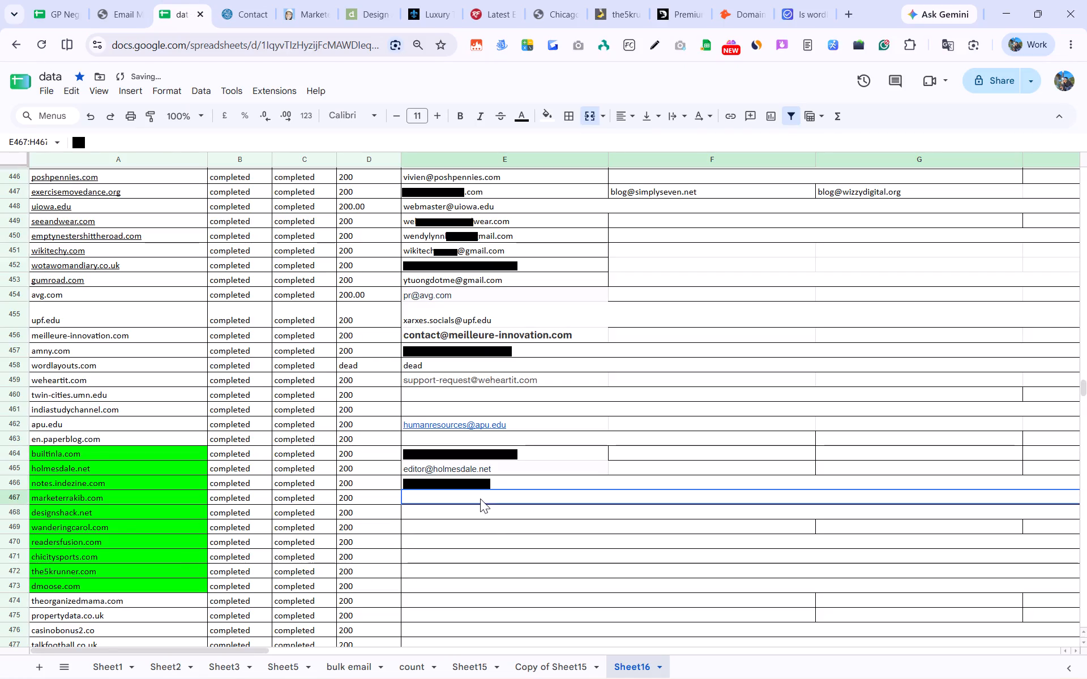
Reload the Indezine contact page so its own URL replaces the mail link in the address.
left_click(233, 11)
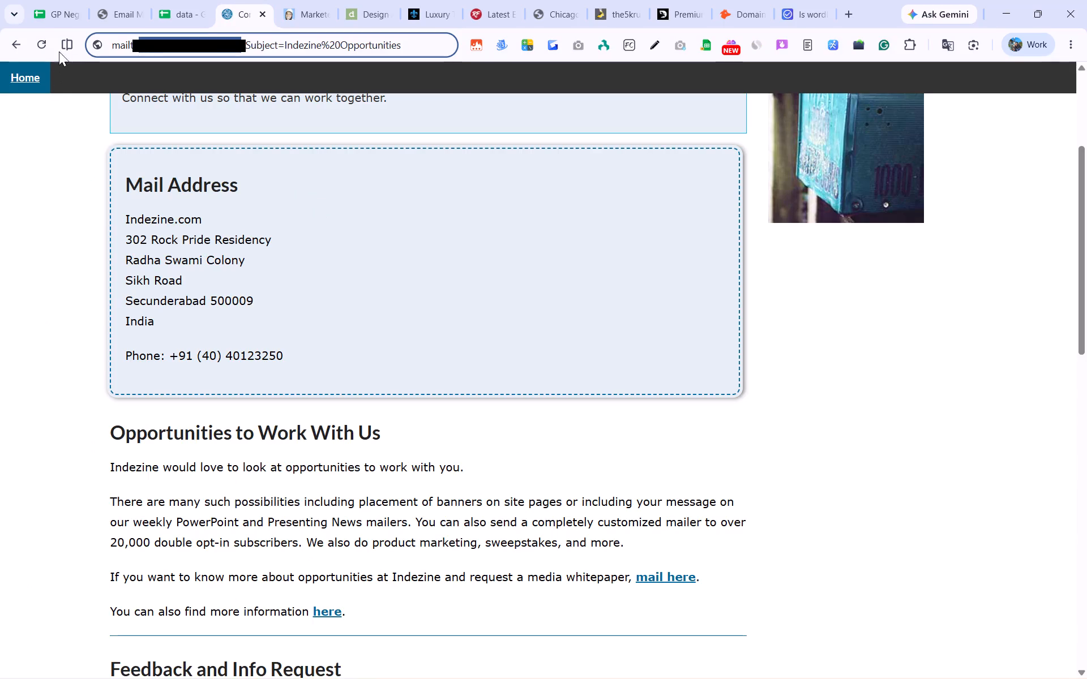
left_click(44, 38)
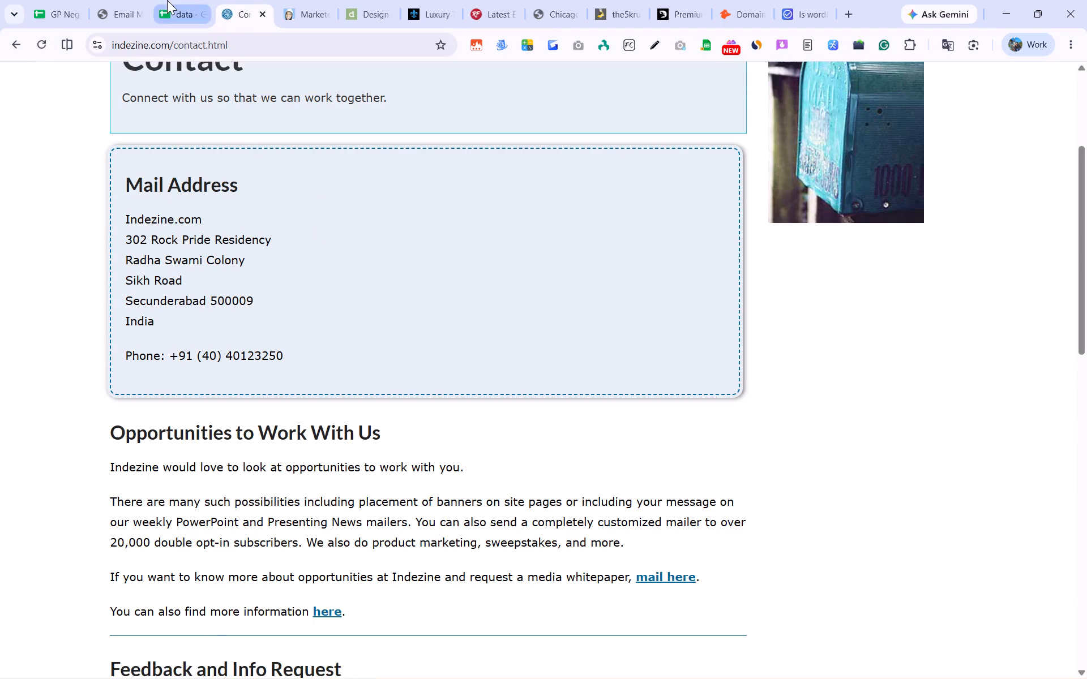
Return to the data spreadsheet's Sheet16 and select the entire marketerrakib.com row, row 467.
left_click(167, 0)
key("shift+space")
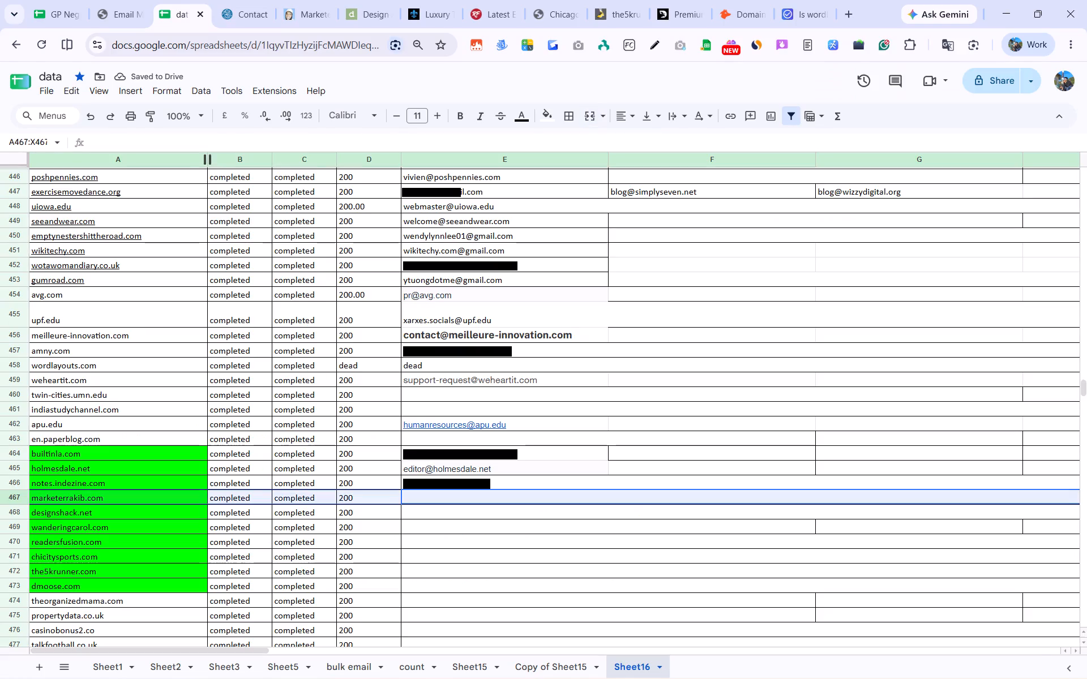
Check the notes.indezine.com row in Sheet16, revisit Indezine's Contact page, and close the Indezine tab.
left_click(254, 0)
left_click(200, 0)
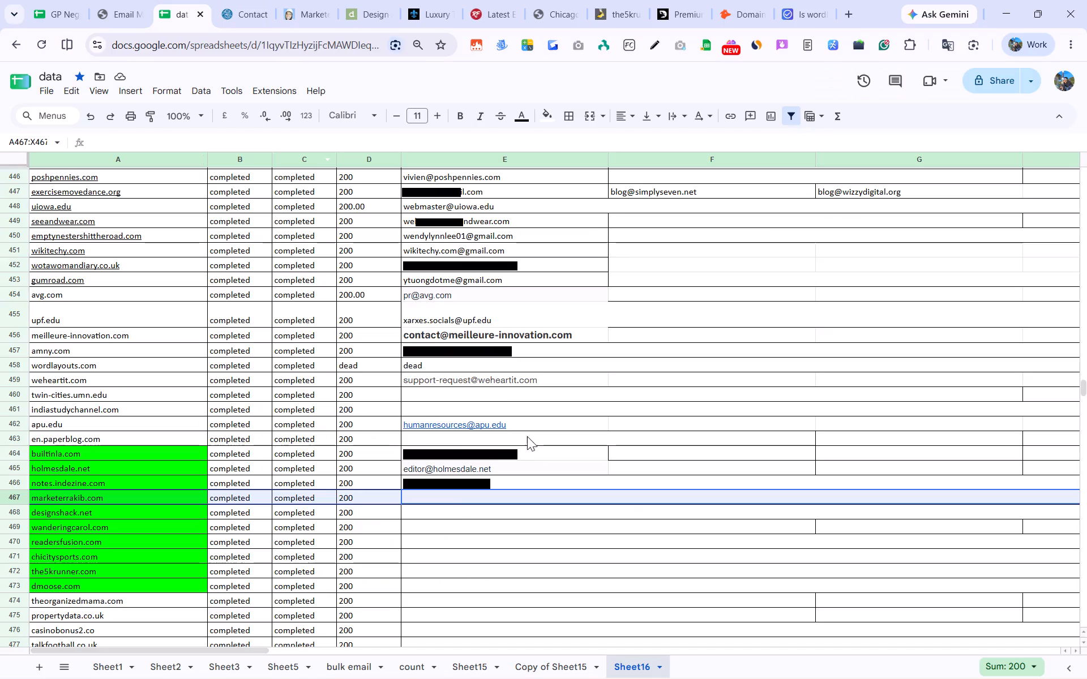
left_click(442, 479)
key("shift+space")
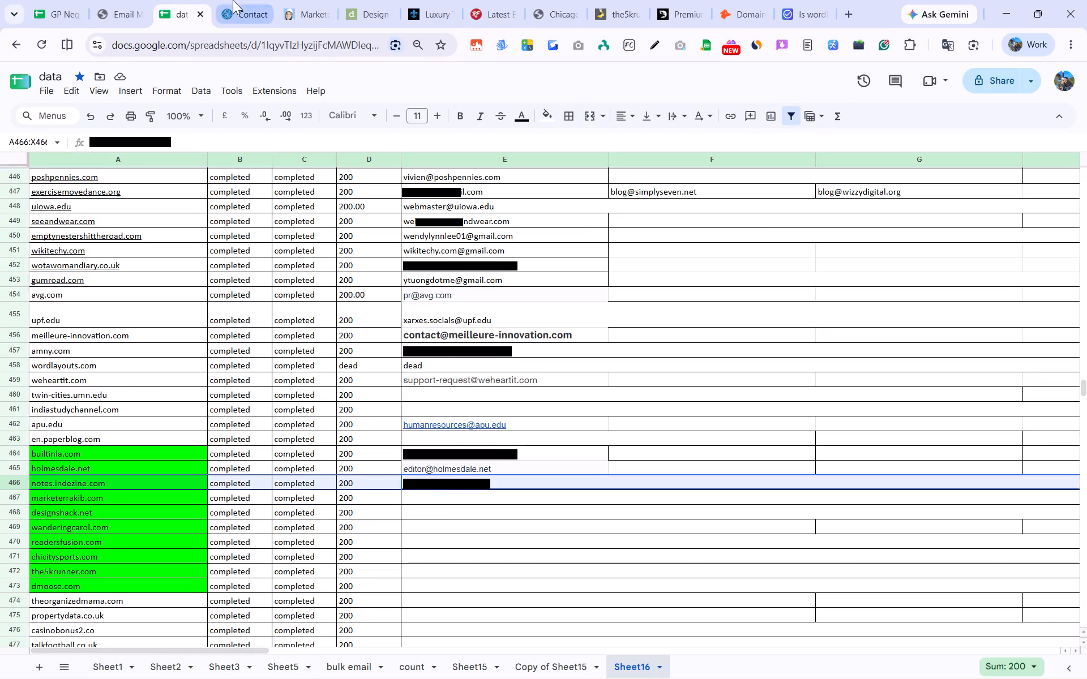
left_click(233, 0)
scroll(231, 131, "up", 8)
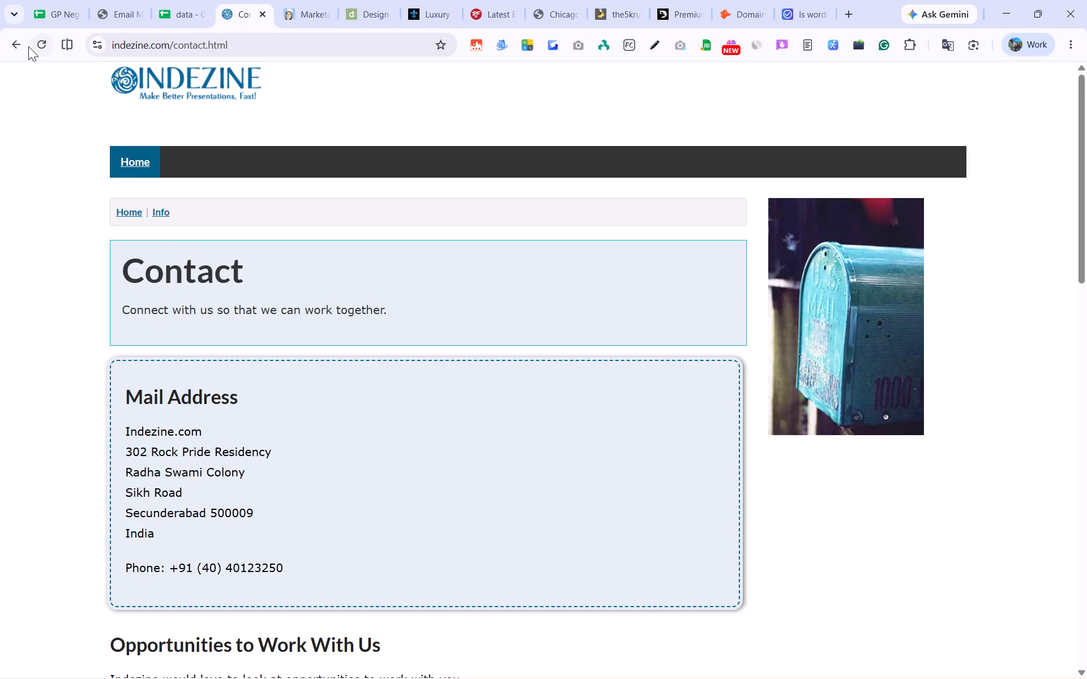
left_click(23, 46)
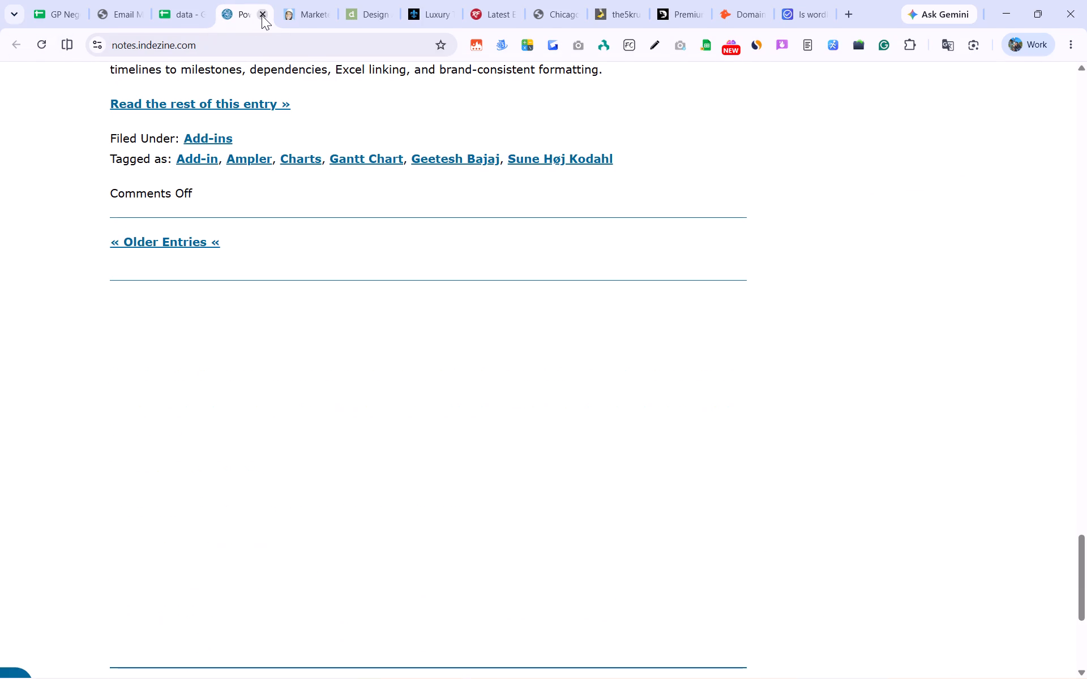
left_click(262, 15)
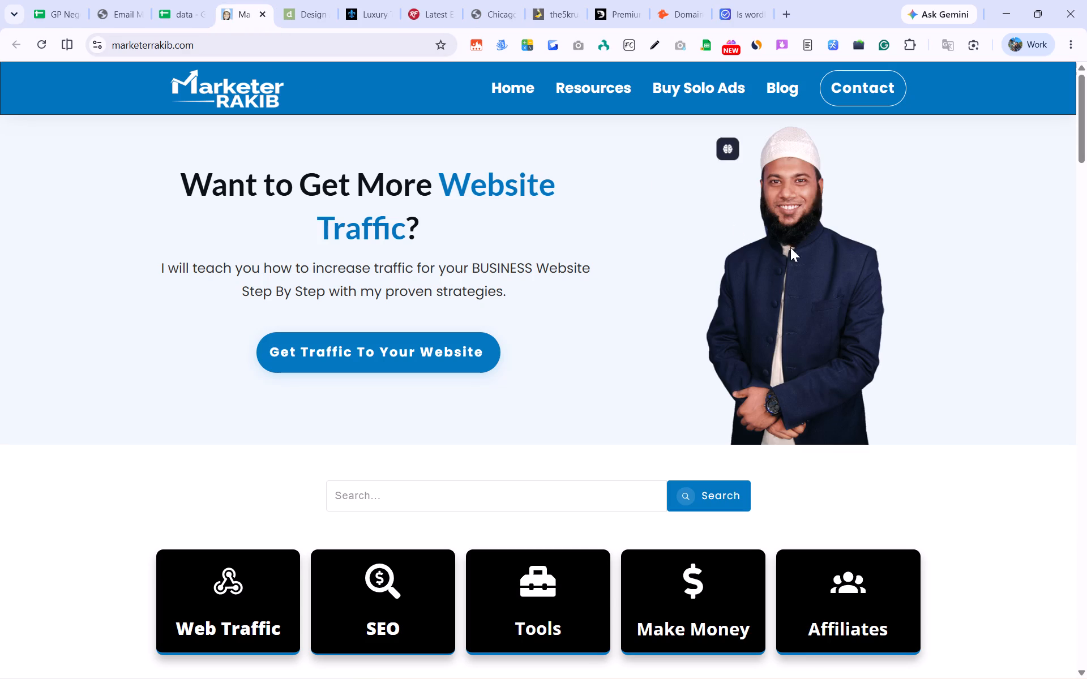
Open marketerrakib.com's Contact page to look for an email address.
left_click(859, 93)
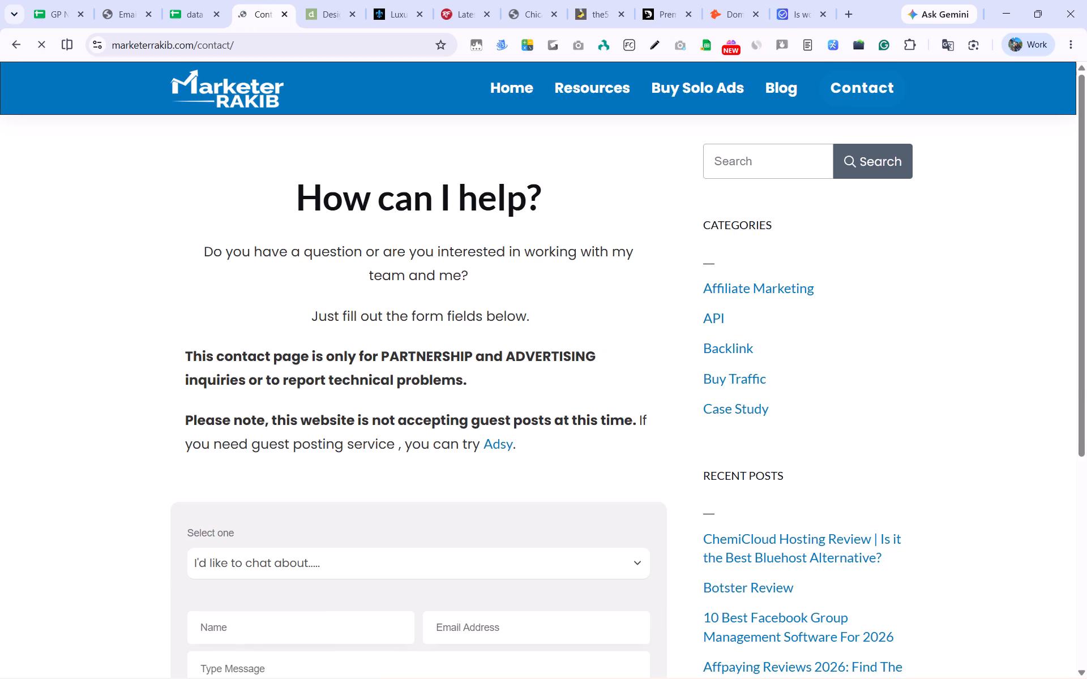
Look through marketerrakib.com's Contact page and search its Affiliate Disclaimer page for "@" to find an email address.
scroll(531, 414, "down", 3)
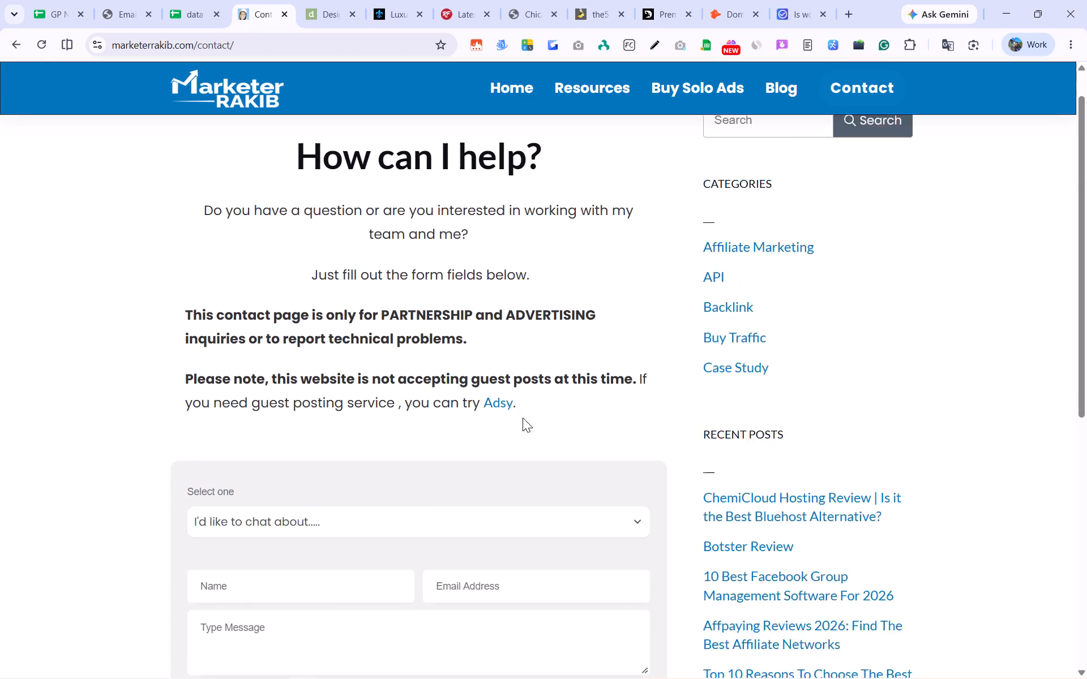
scroll(521, 418, "down", 9)
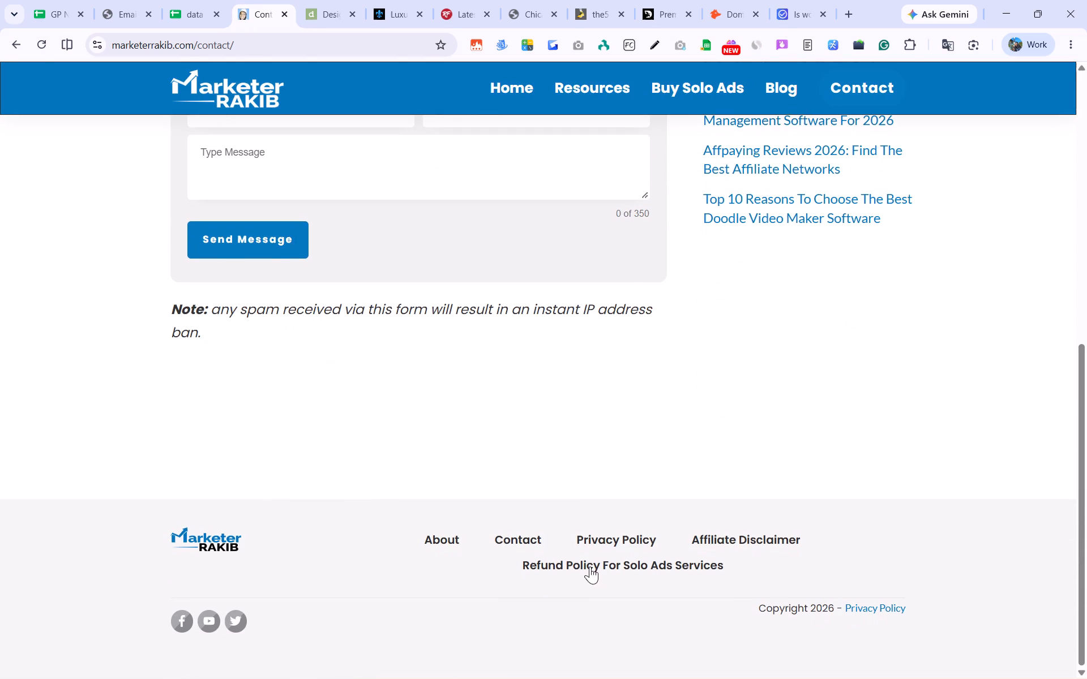
left_click(763, 545)
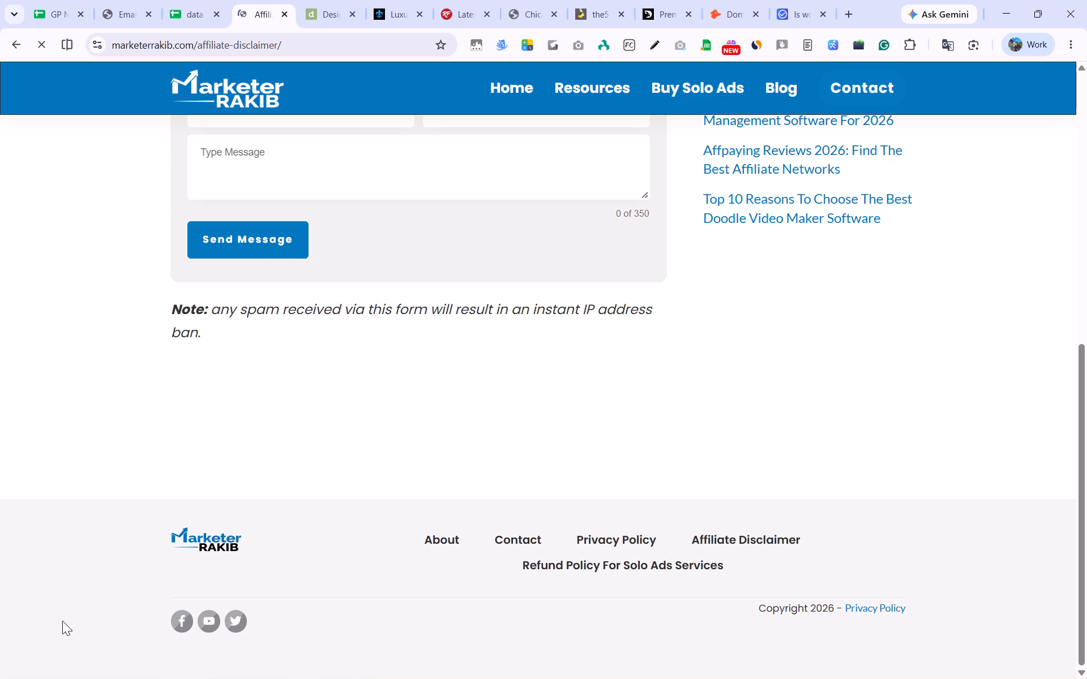
key("ctrl+f")
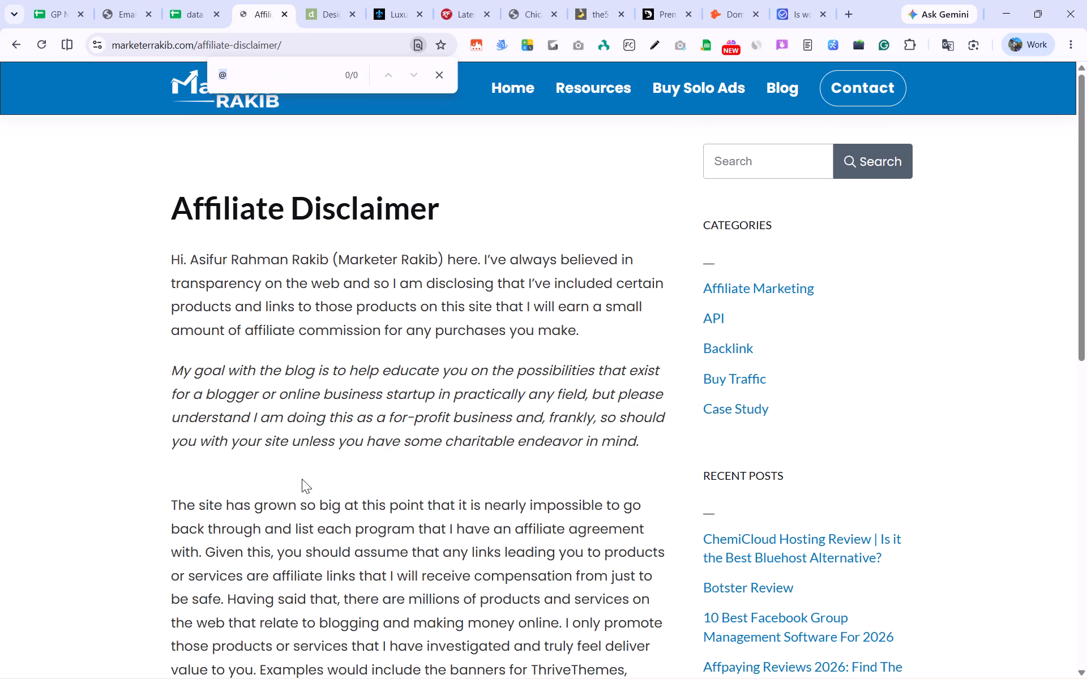
scroll(350, 415, "down", 3)
scroll(346, 435, "up", 1)
scroll(346, 436, "down", 14)
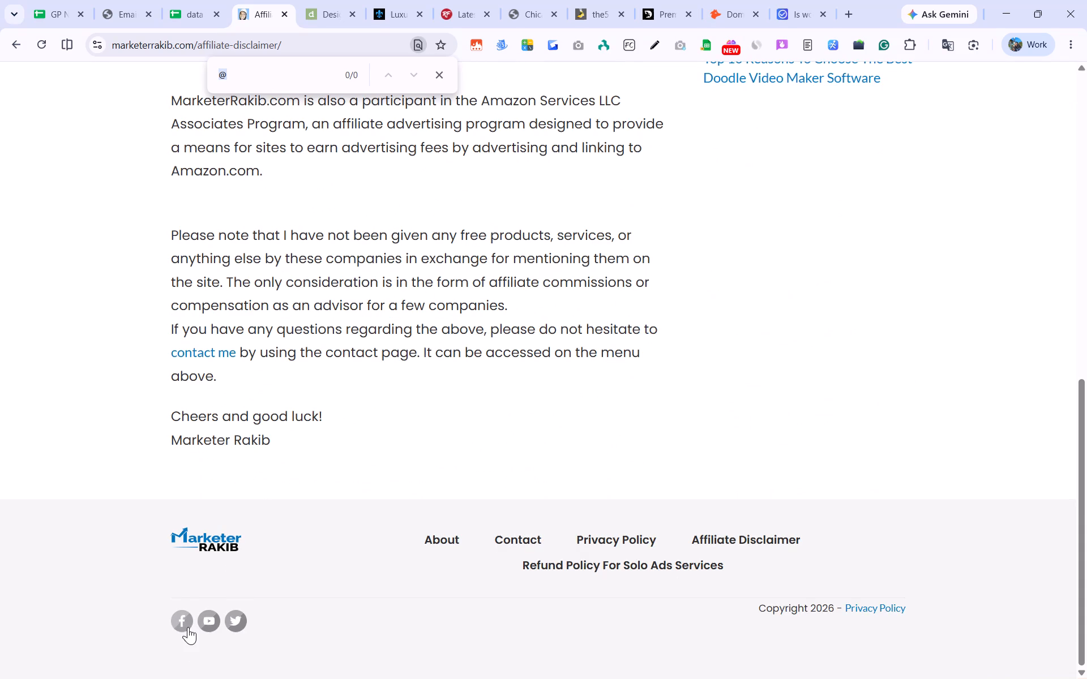
Open the Facebook page linked in marketerrakib.com's footer, dismiss the login prompt, and copy the email address from its Intro.
left_click(187, 626)
left_click(183, 623)
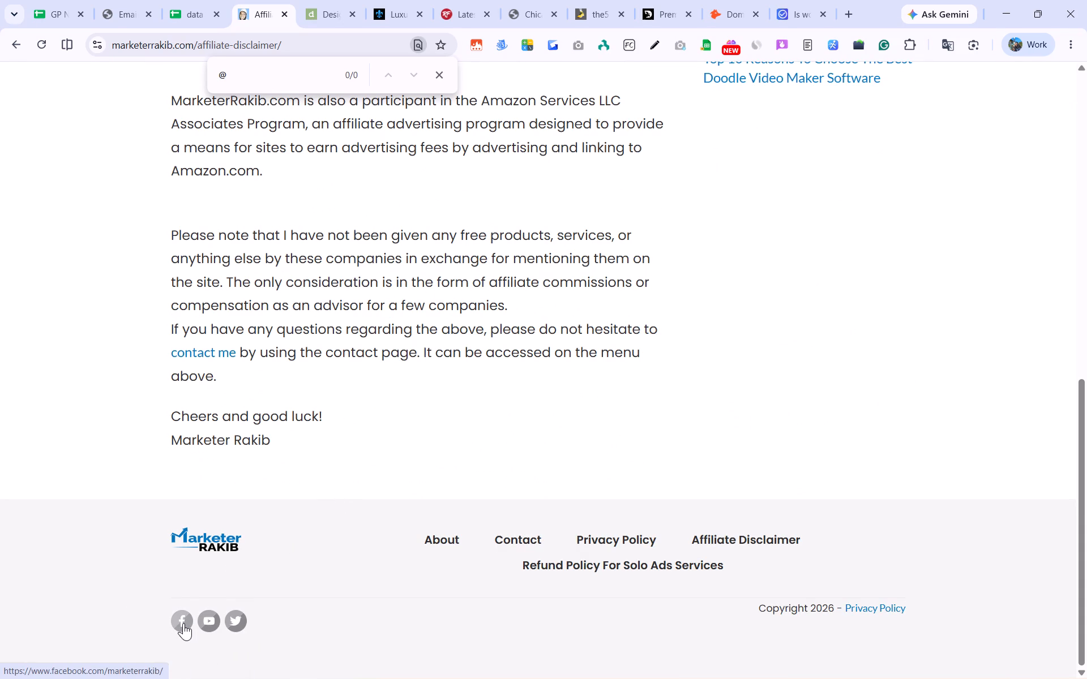
left_click(182, 622)
left_click(214, 623)
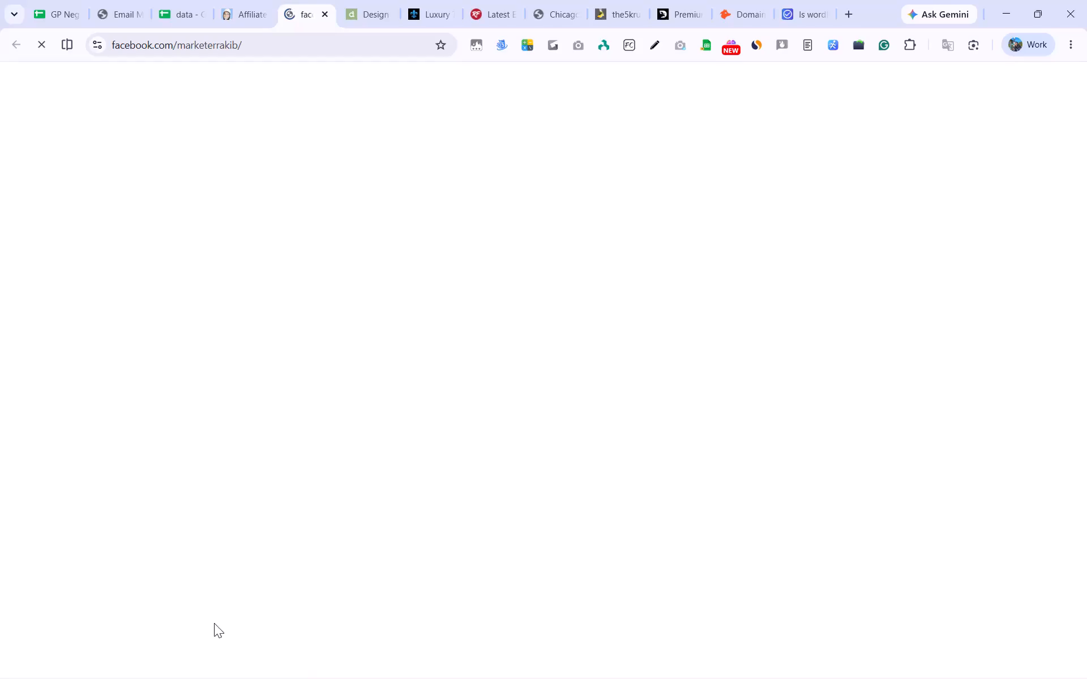
left_click(682, 164)
scroll(530, 333, "down", 3)
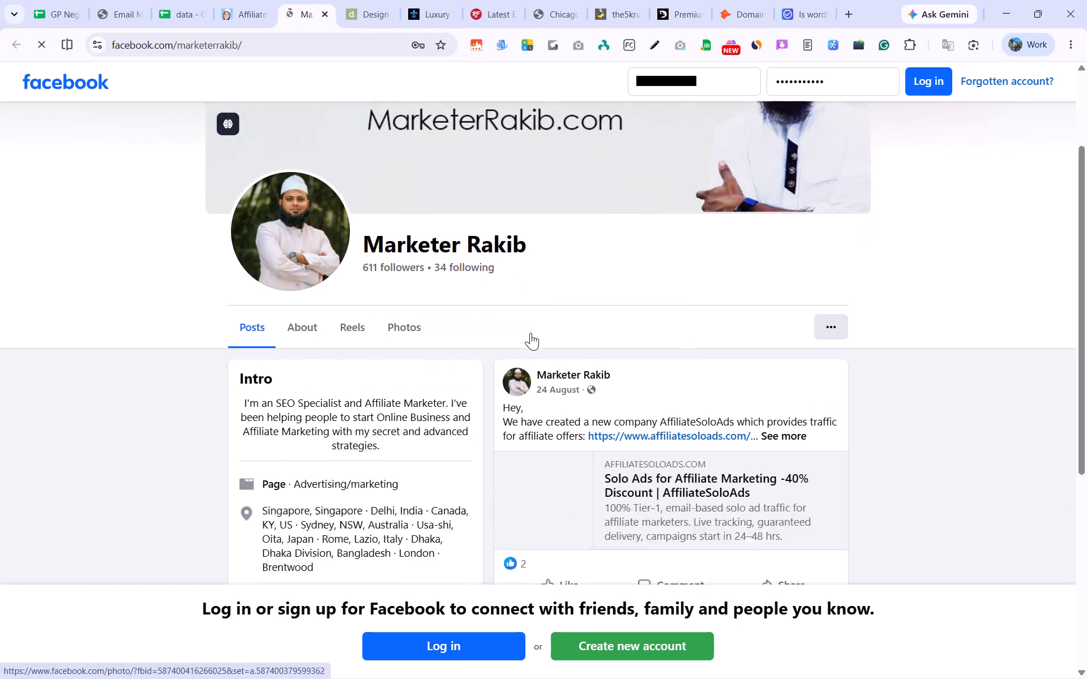
scroll(437, 454, "down", 1)
left_click_drag(403, 470, 263, 476)
key("ctrl+c")
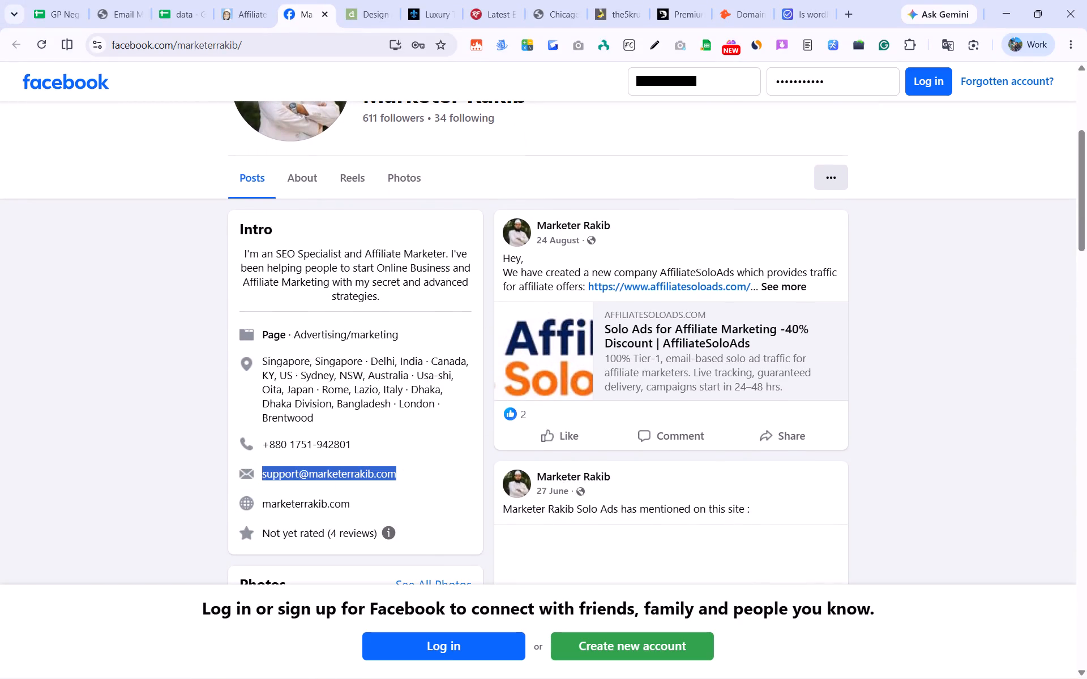
Paste the copied email address into column E of the marketerrakib.com row in the data spreadsheet's Sheet16.
left_click(183, 0)
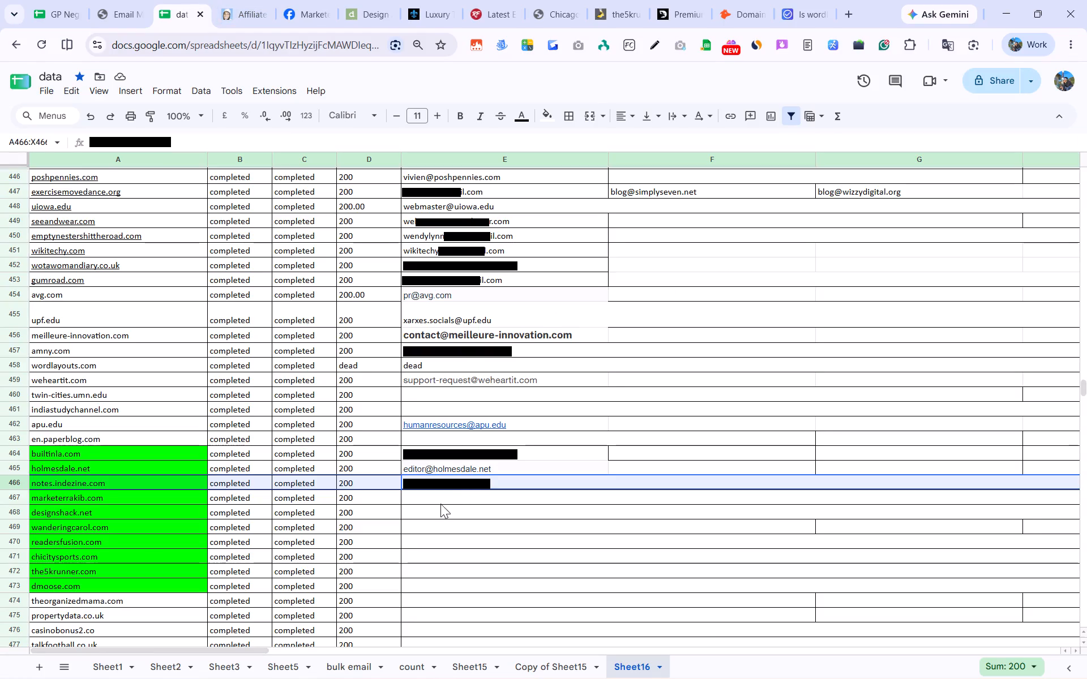
left_click(440, 504)
key("ctrl+v")
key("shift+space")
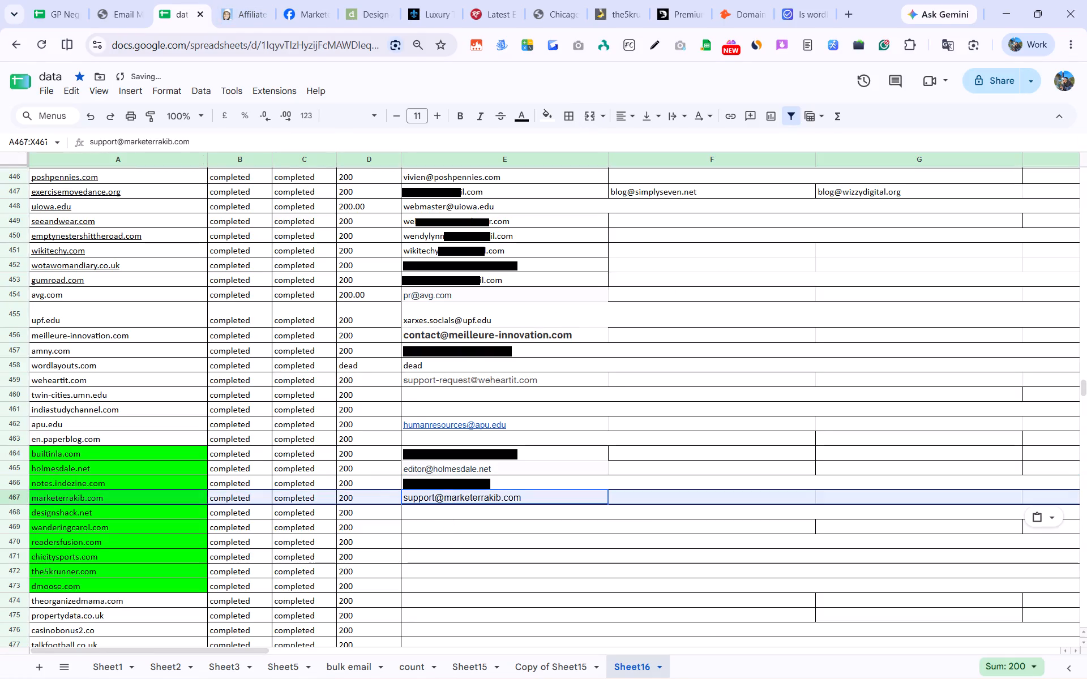
Close the marketerrakib.com Affiliate Disclaimer tab and the Marketer Rakib Facebook tab.
left_click(247, 18)
left_click(260, 15)
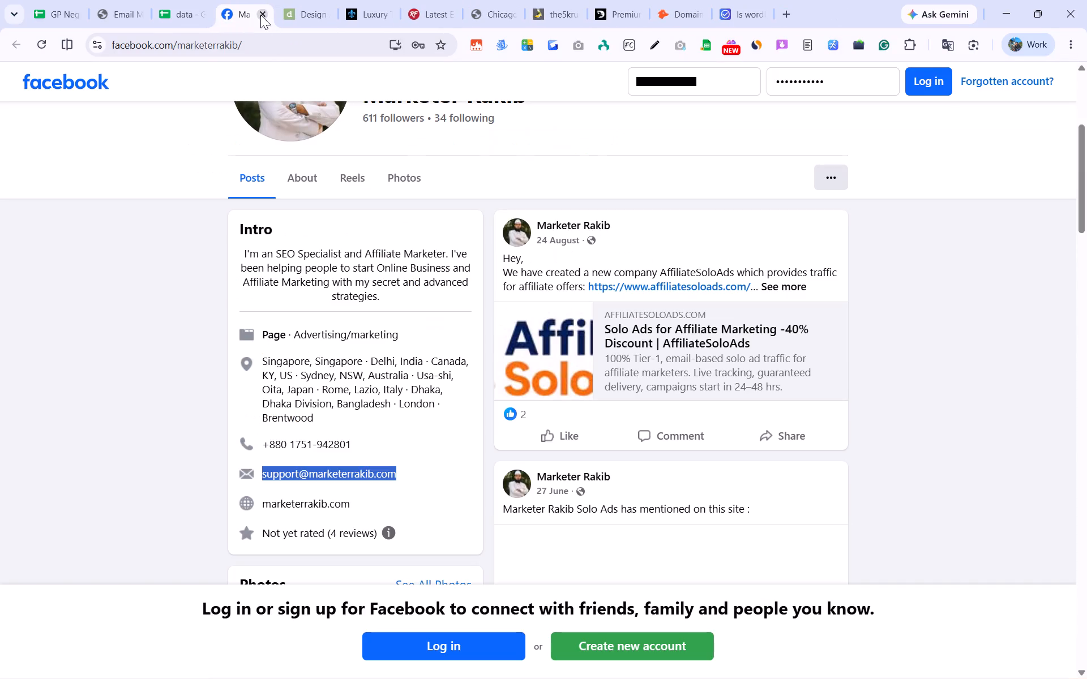
left_click(260, 15)
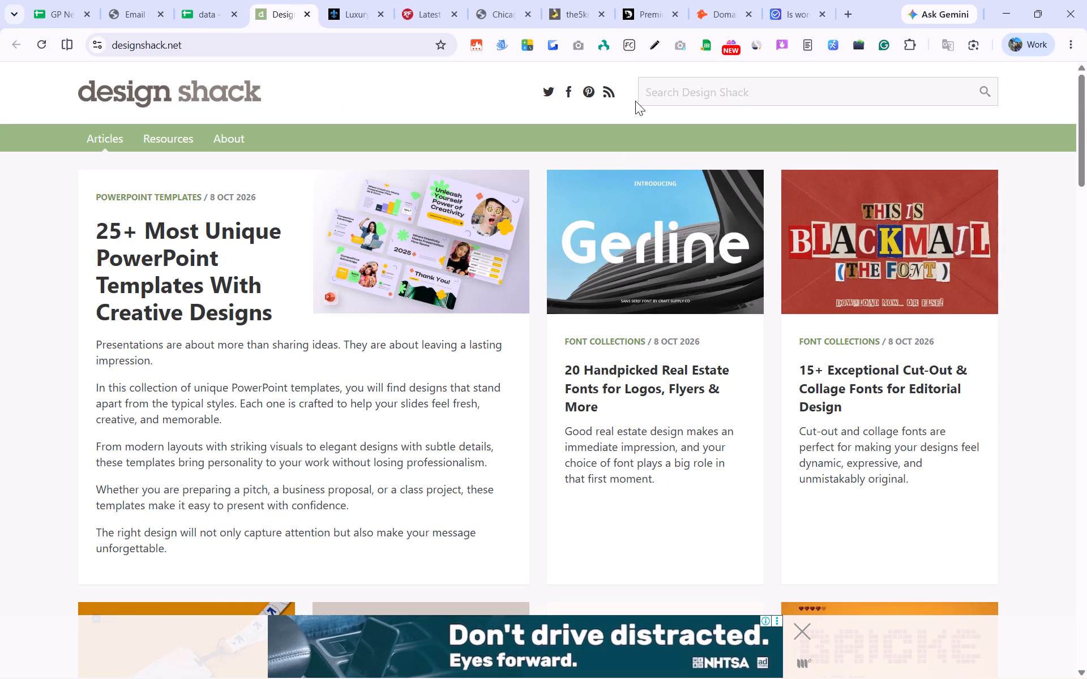
Open designshack.net's Contact page from the page footer and copy the contact email address given there.
left_click_drag(1086, 114, 1086, 678)
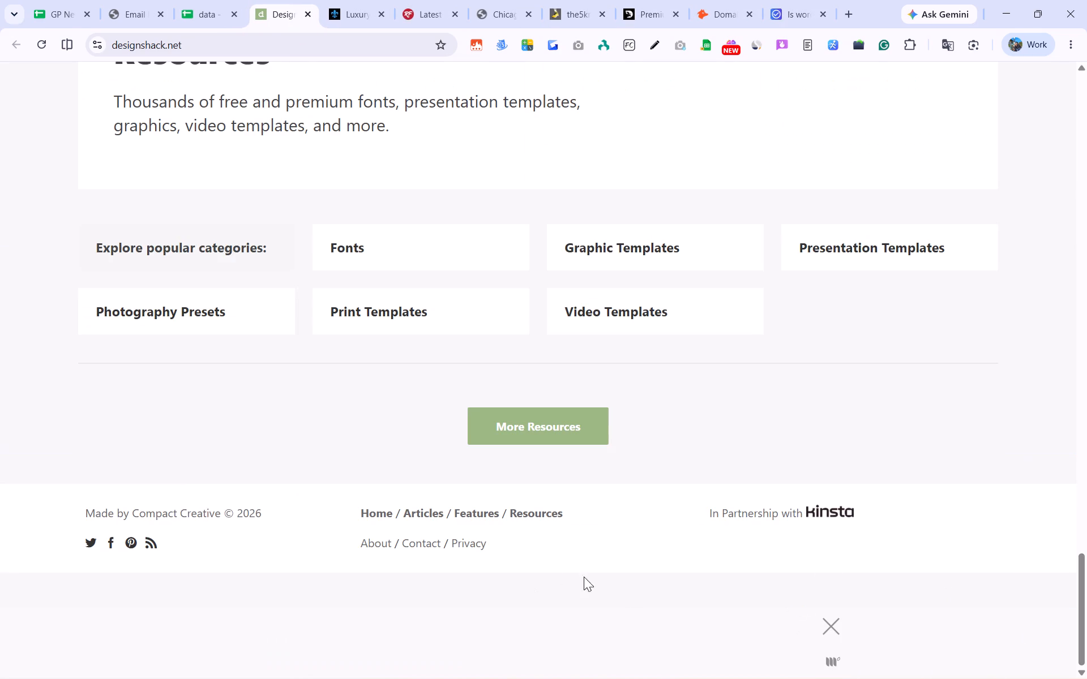
left_click(431, 546)
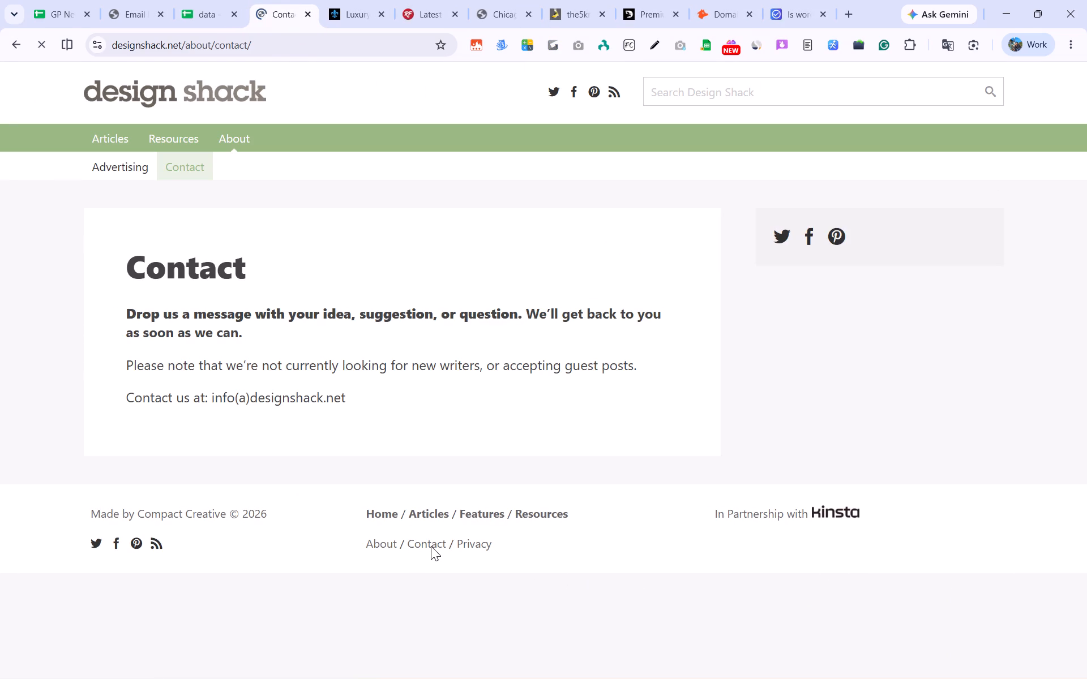
left_click_drag(383, 397, 239, 397)
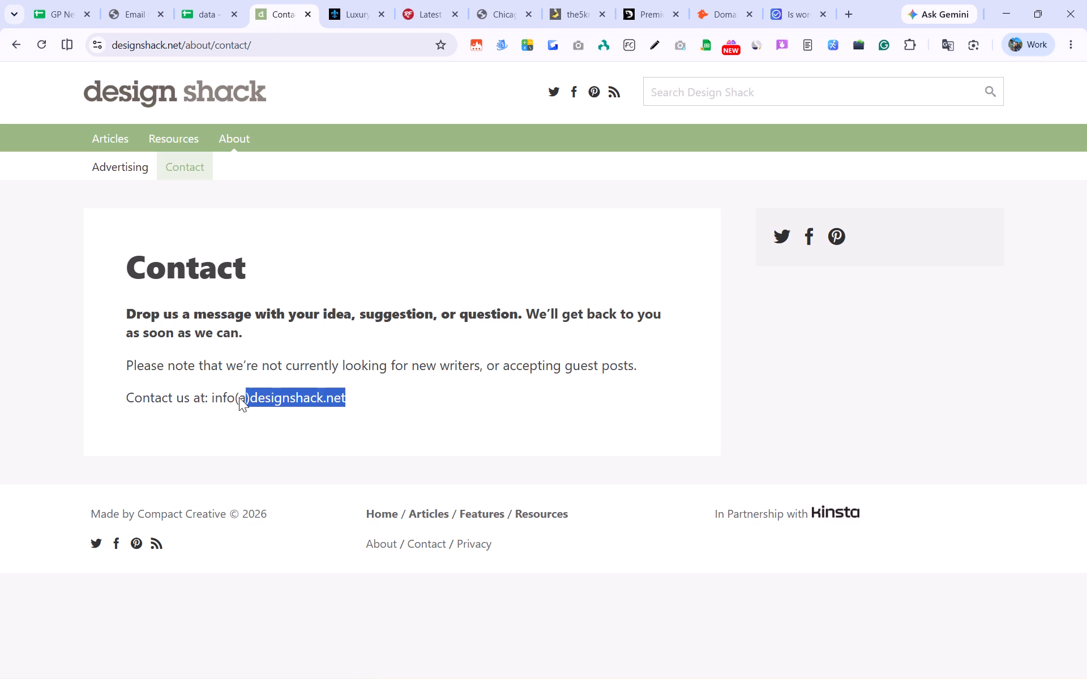
left_click_drag(239, 397, 213, 399)
key("ctrl+c")
Return to the data spreadsheet's Sheet16 to record the copied email address in the designshack.net row.
left_click(190, 2)
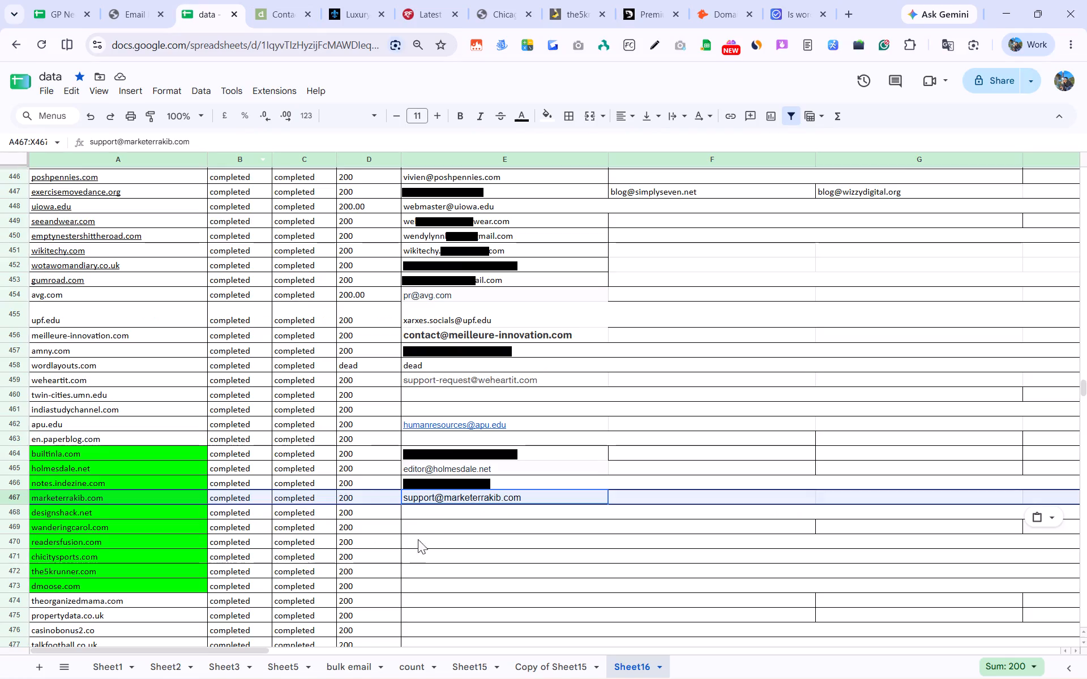
Paste the copied contact email beside designshack.net in Sheet16 and replace its "(a)" with "@".
left_click(433, 513)
key("ctrl+v")
double_click(433, 513)
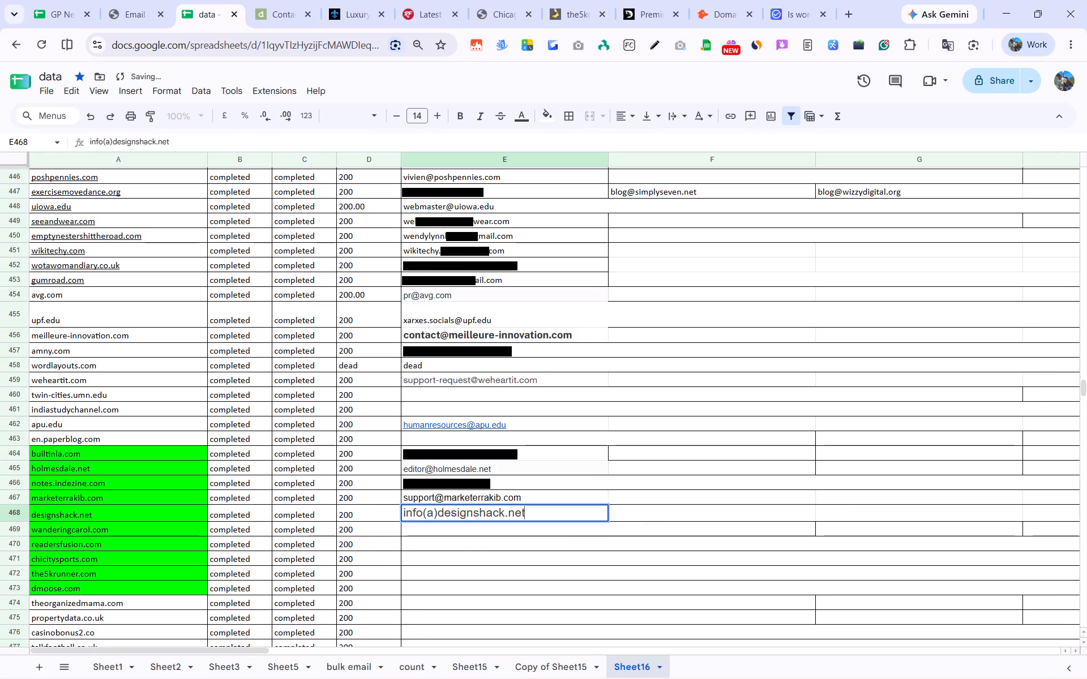
left_click_drag(438, 513, 421, 514)
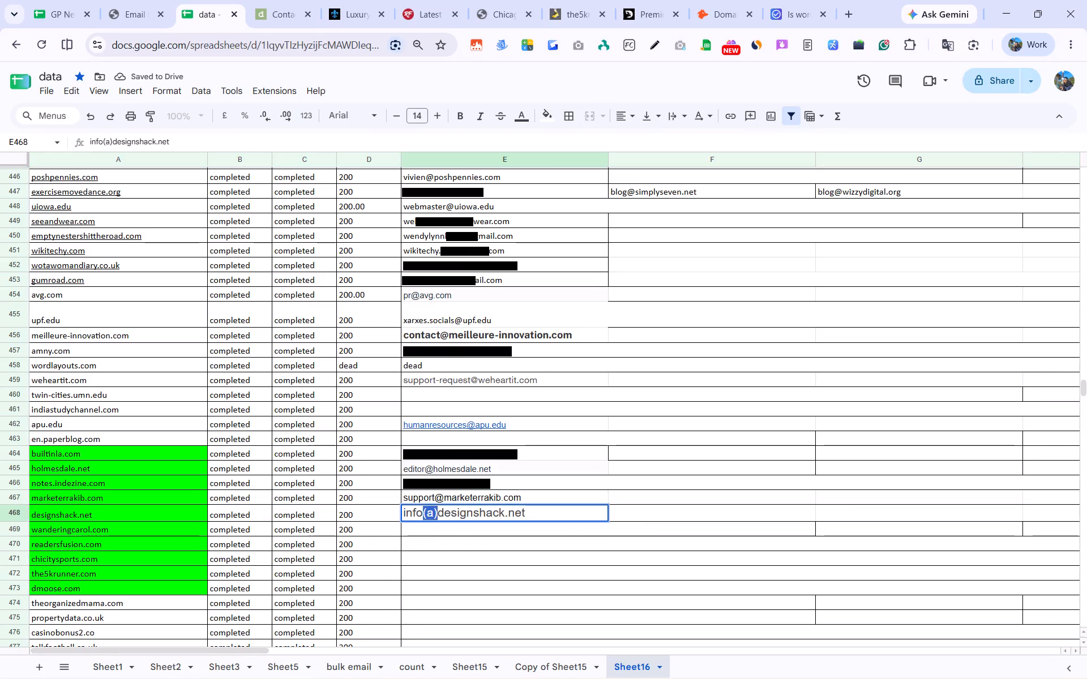
key("shift+at")
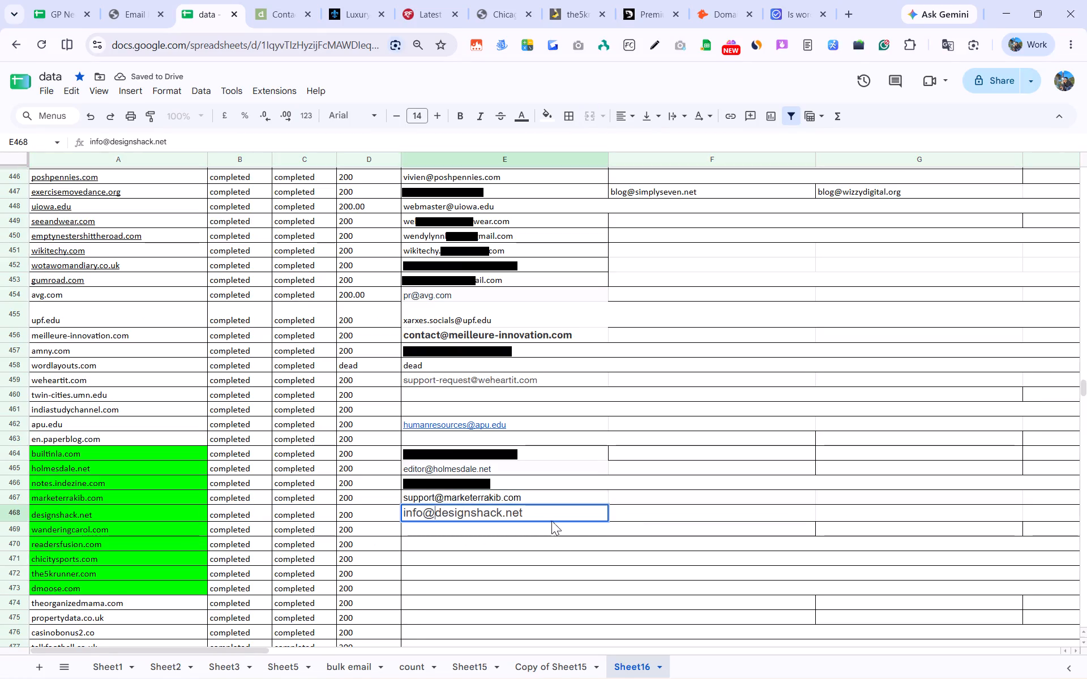
left_click(550, 535)
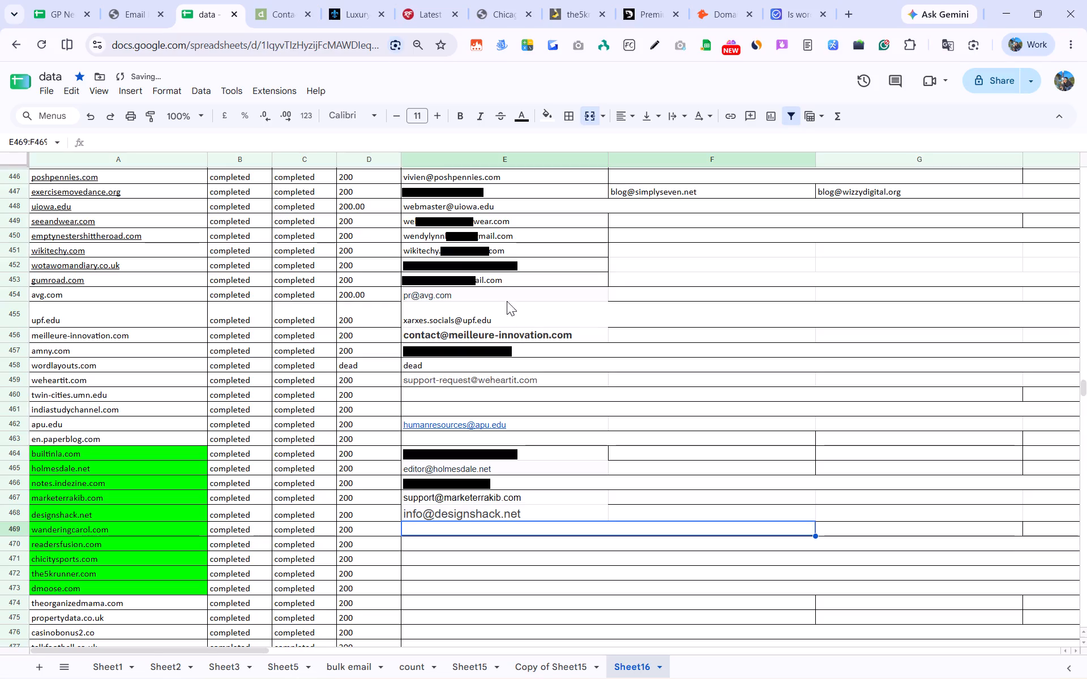
Close the Design Shack tab and examine wanderingcarol.com's Contact page for an email address.
left_click(280, 6)
left_click(309, 16)
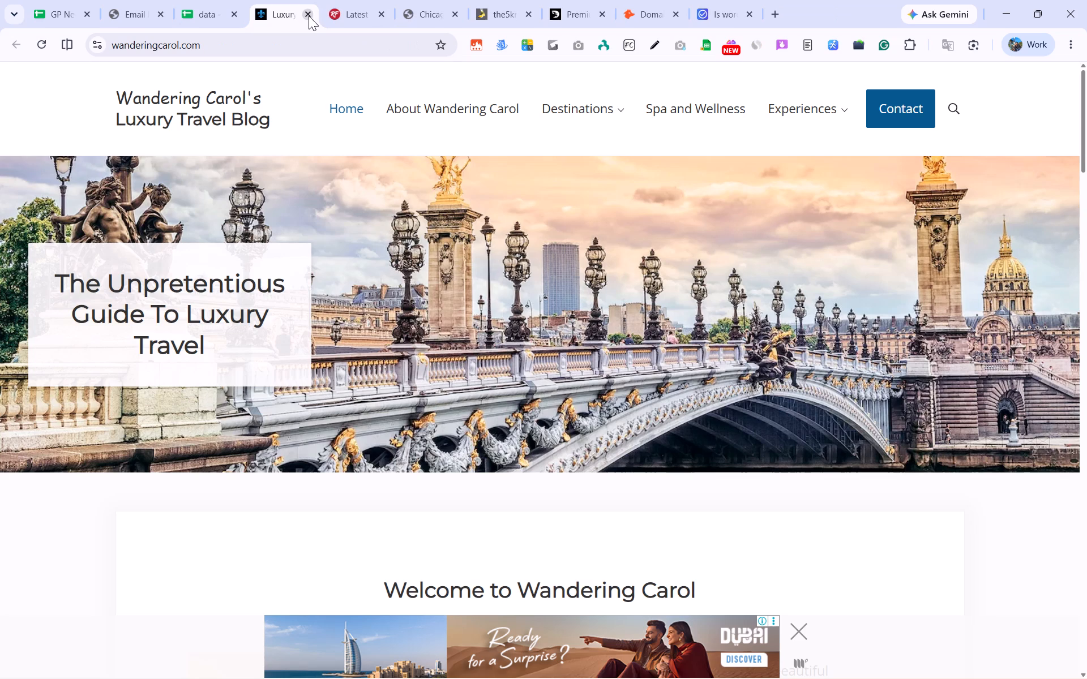
left_click(923, 100)
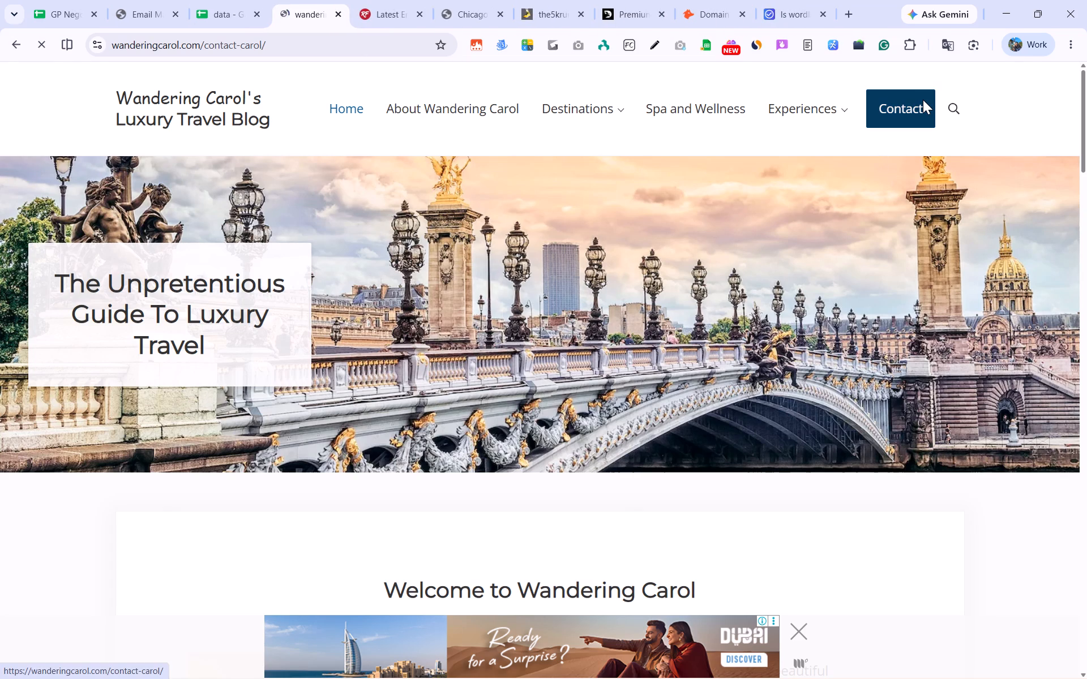
scroll(483, 600, "down", 12)
scroll(378, 540, "down", 17)
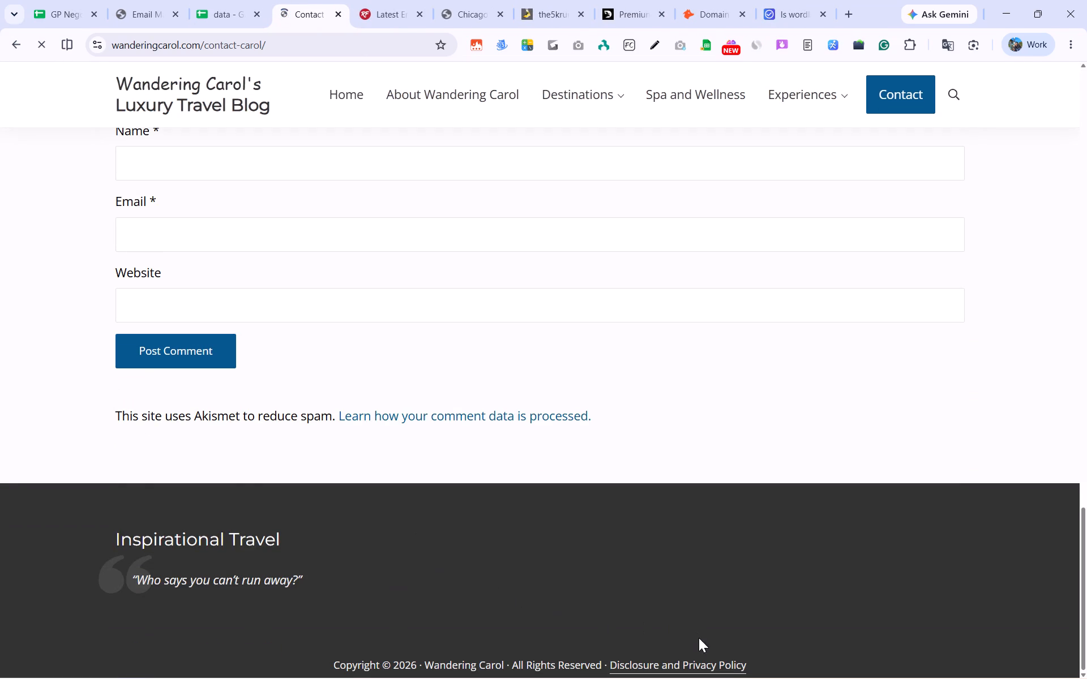
scroll(625, 615, "up", 13)
scroll(523, 574, "up", 12)
scroll(349, 187, "up", 3)
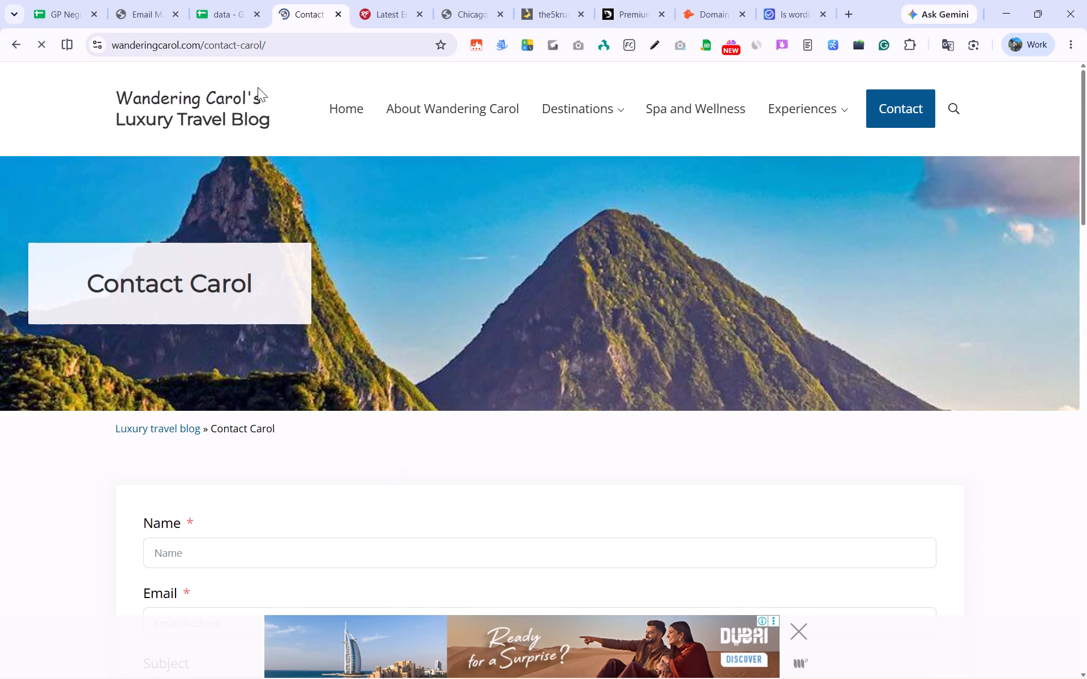
scroll(258, 87, "up", 1)
Run a Hunter domain search for wanderingcarol.com.
left_click(288, 52)
key("ctrl+x")
left_click(726, 0)
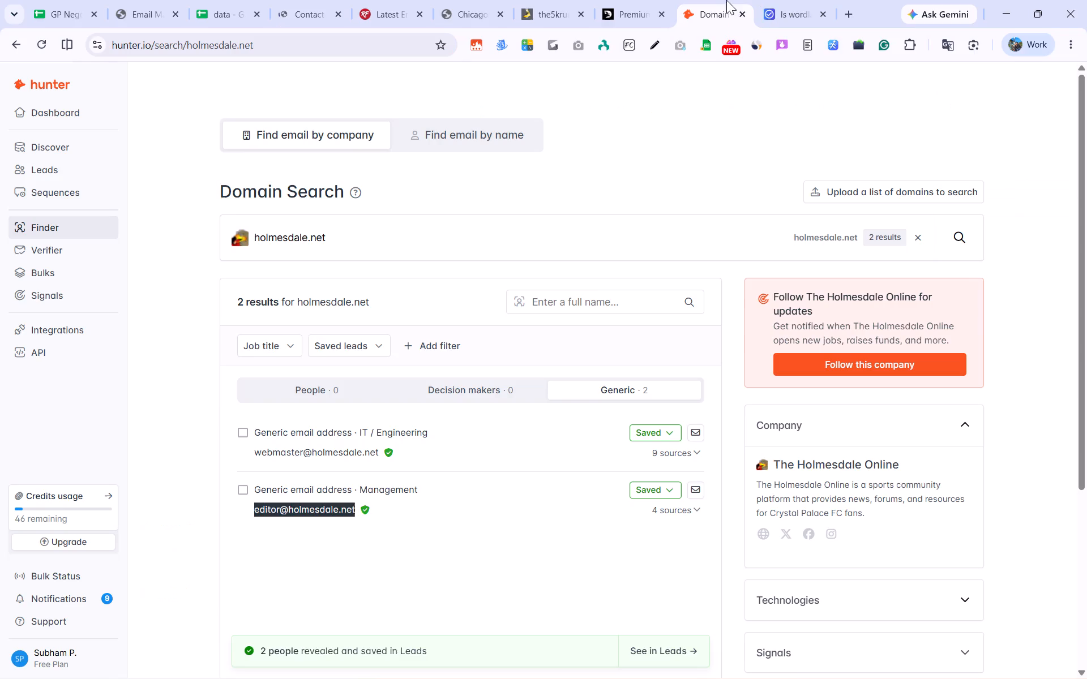
left_click(443, 229)
key("ctrl+a")
key("ctrl+v")
key("Return")
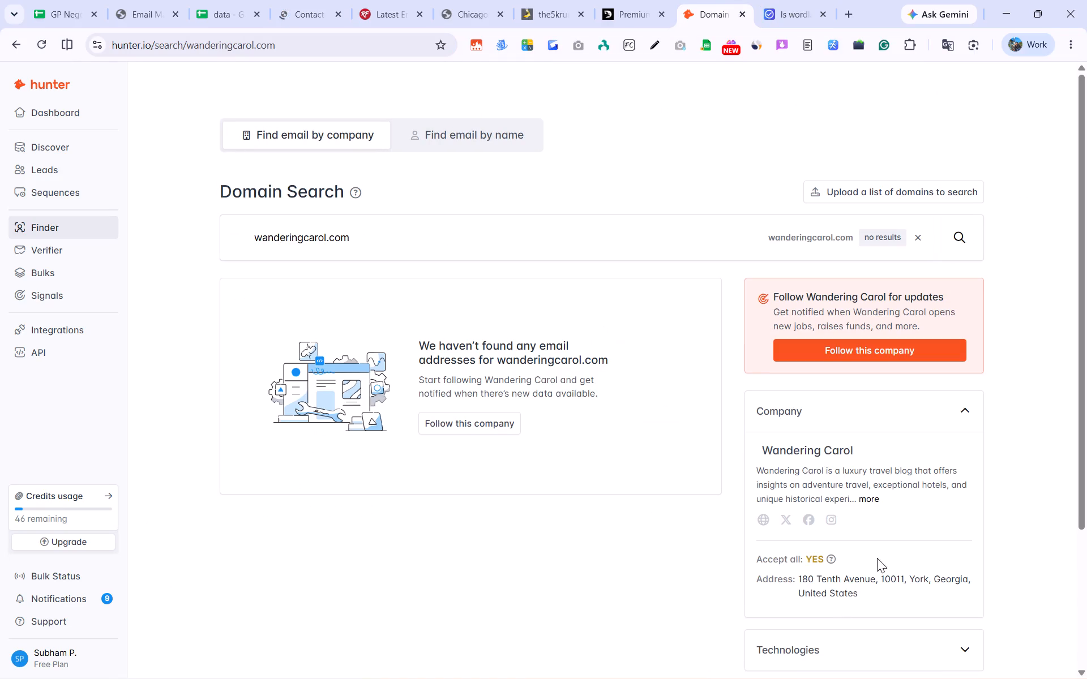
Open Wandering Carol's Facebook page from the Hunter company details, dismiss the login prompt, and copy the email address in its intro.
left_click(805, 523)
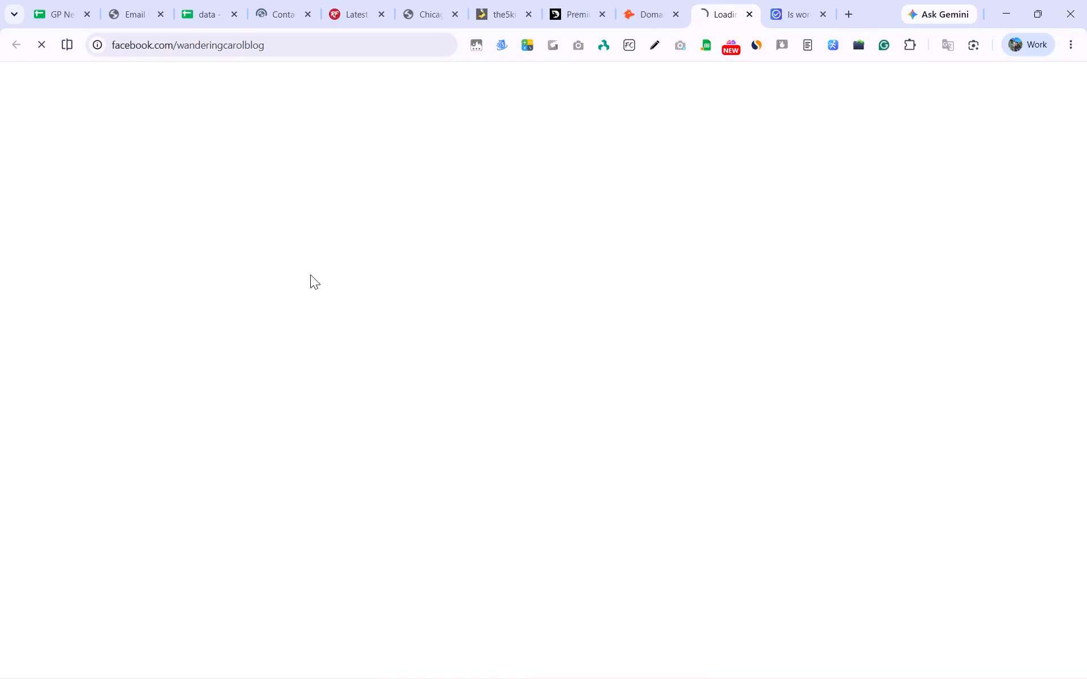
left_click(690, 159)
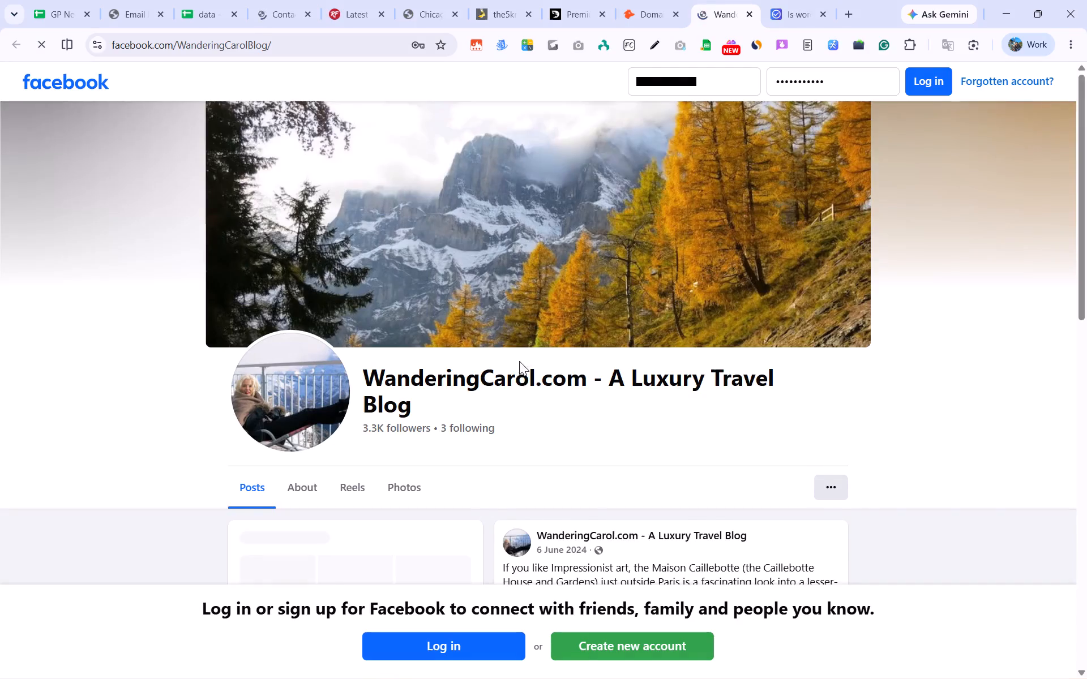
scroll(431, 431, "down", 2)
scroll(396, 470, "down", 1)
left_click_drag(405, 436, 275, 435)
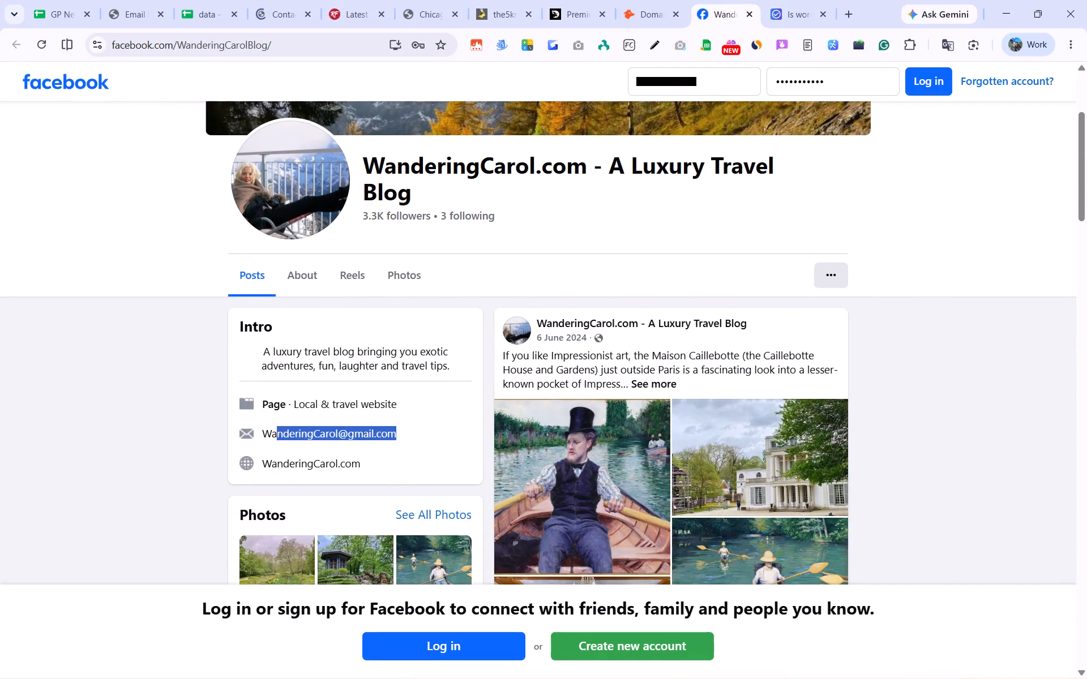
left_click_drag(275, 435, 264, 433)
key("ctrl+c")
Paste the copied email address beside wanderingcarol.com in Sheet16 and close the site's Contact page tab.
left_click(114, 0)
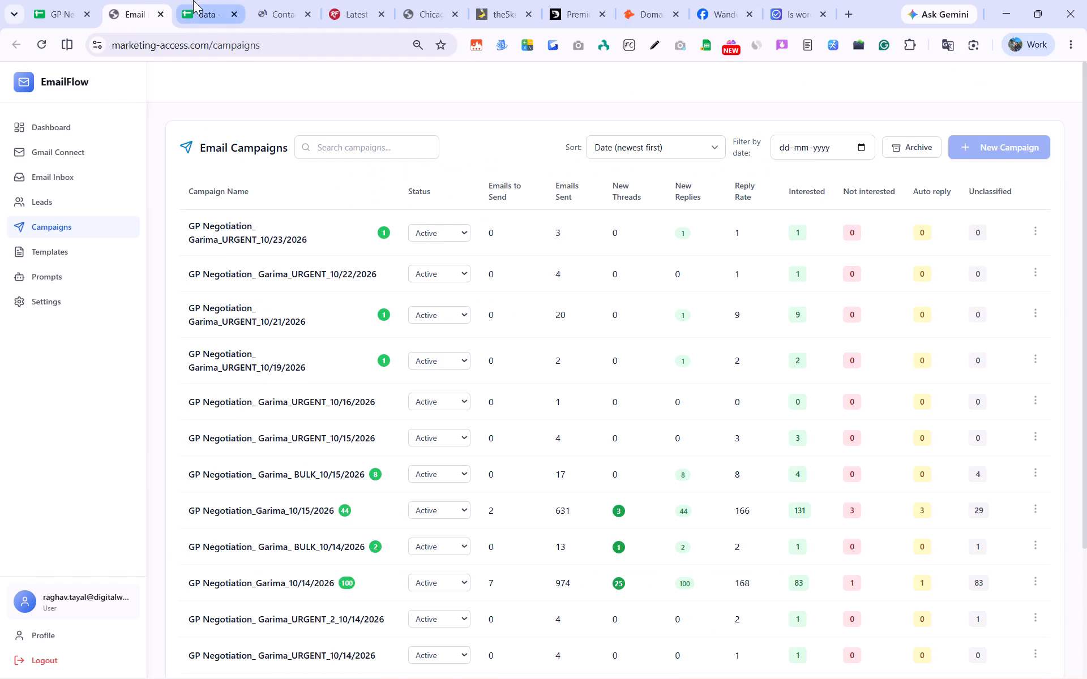
left_click(193, 0)
left_click(439, 528)
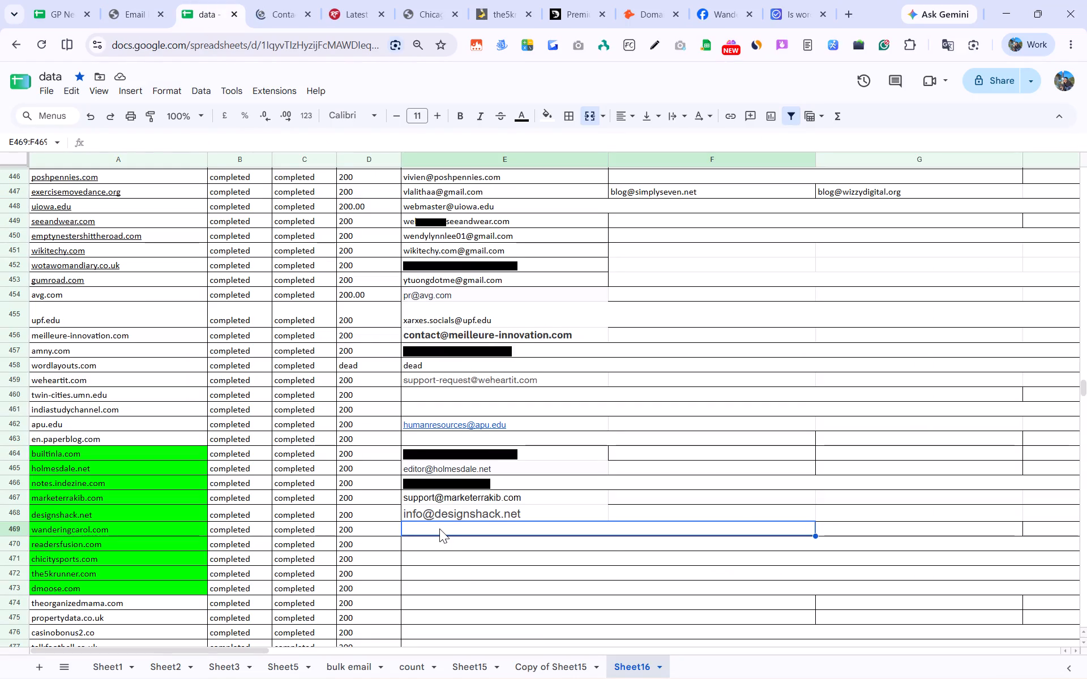
key("ctrl+v")
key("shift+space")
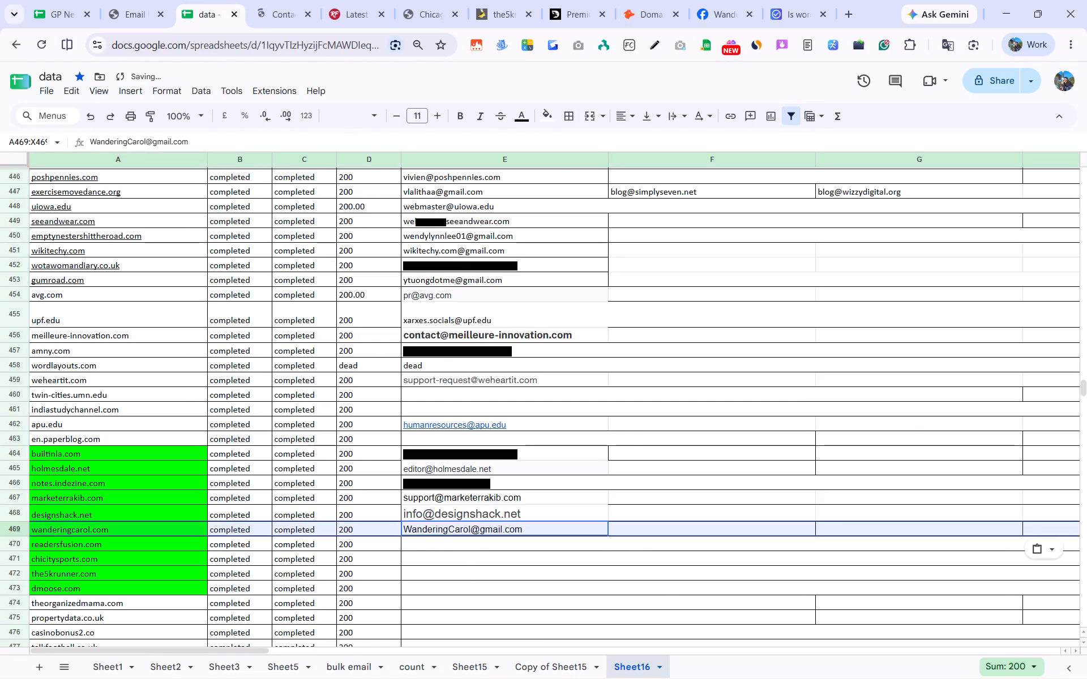
left_click(277, 7)
left_click(310, 15)
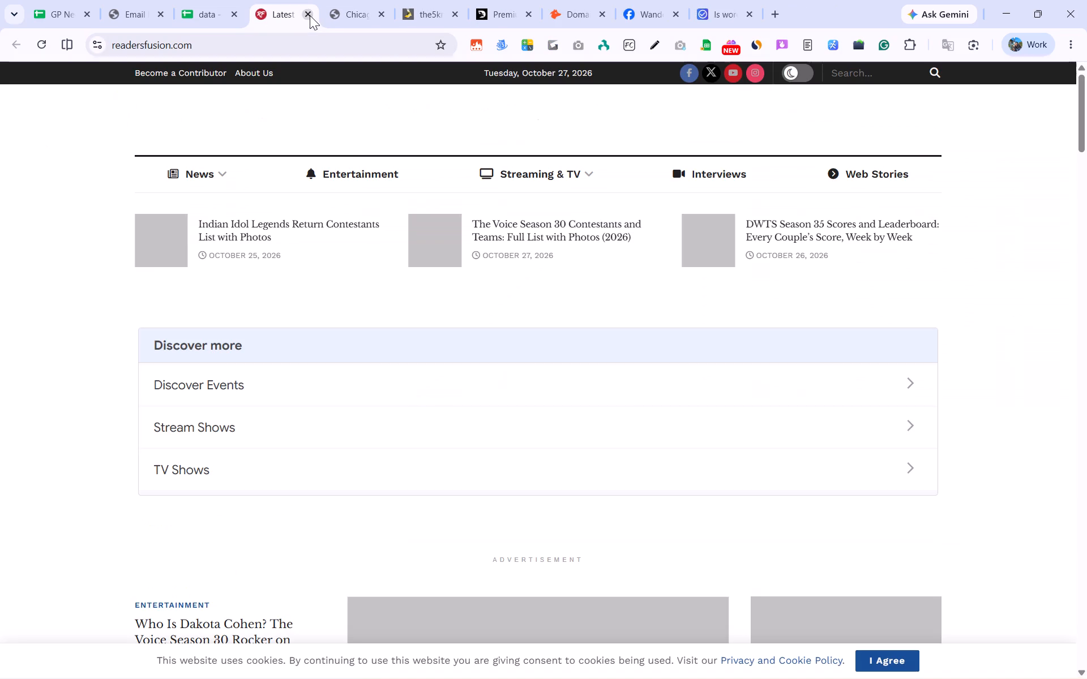
Copy the email address from readersfusion.com's Contact page into its row in Sheet16 and close the site's tab.
left_click_drag(1086, 101, 1086, 678)
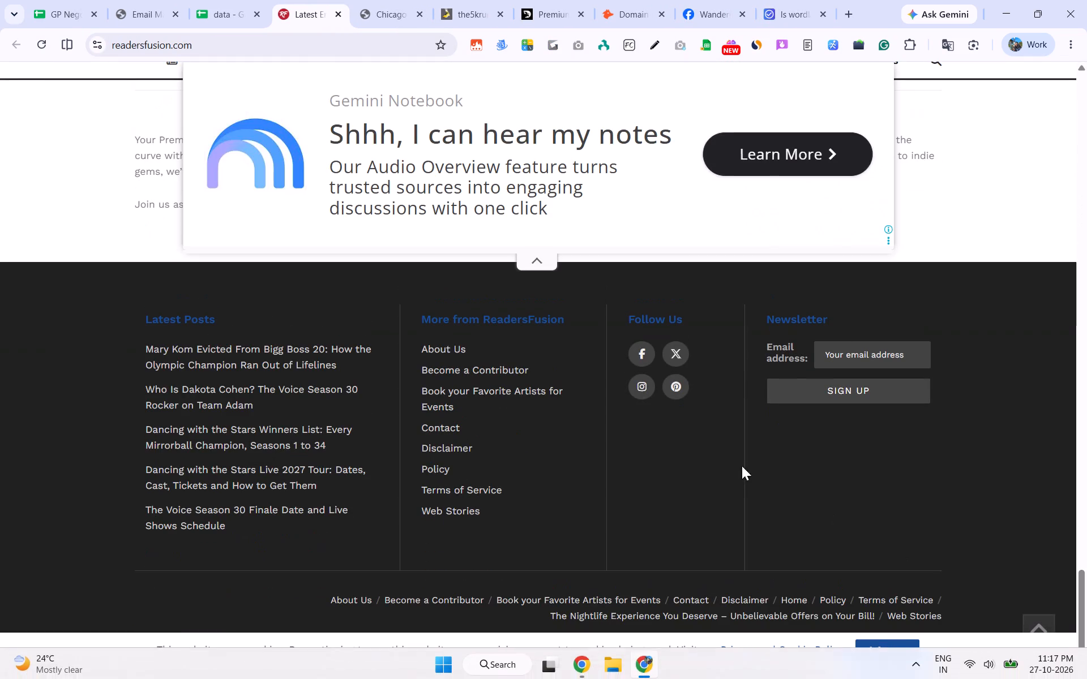
left_click(449, 431)
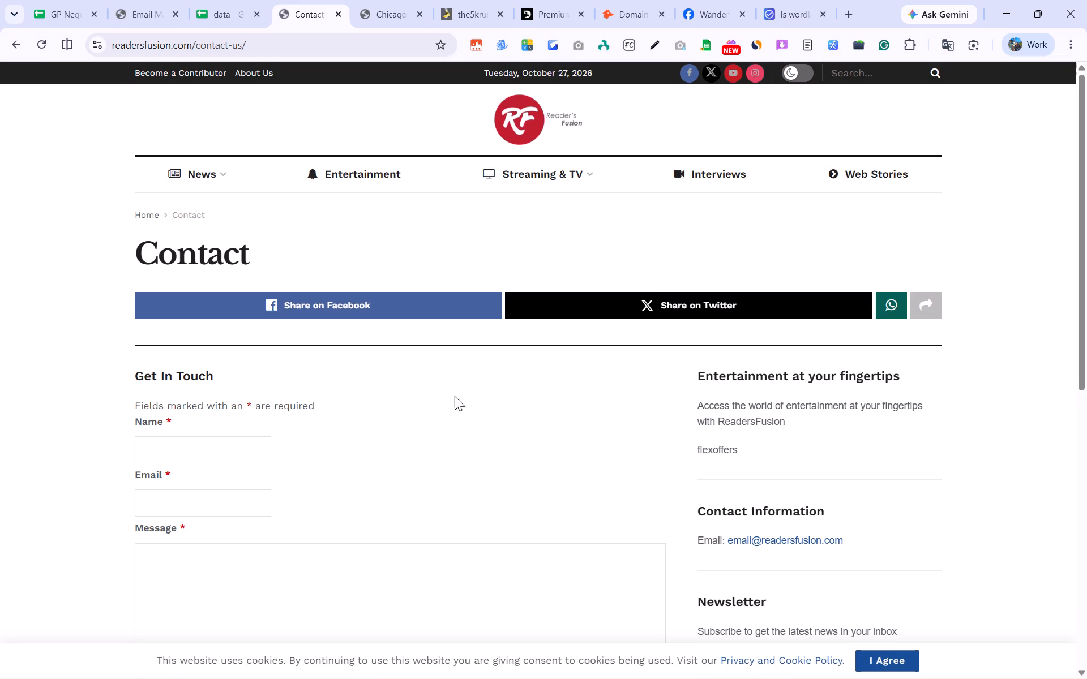
right_click(799, 539)
left_click(844, 366)
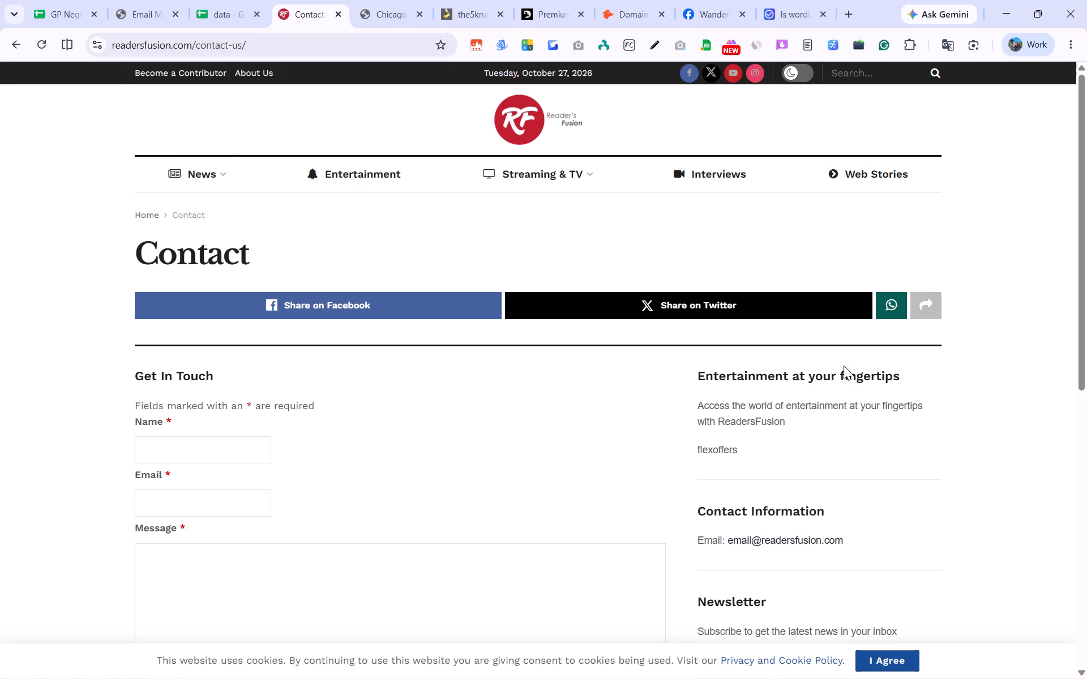
left_click(200, 0)
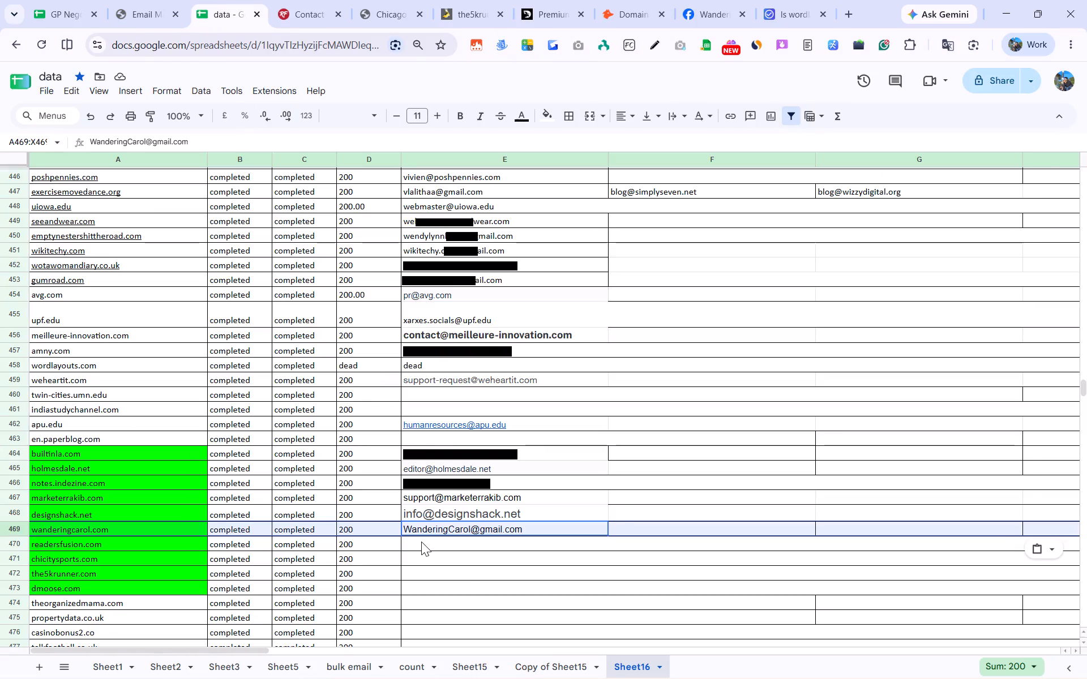
left_click(421, 542)
key("ctrl+v")
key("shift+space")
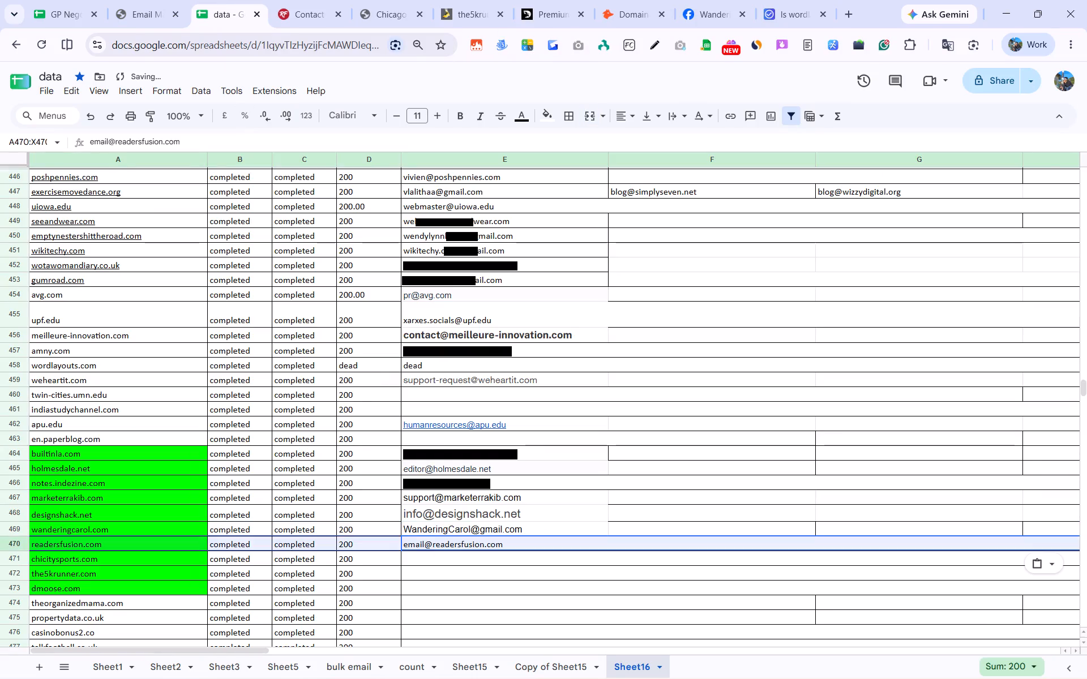
left_click(291, 0)
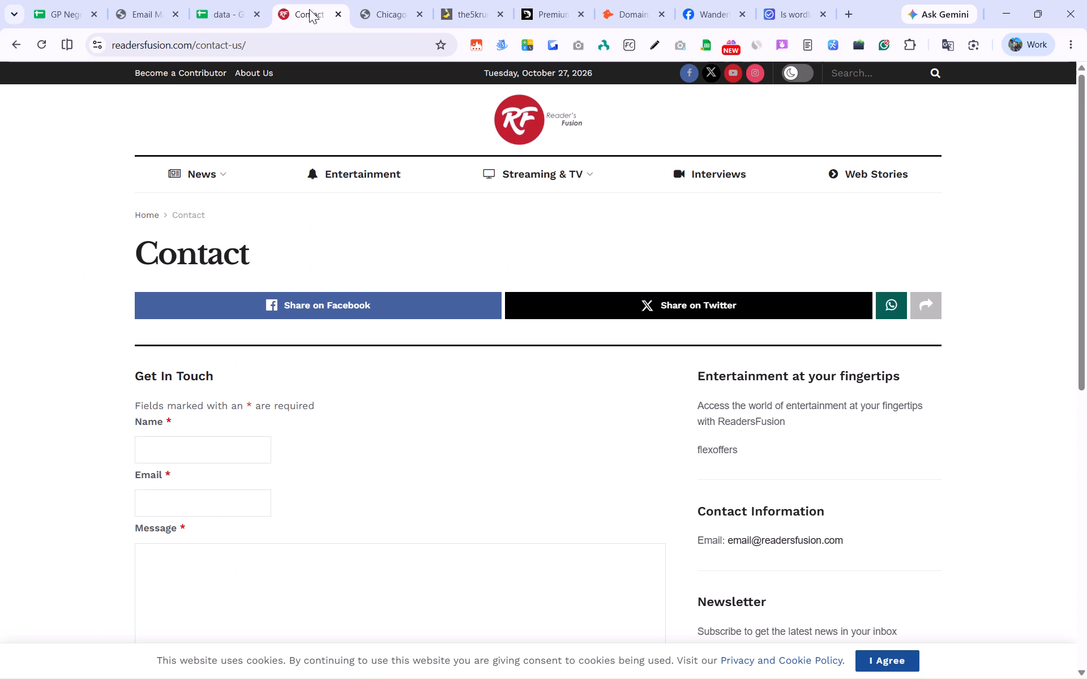
left_click(339, 12)
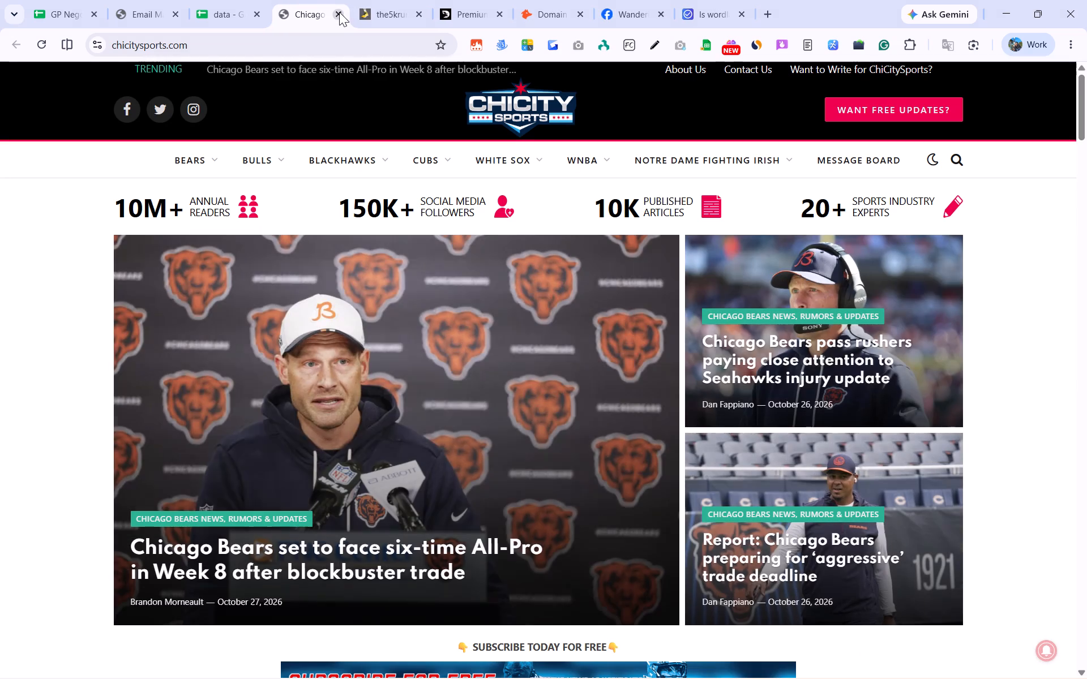
Check chicitysports.com's Contact Us page, open the Facebook page it links to, and copy the email address in the intro.
left_click(1077, 111)
left_click_drag(1086, 112, 1086, 678)
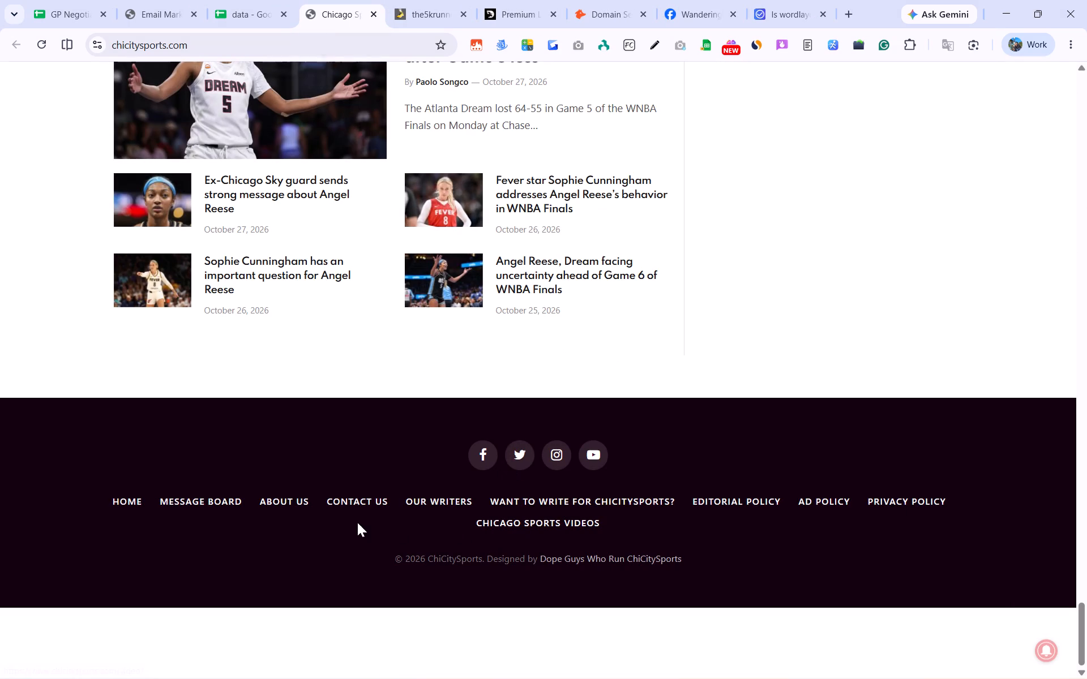
left_click(357, 503)
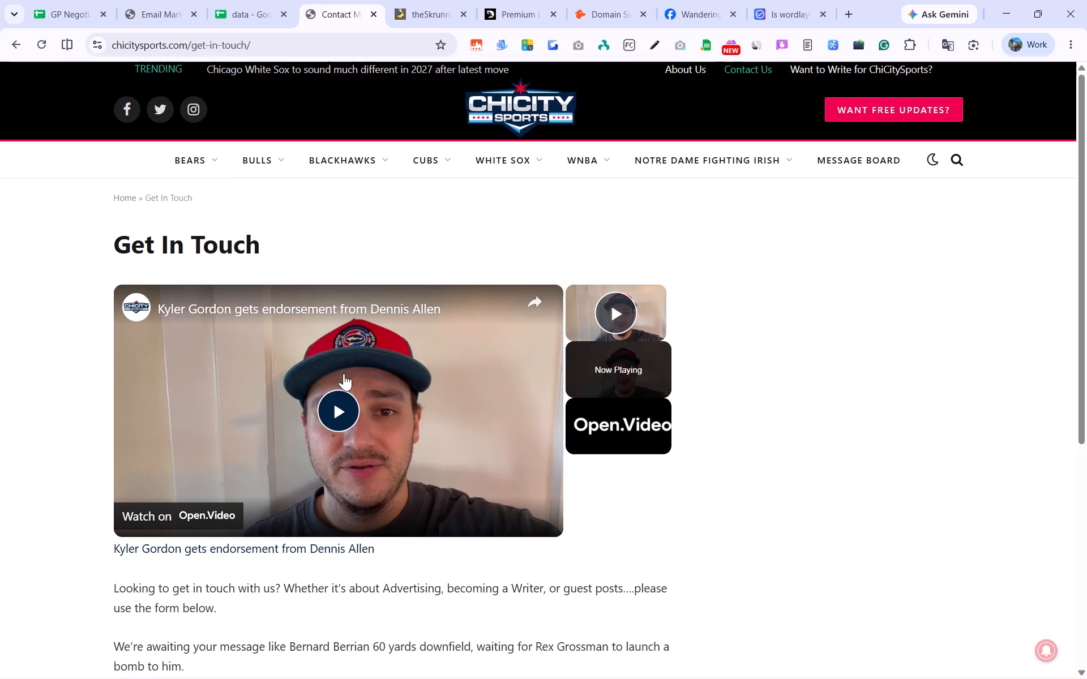
scroll(386, 364, "down", 3)
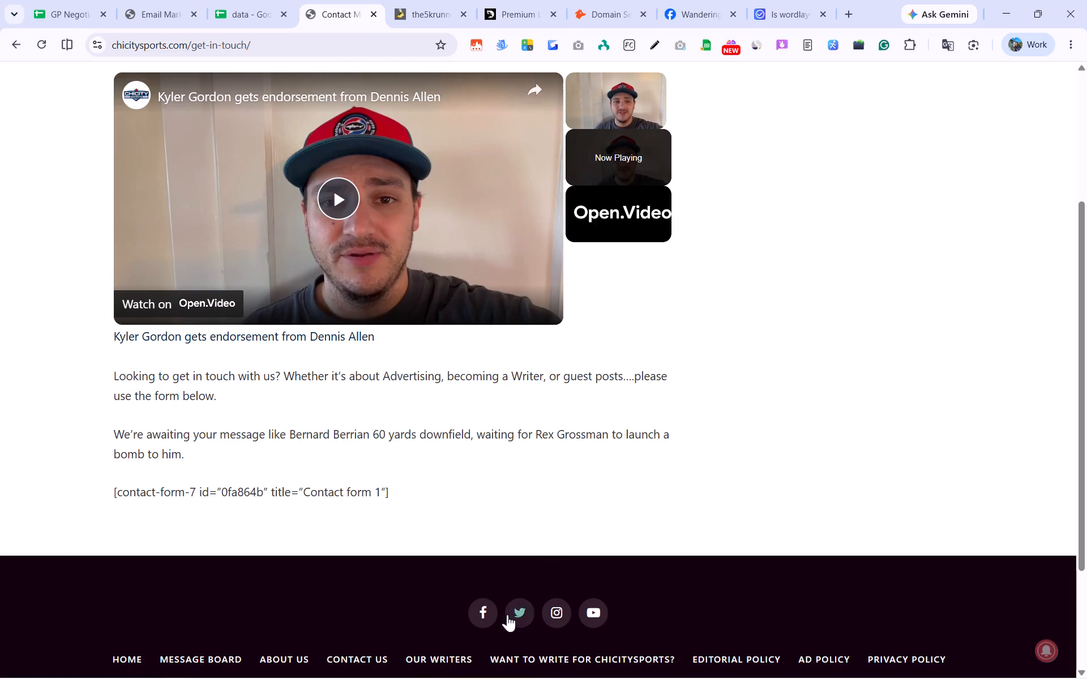
left_click(474, 601)
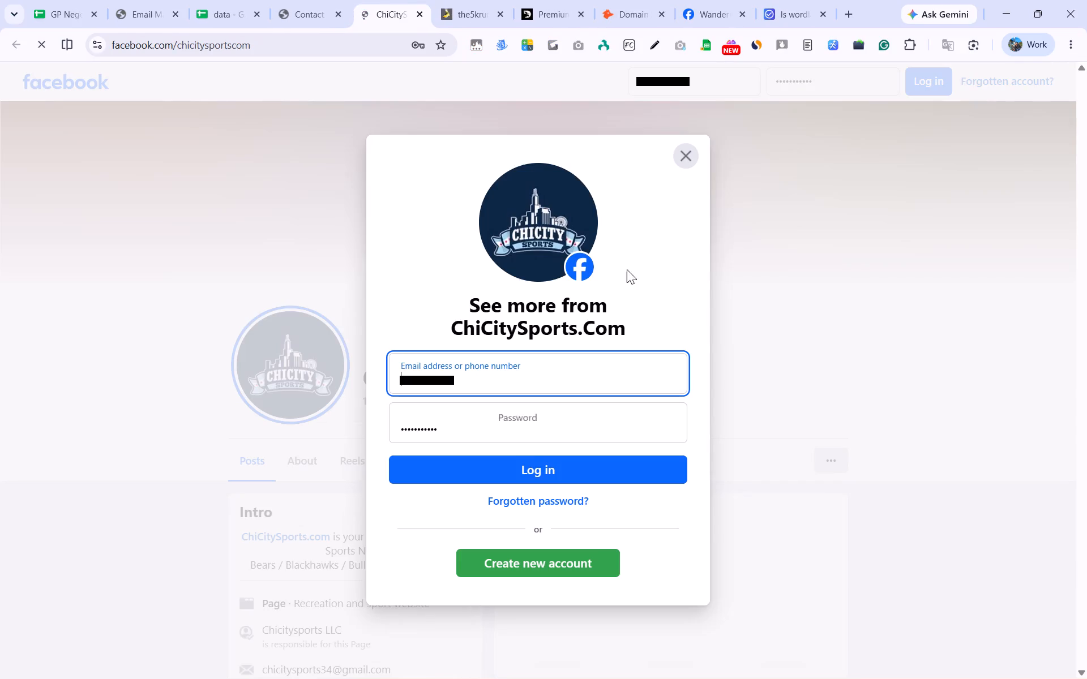
left_click(680, 159)
scroll(448, 371, "down", 3)
left_click(400, 449)
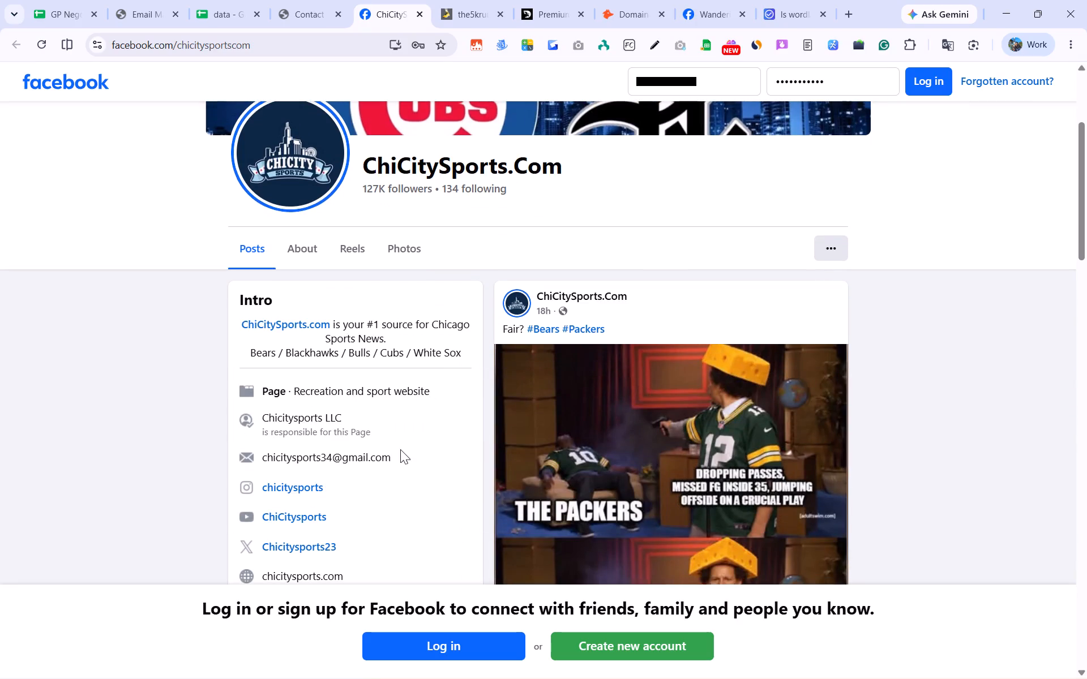
left_click_drag(397, 452, 267, 451)
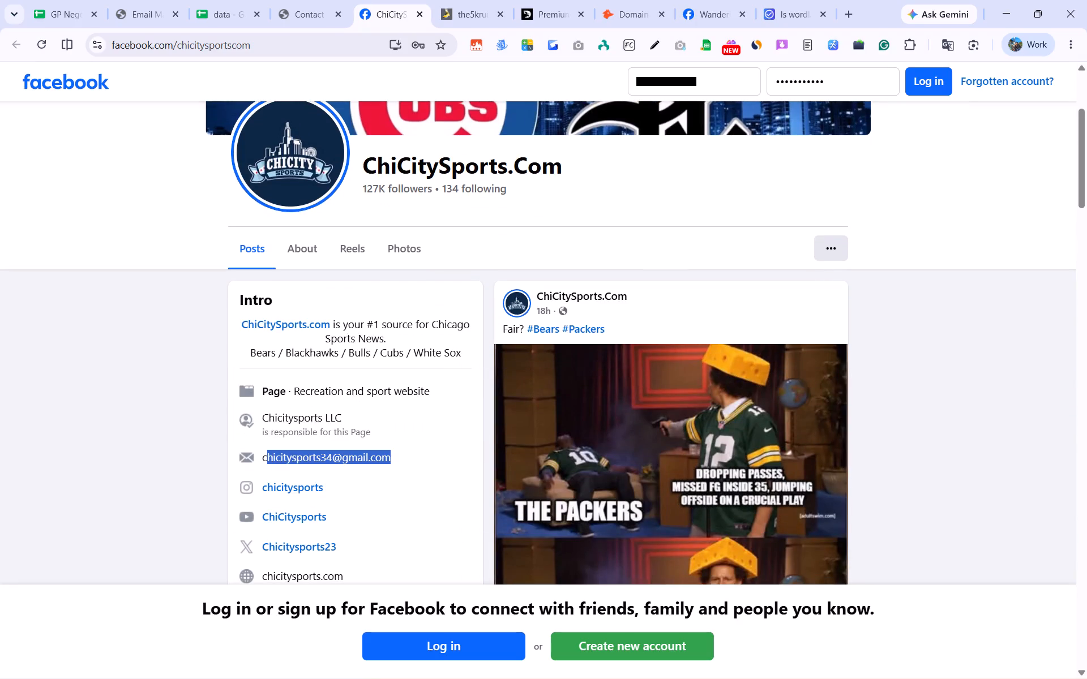
left_click_drag(267, 451, 264, 451)
key("ctrl+c")
key("ctrl+c")
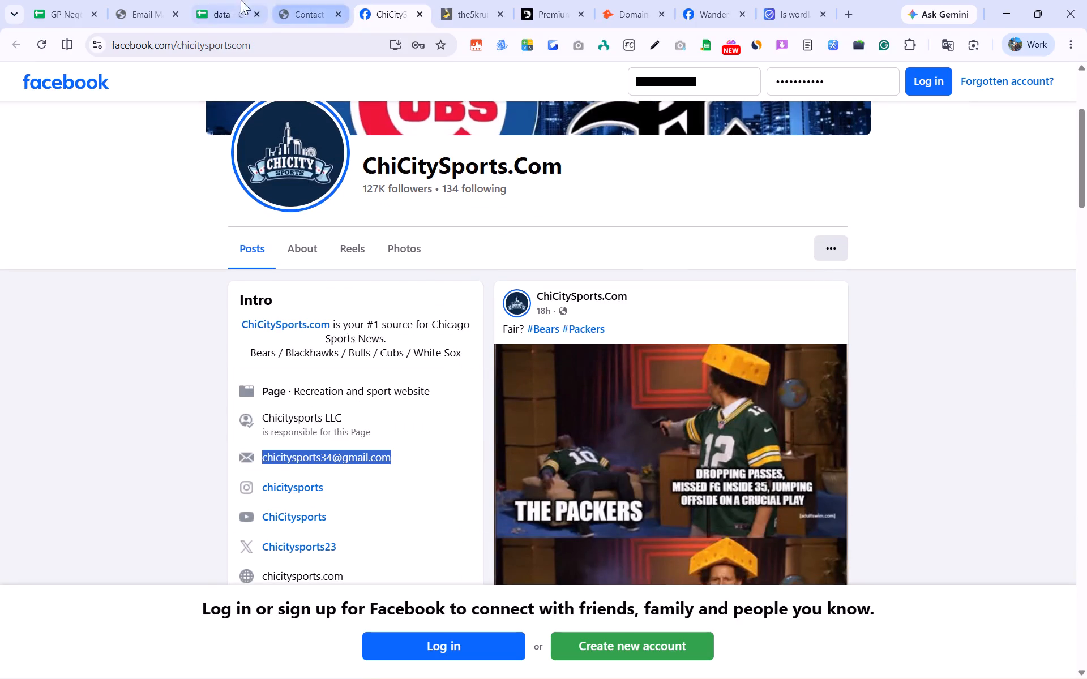
Paste the copied email address beside chicitysports.com in Sheet16 and close the site's contact and Facebook tabs.
left_click(230, 0)
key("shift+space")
left_click(433, 561)
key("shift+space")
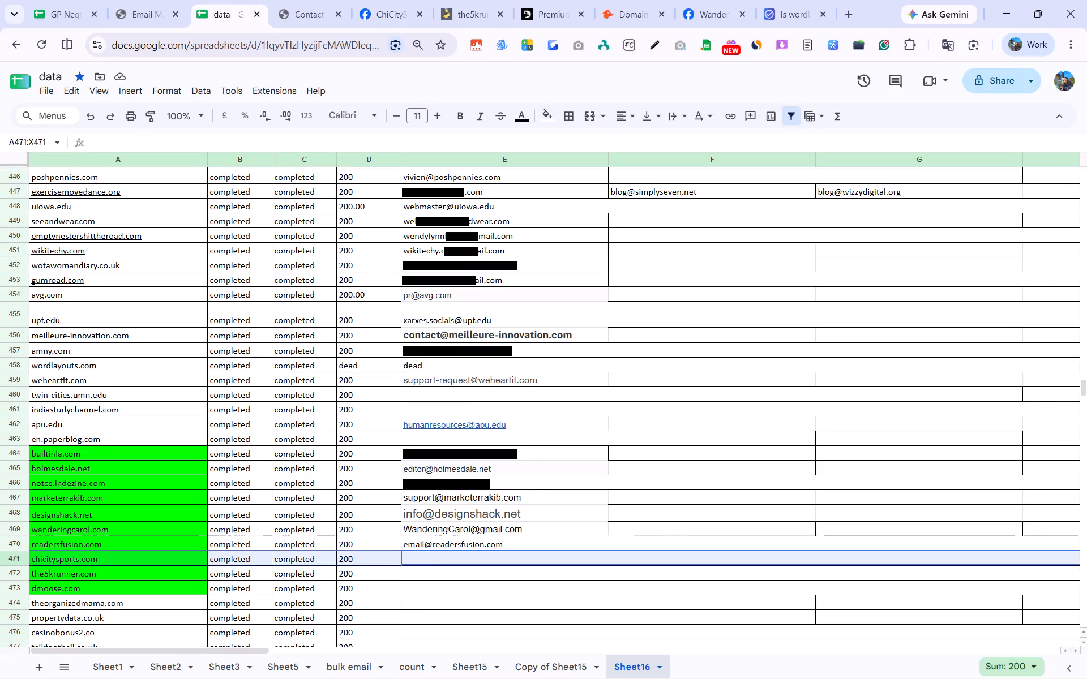
left_click(432, 561)
key("ctrl+v")
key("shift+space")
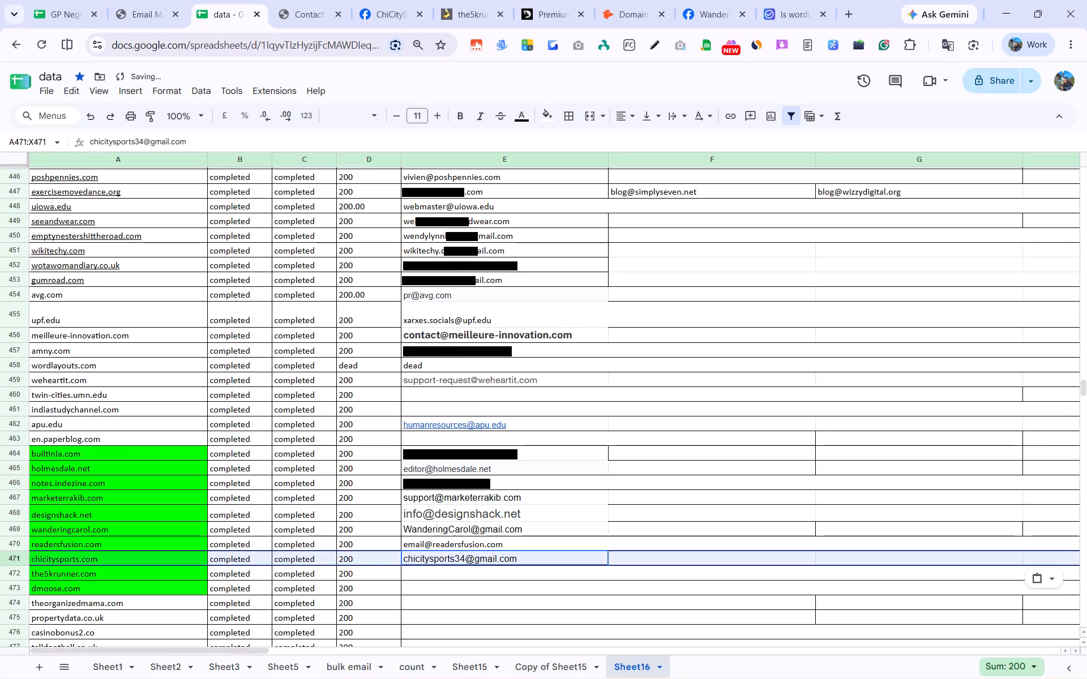
left_click(312, 0)
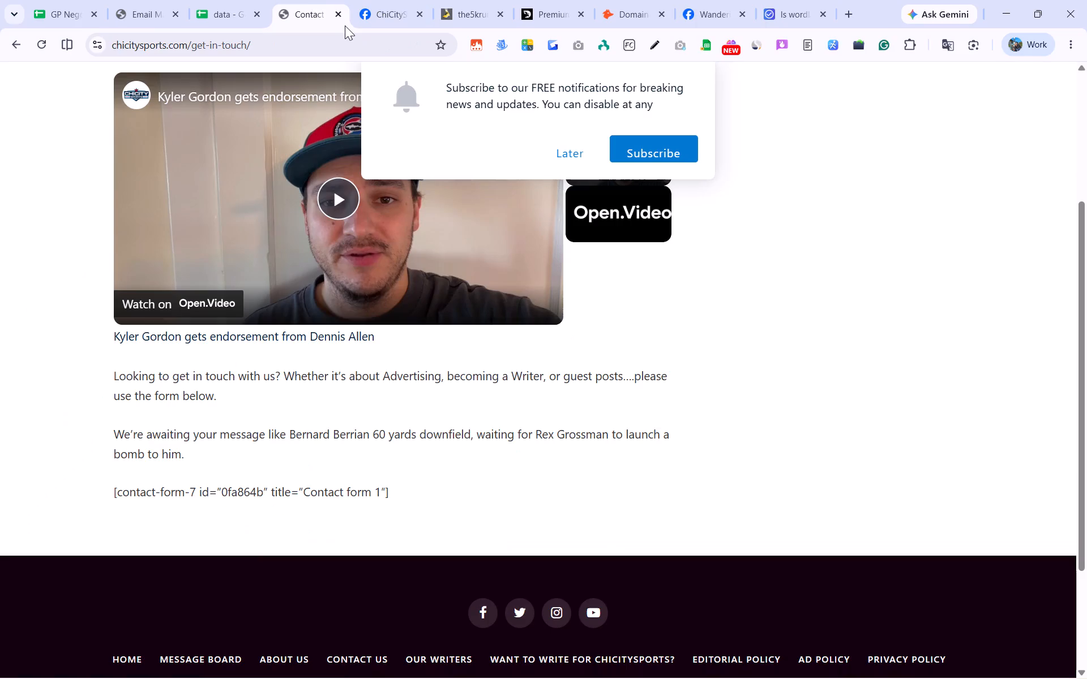
left_click(340, 14)
left_click(340, 14)
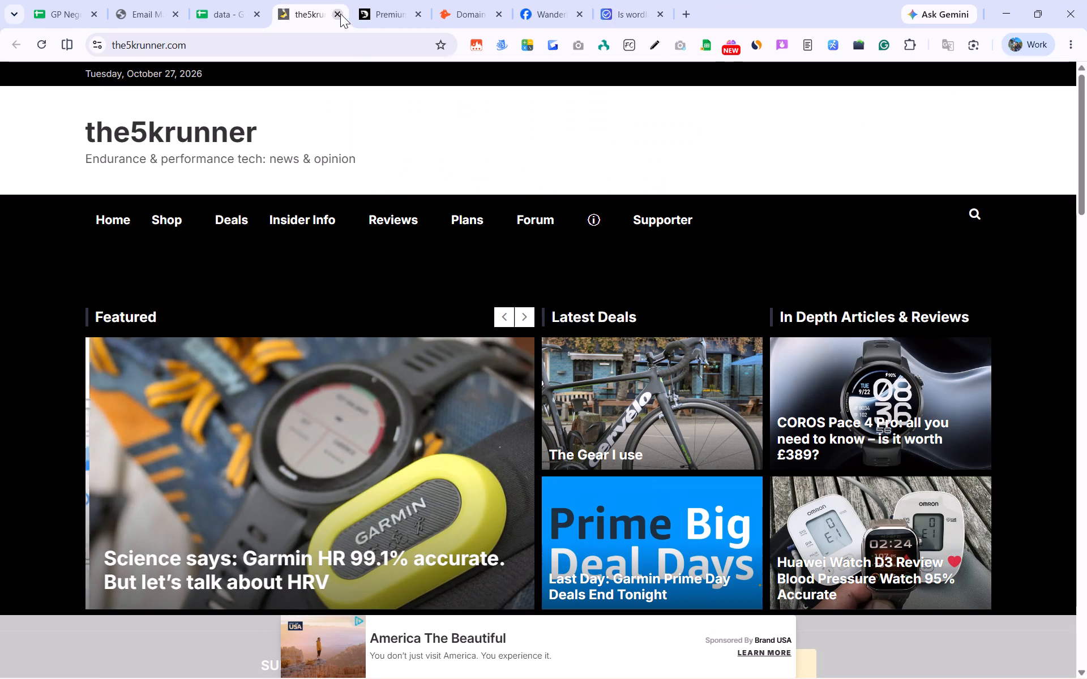
Examine the5krunner.com's homepage, footer links and Terms of Content Use for contact information.
left_click(1080, 131)
left_click_drag(1086, 130, 1086, 362)
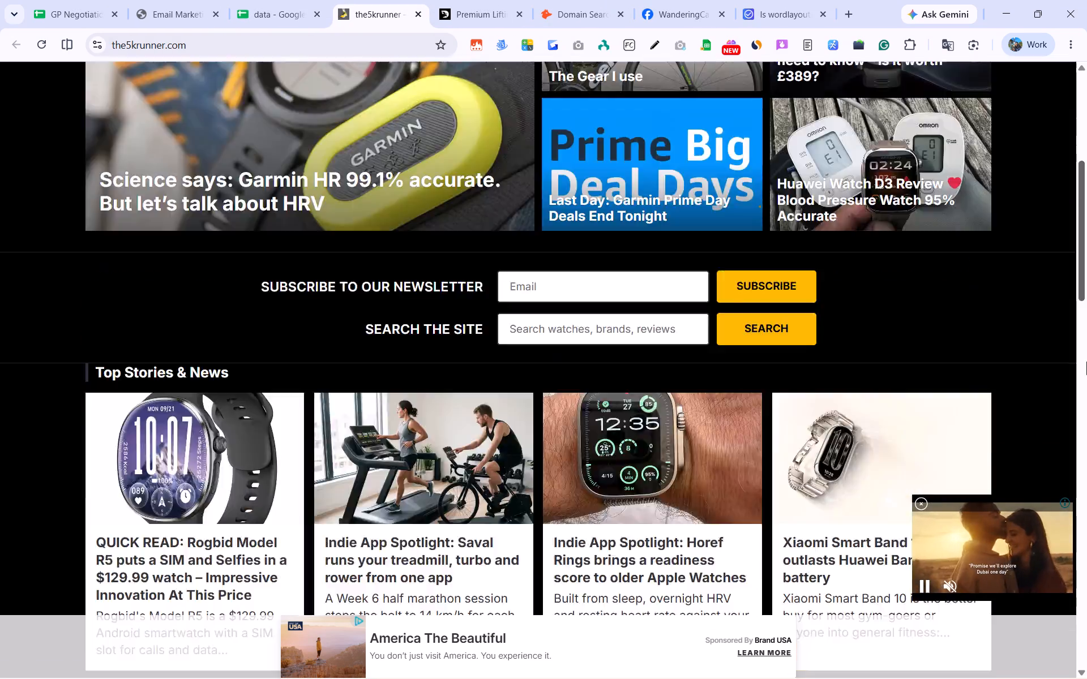
left_click_drag(1086, 362, 1086, 678)
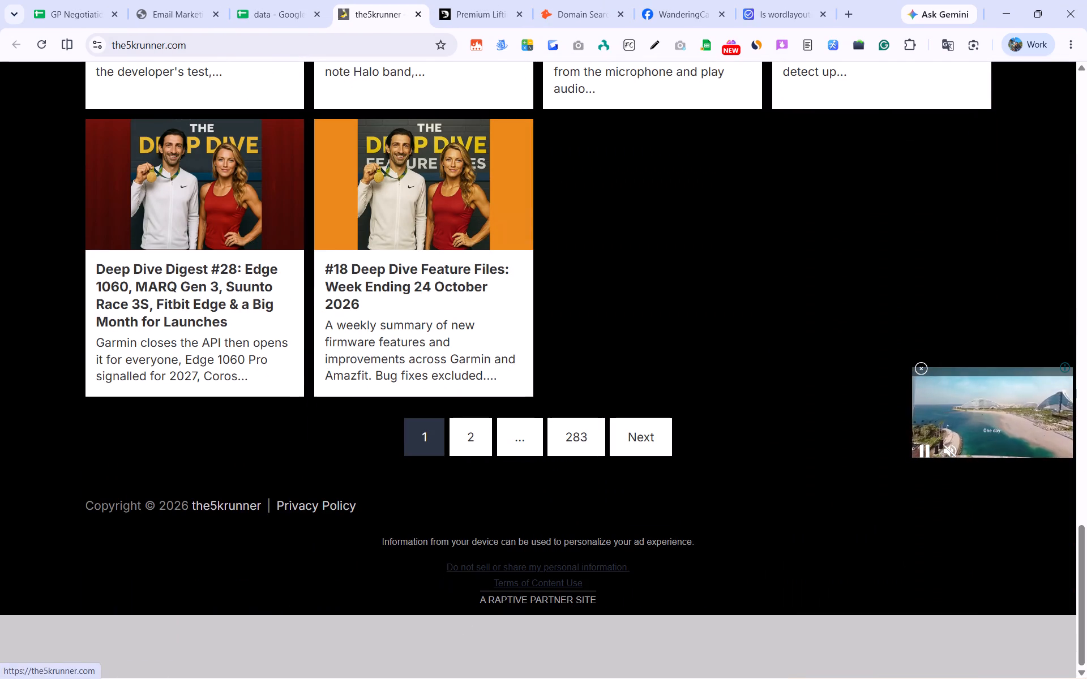
left_click(557, 581)
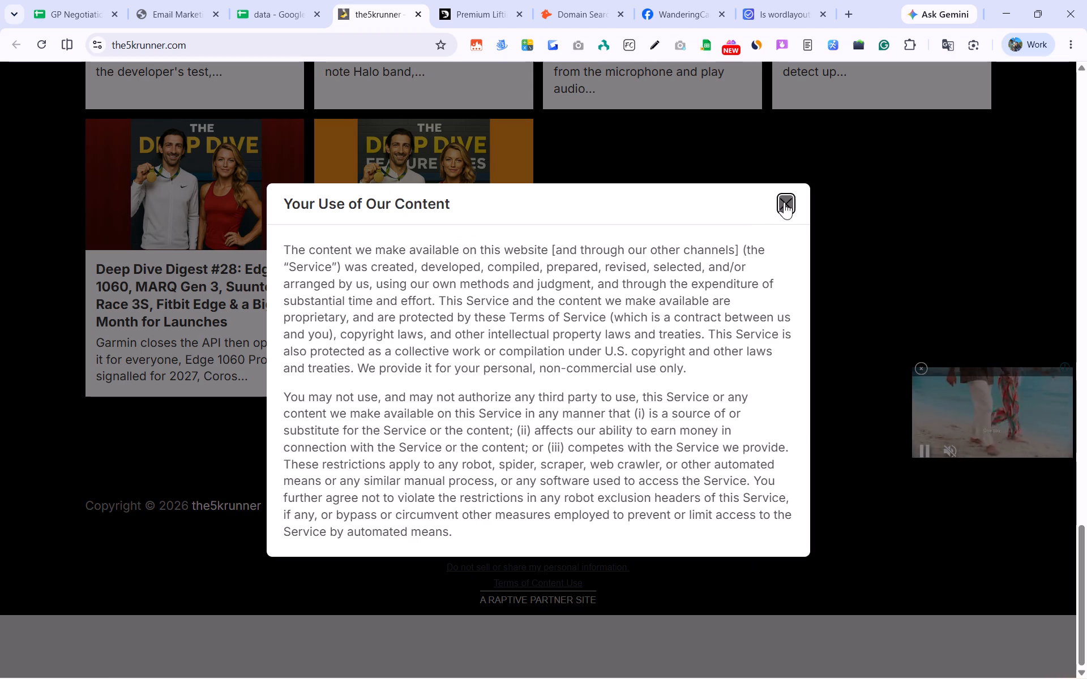
left_click(784, 202)
scroll(569, 600, "down", 2)
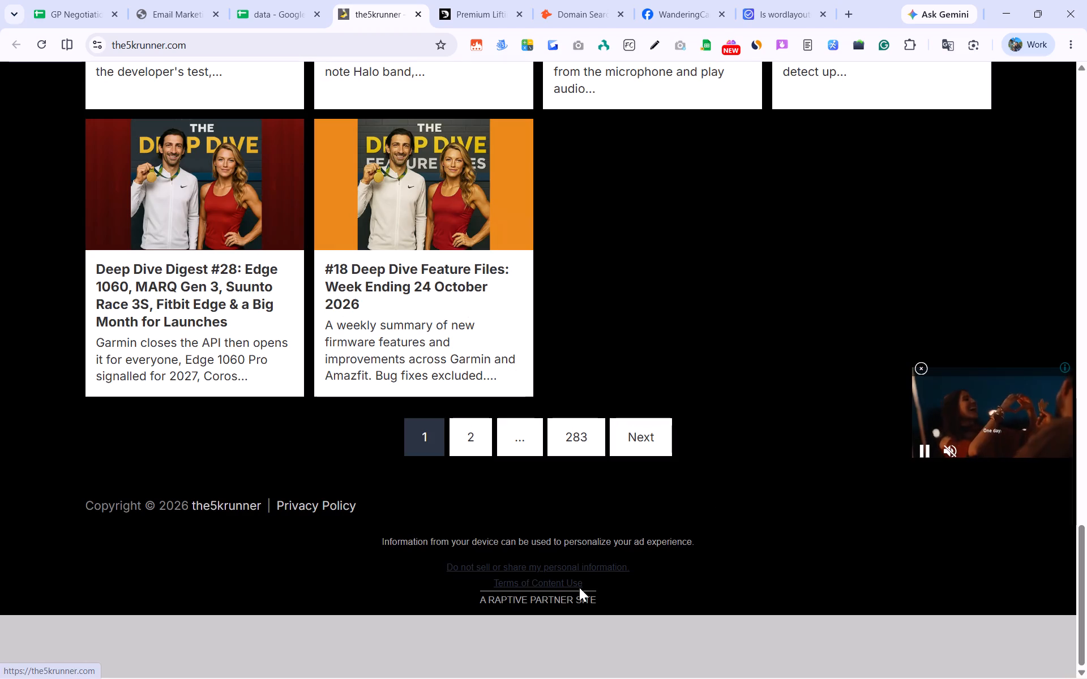
scroll(607, 568, "up", 13)
scroll(607, 568, "up", 9)
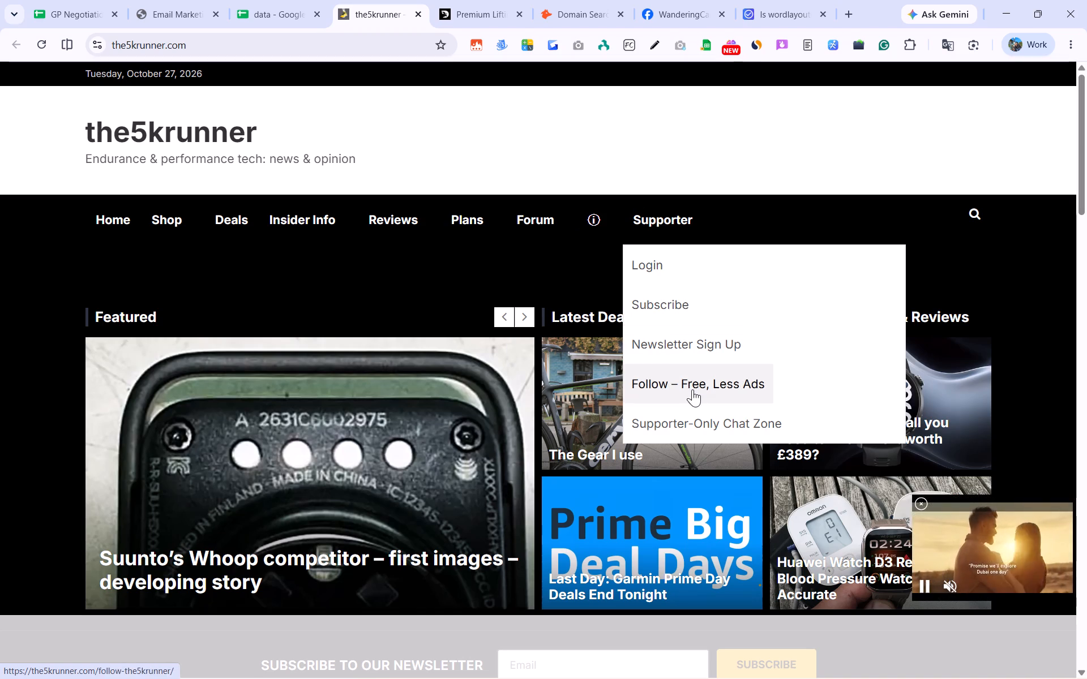
Dismiss the floating video ad on the5krunner.com and open the Privacy Policy page from its footer.
scroll(271, 501, "down", 3)
scroll(923, 566, "down", 1)
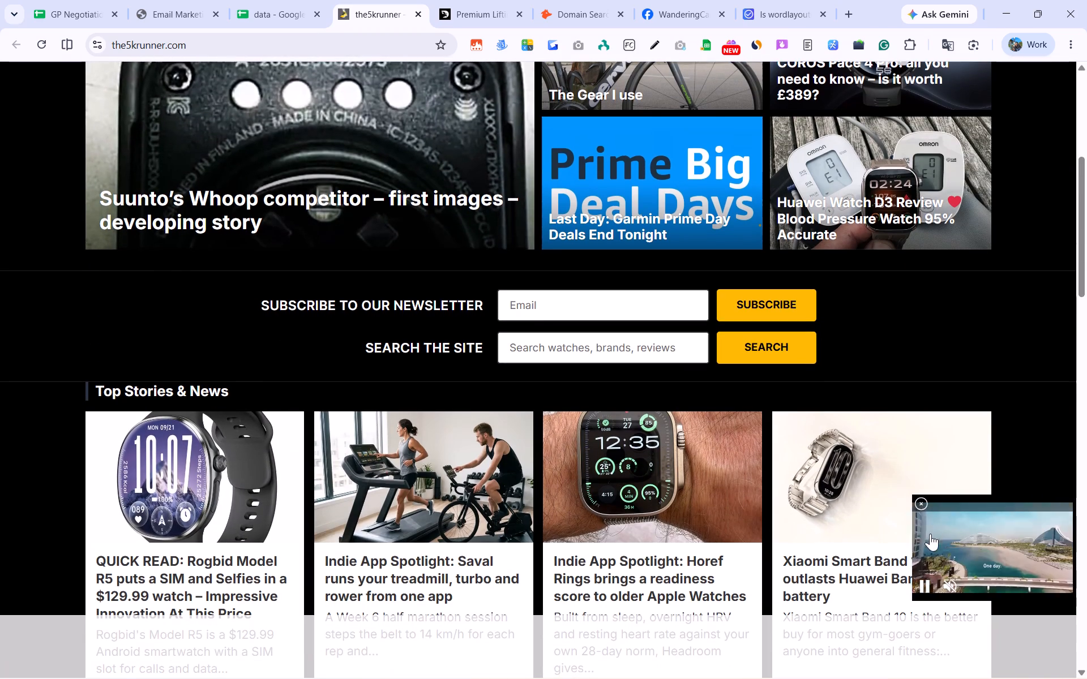
left_click(922, 500)
scroll(922, 500, "down", 14)
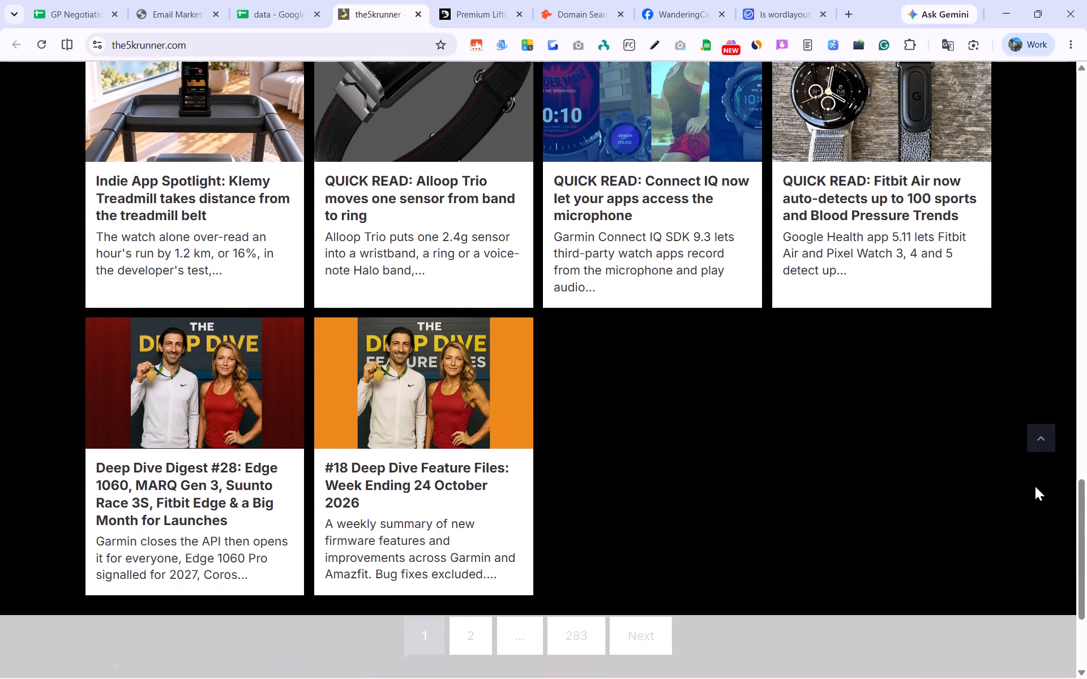
scroll(1035, 486, "down", 8)
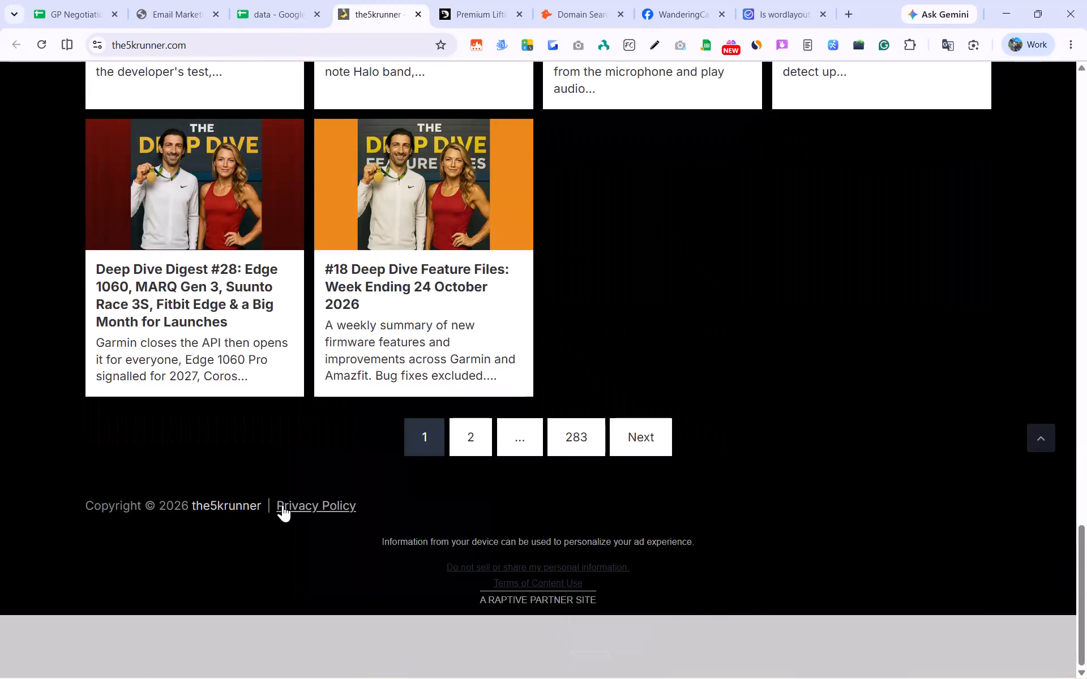
left_click(284, 505)
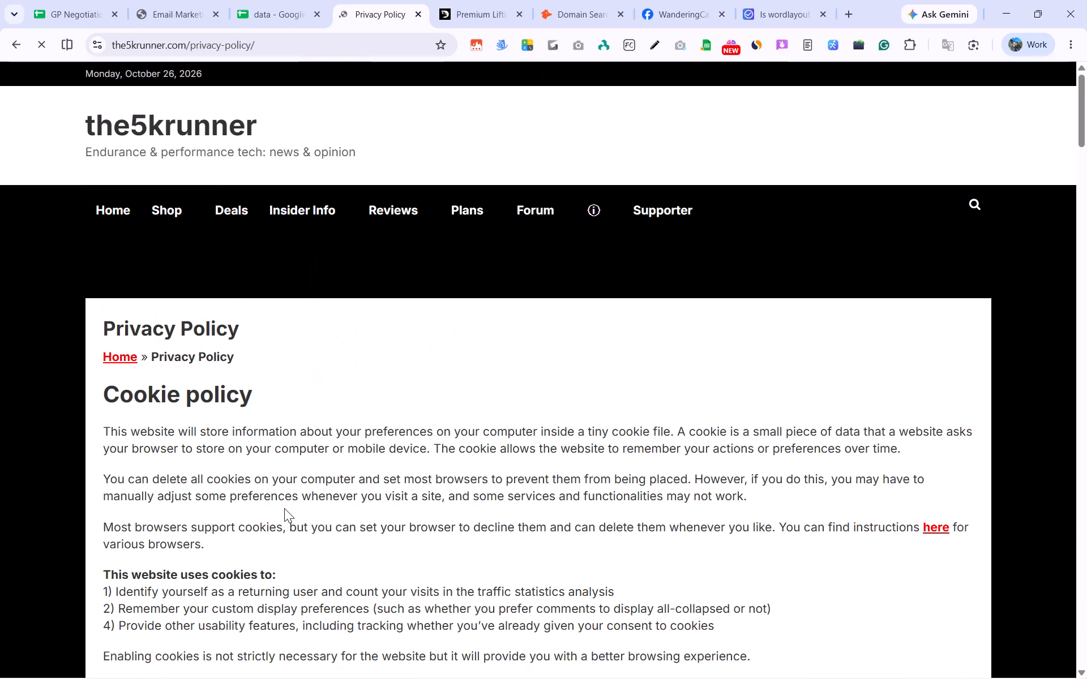
Search the5krunner's Privacy Policy for "@" and try to reveal the masked contact email link.
key("ctrl+f")
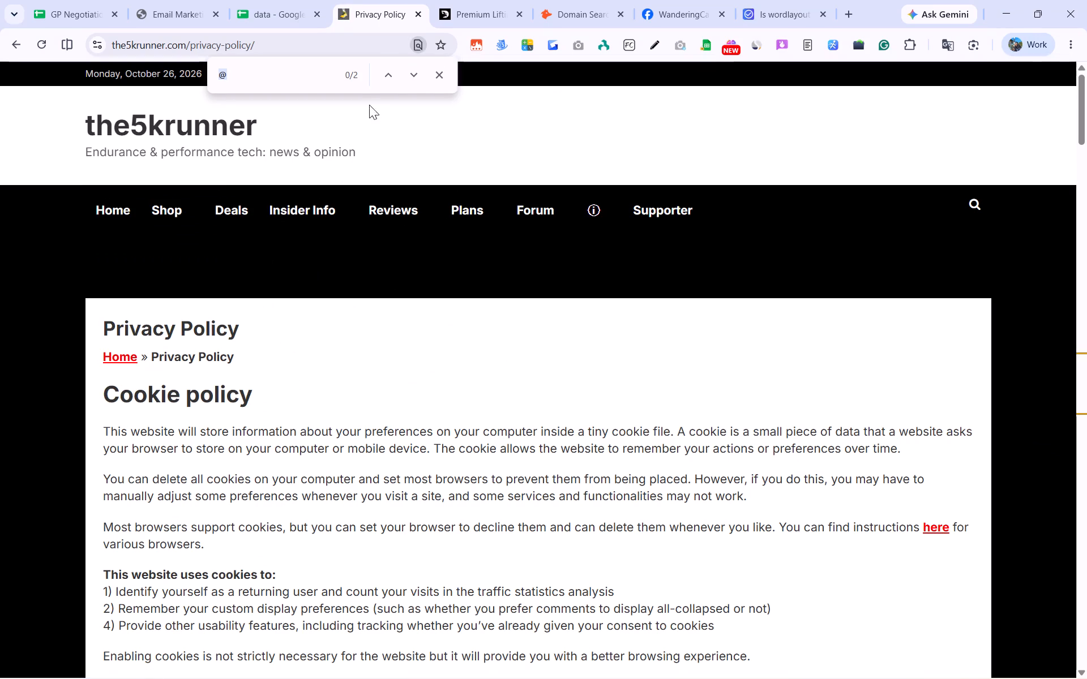
left_click(383, 73)
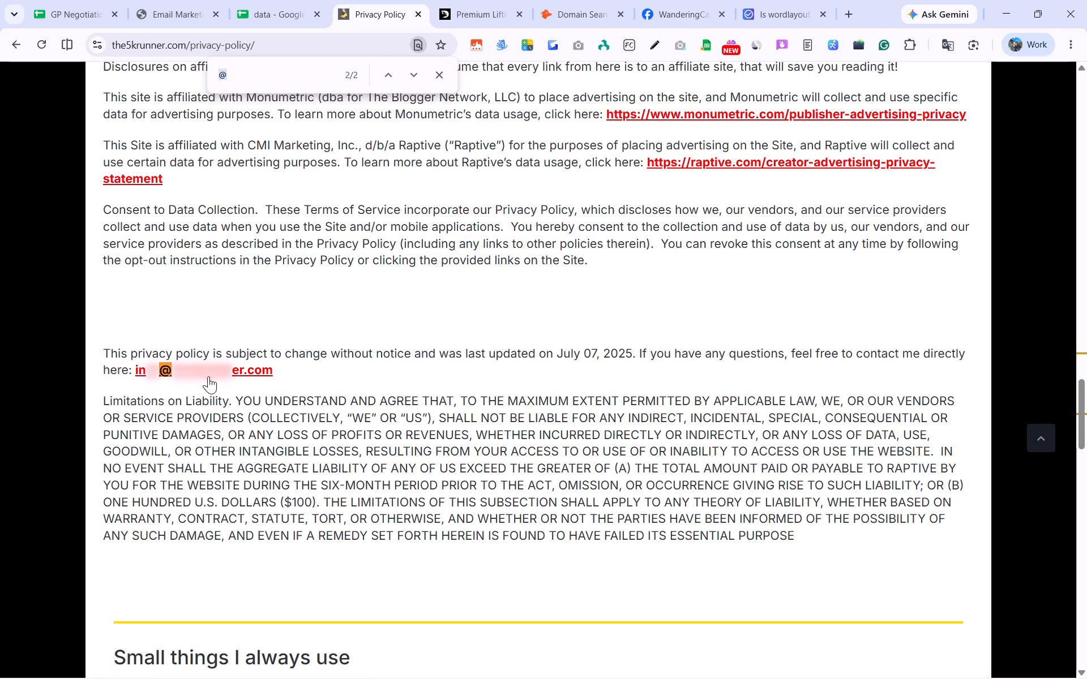
left_click(204, 372)
scroll(310, 406, "down", 13)
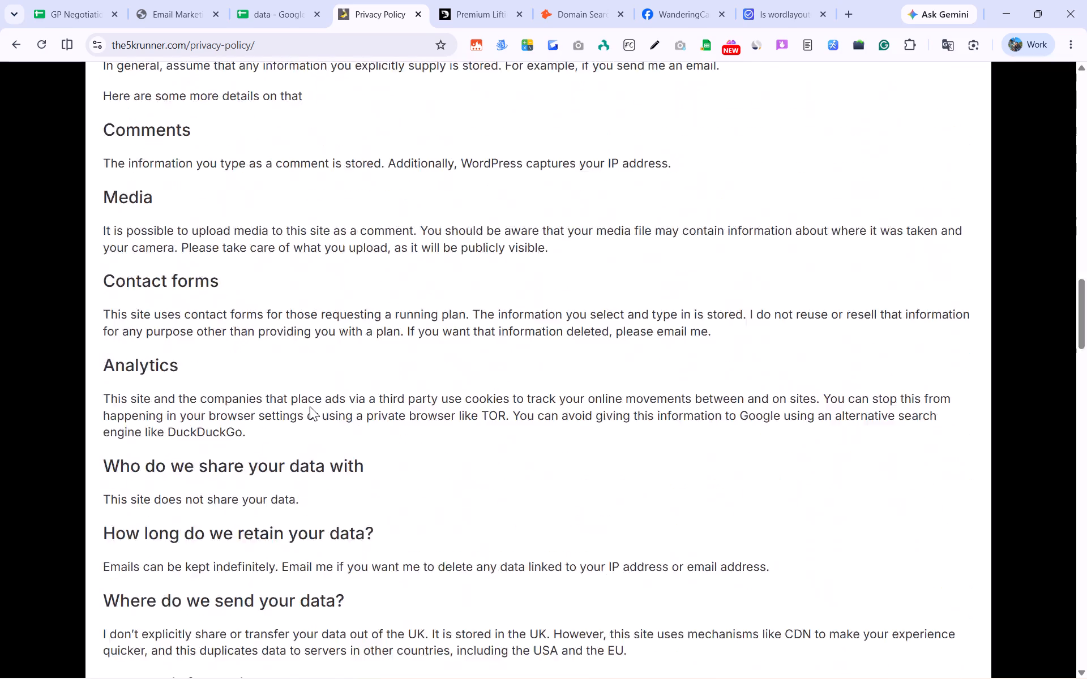
scroll(310, 406, "down", 2)
scroll(323, 294, "up", 7)
key("ctrl+f")
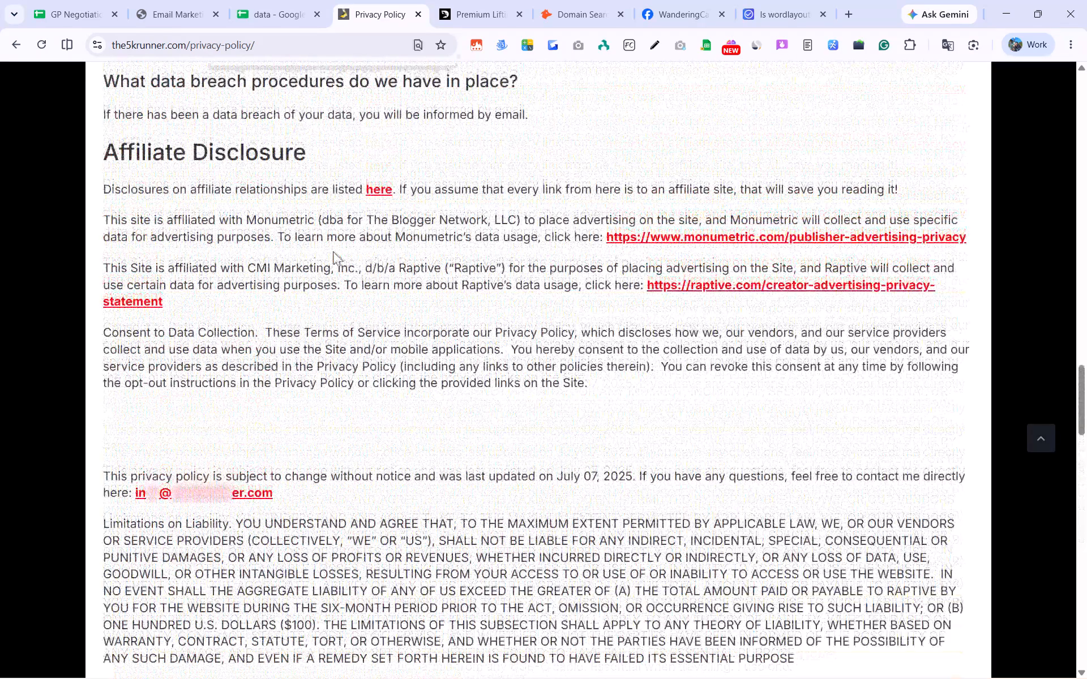
left_click_drag(204, 490, 217, 534)
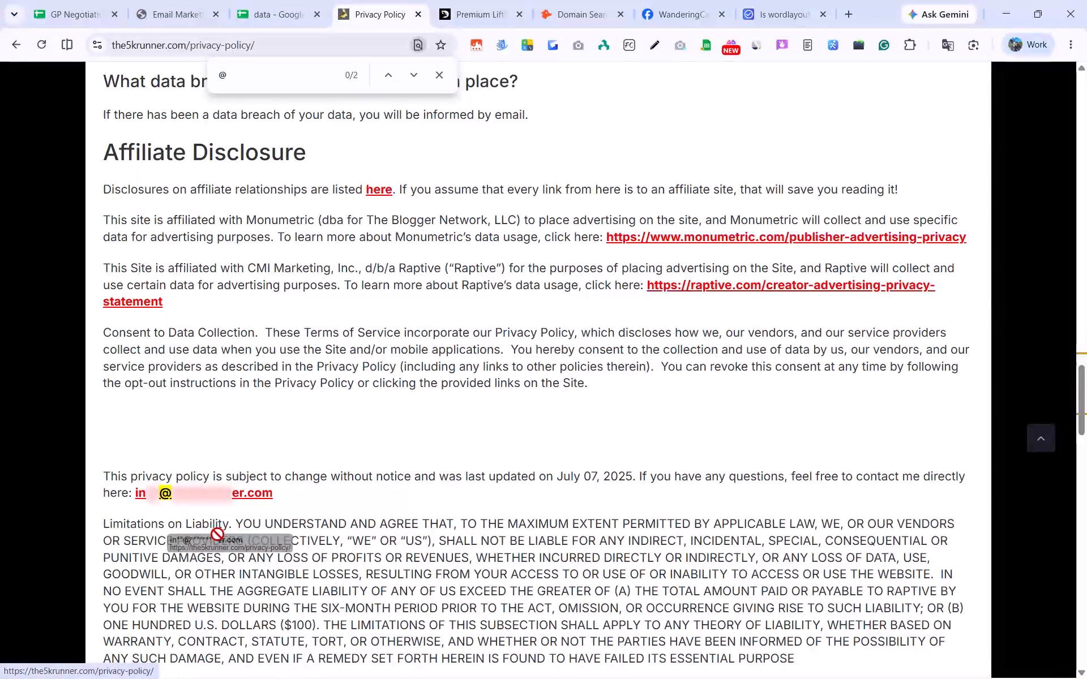
left_click_drag(217, 534, 242, 505)
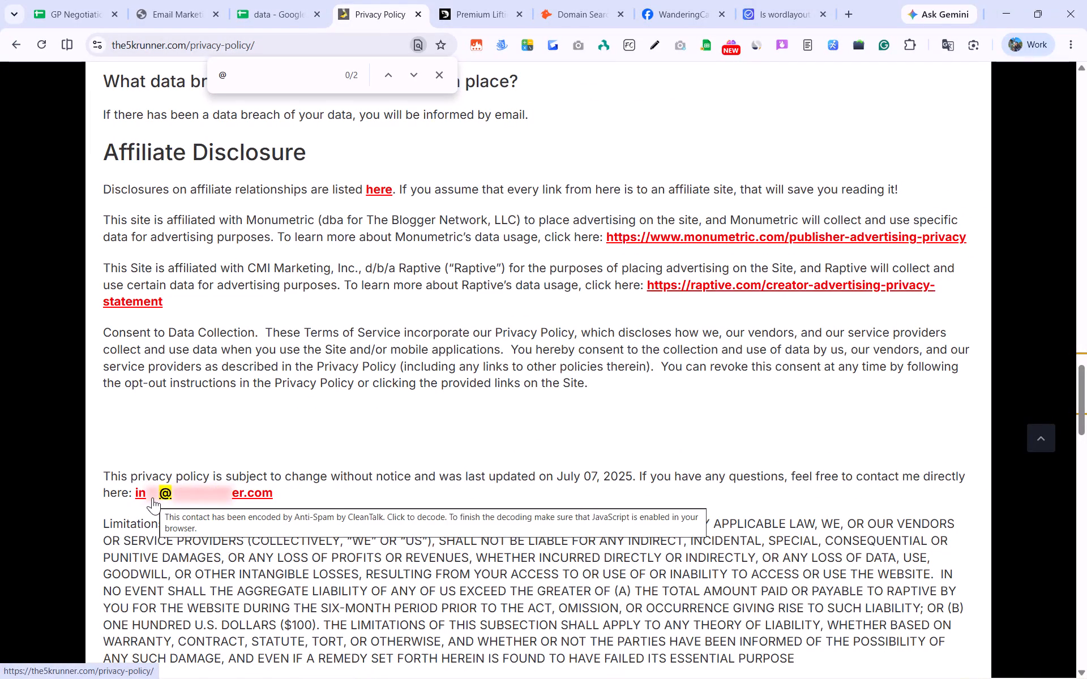
left_click(182, 493)
Decode the masked email under the Privacy Policy's Contact information heading and copy the full address.
scroll(309, 420, "down", 13)
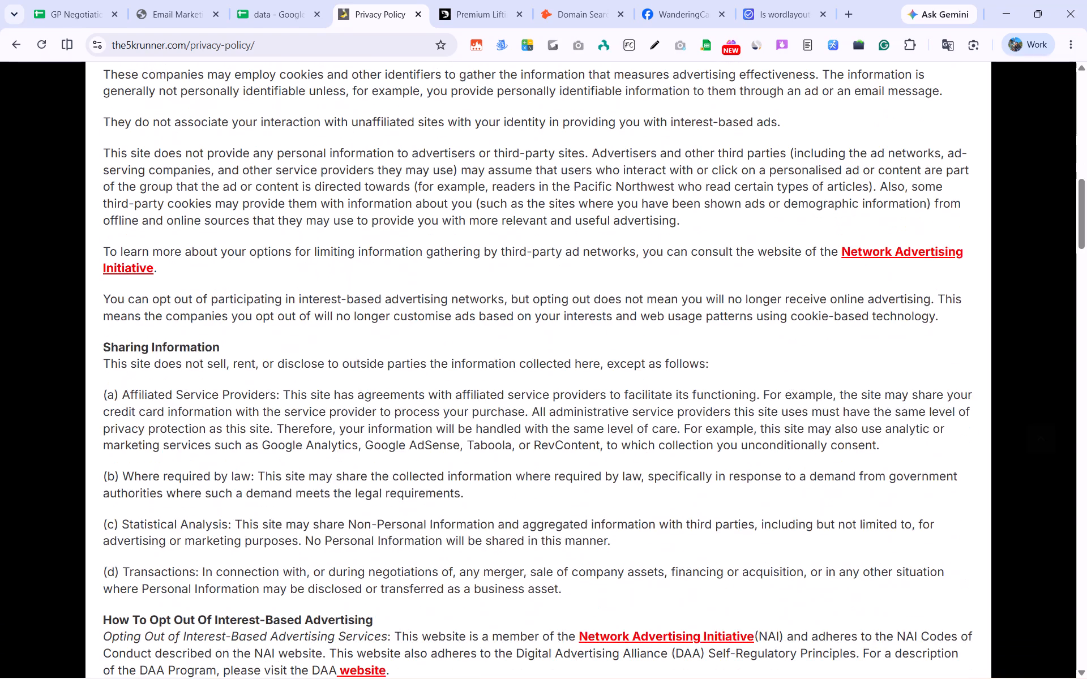
scroll(323, 418, "down", 11)
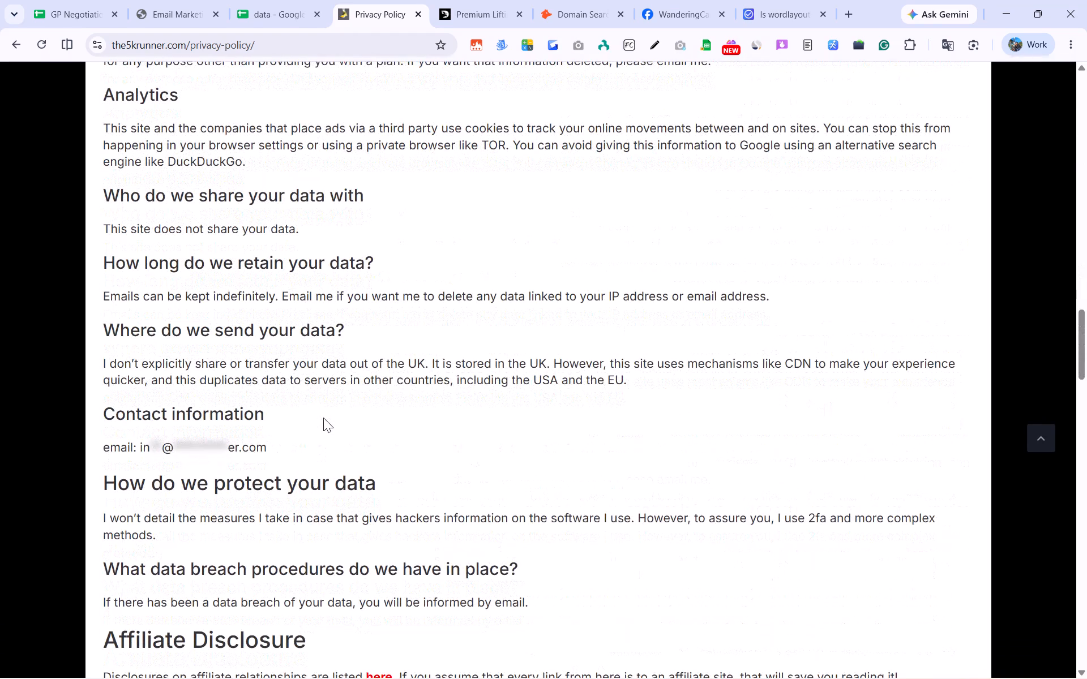
left_click(193, 450)
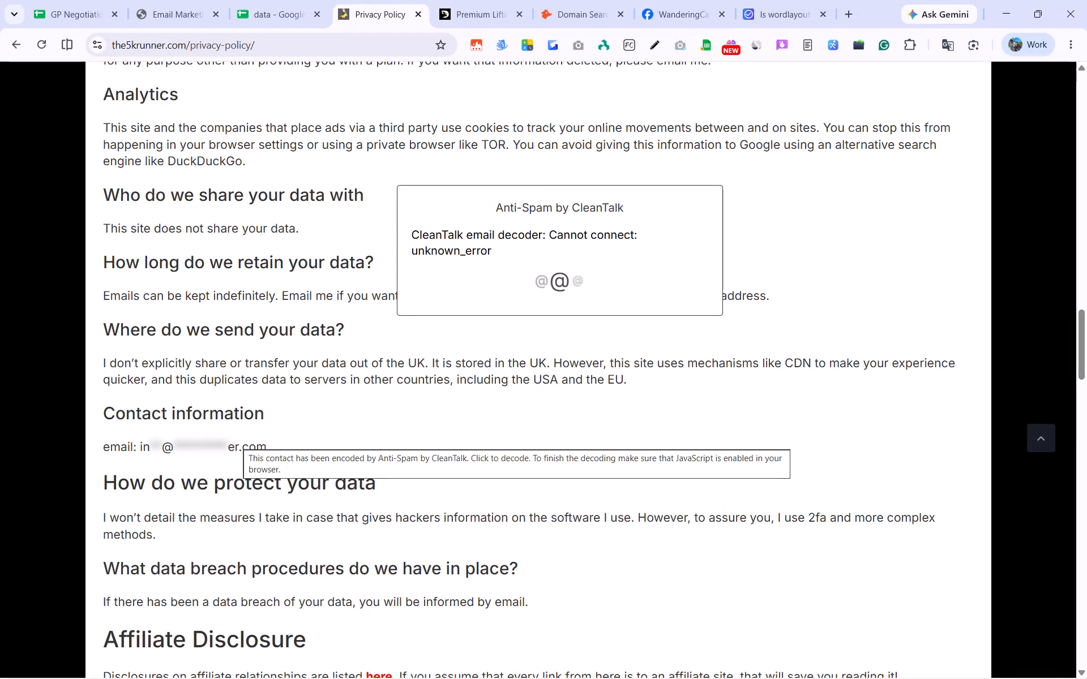
left_click(221, 453)
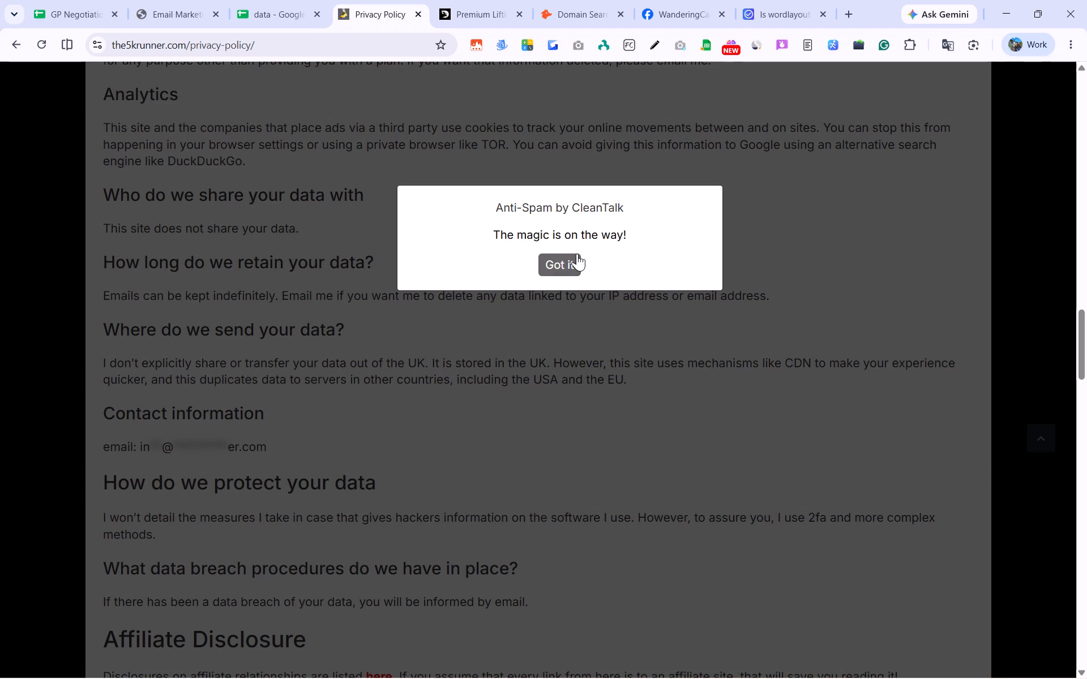
left_click(577, 253)
left_click(194, 443)
left_click(220, 454)
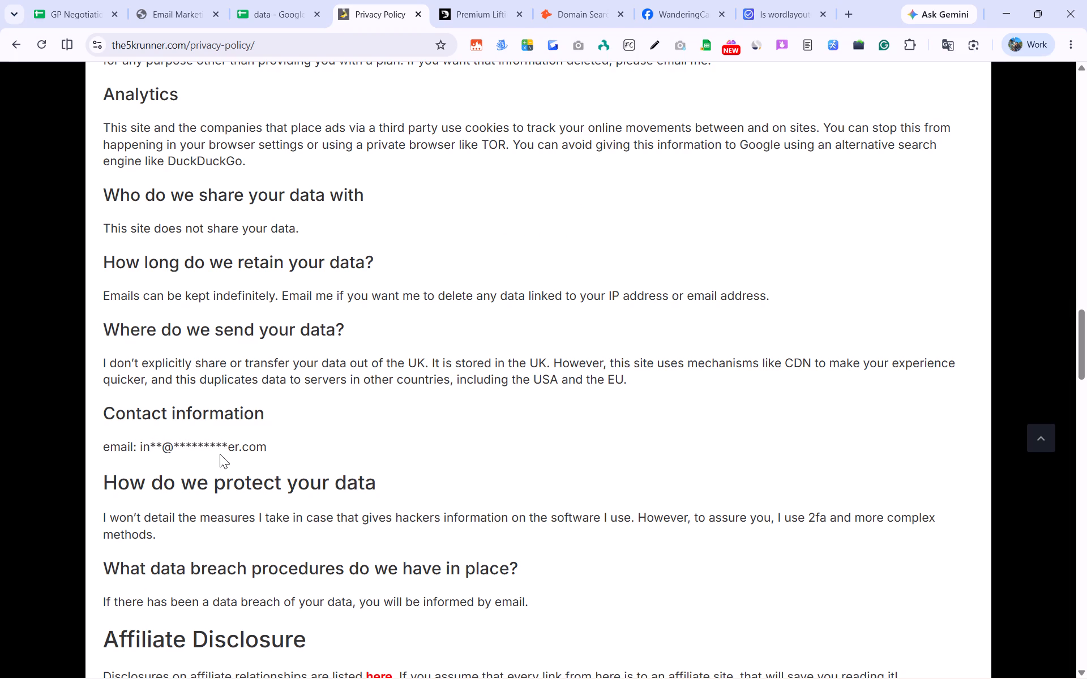
left_click_drag(284, 443, 142, 444)
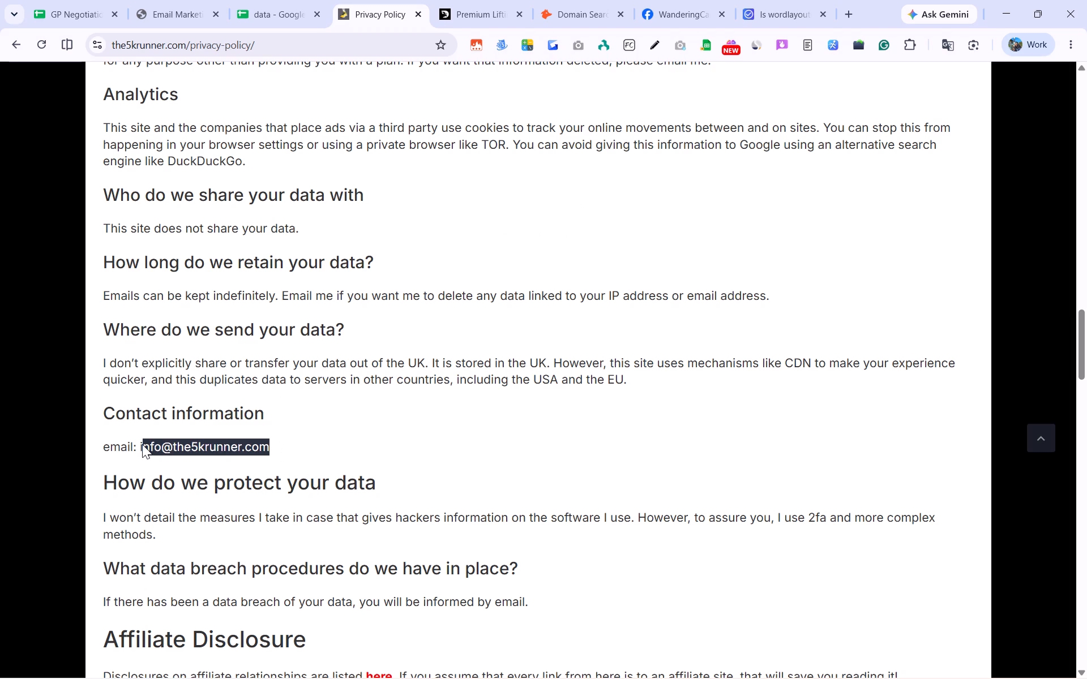
left_click_drag(142, 444, 140, 444)
key("ctrl+c")
Paste the copied email beside the5krunner.com in Sheet16 and close the site's Privacy Policy tab.
left_click(298, 0)
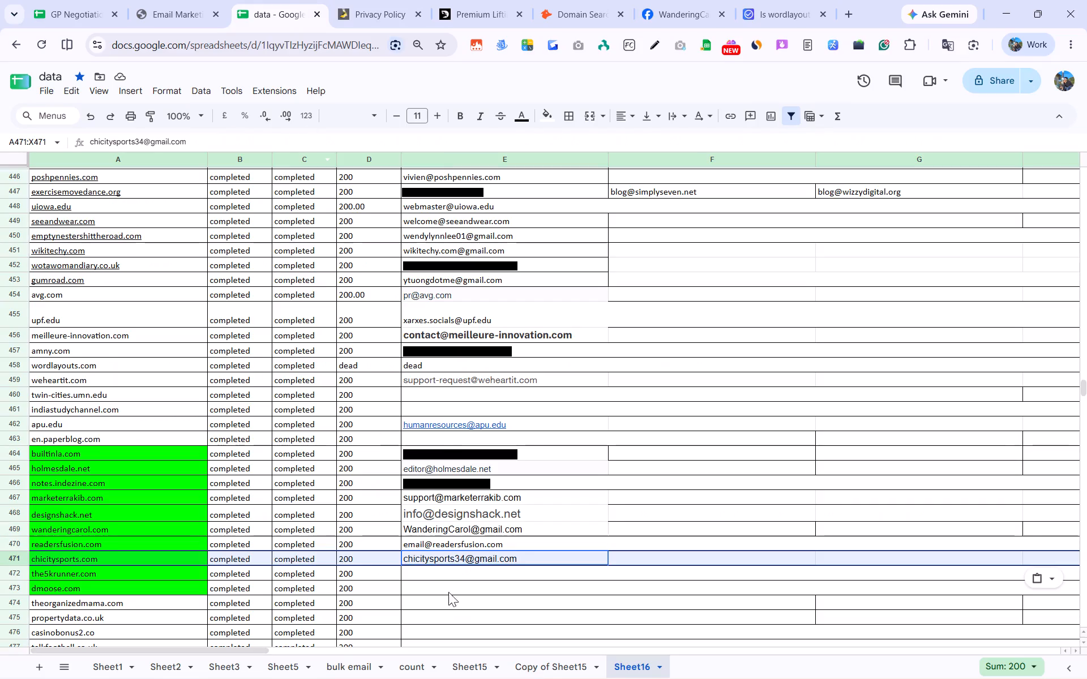
left_click(431, 575)
key("ctrl+v")
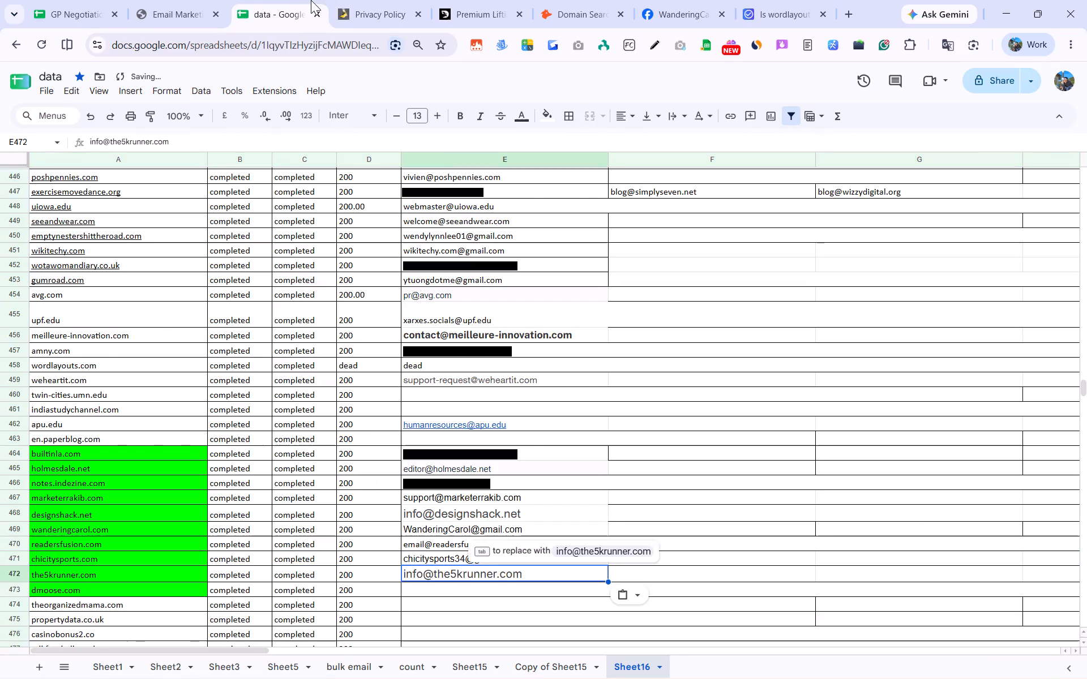
left_click(392, 6)
left_click(416, 12)
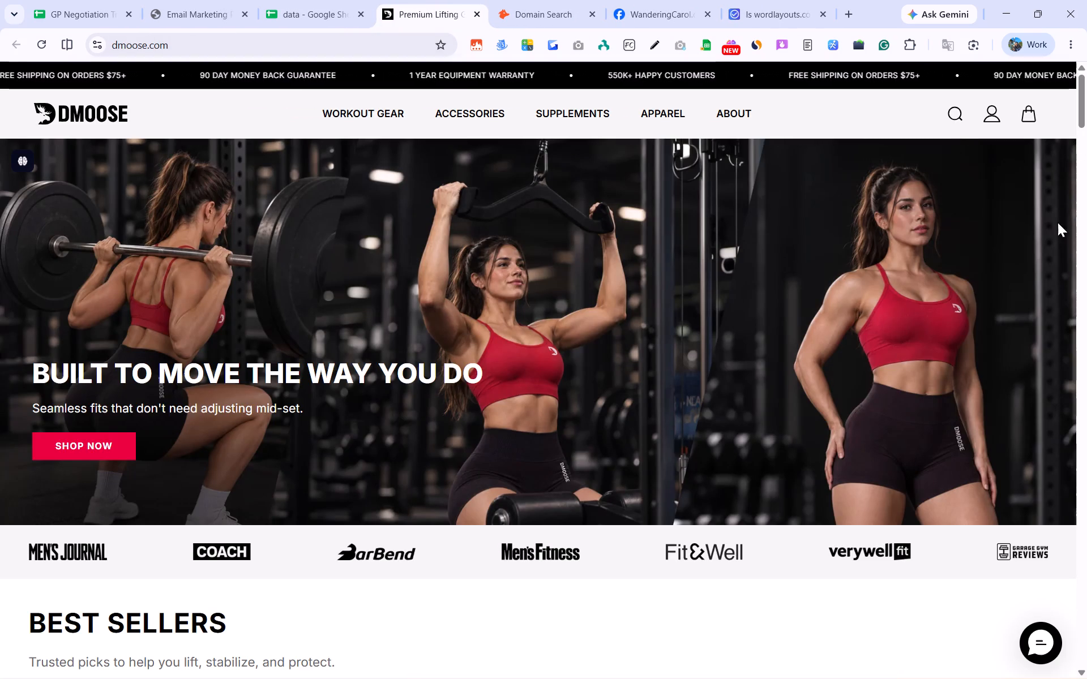
Examine dmoose.com's homepage down towards the footer for contact details.
scroll(796, 399, "down", 13)
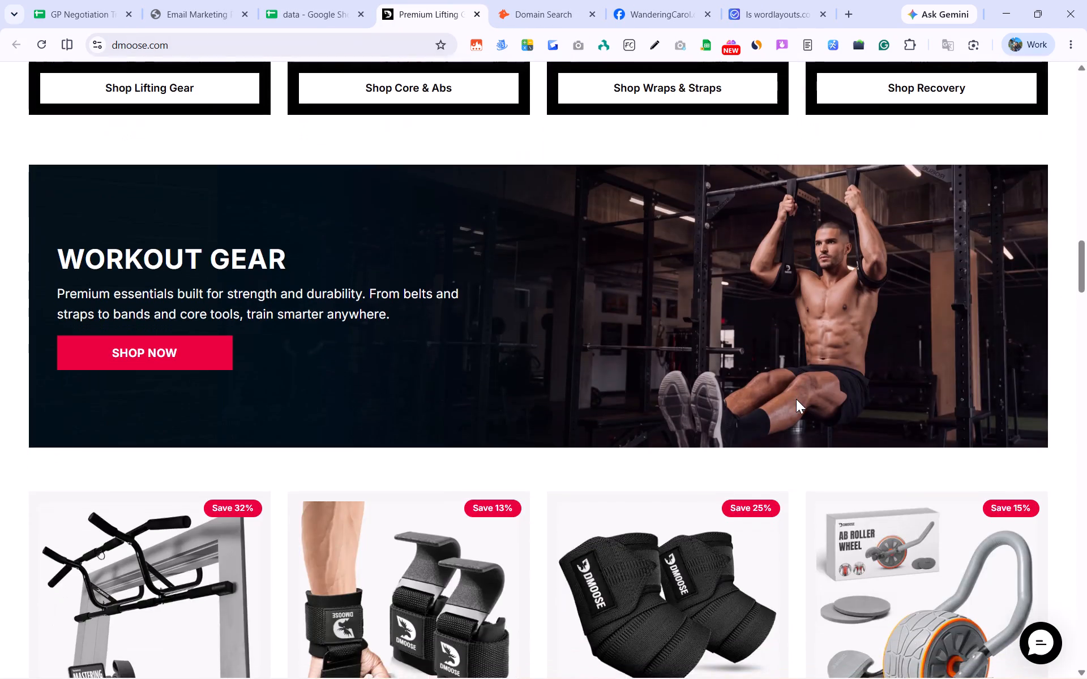
scroll(796, 399, "down", 20)
scroll(796, 399, "up", 8)
scroll(796, 399, "down", 10)
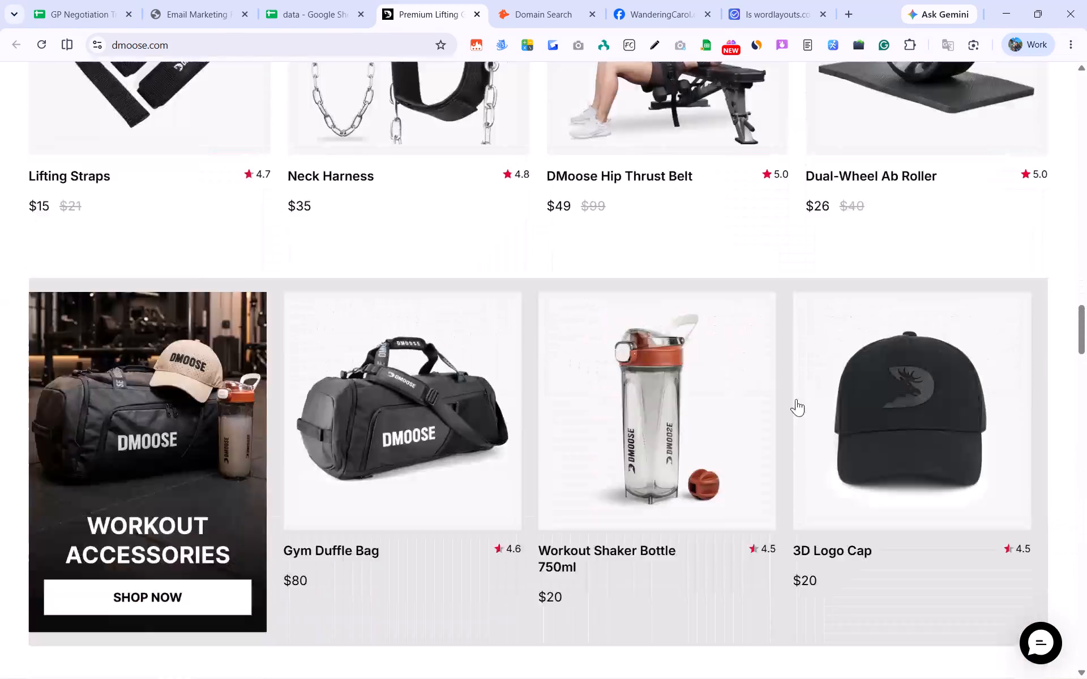
scroll(796, 399, "down", 8)
scroll(828, 450, "down", 17)
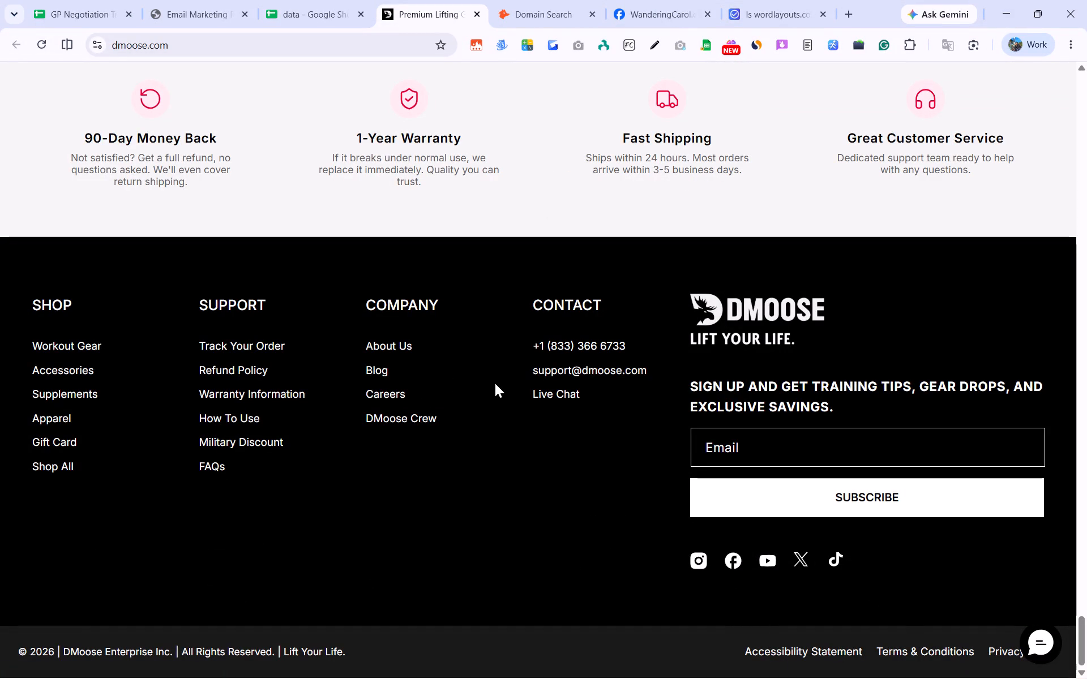
Copy the support email from dmoose.com's footer and paste it beside dmoose.com in Sheet16.
right_click(559, 369)
left_click(646, 195)
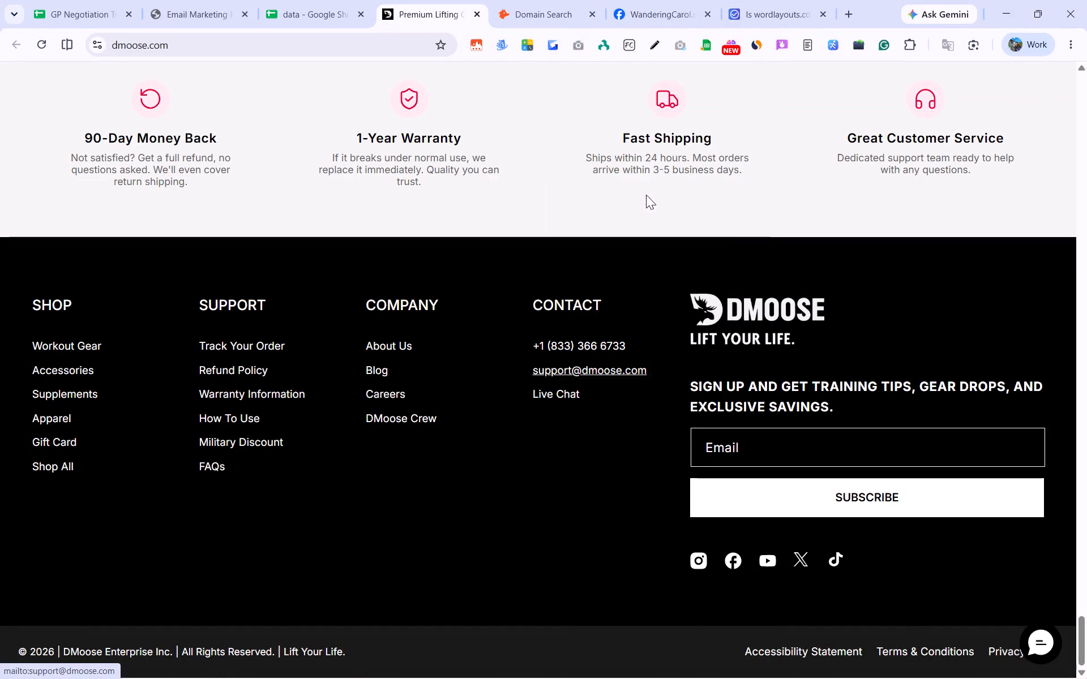
left_click(317, 0)
left_click(429, 590)
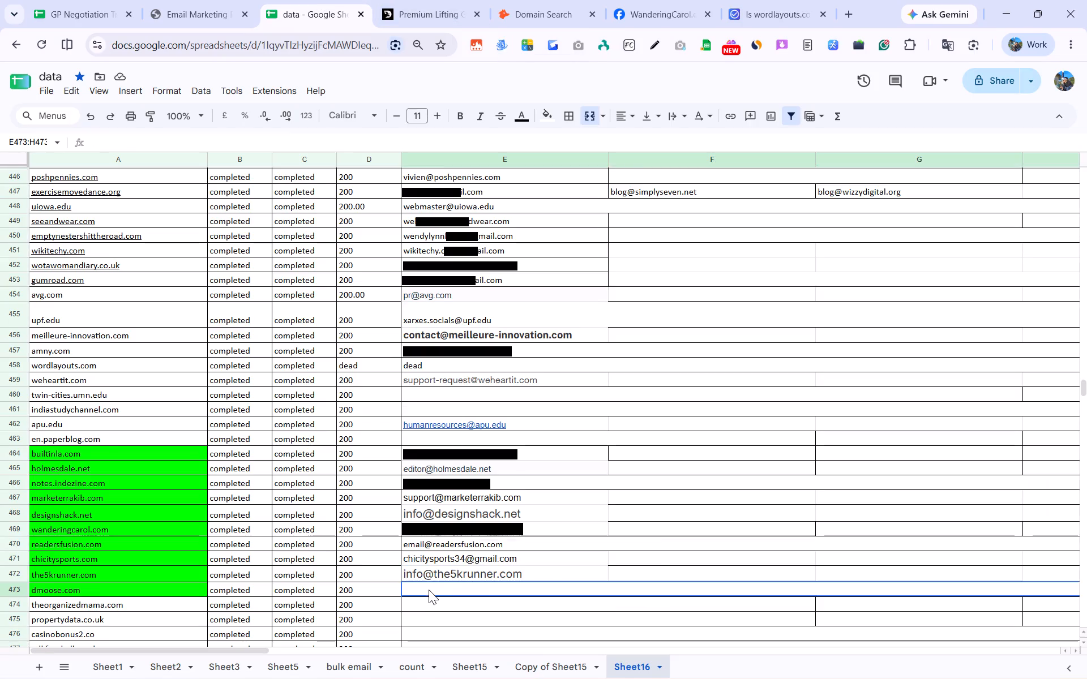
key("ctrl+v")
left_click(571, 616)
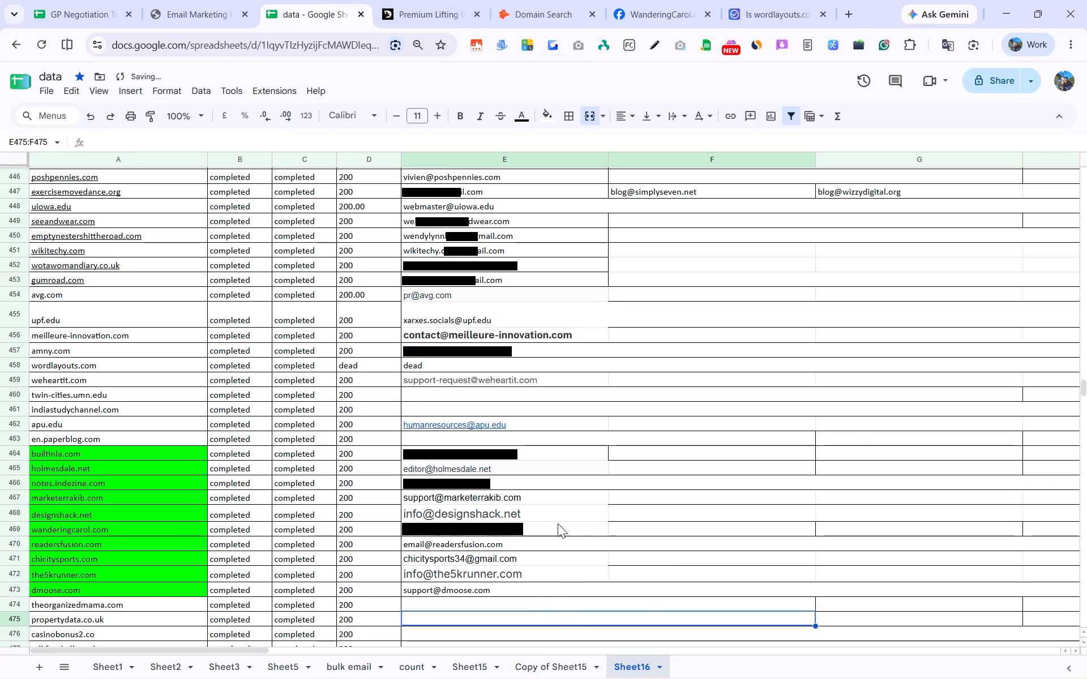
scroll(550, 520, "down", 2)
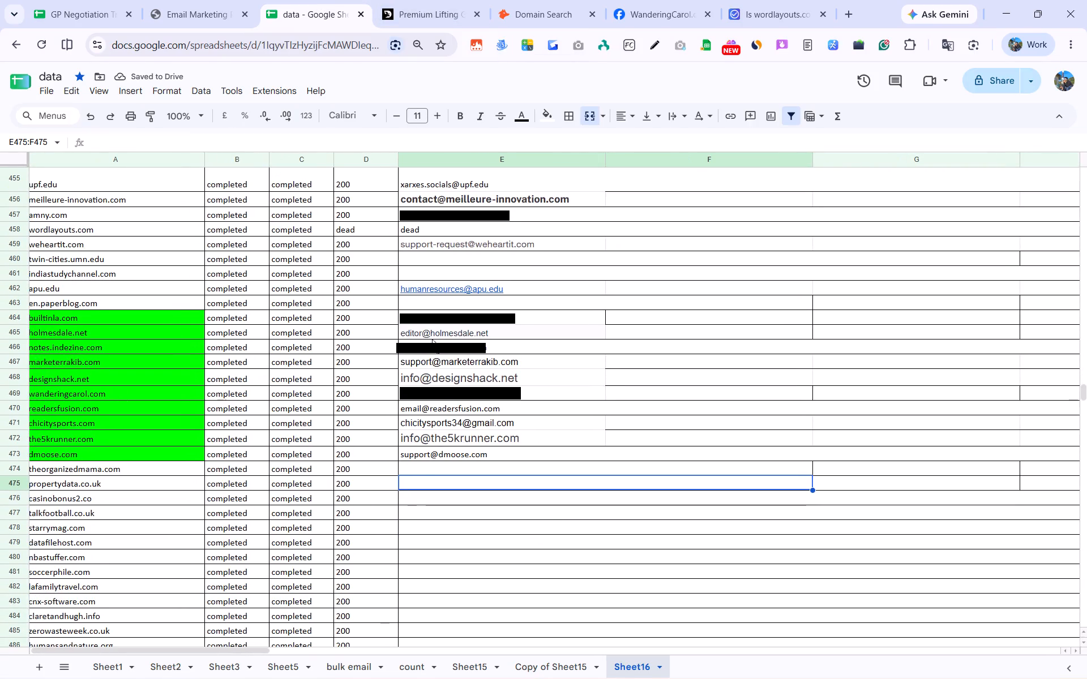
scroll(404, 386, "down", 3)
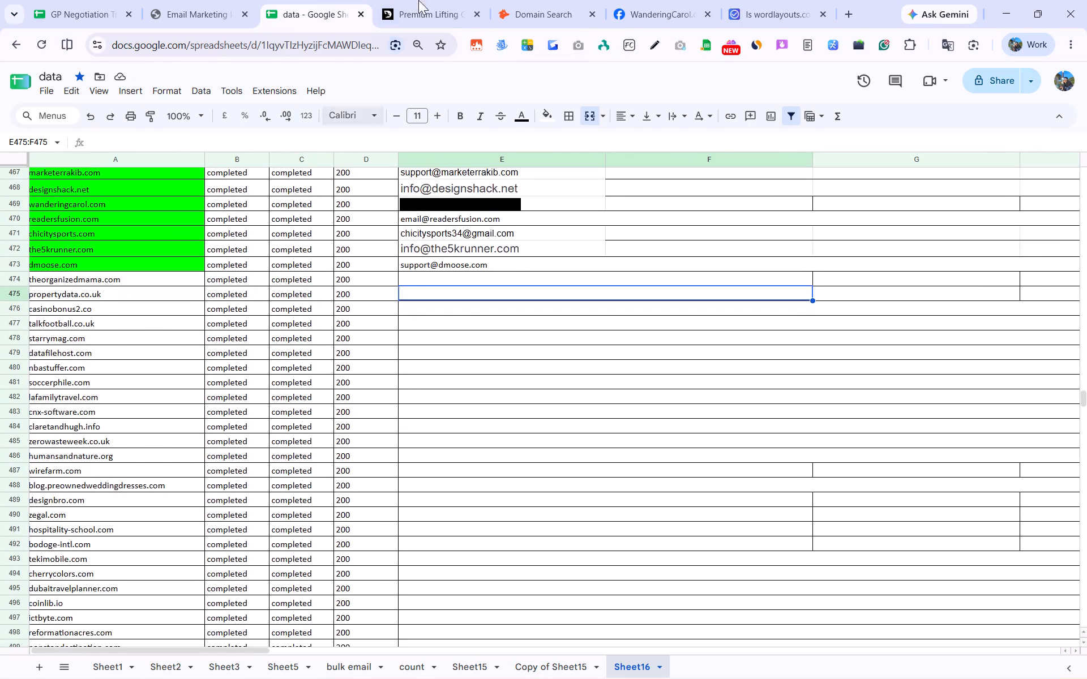
Close the finished dmoose.com and WanderingCarol Facebook tabs.
left_click(422, 0)
left_click(470, 12)
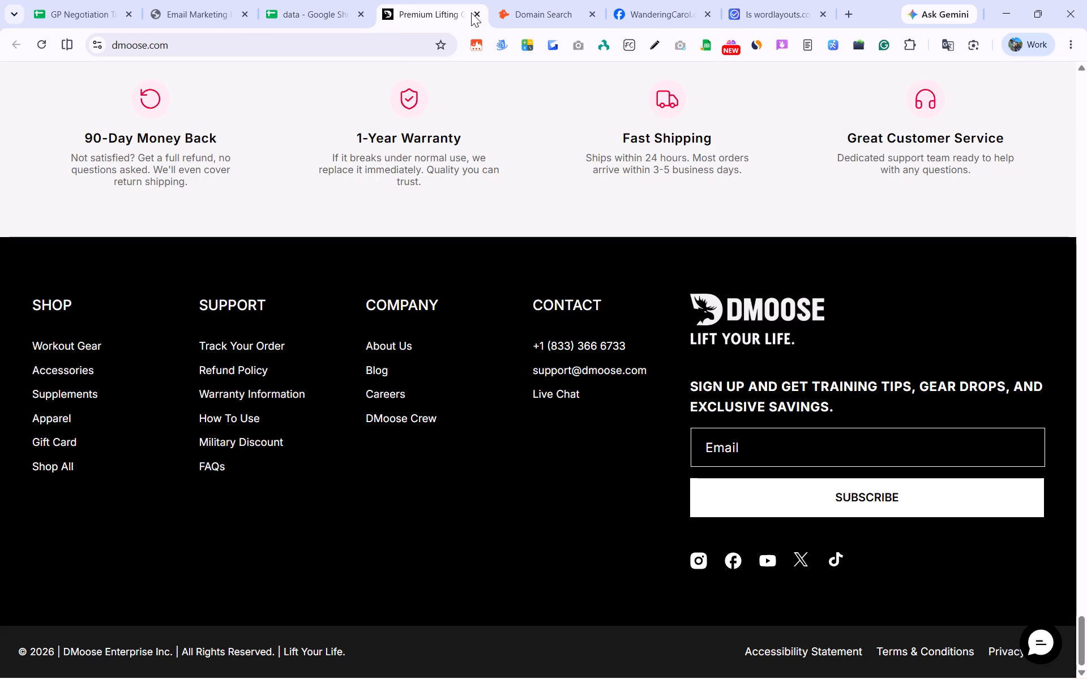
left_click(475, 12)
left_click(499, 4)
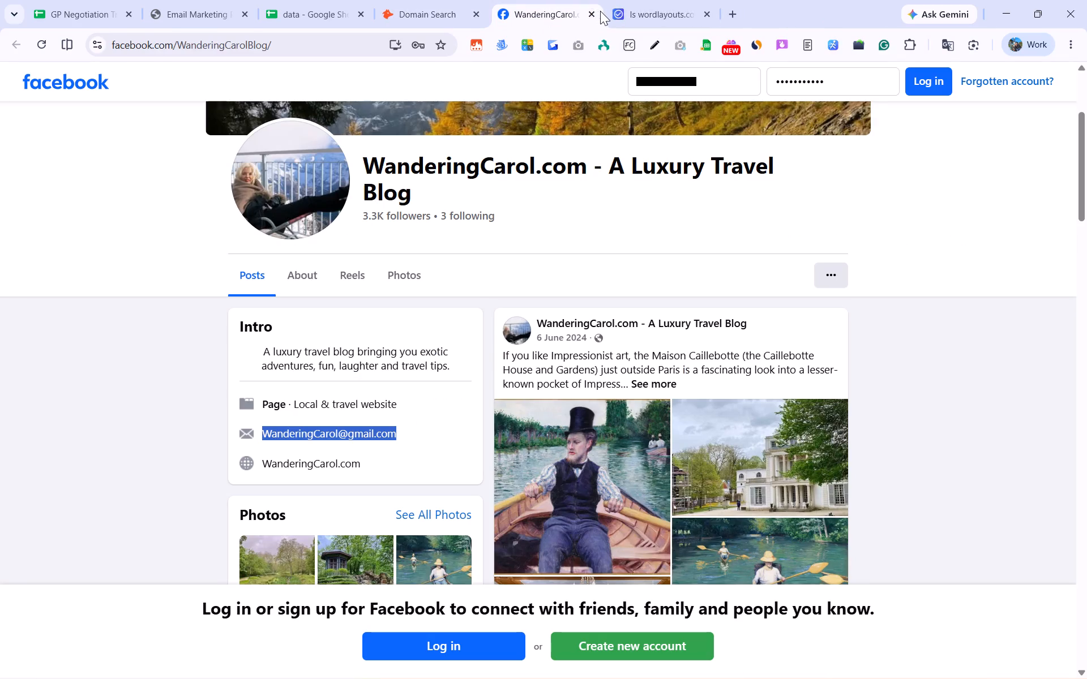
left_click(587, 13)
Remove the green fill from the website cells builtinla.com through dmoose.com in Sheet16.
left_click(324, 0)
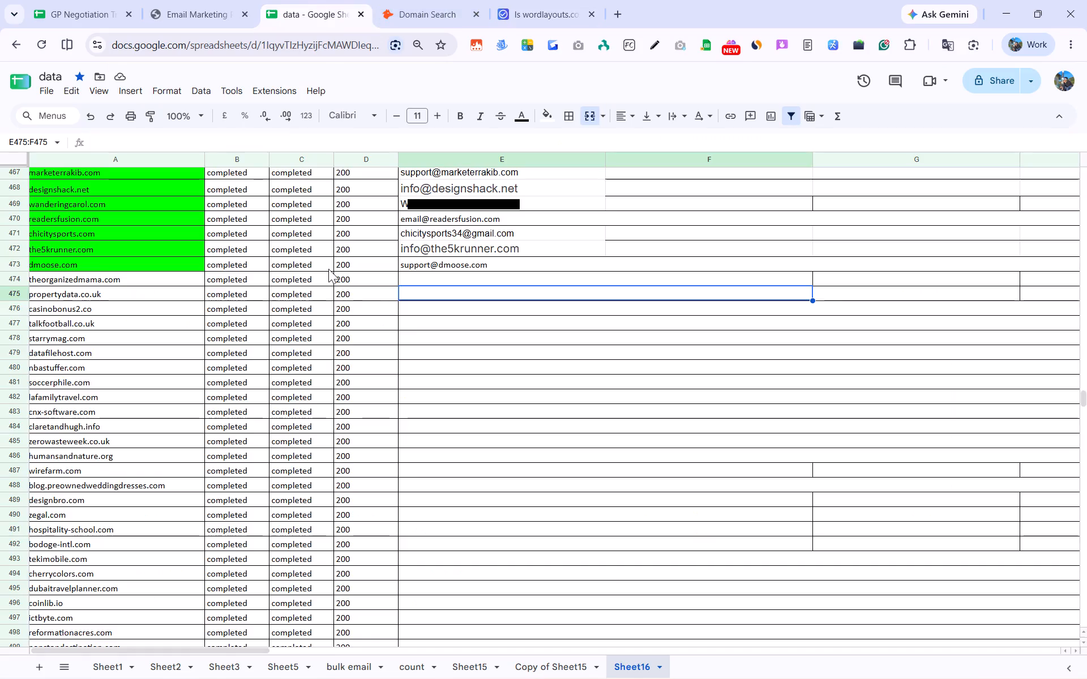
scroll(320, 329, "down", 1)
scroll(142, 251, "up", 1)
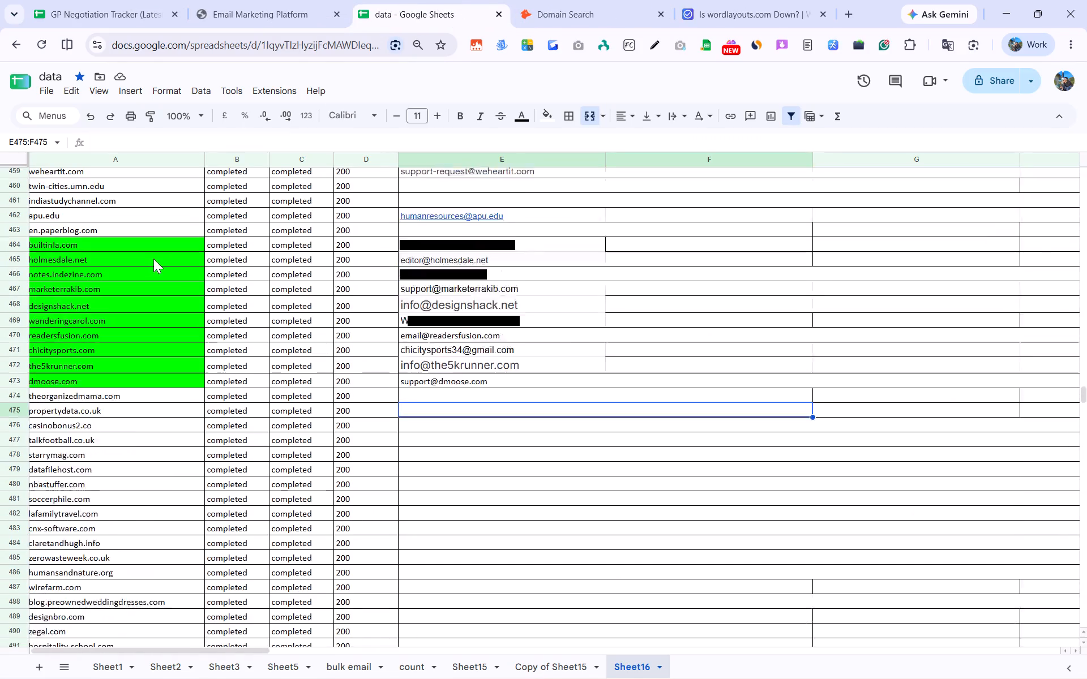
scroll(153, 259, "up", 1)
left_click_drag(159, 269, 129, 406)
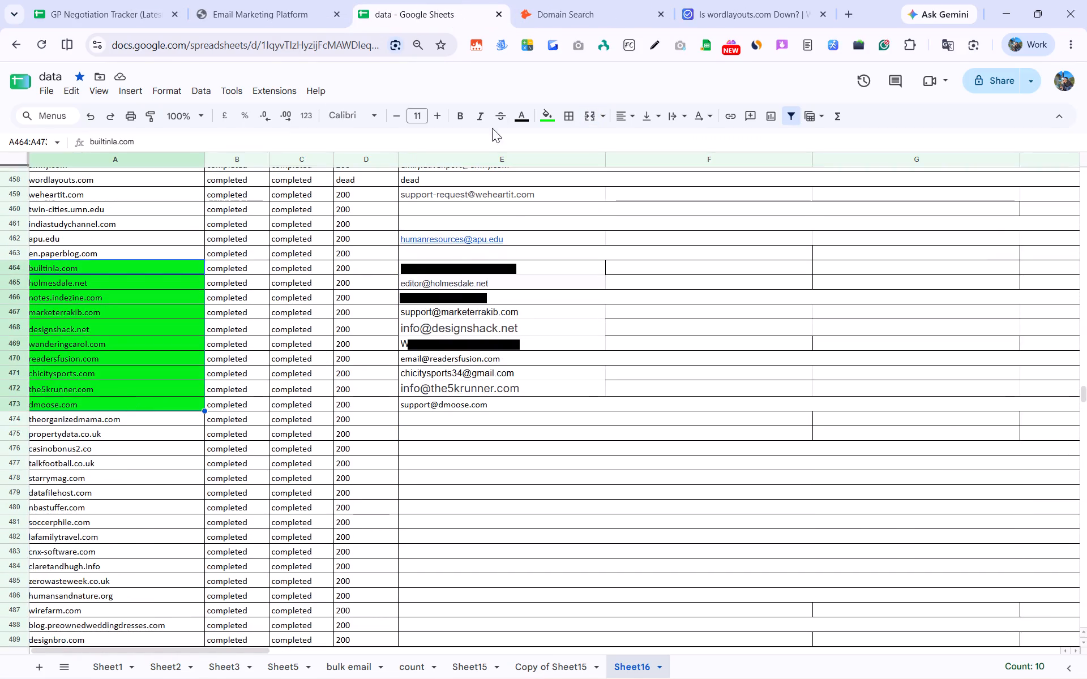
scroll(579, 88, "right", 3)
scroll(554, 360, "right", 5)
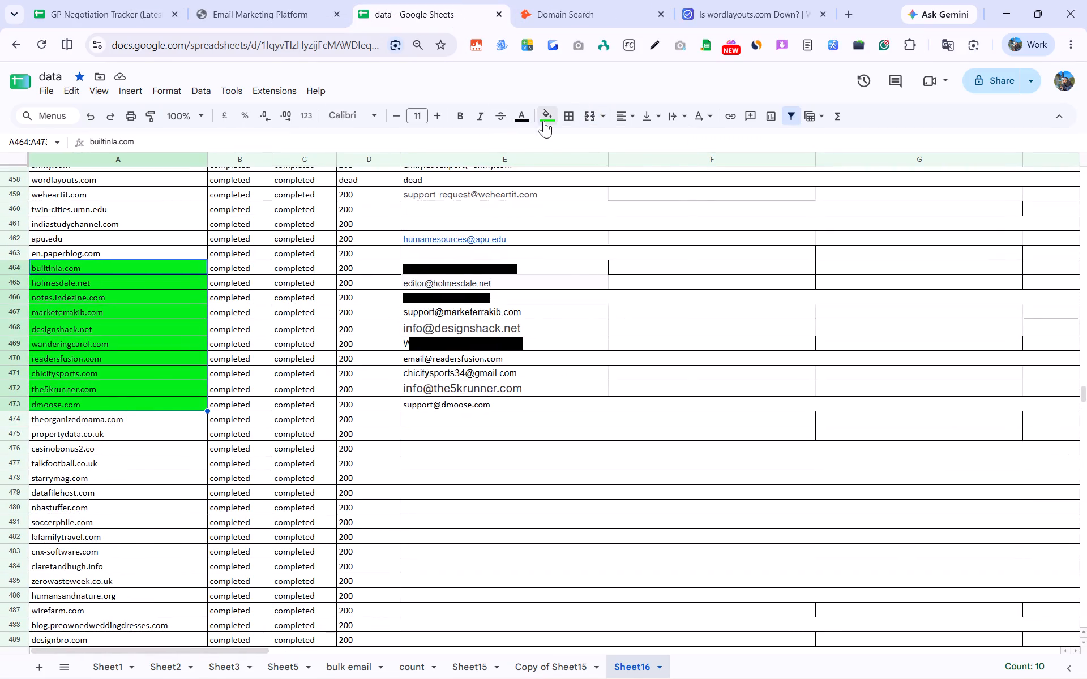
left_click(543, 121)
left_click(674, 161)
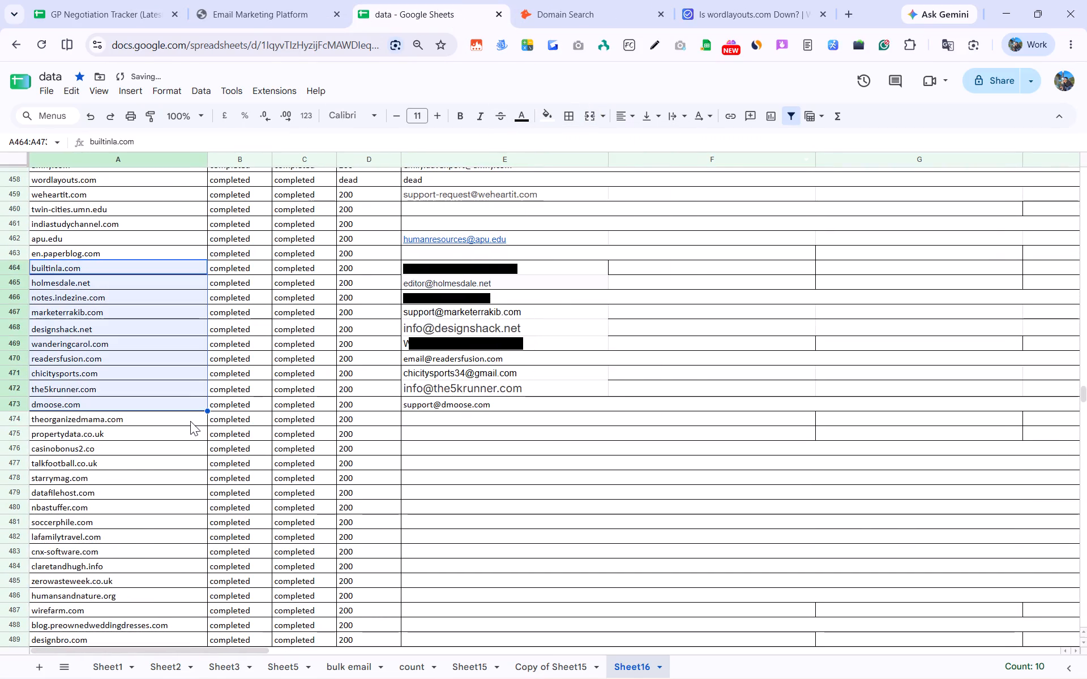
Copy the websites theorganizedmama.com through cnx-software.com from Sheet16 and load them into the bulk URL opener in a new tab.
left_click_drag(190, 421, 185, 548)
key("ctrl+c")
scroll(161, 501, "down", 5)
scroll(161, 501, "up", 1)
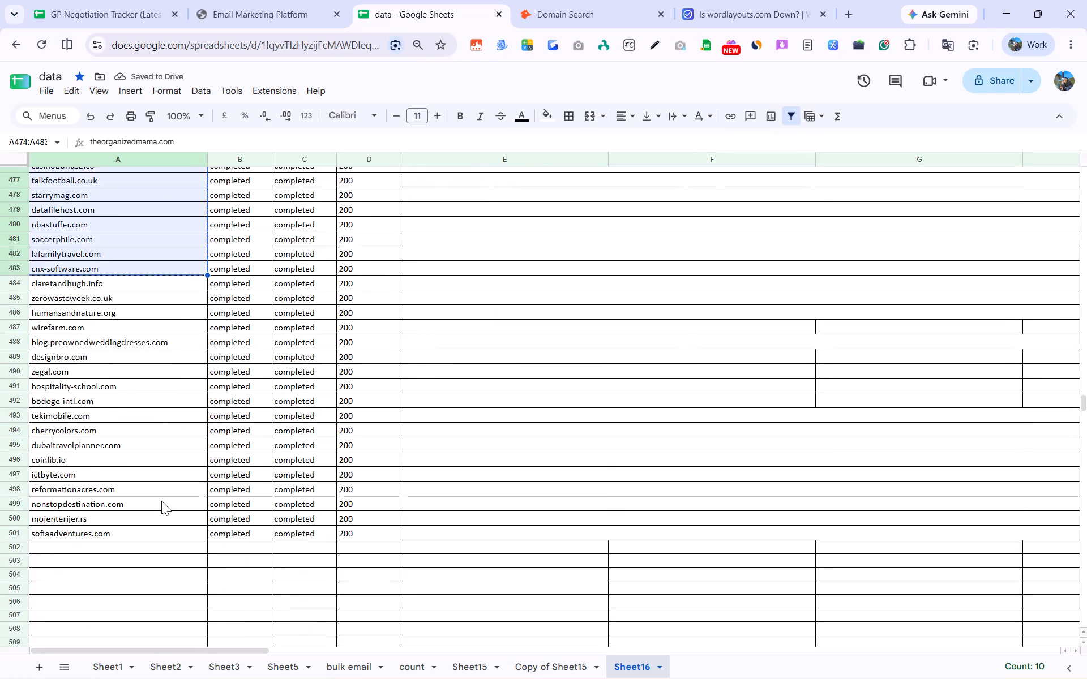
scroll(161, 501, "up", 1)
left_click(849, 2)
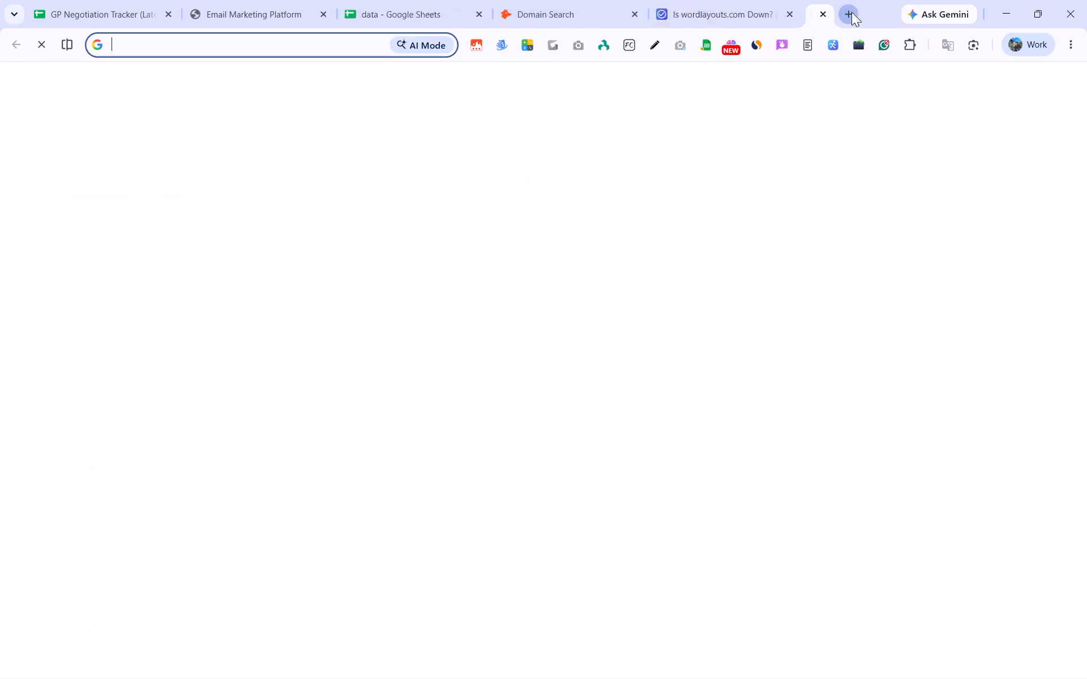
left_click(861, 42)
key("ctrl+v")
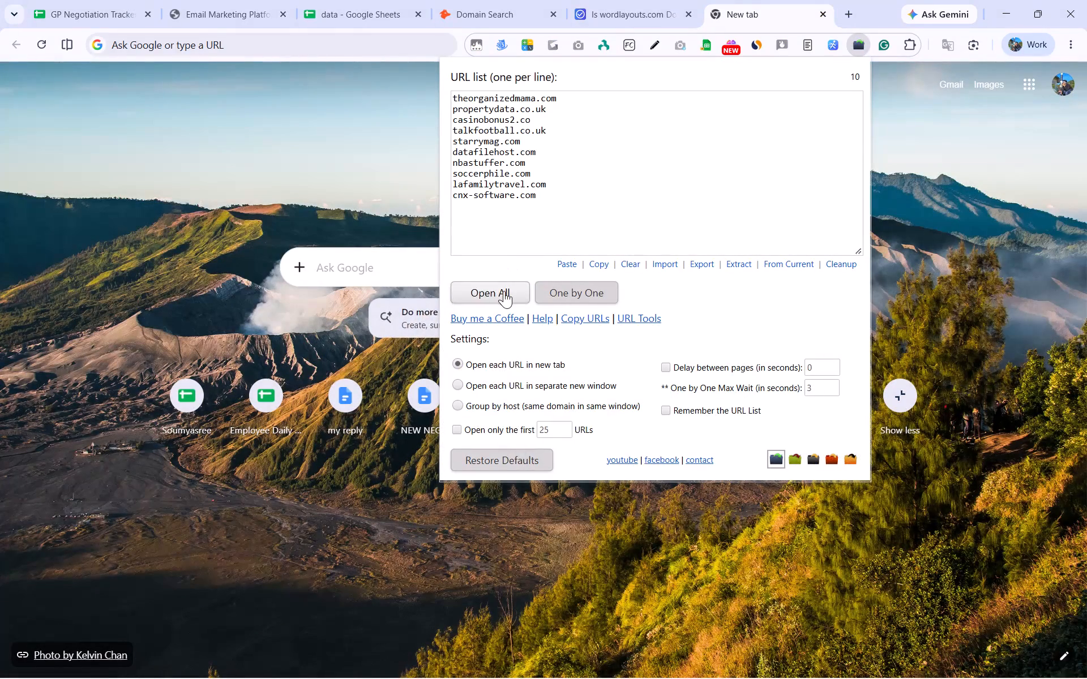
Open all ten listed domains, theorganizedmama.com to cnx-software.com, each in its own new tab.
left_click(504, 291)
Fill the domain cells A474:A483, theorganizedmama.com to cnx-software.com, with bright green in Sheet16.
left_click(168, 0)
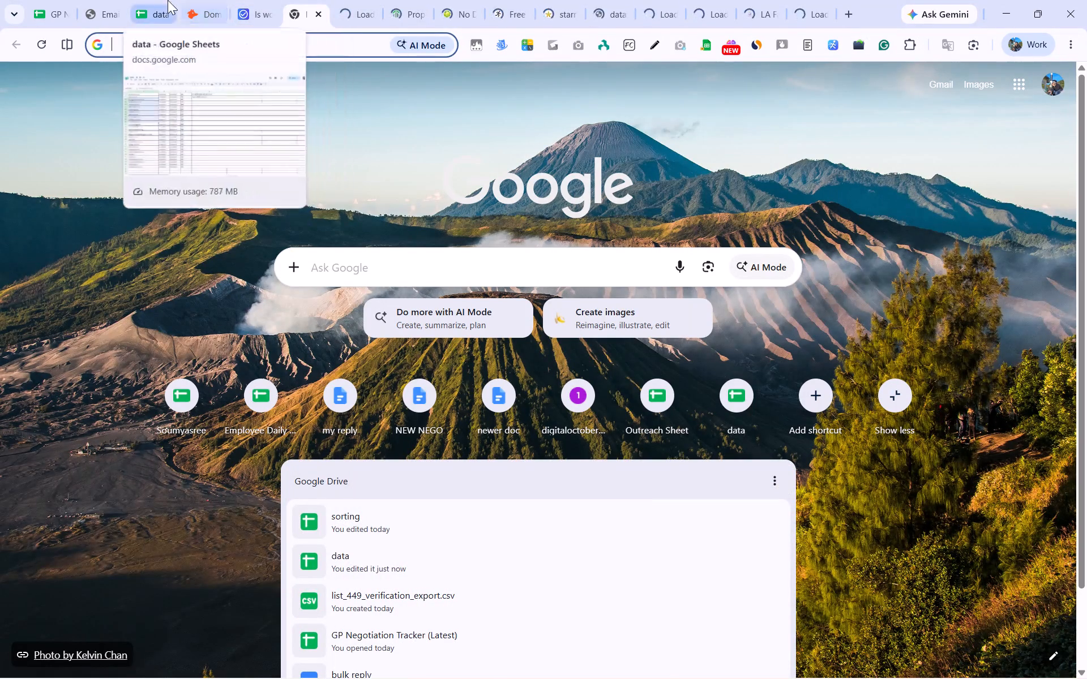
left_click(550, 118)
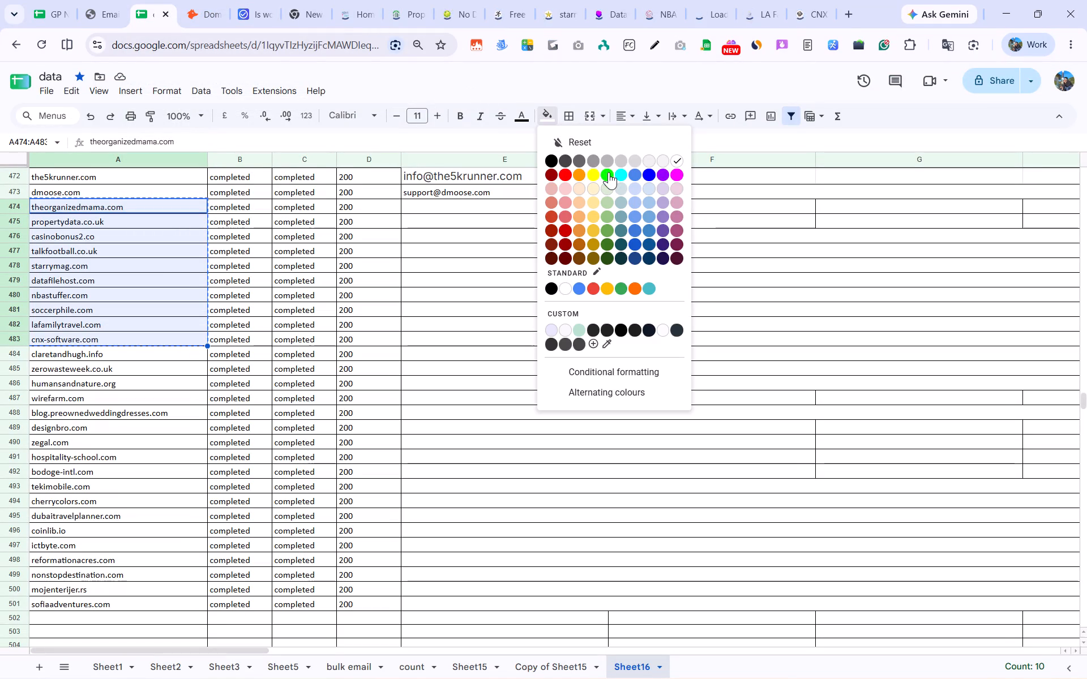
left_click(610, 172)
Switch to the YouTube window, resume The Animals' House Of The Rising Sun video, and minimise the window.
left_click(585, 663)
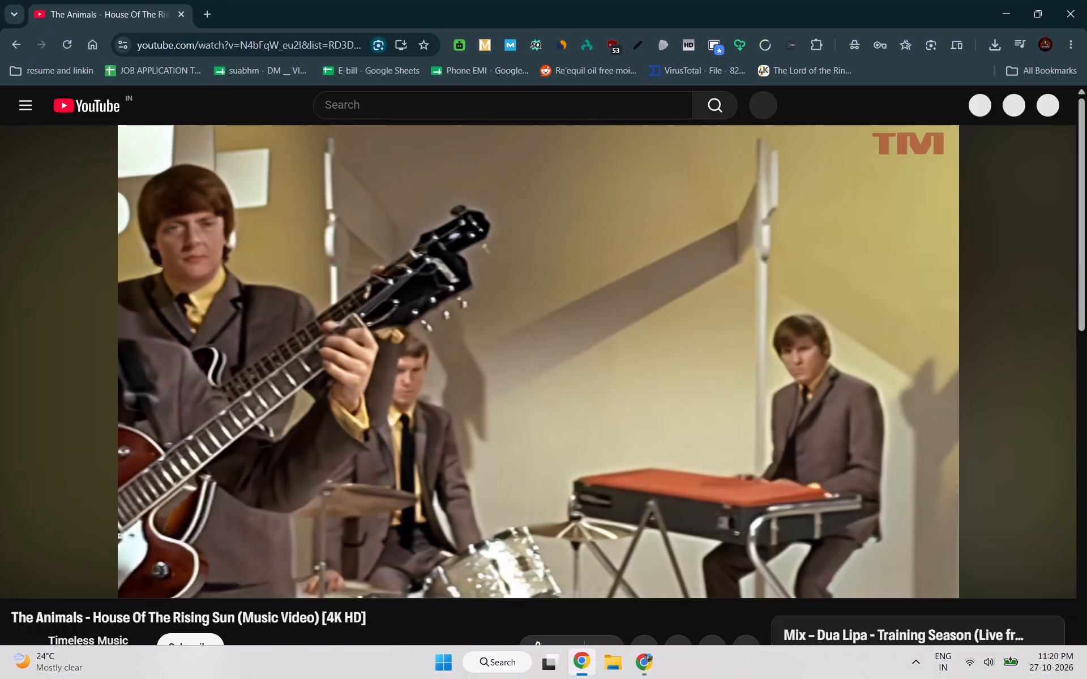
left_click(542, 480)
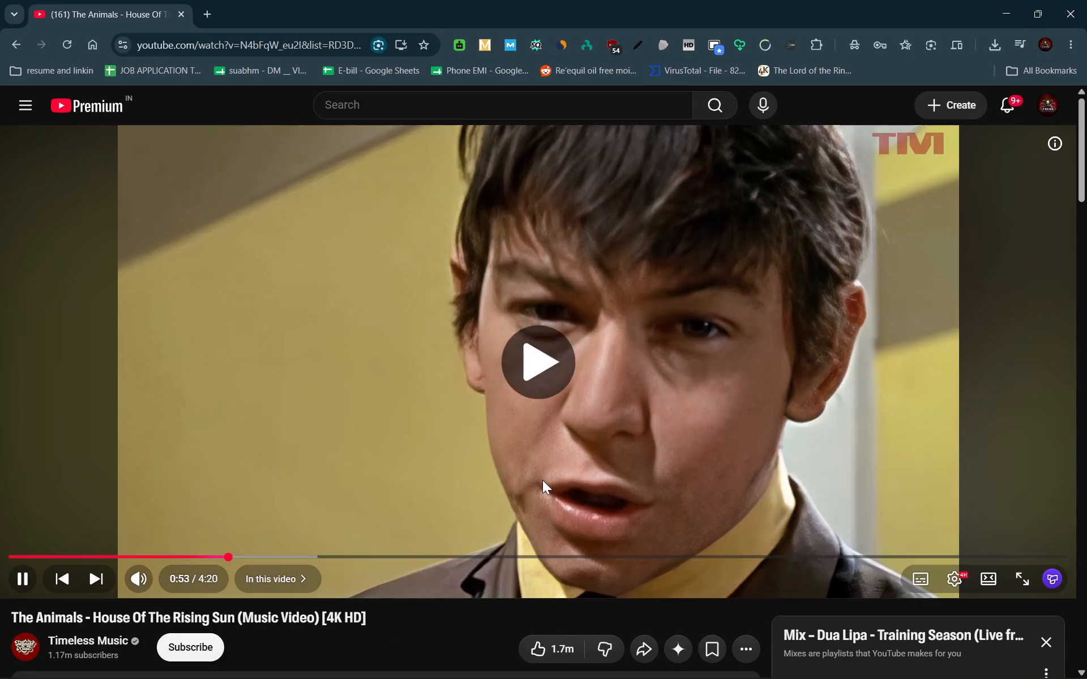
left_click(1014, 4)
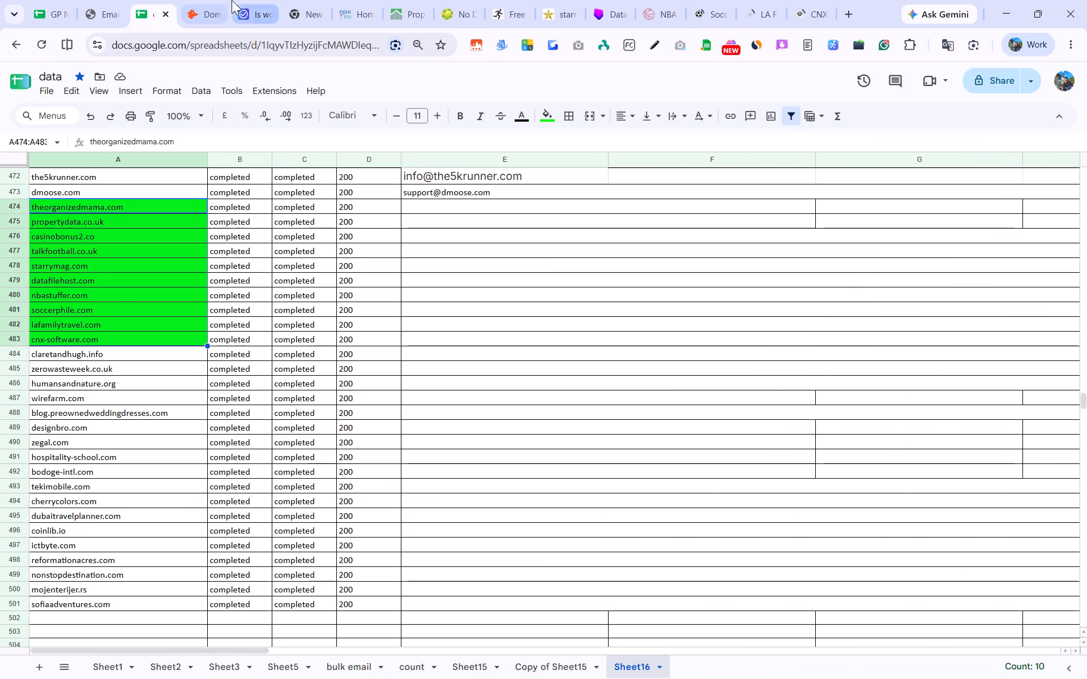
Move the Hunter and website-down-checker tabs behind the newly opened site tabs.
left_click_drag(211, 0, 803, 0)
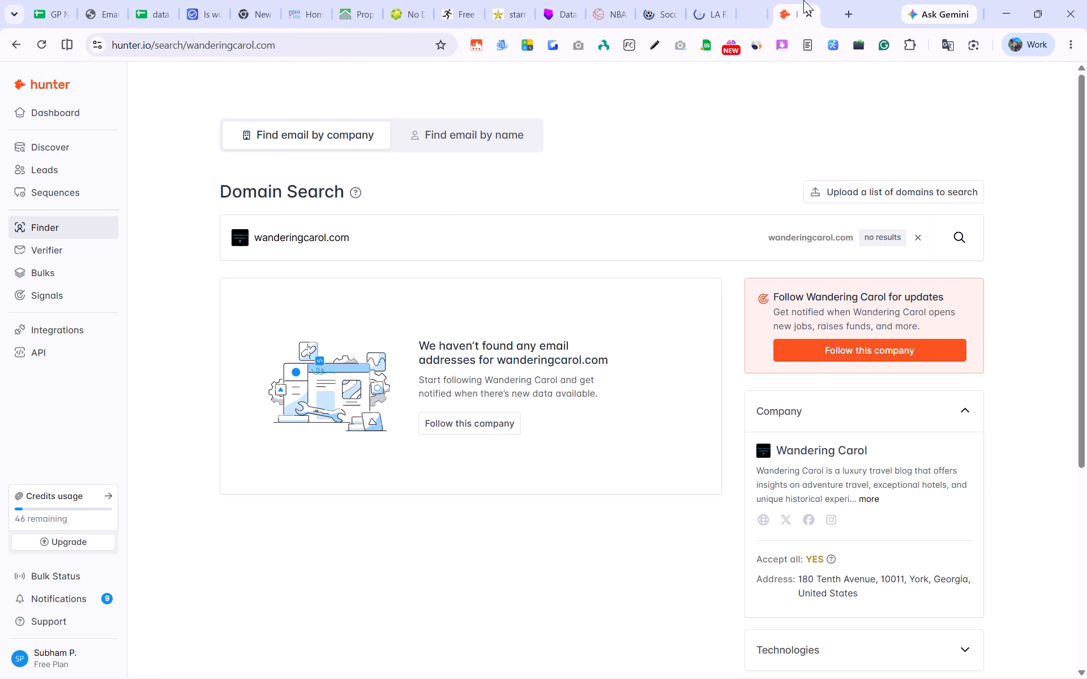
left_click_drag(803, 0, 819, 0)
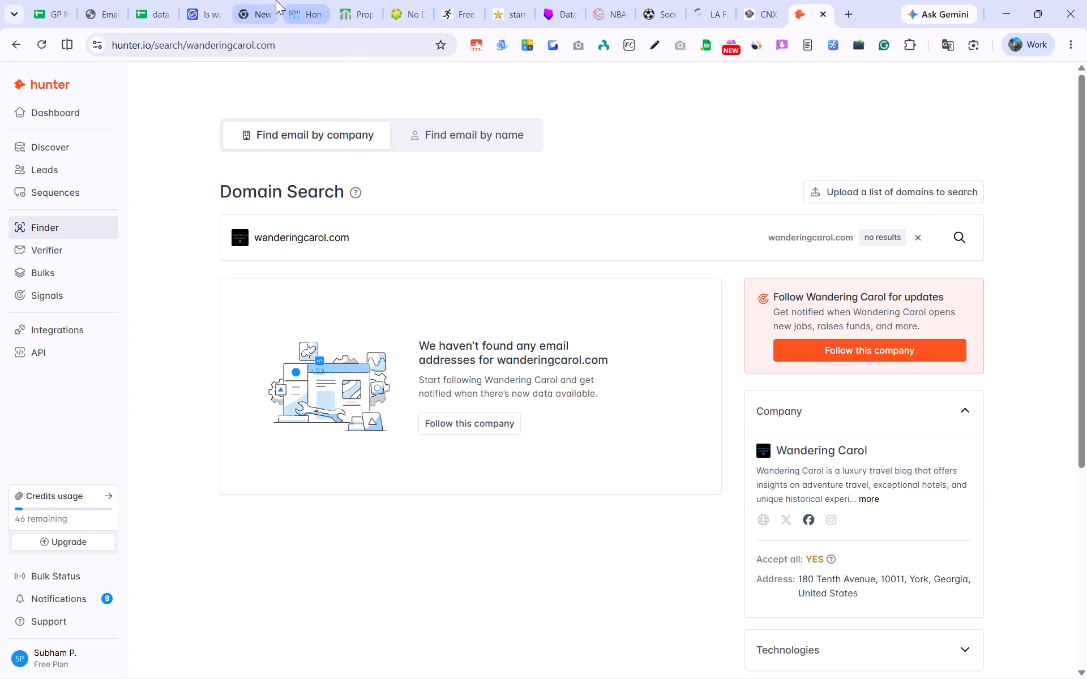
left_click_drag(216, 0, 776, 0)
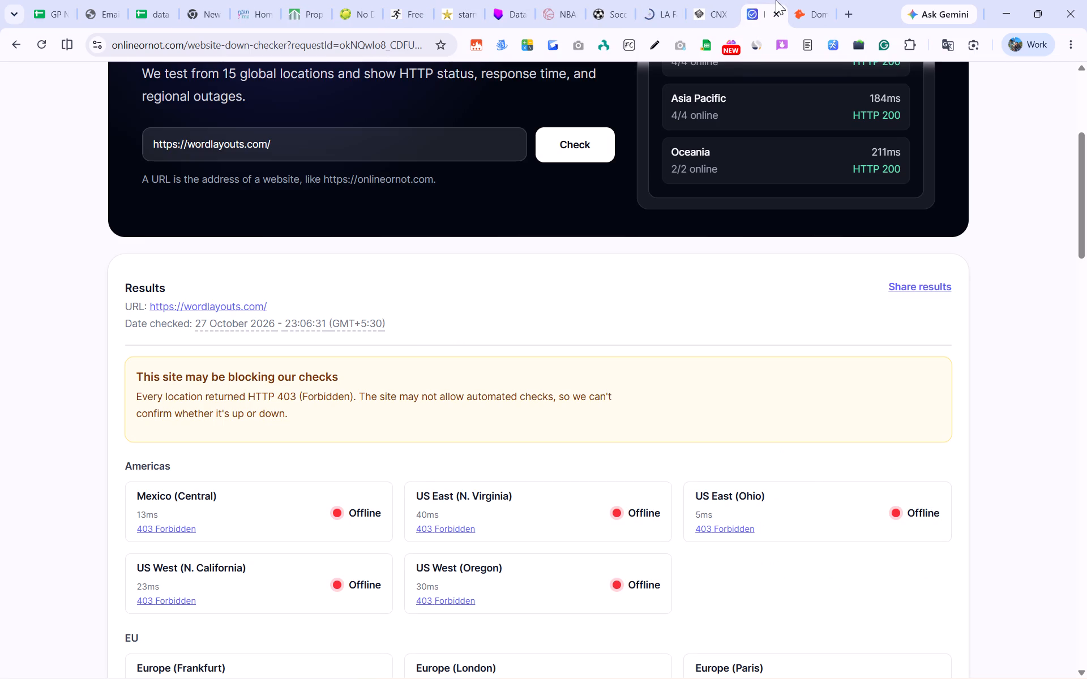
Open the Contact page of theorganizedmama.com to look for an email address.
left_click_drag(192, 0, 199, 5)
left_click(215, 10)
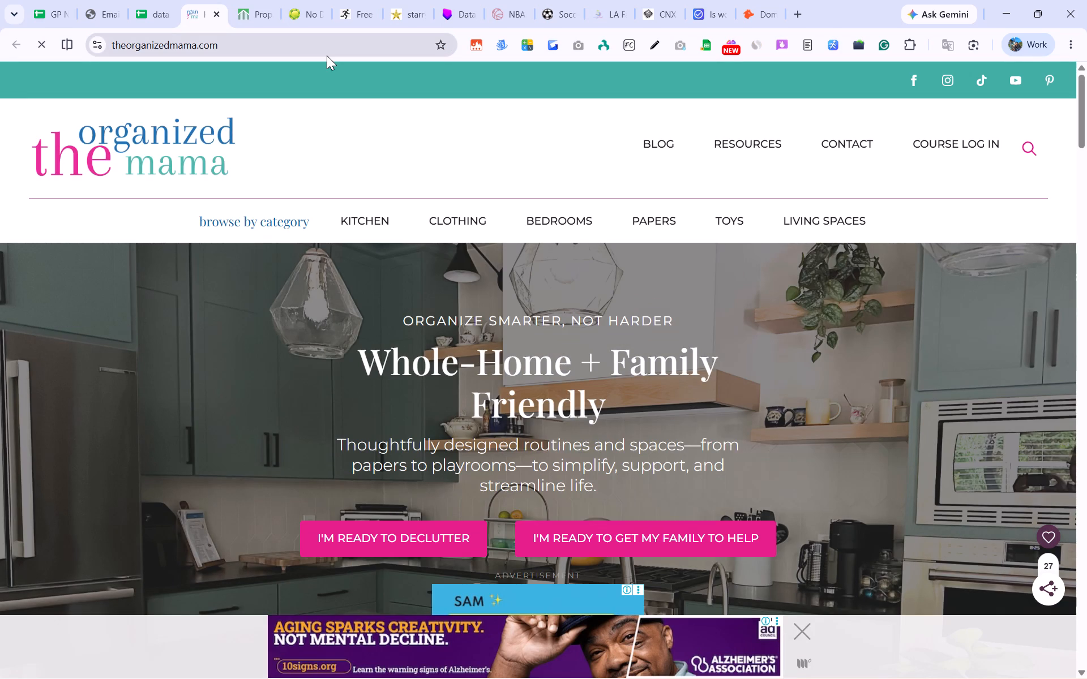
left_click(855, 146)
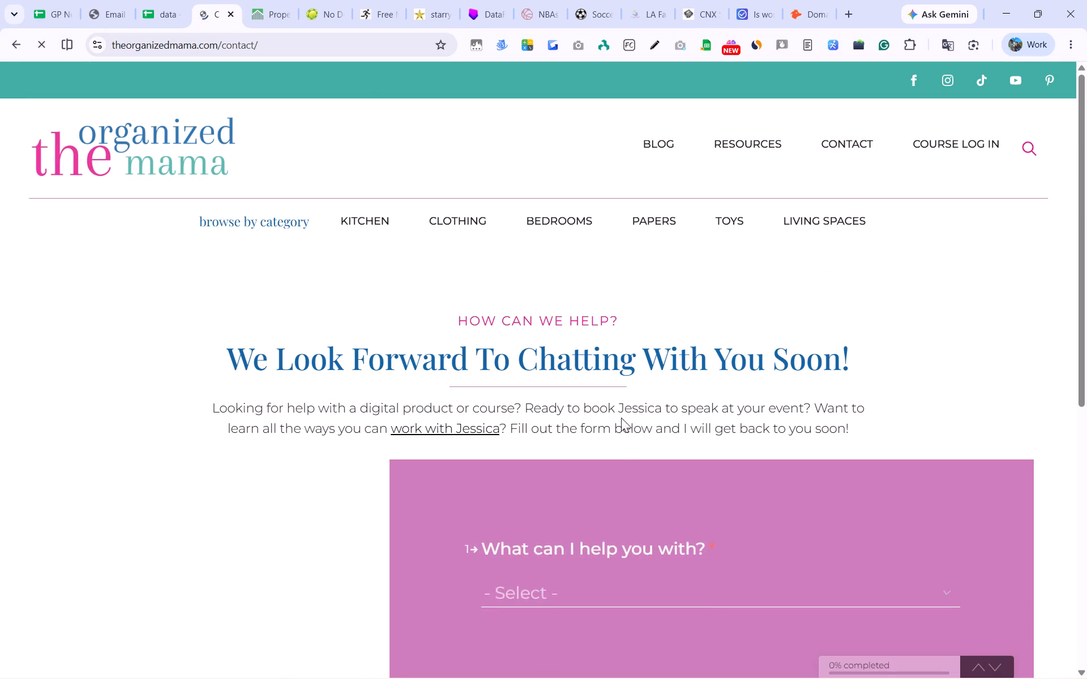
Search theorganizedmama.com's Contact page for "@" and examine it down to the footer for an email address.
scroll(616, 443, "down", 3)
key("ctrl+f")
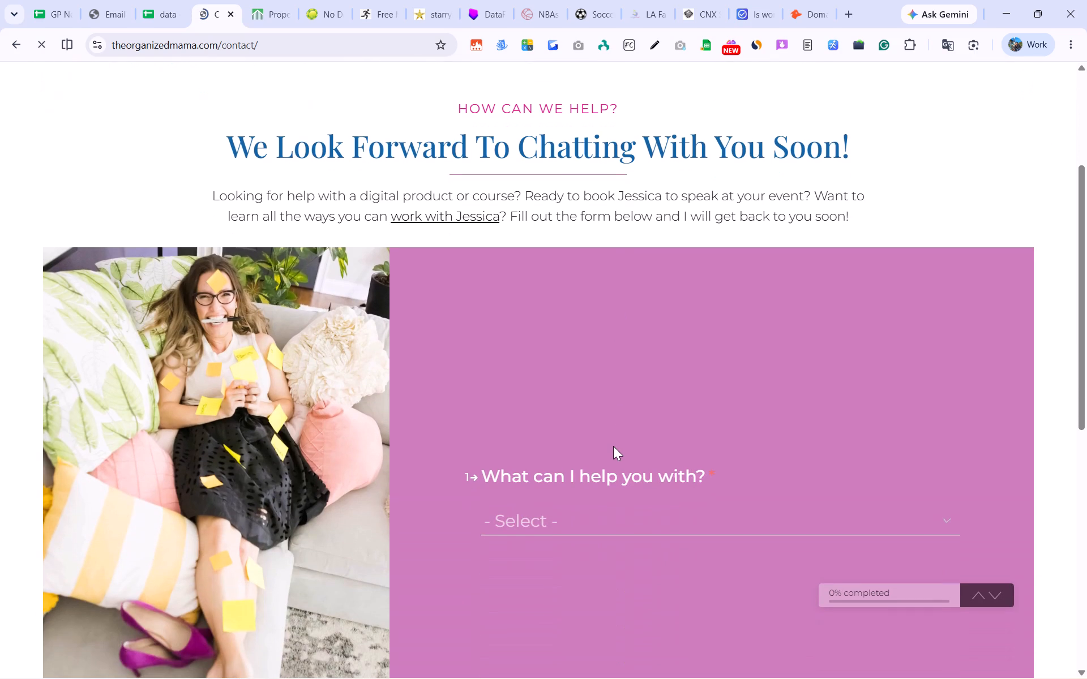
scroll(489, 423, "down", 6)
scroll(749, 311, "down", 5)
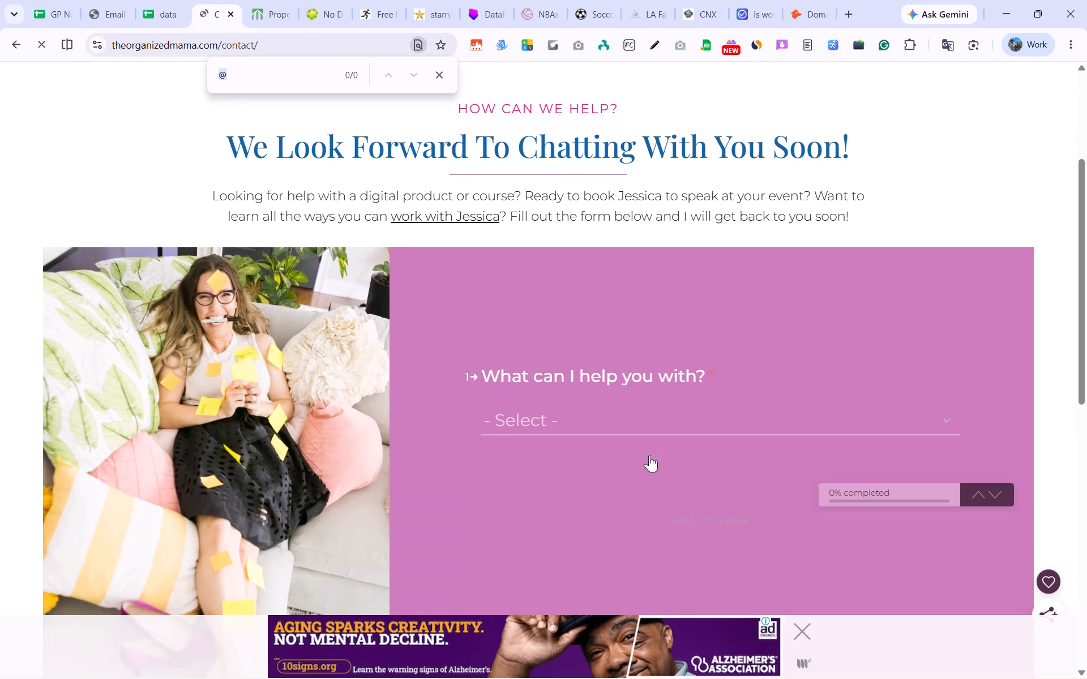
scroll(939, 421, "down", 2)
scroll(936, 334, "down", 3)
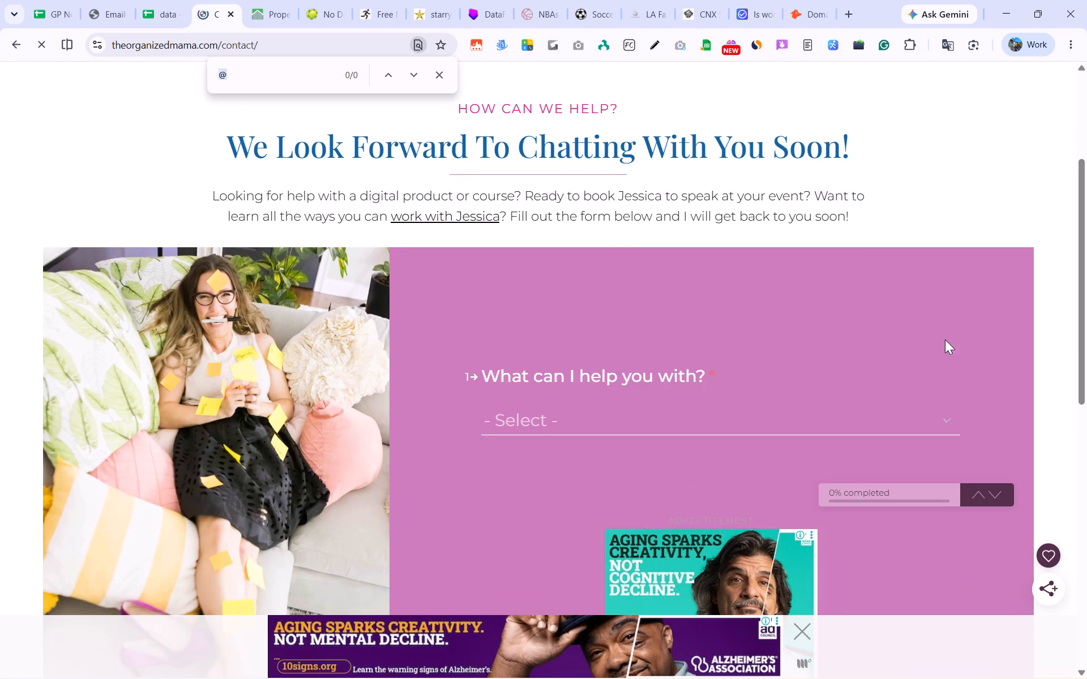
scroll(945, 339, "down", 7)
left_click_drag(1086, 296, 1086, 312)
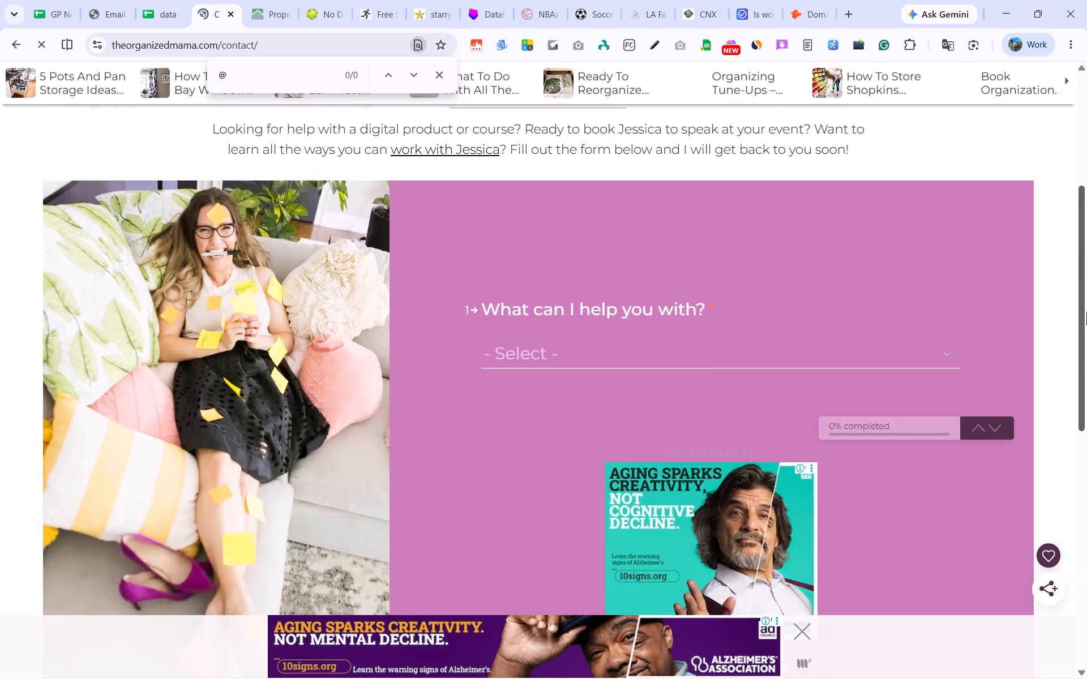
left_click_drag(1086, 312, 1086, 264)
left_click_drag(444, 285, 459, 312)
left_click(480, 321)
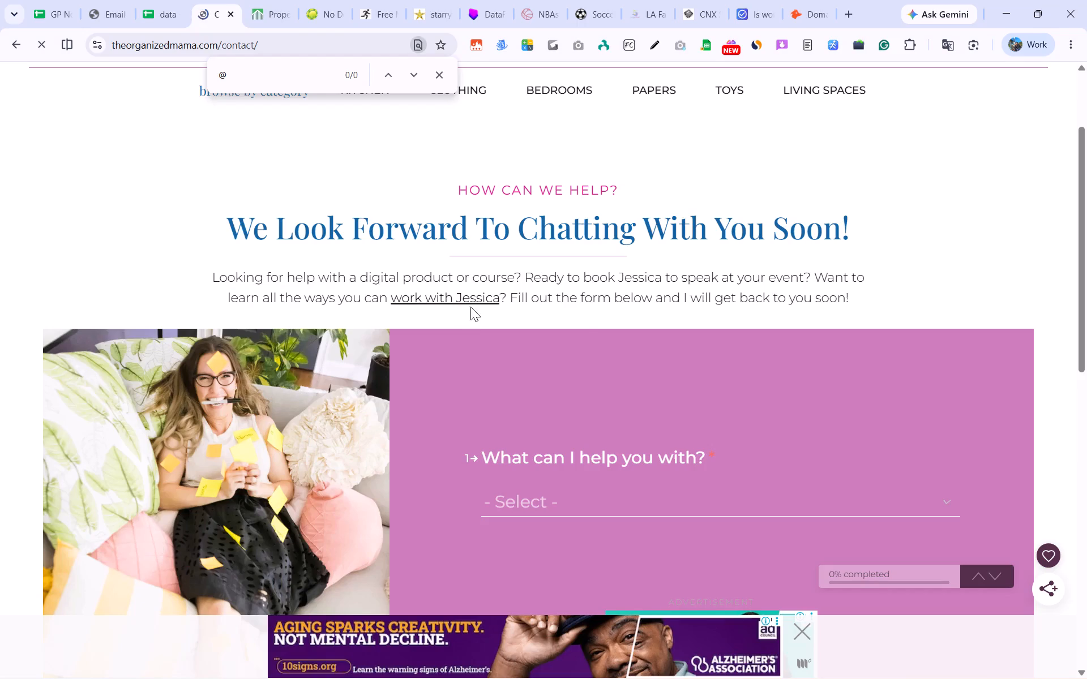
left_click_drag(464, 299, 495, 337)
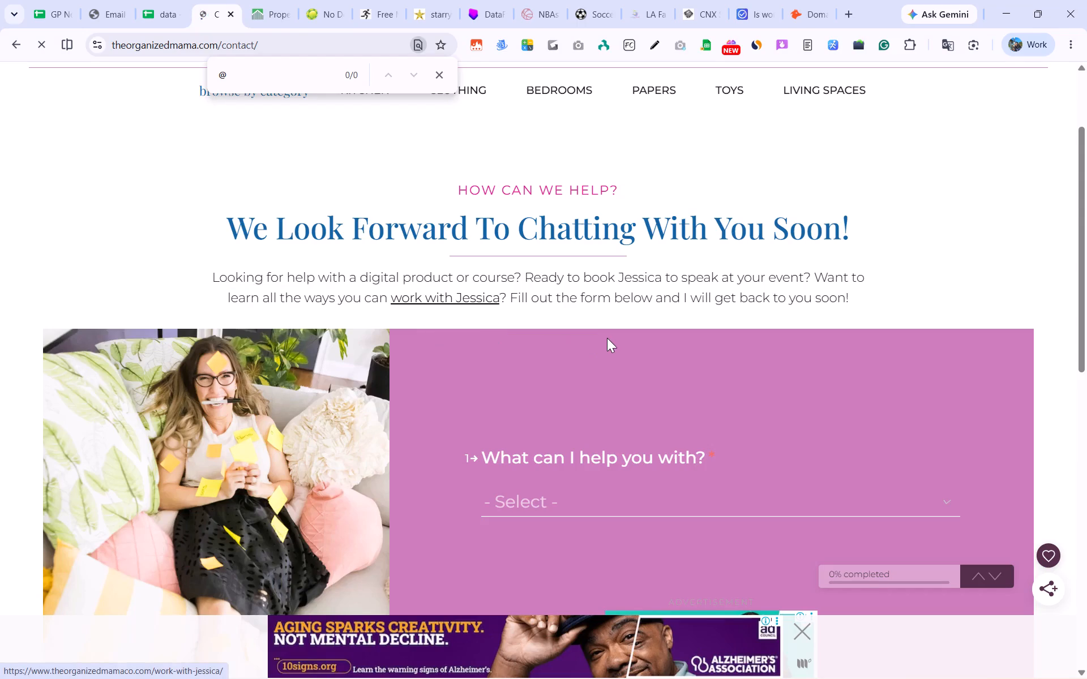
scroll(607, 338, "down", 9)
scroll(543, 277, "down", 2)
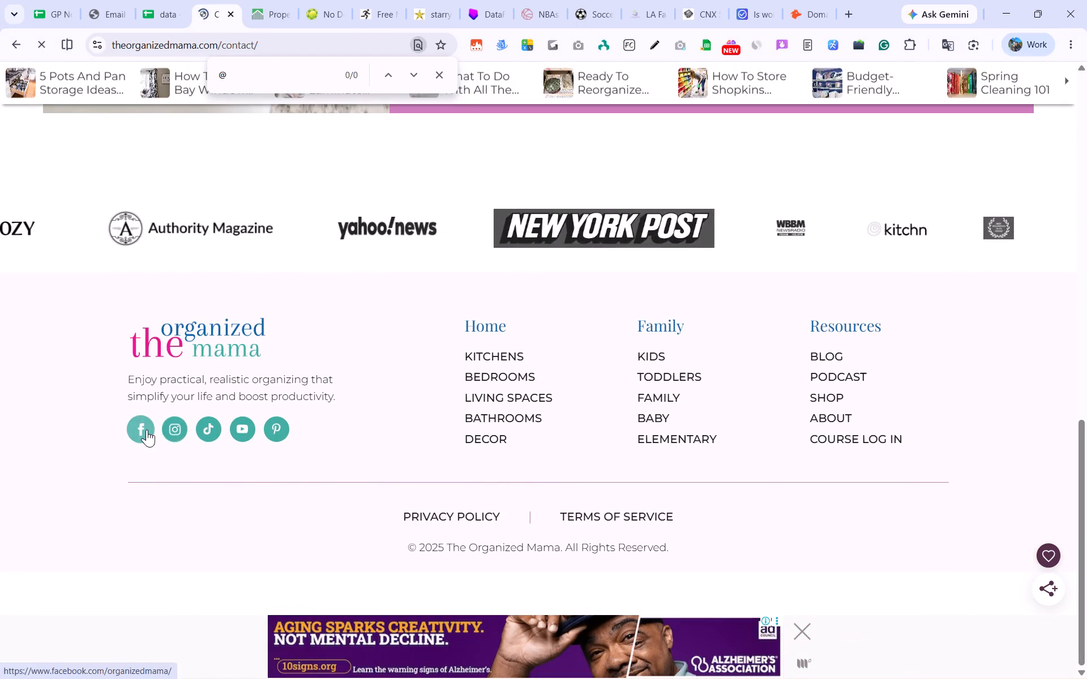
Copy the contact email from The Organized Mama's linked Facebook page into E474 of Sheet16, and close that site's contact and Facebook tabs.
left_click(147, 429)
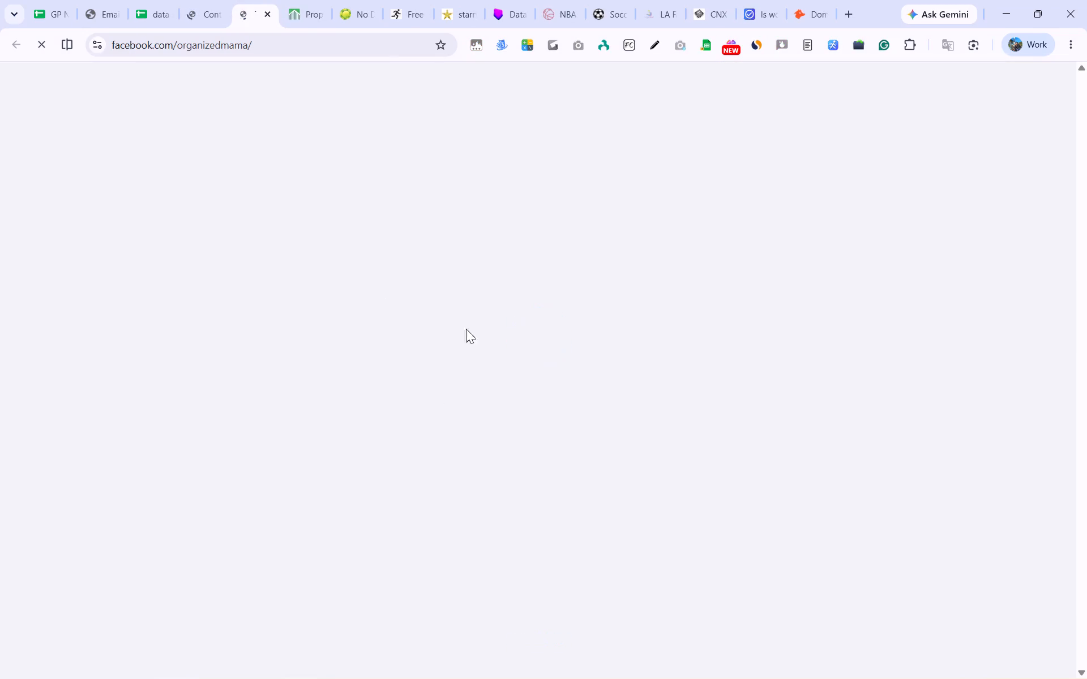
left_click(677, 160)
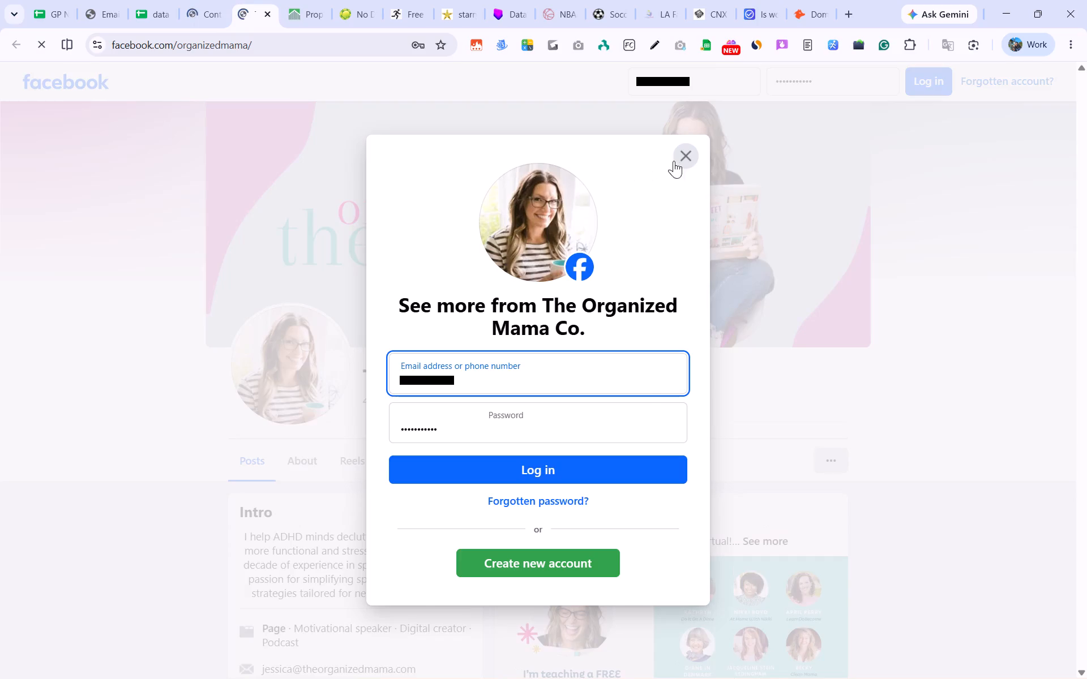
scroll(343, 343, "down", 5)
left_click_drag(413, 316, 290, 319)
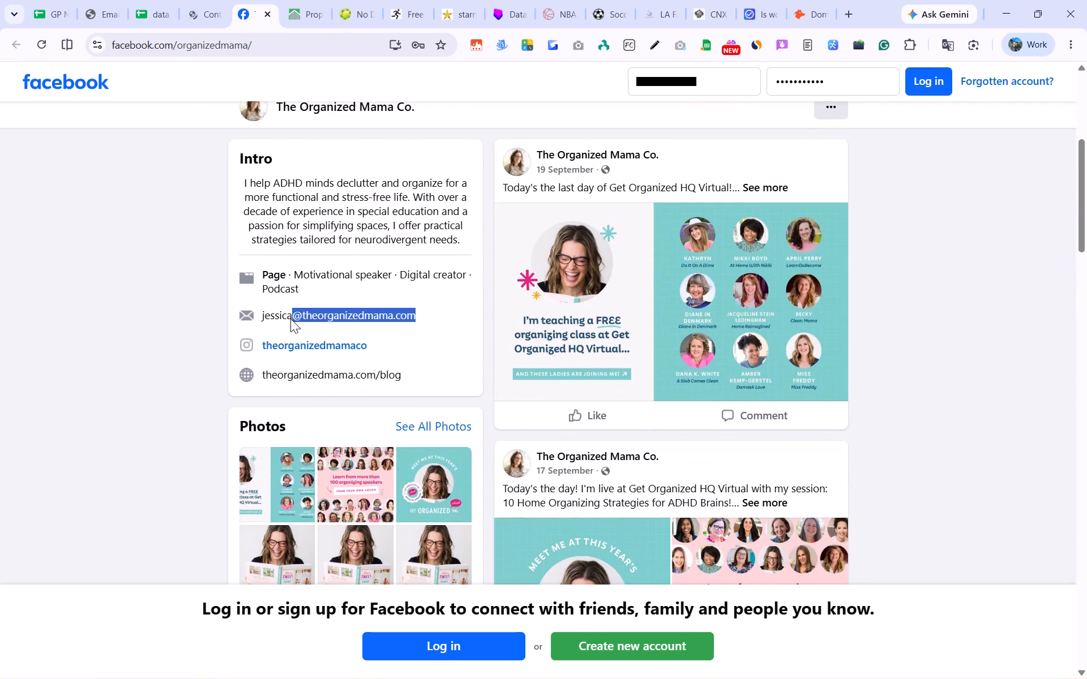
left_click_drag(290, 319, 259, 319)
key("ctrl+c")
left_click(213, 0)
left_click(171, 0)
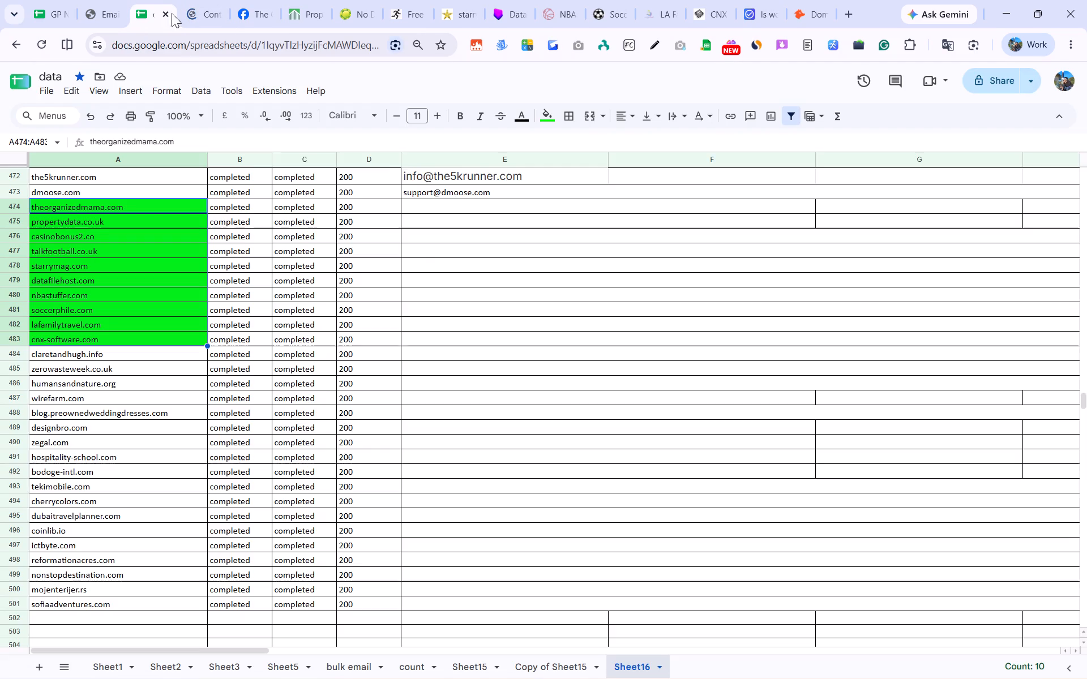
left_click(425, 208)
key("ctrl+v")
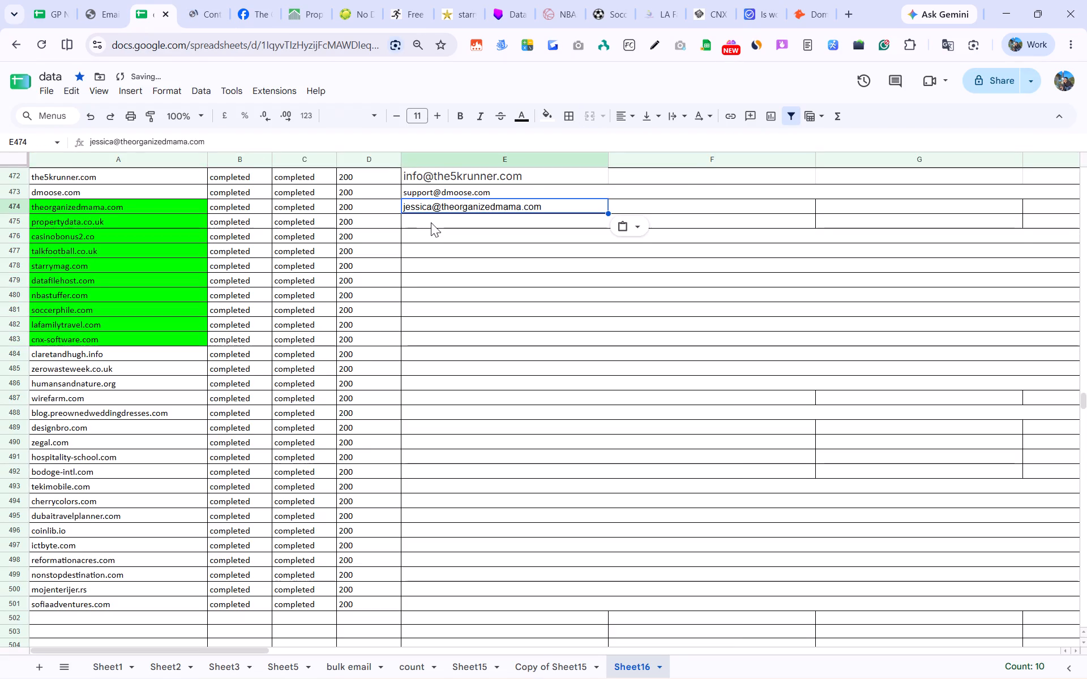
left_click(213, 11)
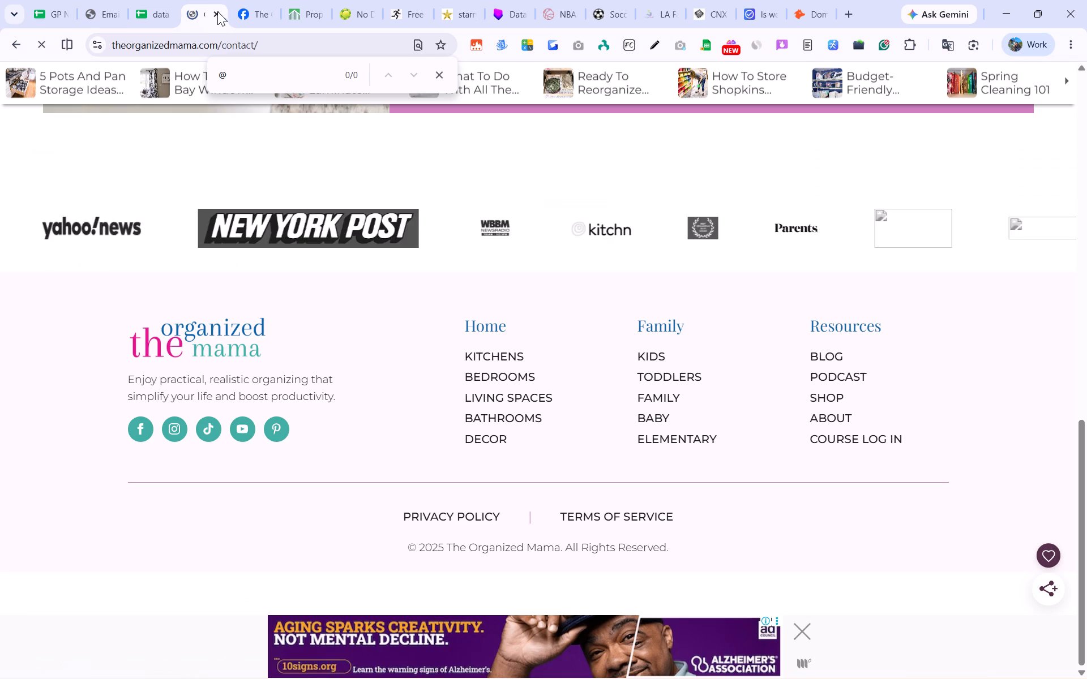
left_click(219, 13)
left_click(218, 13)
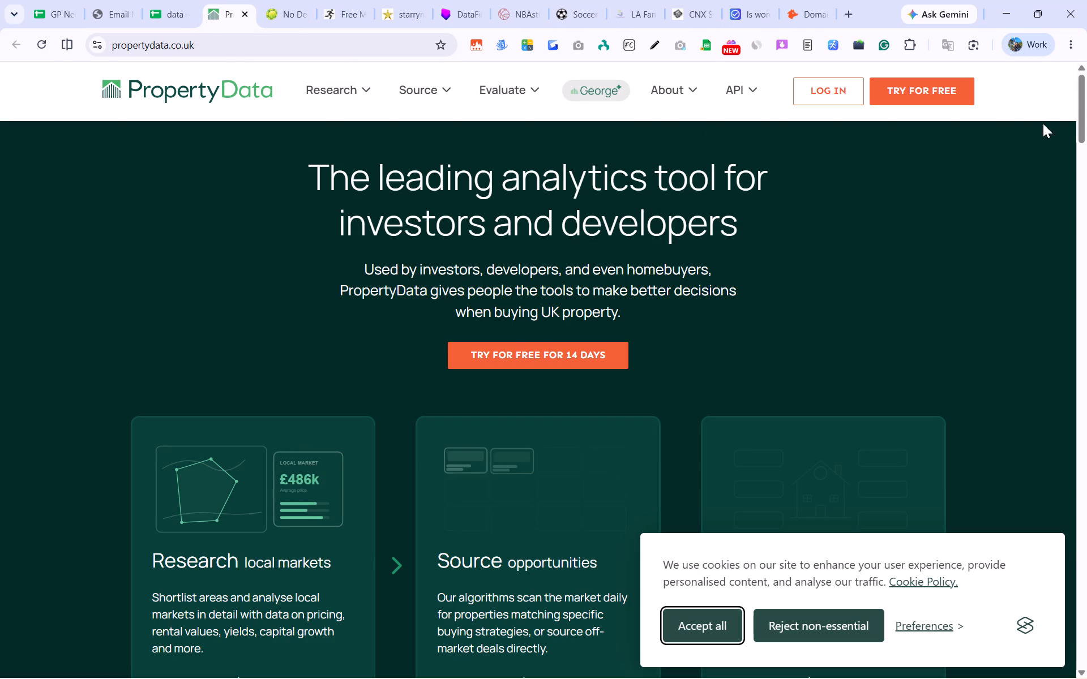
Accept all cookies on the propertydata.co.uk home page.
left_click_drag(1086, 115, 1086, 678)
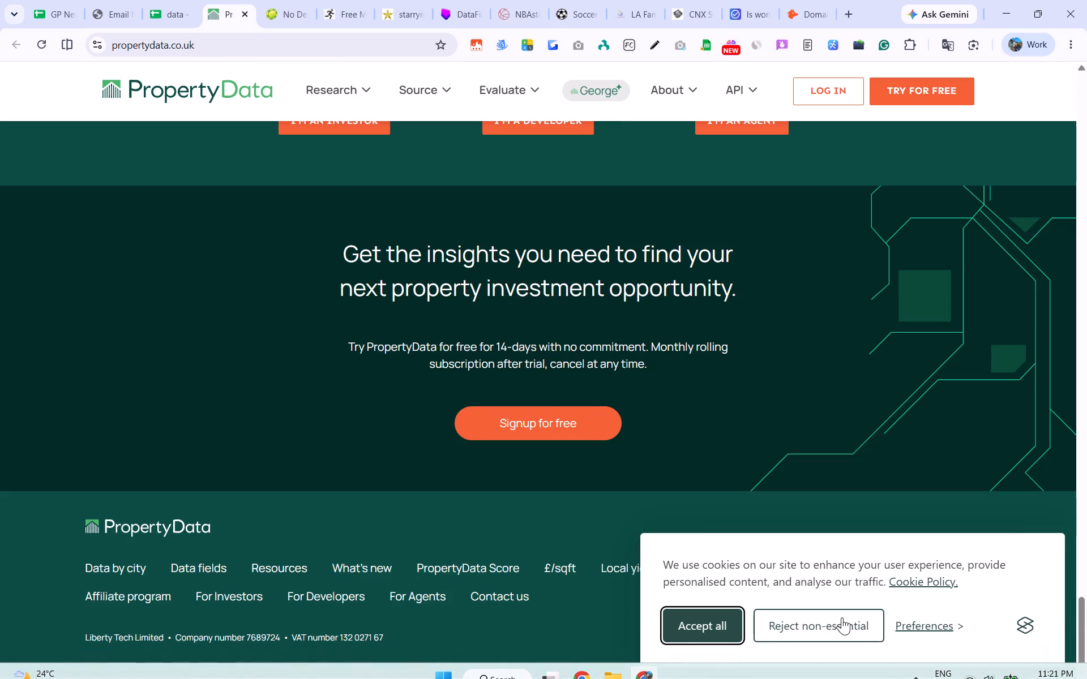
left_click(730, 625)
Switch to the YouTube window, pause the House Of The Rising Sun video, and search for "meri awaz meri pehchan hai".
left_click(589, 660)
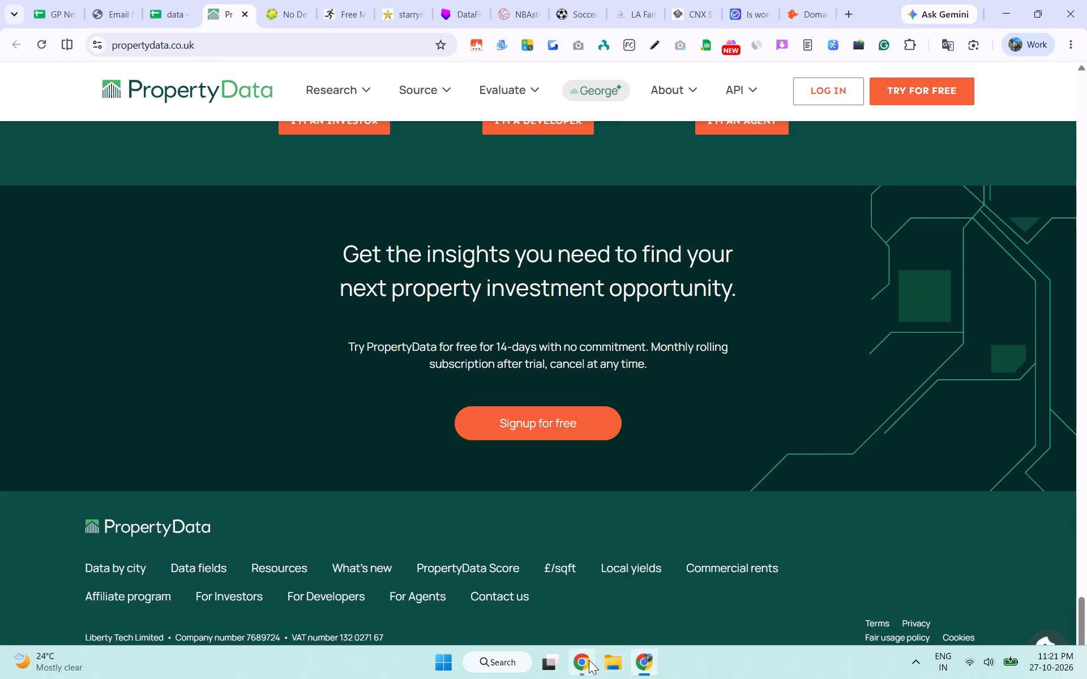
left_click(520, 319)
left_click(418, 101)
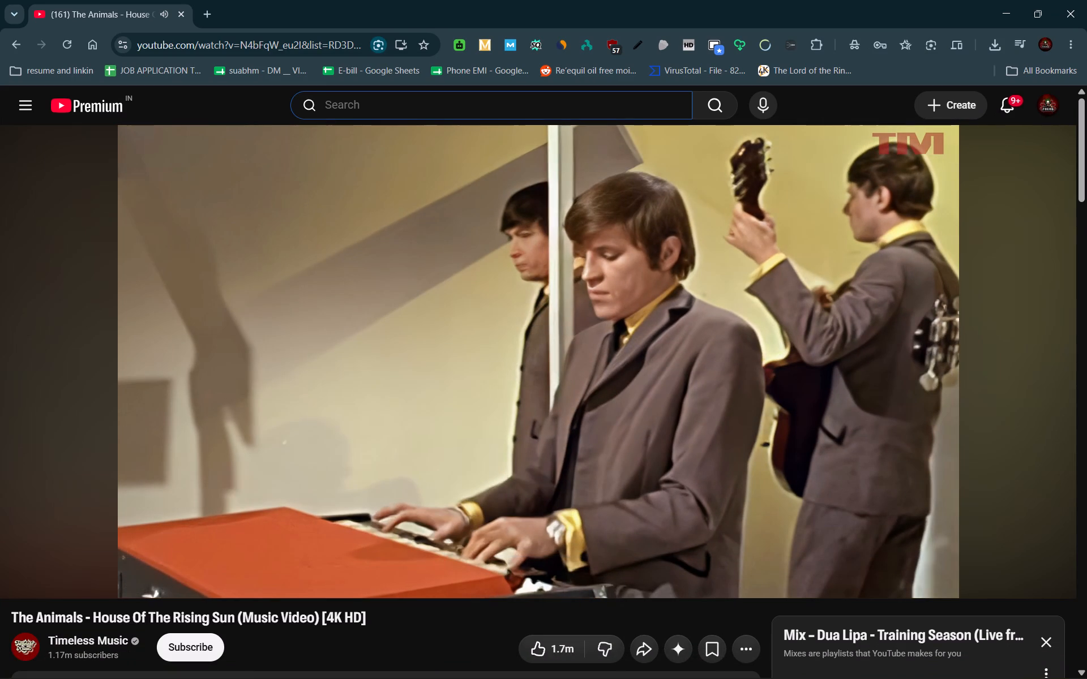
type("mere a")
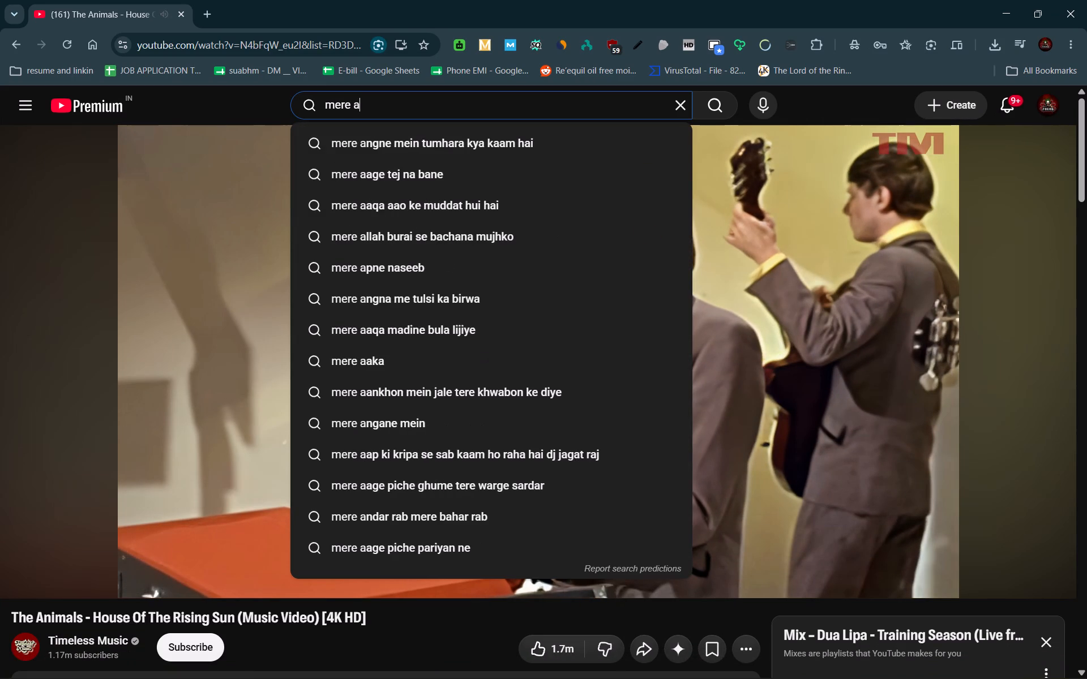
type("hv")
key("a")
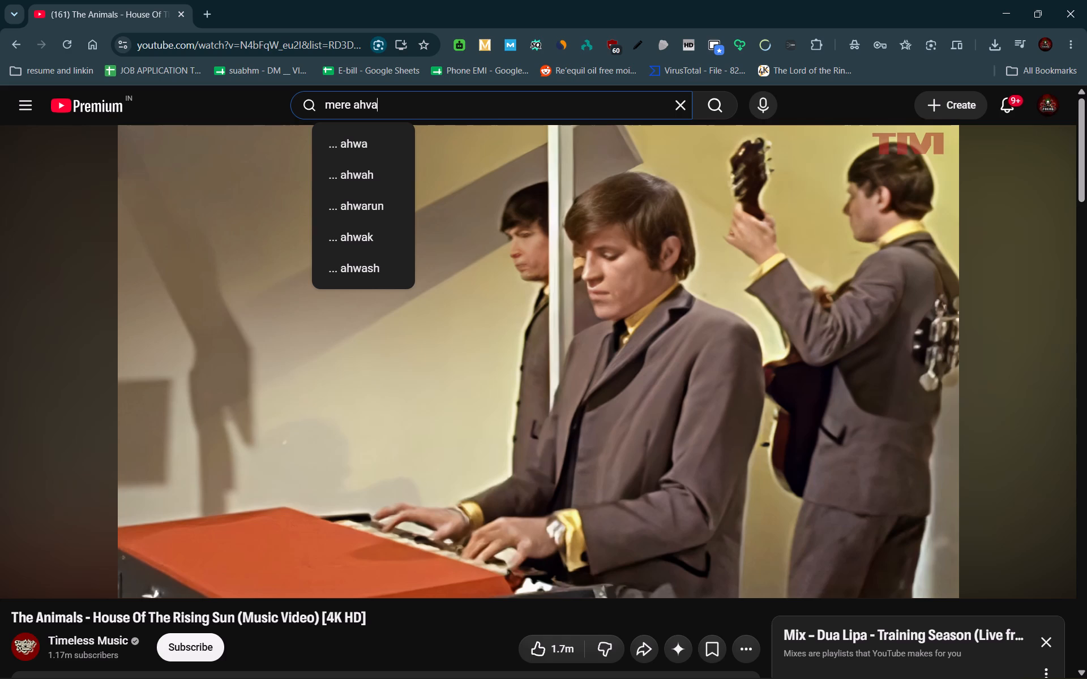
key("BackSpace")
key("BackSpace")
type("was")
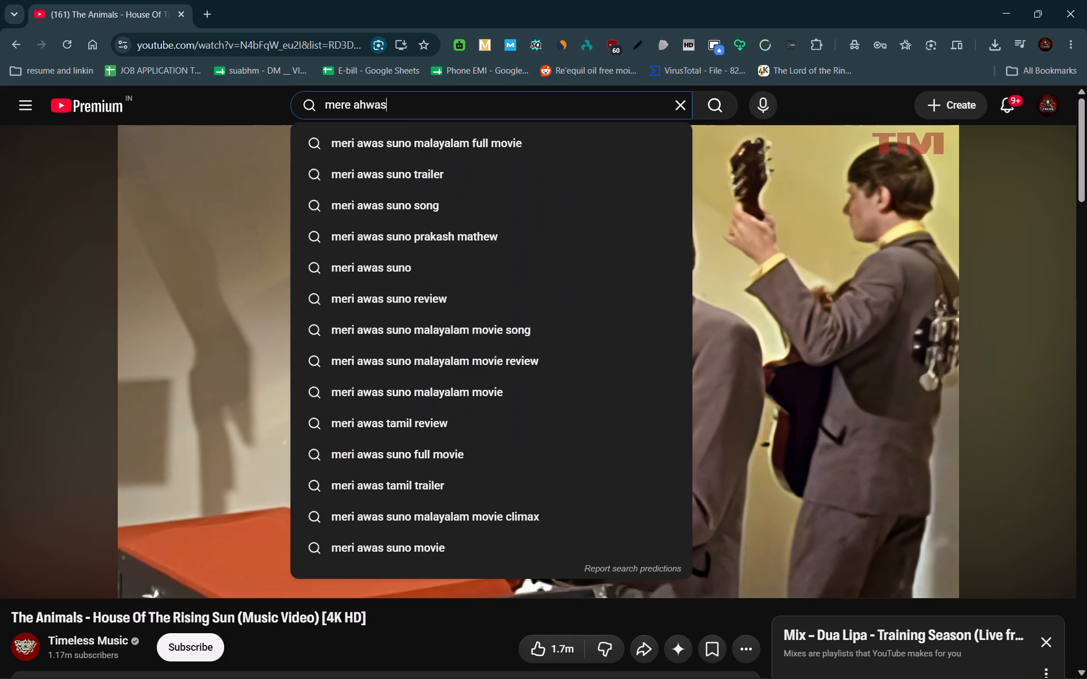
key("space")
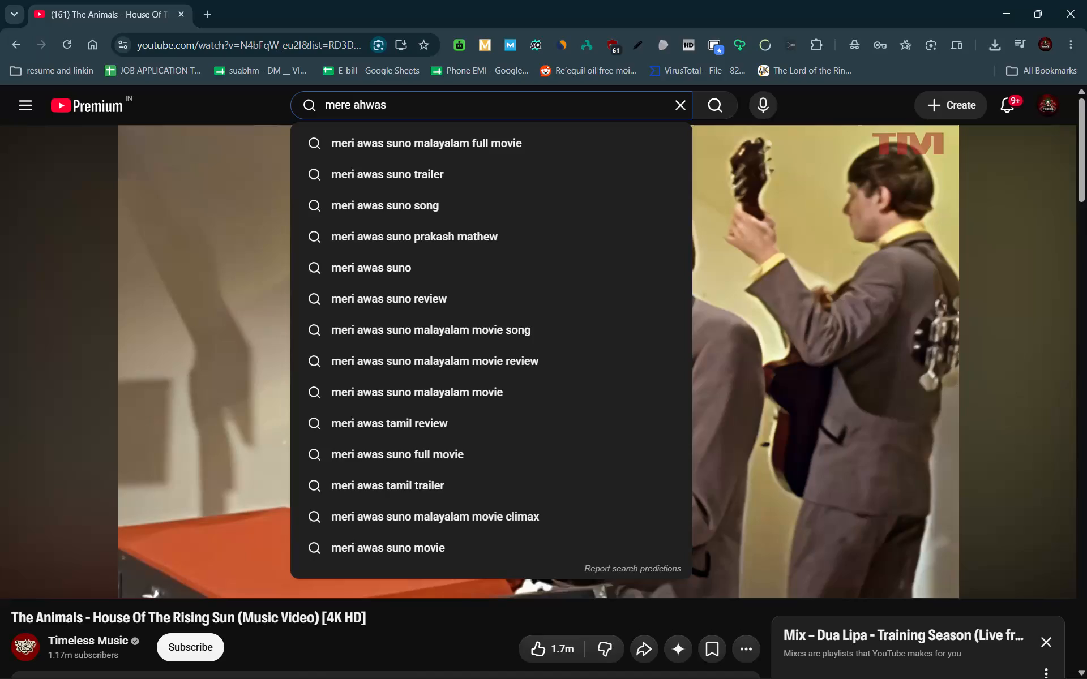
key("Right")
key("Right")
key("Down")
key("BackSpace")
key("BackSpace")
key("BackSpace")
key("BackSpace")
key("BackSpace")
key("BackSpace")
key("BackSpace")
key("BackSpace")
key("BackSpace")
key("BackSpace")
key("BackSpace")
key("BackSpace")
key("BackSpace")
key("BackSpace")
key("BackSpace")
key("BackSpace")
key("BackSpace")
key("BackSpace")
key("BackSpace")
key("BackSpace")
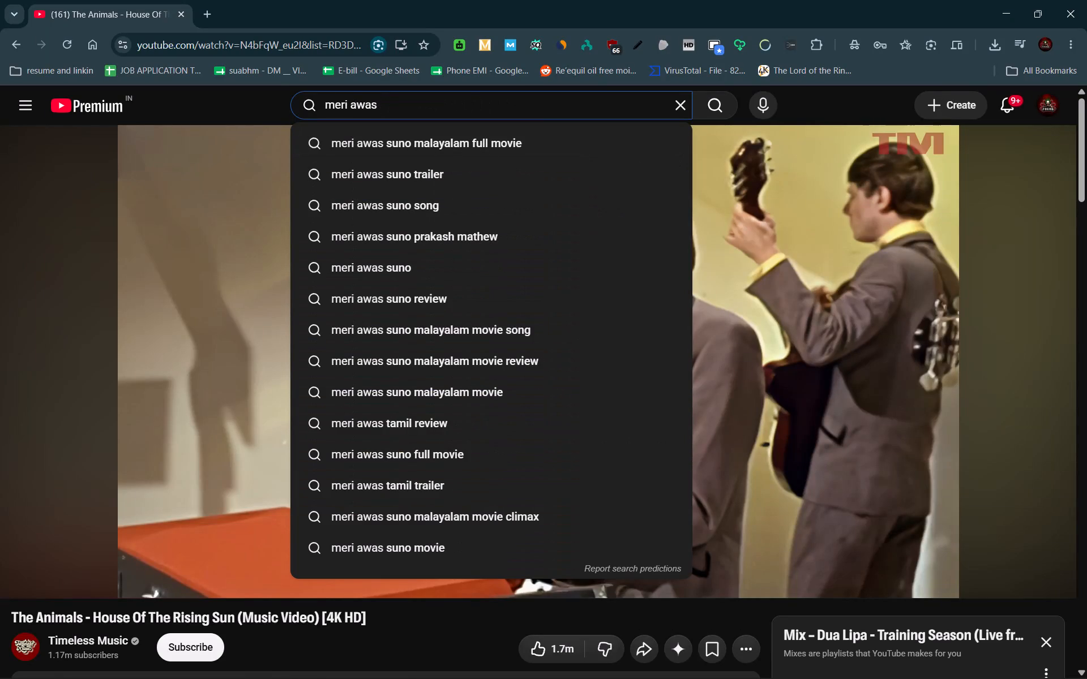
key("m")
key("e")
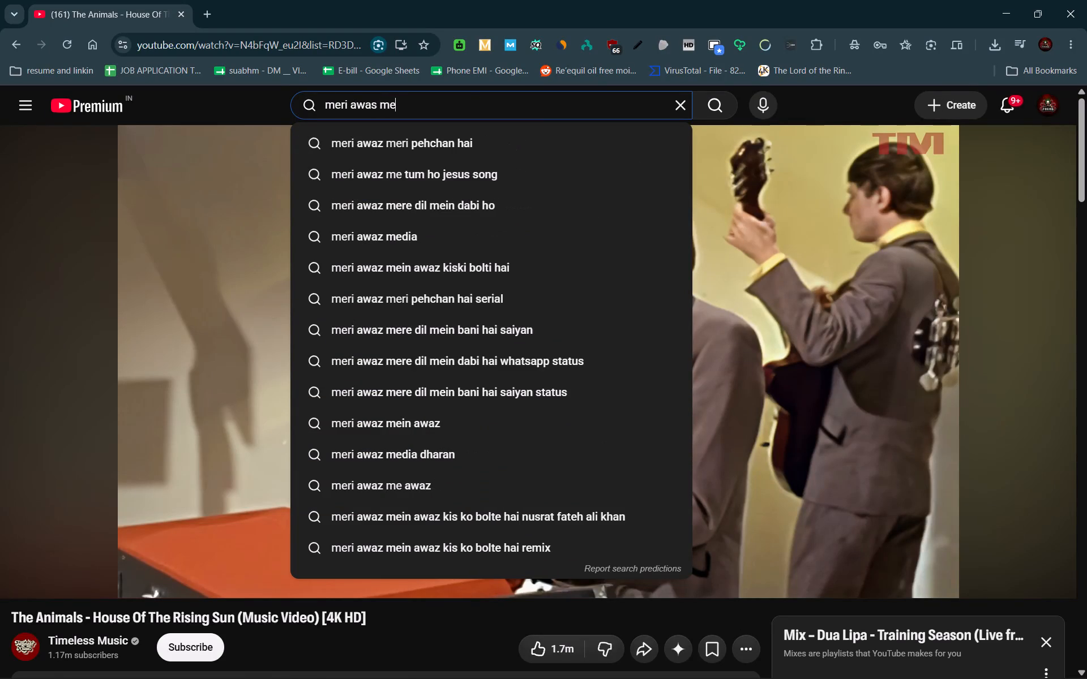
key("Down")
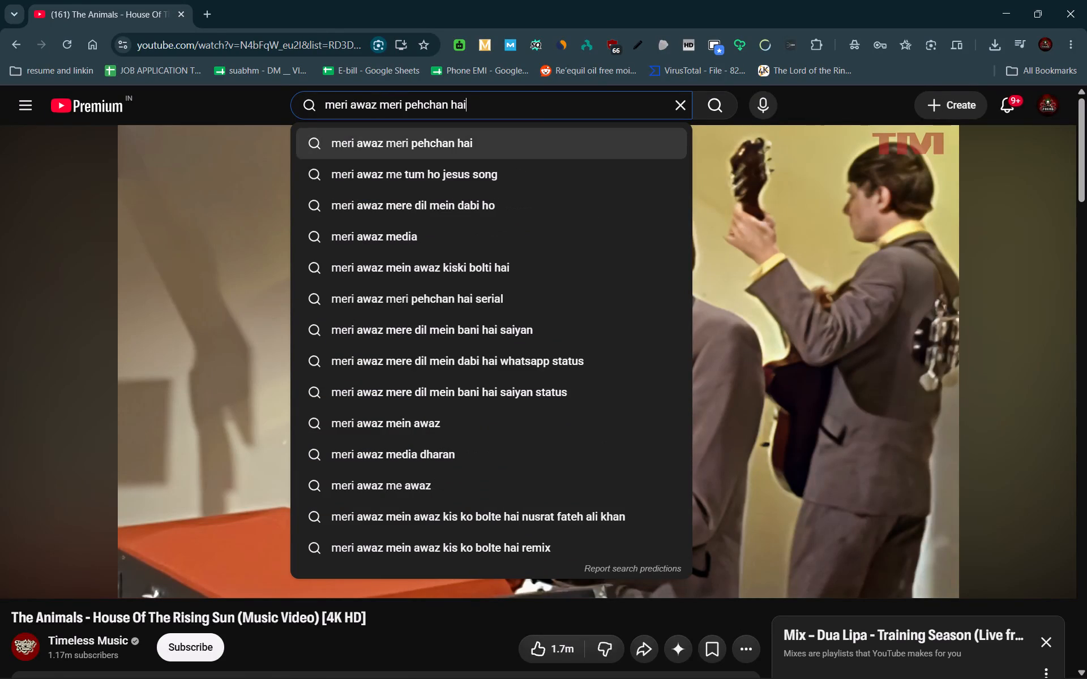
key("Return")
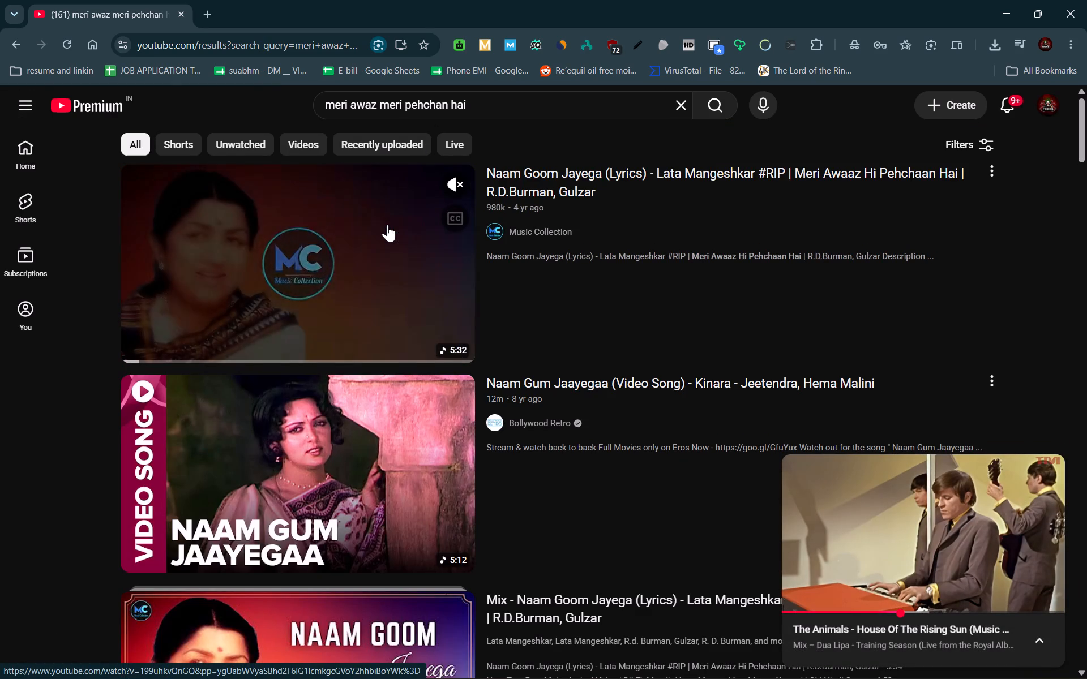
Play the Naam Goom Jayega (Lyrics) video from Music Collection and minimise the YouTube window.
left_click(387, 225)
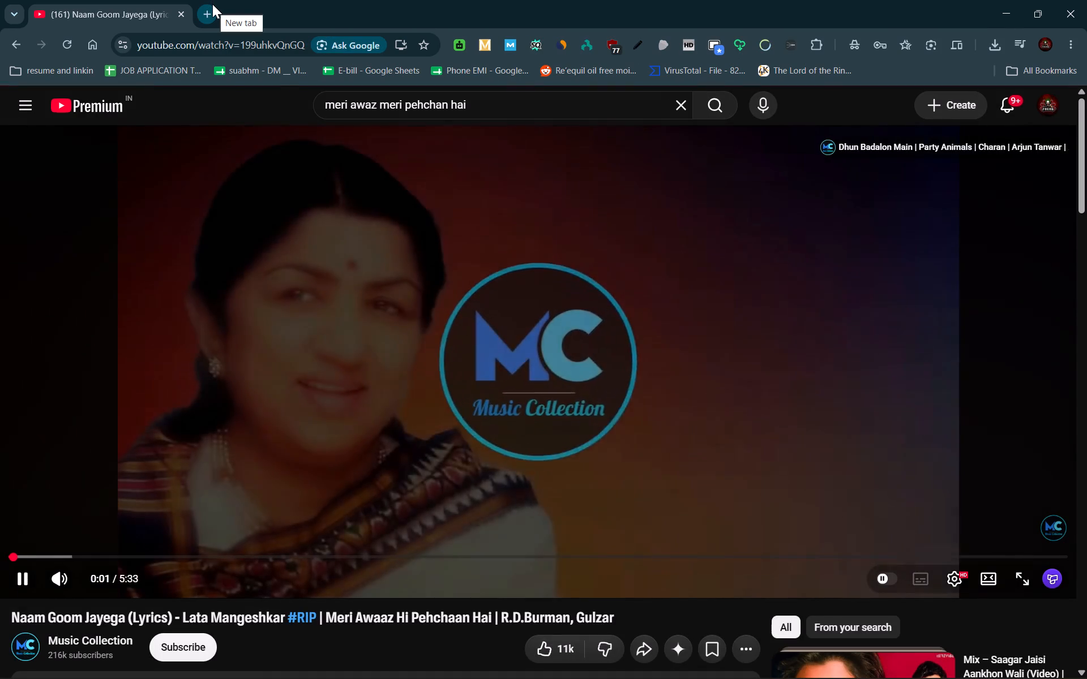
left_click(212, 4)
left_click(1003, 0)
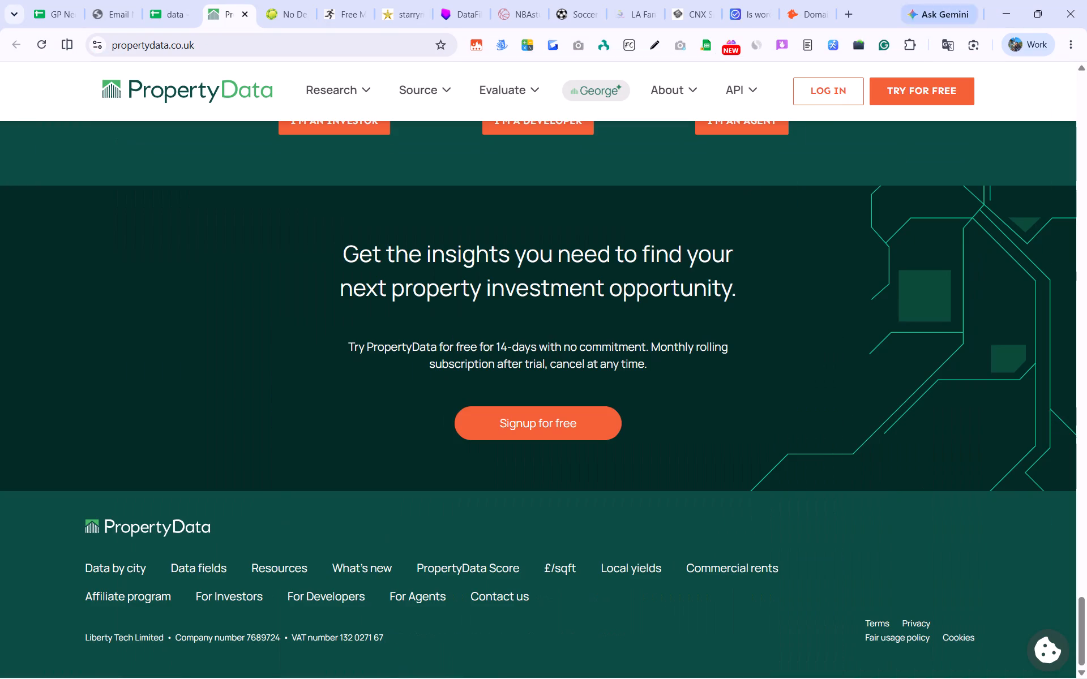
Copy the support email from propertydata.co.uk's Contact us page into E475 of Sheet16, and close the PropertyData tab.
scroll(641, 492, "down", 2)
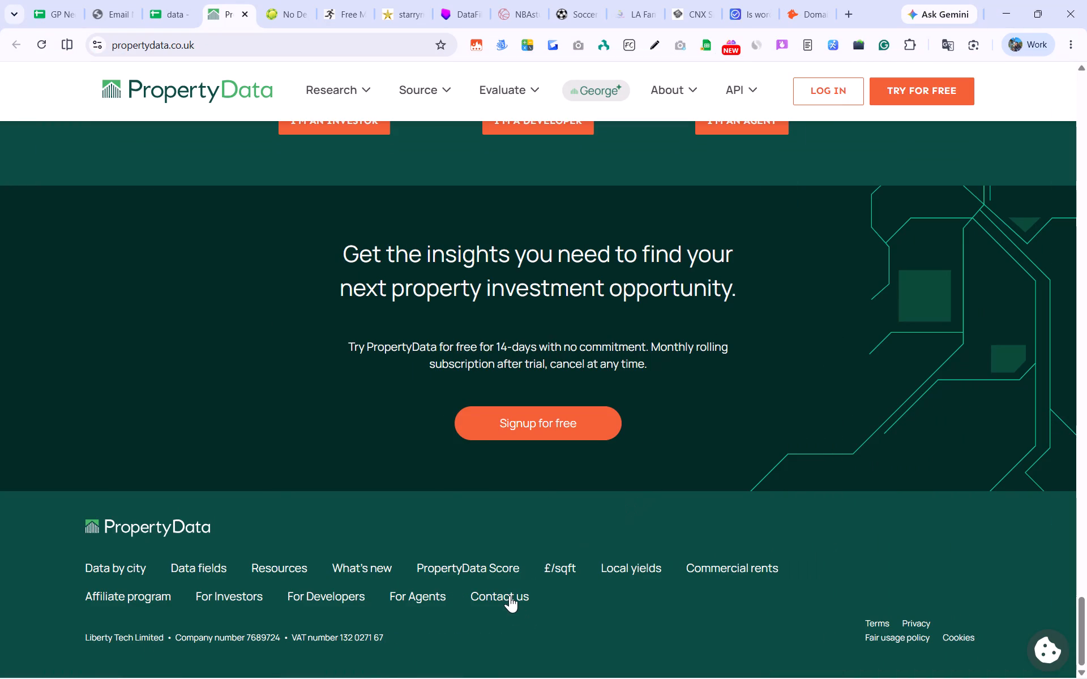
left_click(510, 595)
right_click(439, 469)
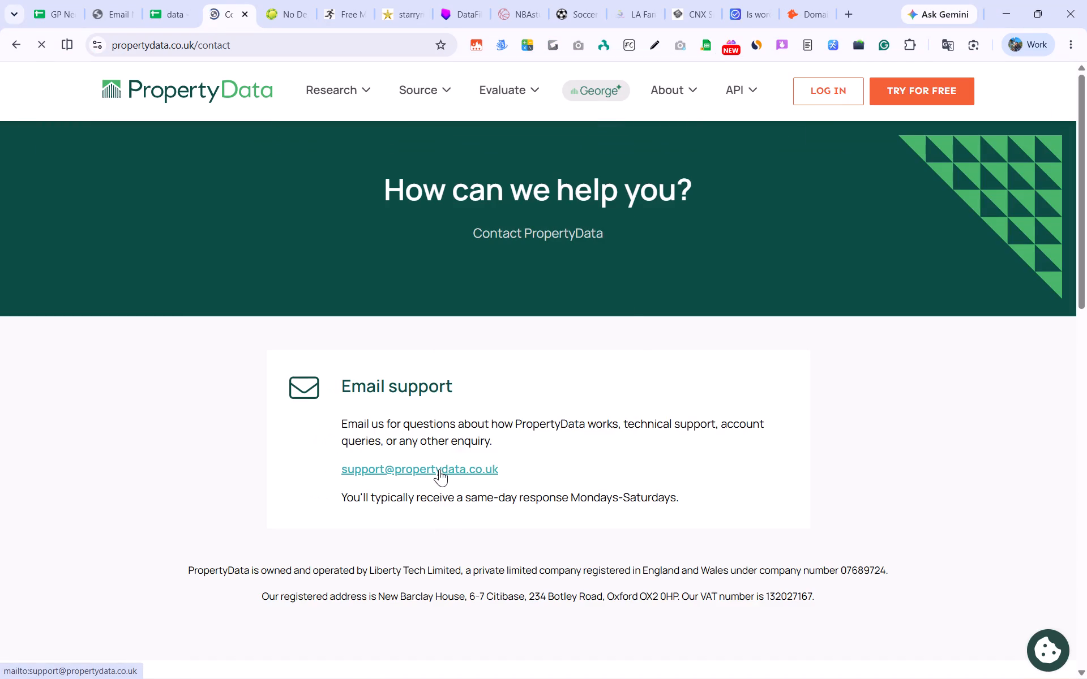
left_click(546, 290)
left_click(166, 0)
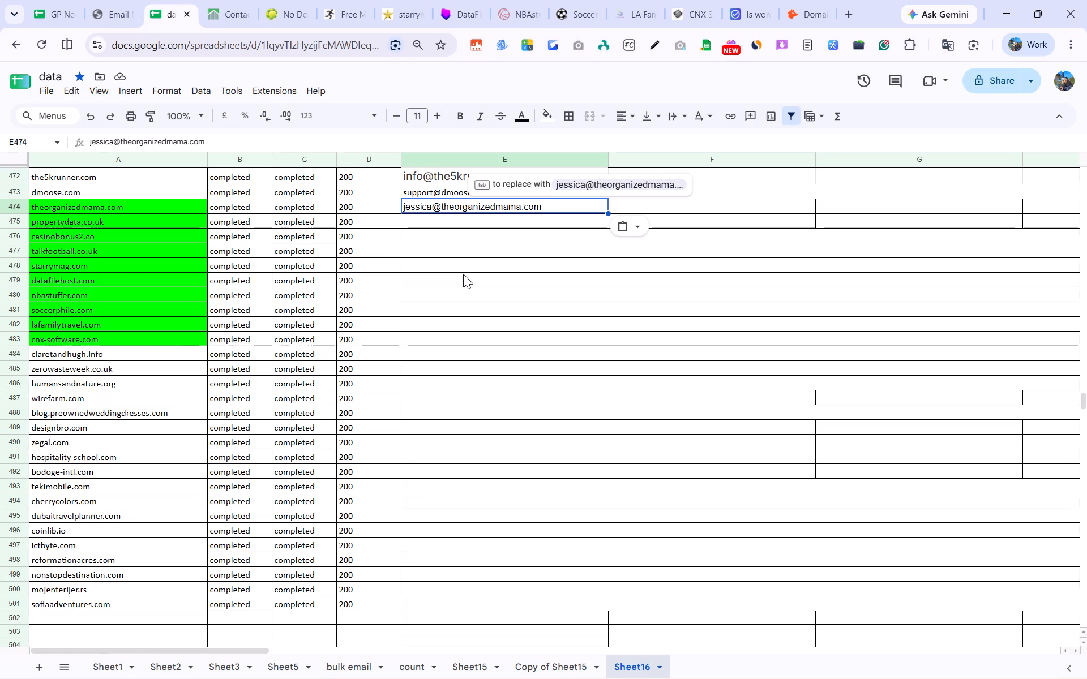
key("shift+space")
left_click(414, 222)
key("ctrl+v")
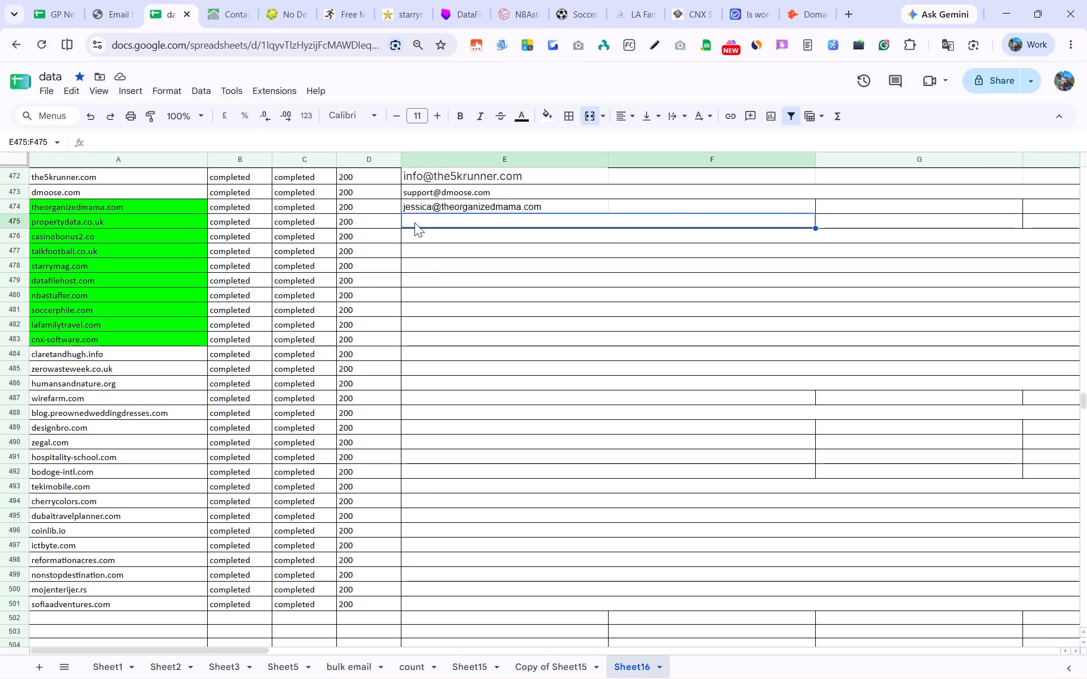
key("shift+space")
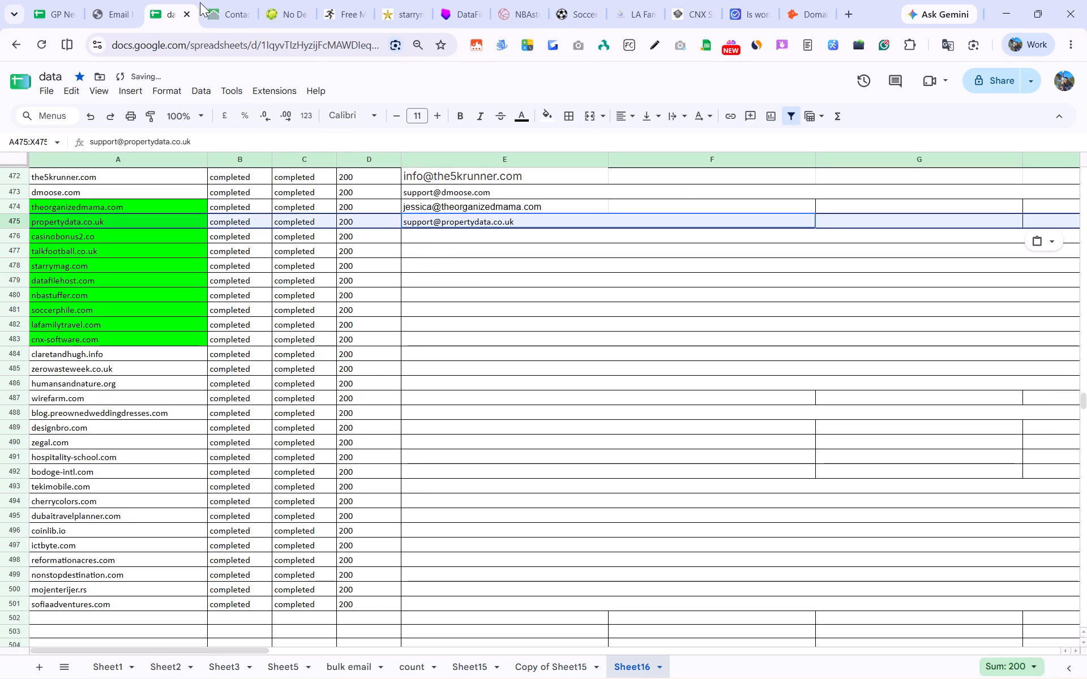
left_click(206, 5)
left_click(243, 13)
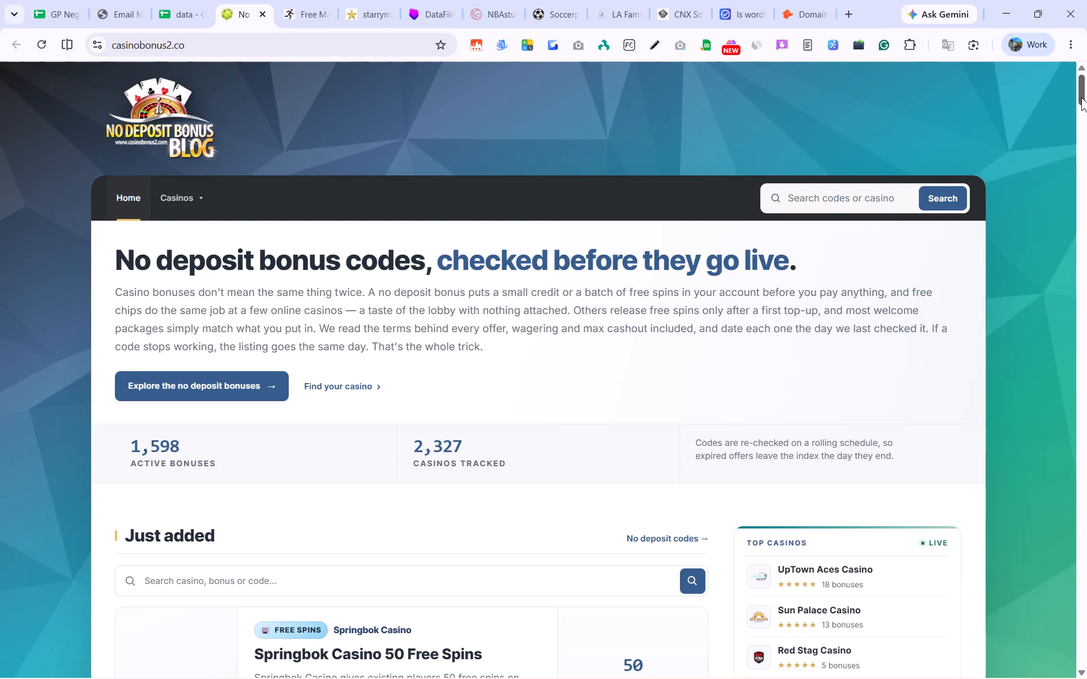
Examine the casinobonus2.co home page down to its footer for a contact link or email address.
left_click_drag(1079, 94, 1086, 678)
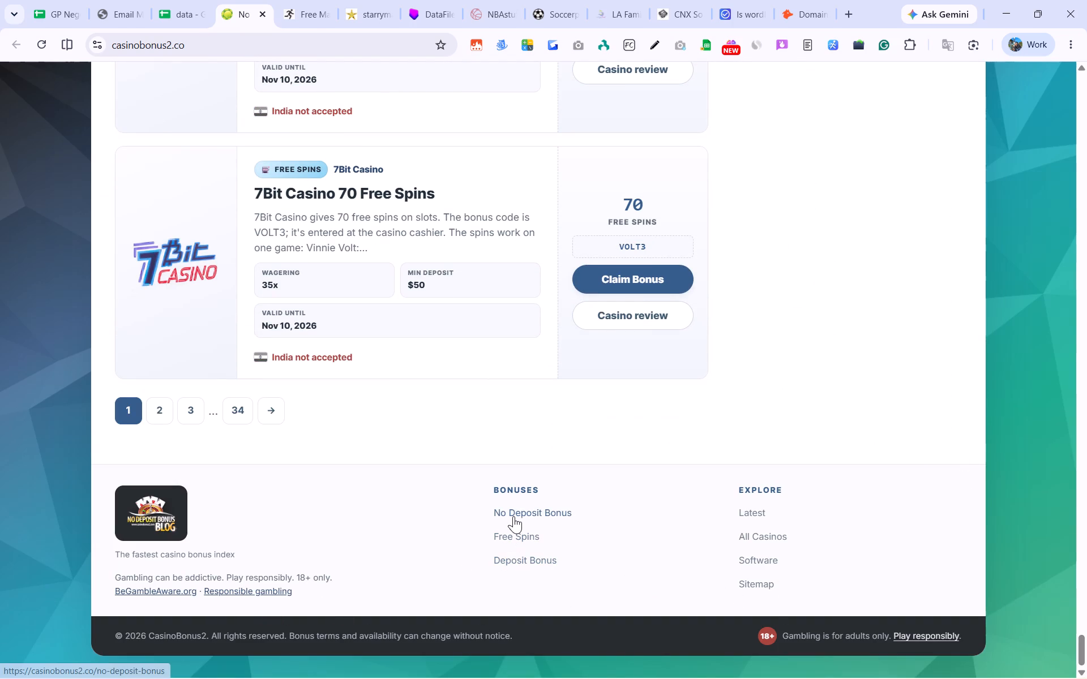
Check the casinobonus2.co homepage from footer to header for contact details, selecting its row 476 in Sheet16 along the way.
scroll(513, 516, "down", 5)
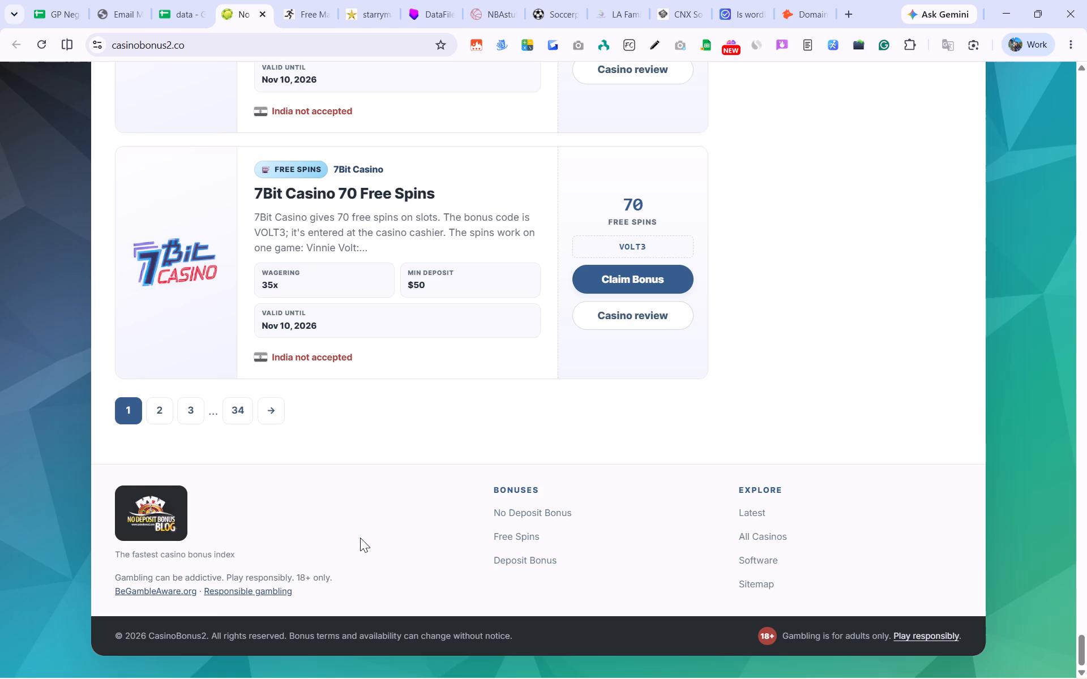
left_click(201, 0)
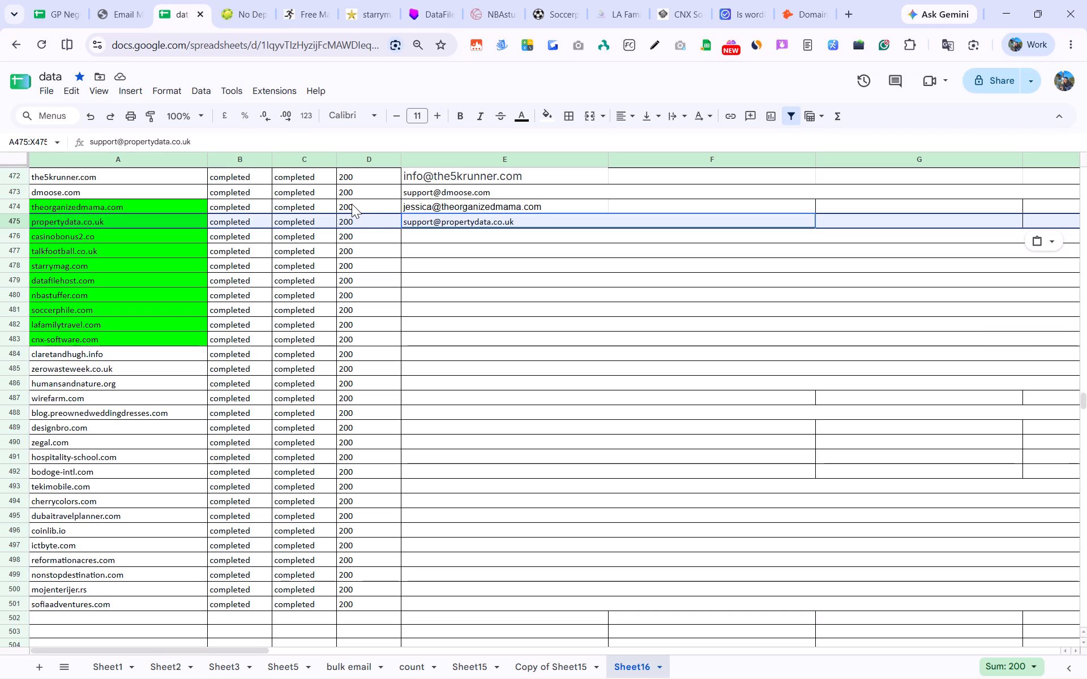
left_click(416, 232)
key("shift+space")
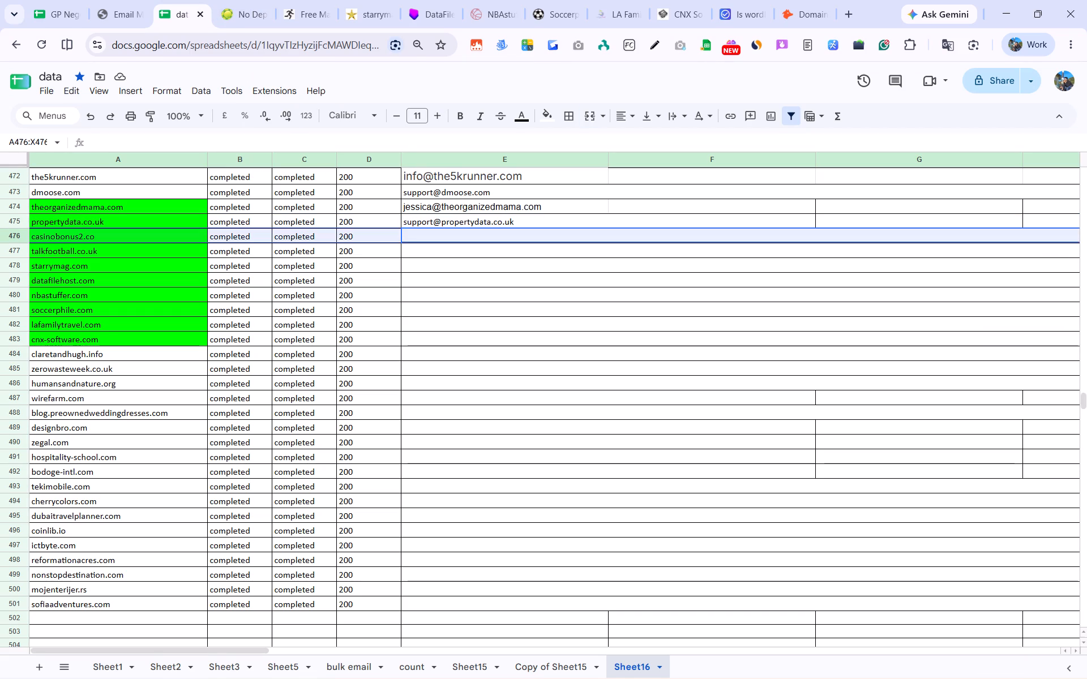
left_click(259, 0)
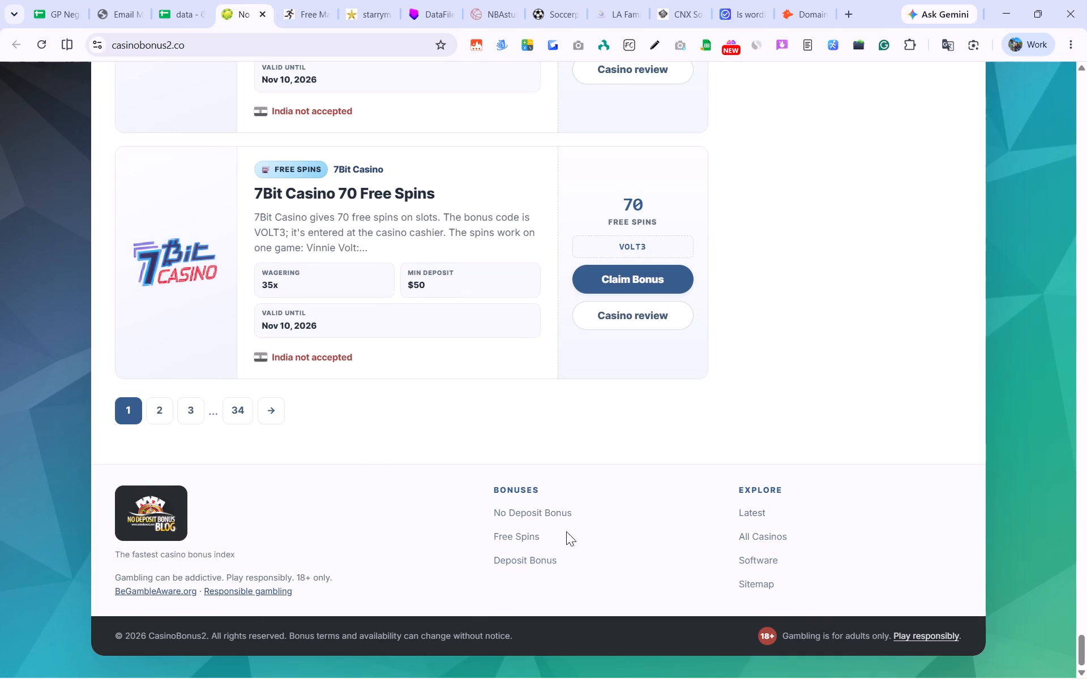
left_click_drag(1086, 651, 1086, 533)
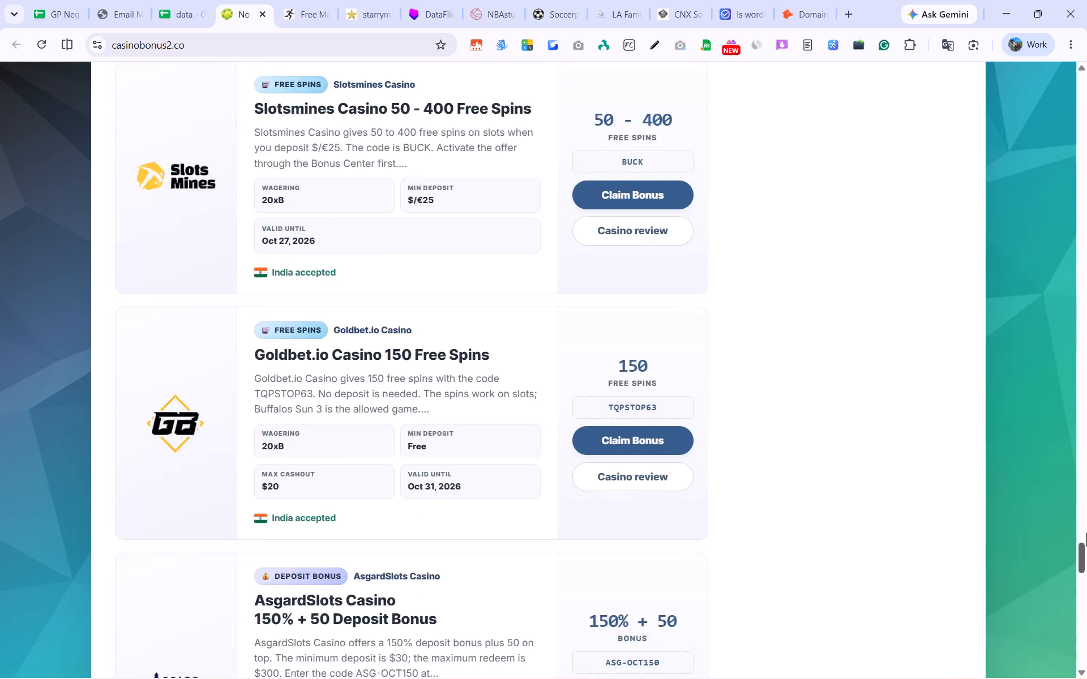
left_click_drag(1086, 533, 1086, 38)
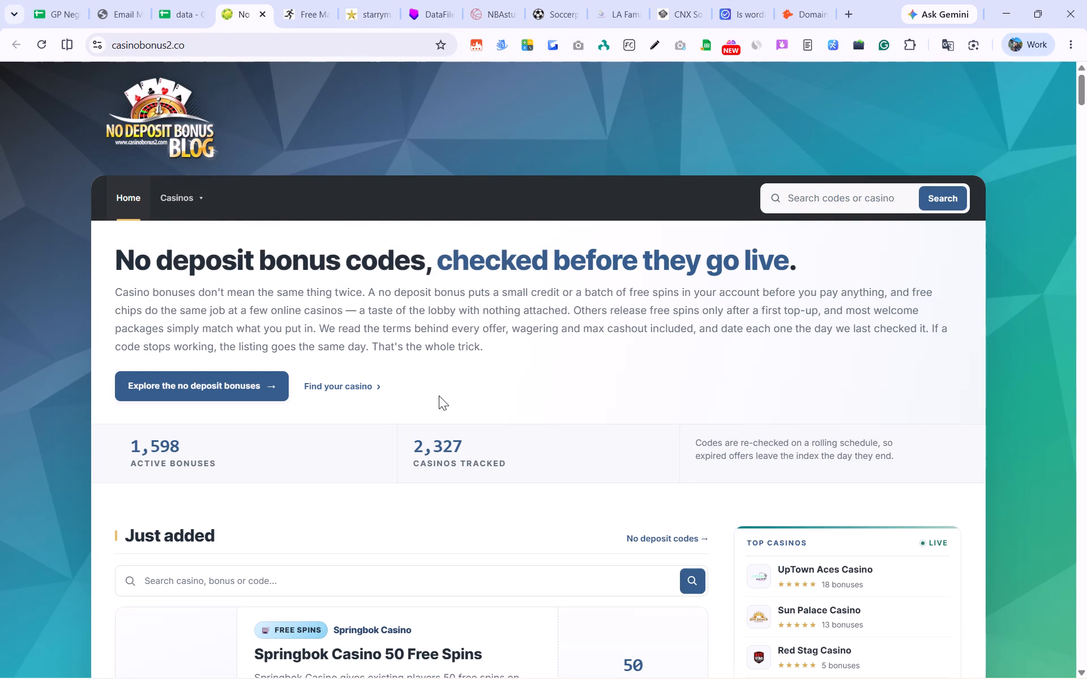
Search Hunter's Domain Search by company for casinobonus2.co, using the address taken from the site's tab.
left_click(439, 396)
left_click(300, 53)
key("ctrl+x")
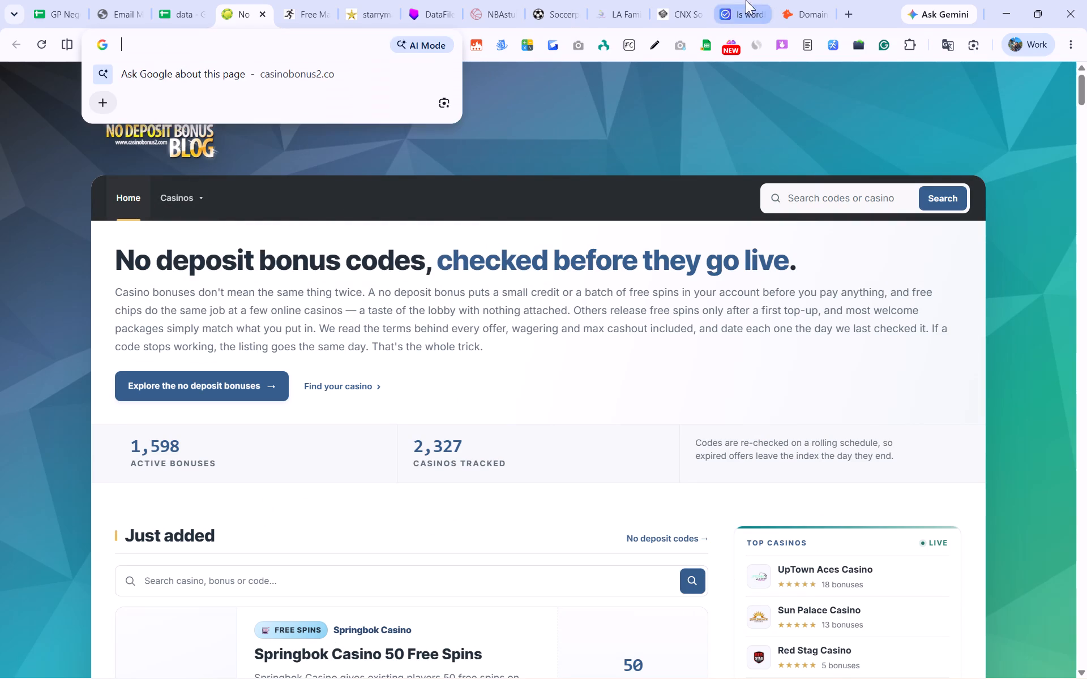
left_click(769, 0)
left_click(789, 0)
left_click(381, 210)
left_click(392, 228, "ctrl")
key("ctrl+a")
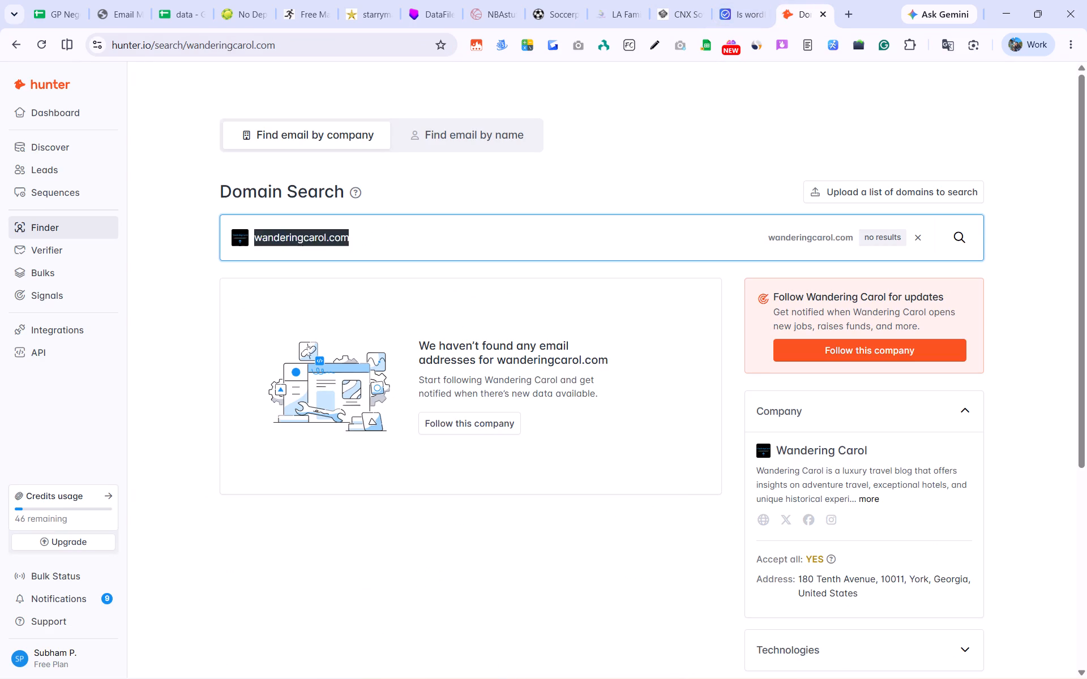
key("ctrl+v")
key("Return")
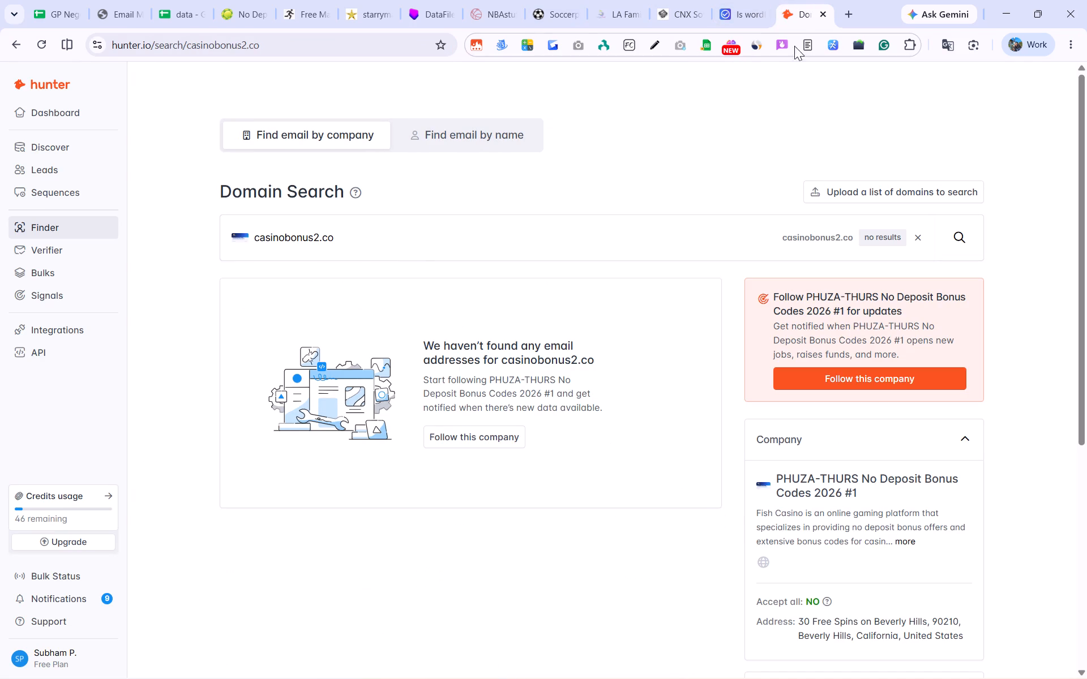
Close the casinobonus2.co tab.
left_click(247, 0)
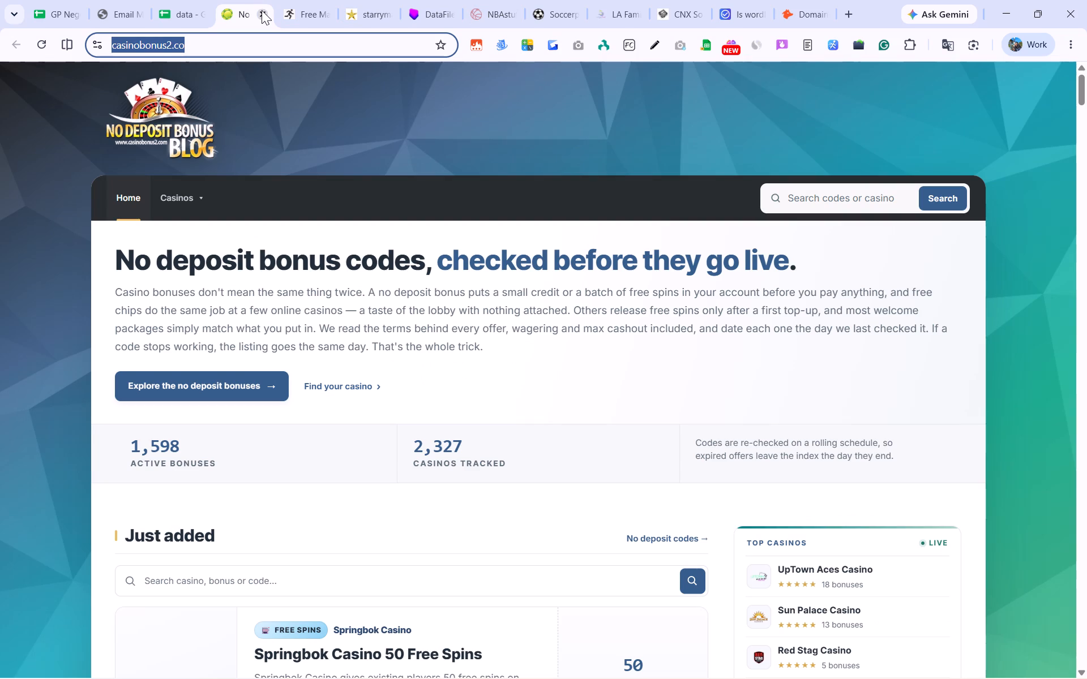
left_click(262, 10)
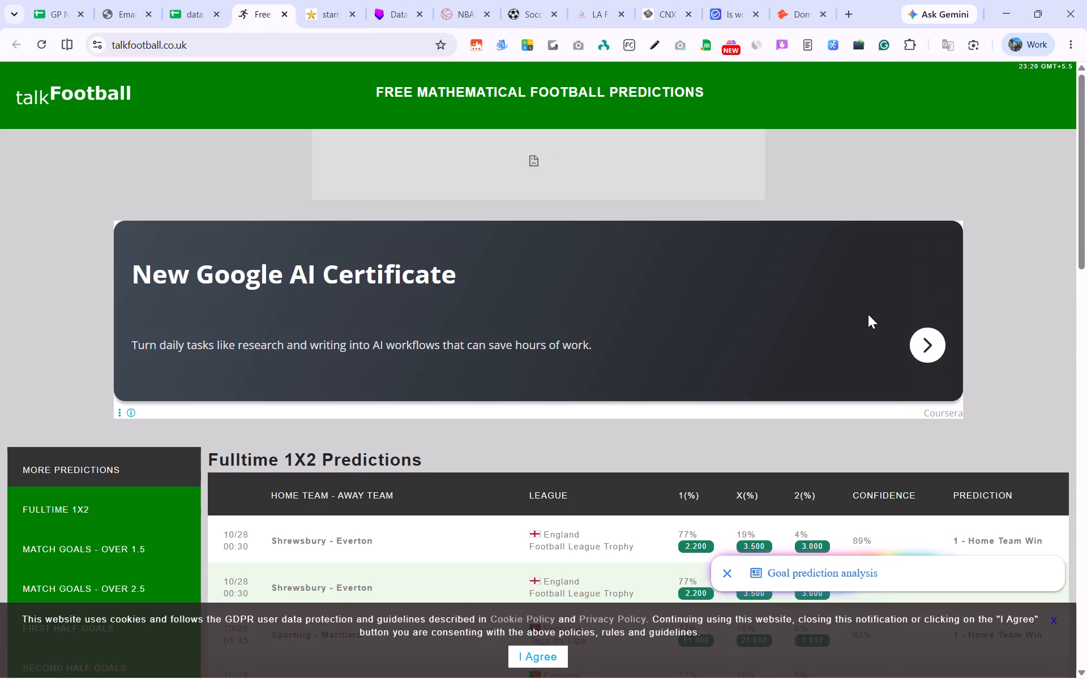
Accept the cookie notice on talkfootball.co.uk and open its Contact Us page from the footer.
left_click(727, 575)
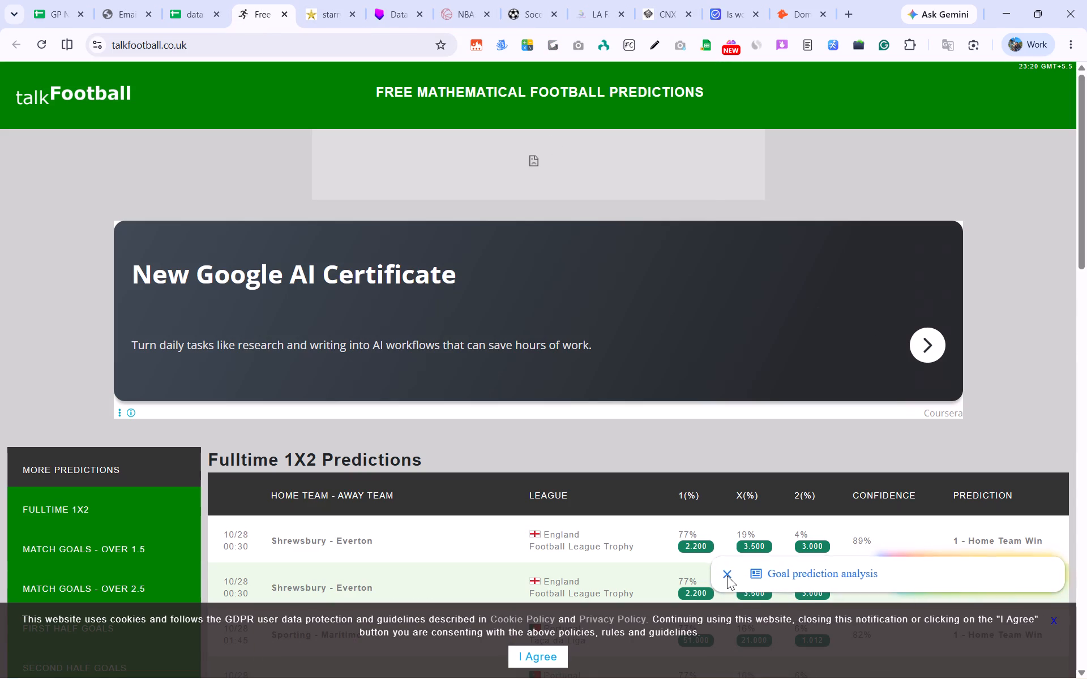
left_click_drag(1086, 195, 1086, 678)
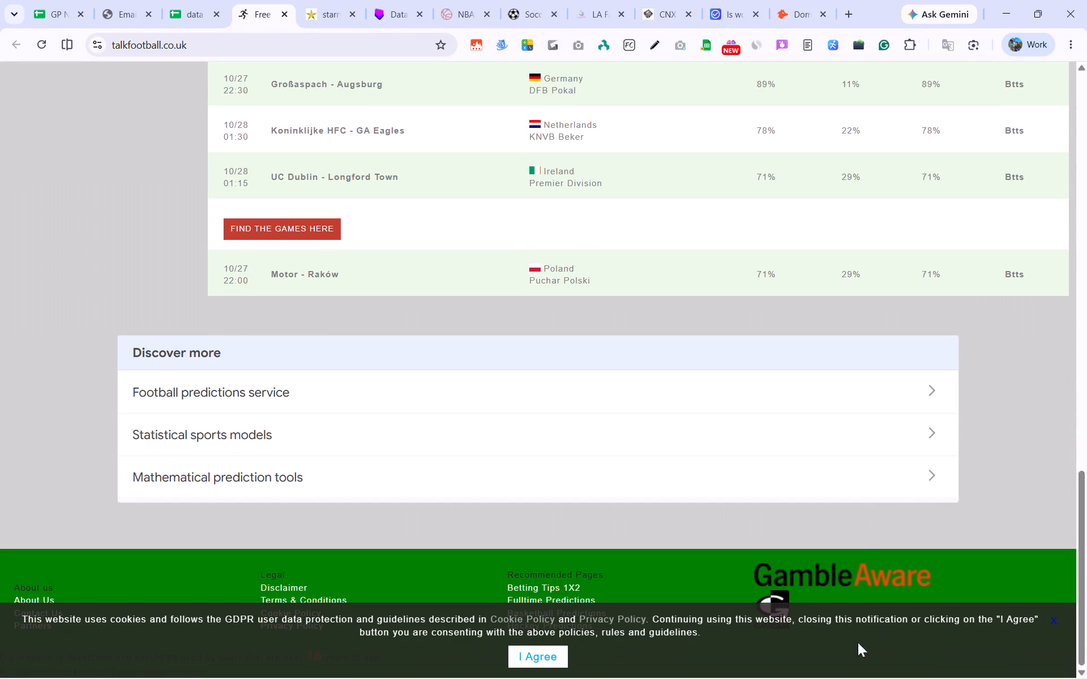
left_click(548, 660)
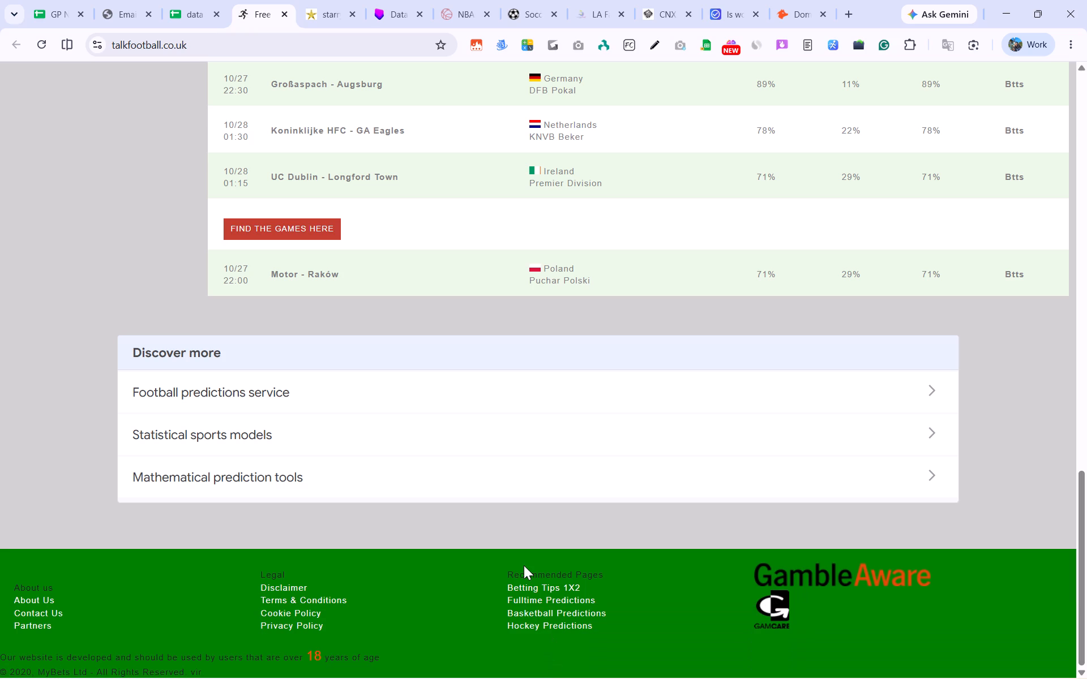
left_click(48, 609)
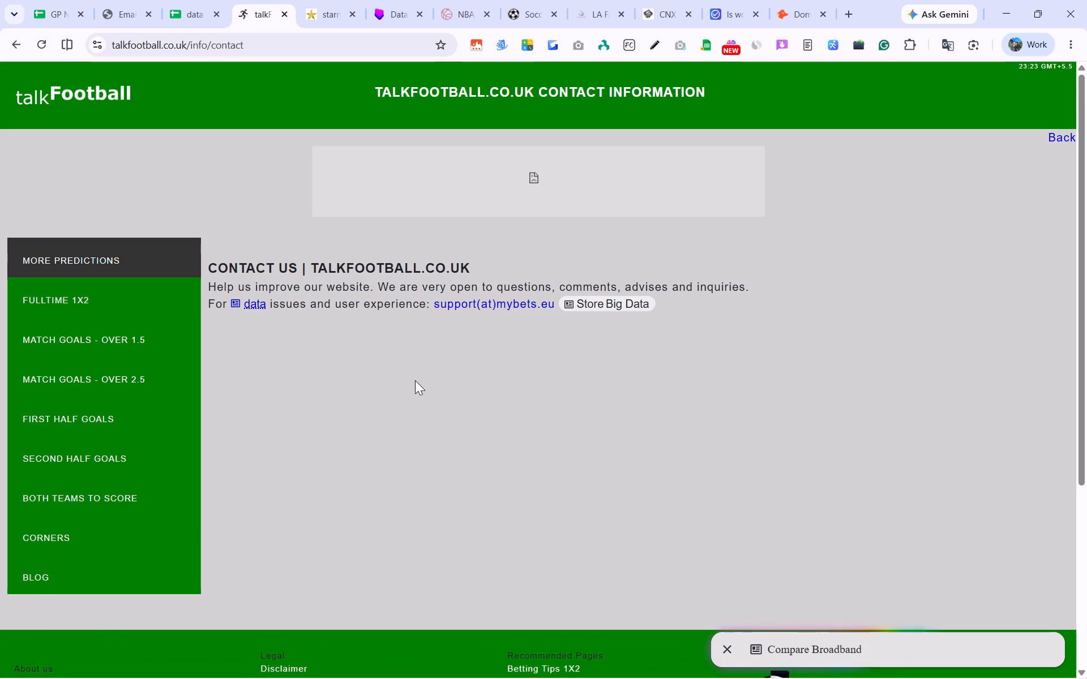
Copy the support email from talkfootball.co.uk's contact page into cell E477 of Sheet16, without the mailto: prefix.
left_click_drag(551, 302, 310, 46)
left_click(310, 46)
left_click_drag(310, 47, 161, 55)
key("ctrl+x")
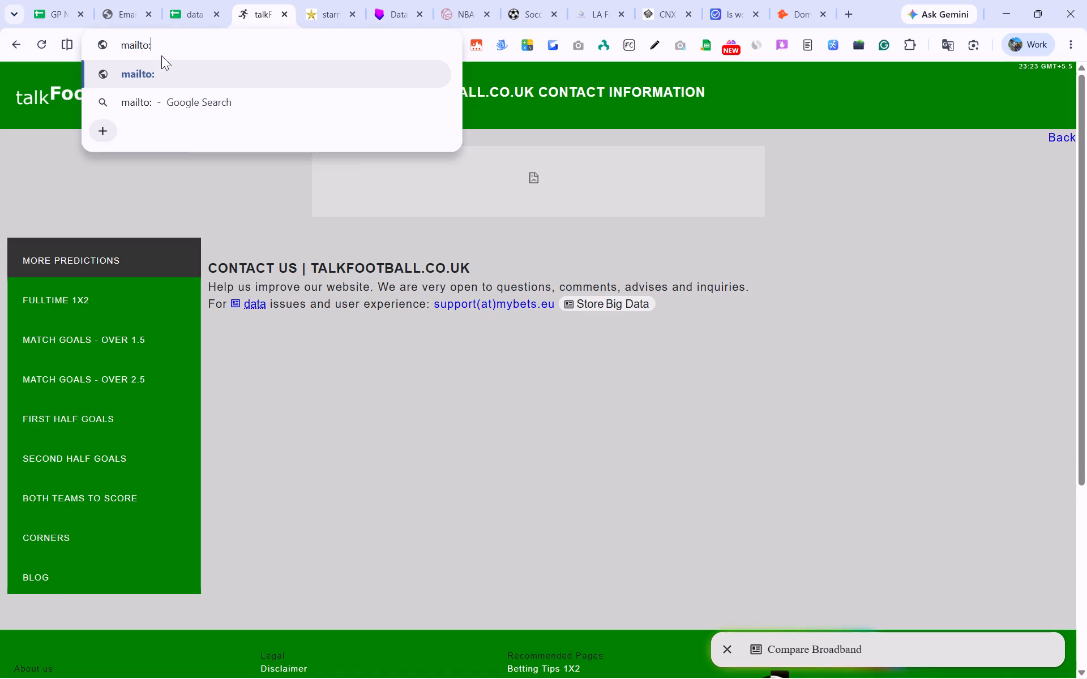
left_click(145, 0)
left_click(184, 5)
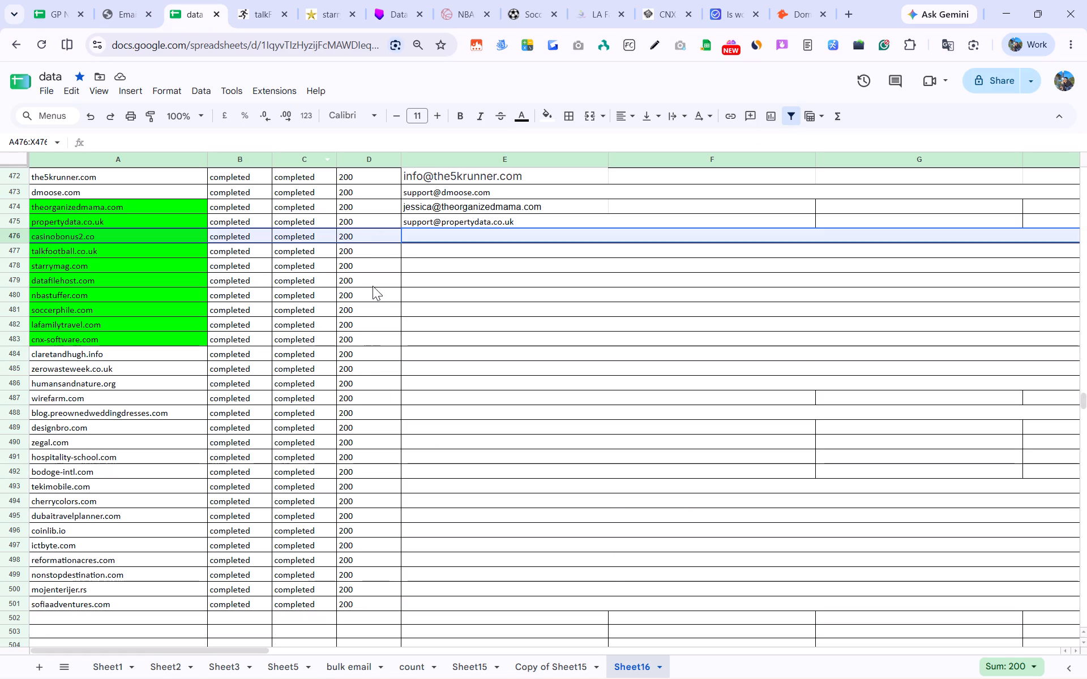
left_click(438, 252)
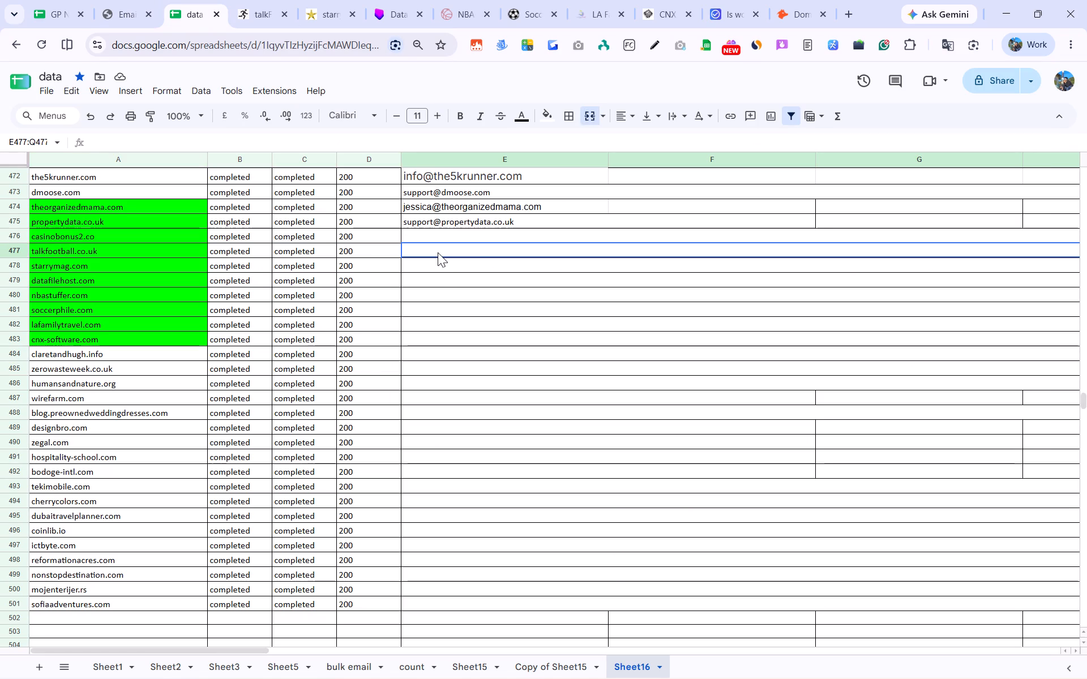
key("ctrl+v")
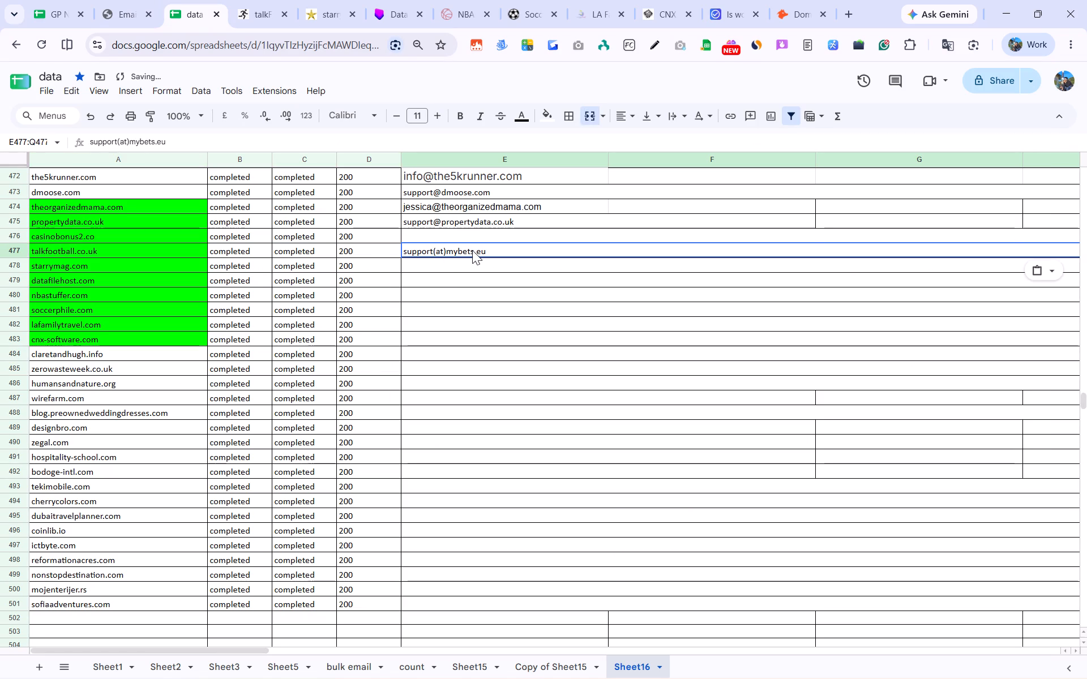
Replace the (at) in the talkfootball.co.uk email in cell E477 with an @ sign.
left_click(256, 0)
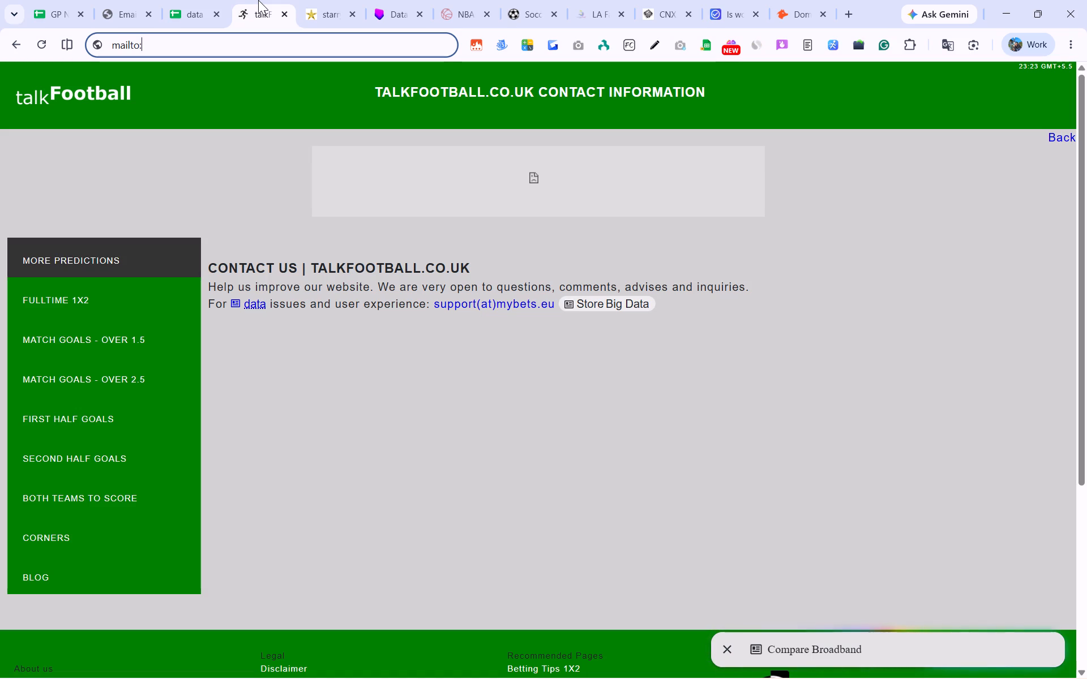
left_click(197, 0)
double_click(436, 247)
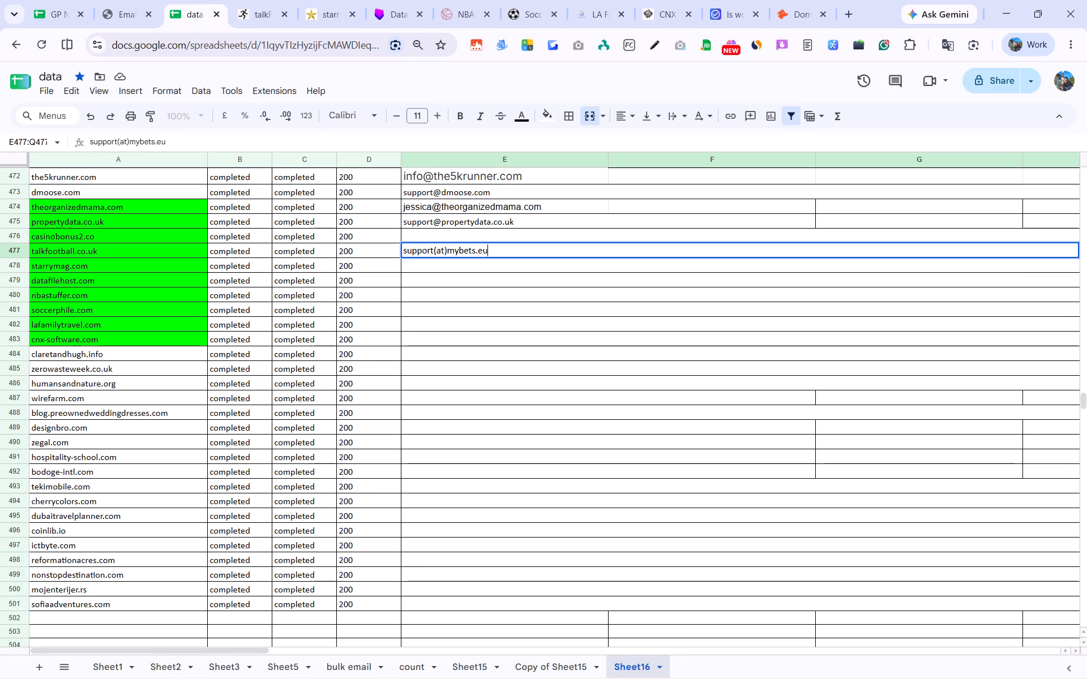
left_click_drag(447, 251, 433, 251)
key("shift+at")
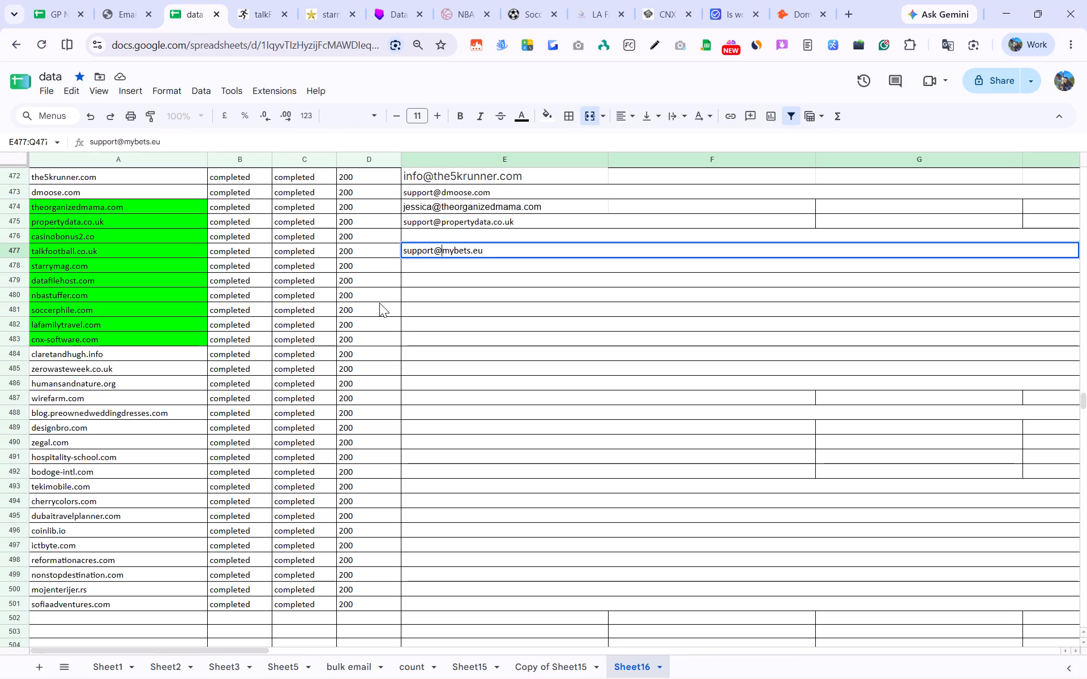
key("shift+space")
key("BackSpace")
key("Return")
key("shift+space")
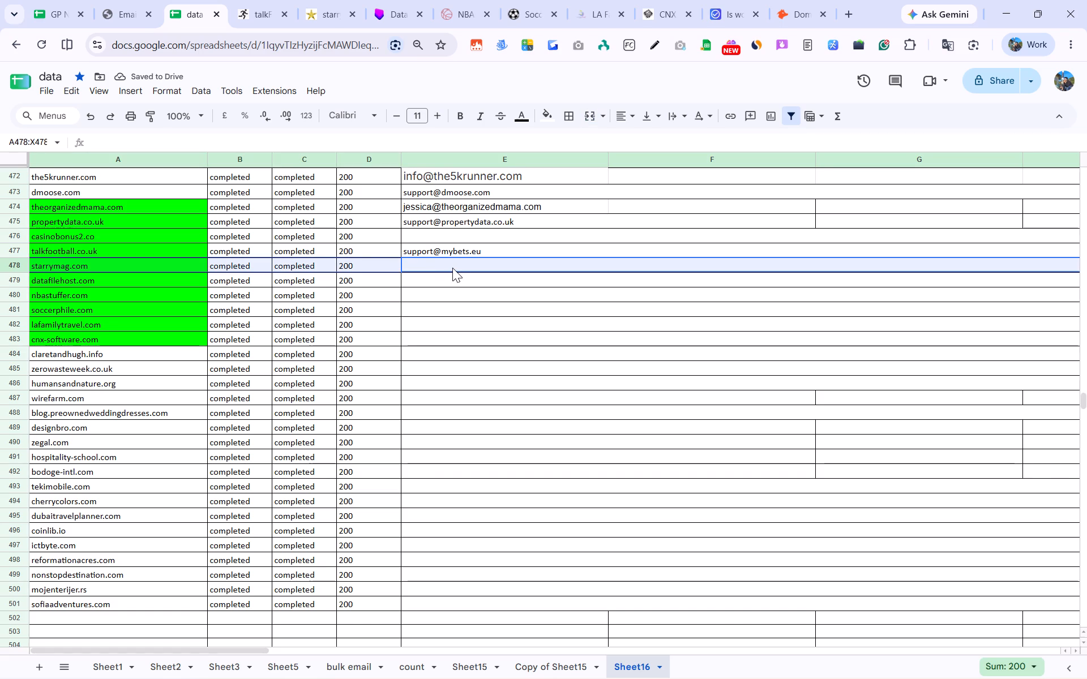
Close the talkfootball.co.uk tab.
left_click(248, 0)
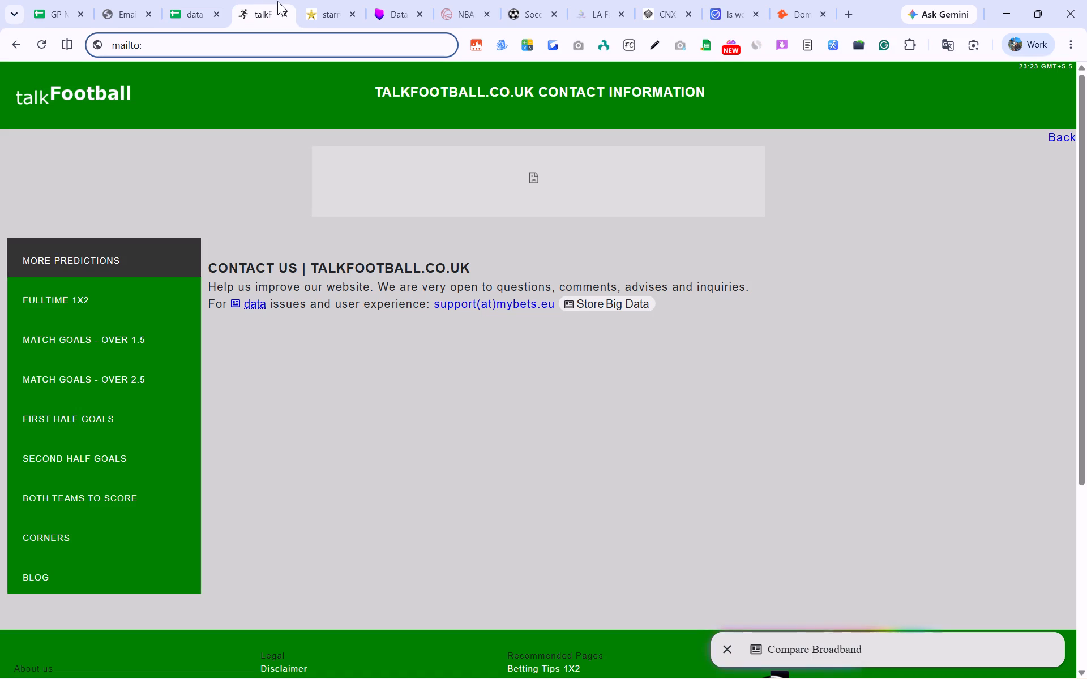
left_click(287, 15)
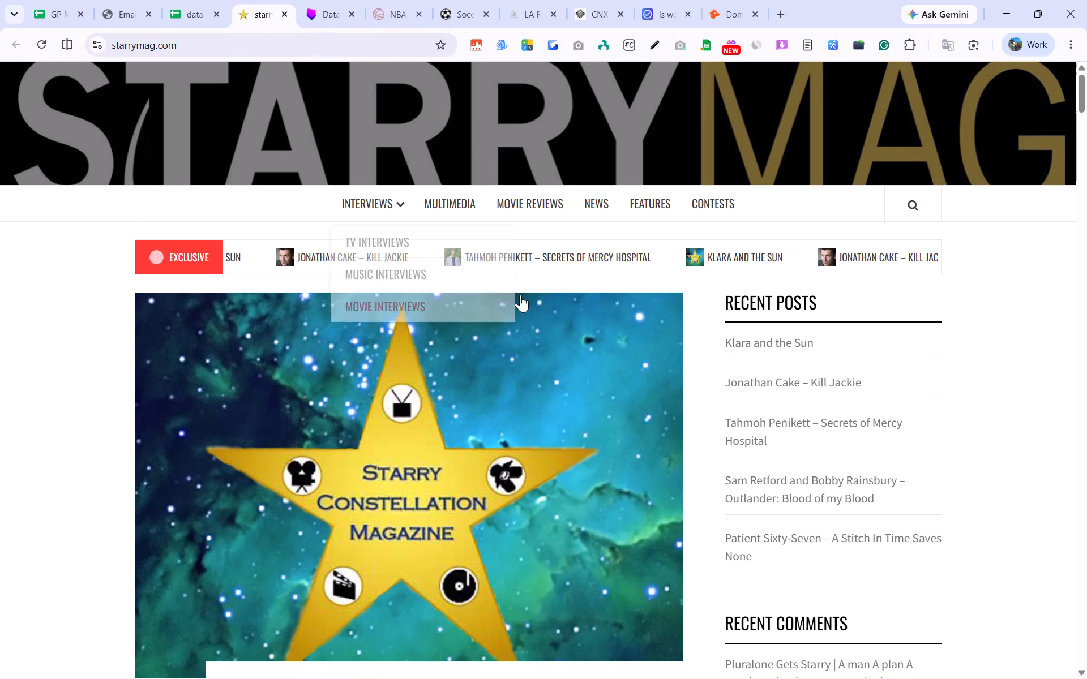
Examine the starrymag.com home page from header to footer for a contact link or email address.
left_click_drag(1080, 108, 1086, 243)
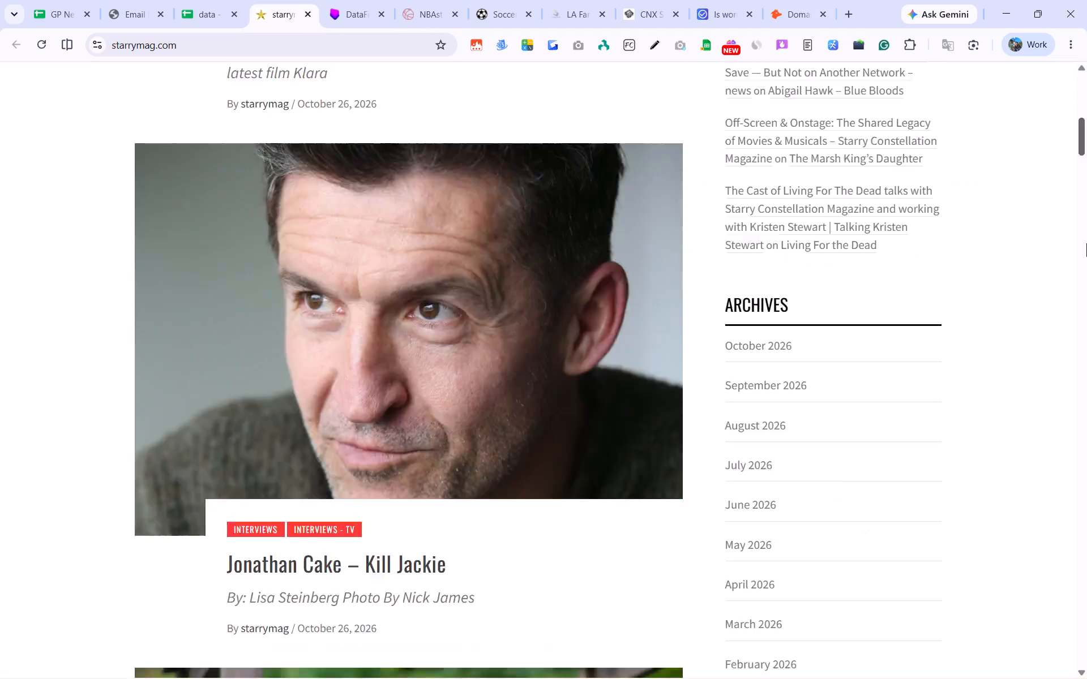
left_click_drag(1086, 243, 1086, 678)
scroll(858, 404, "down", 6)
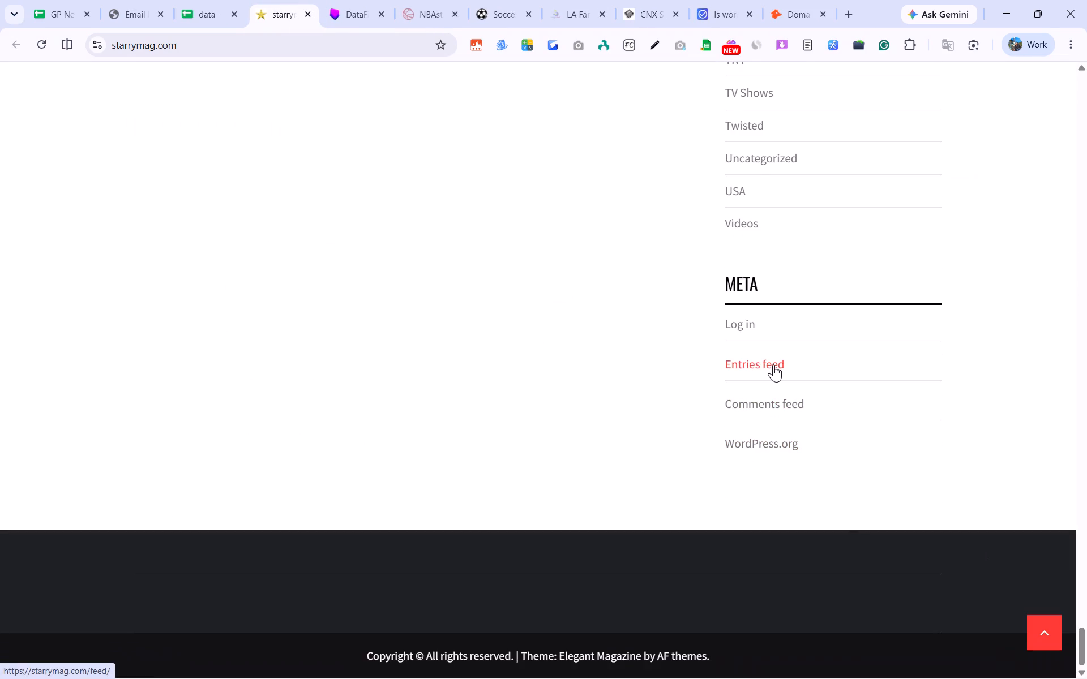
scroll(773, 364, "up", 2)
scroll(773, 364, "down", 5)
scroll(786, 412, "up", 5)
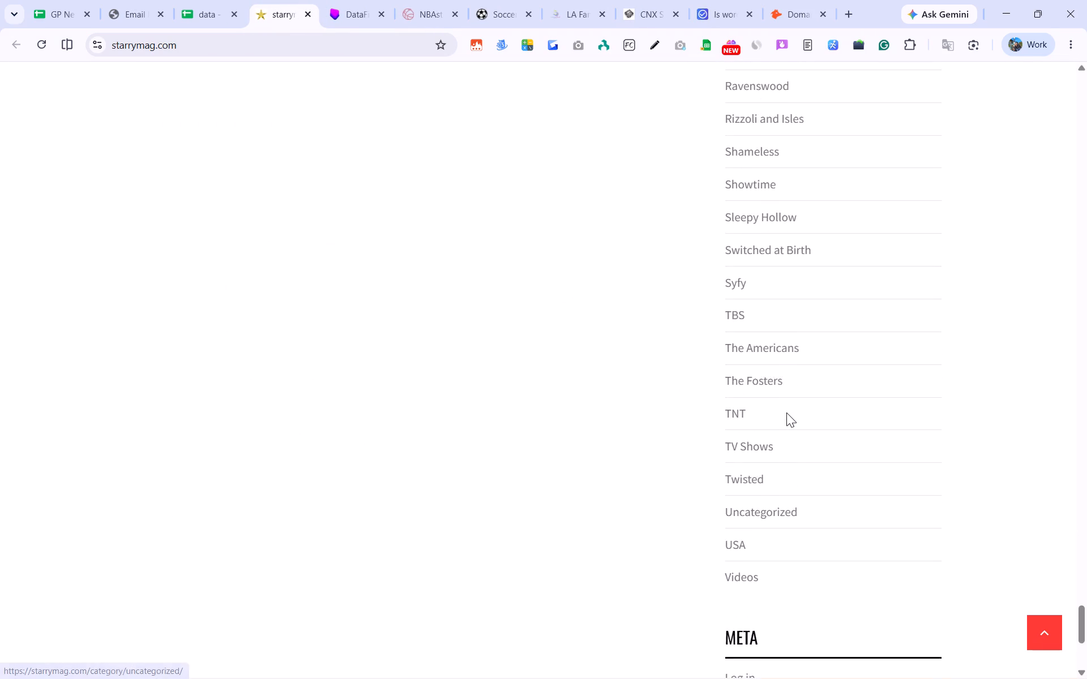
scroll(786, 413, "up", 18)
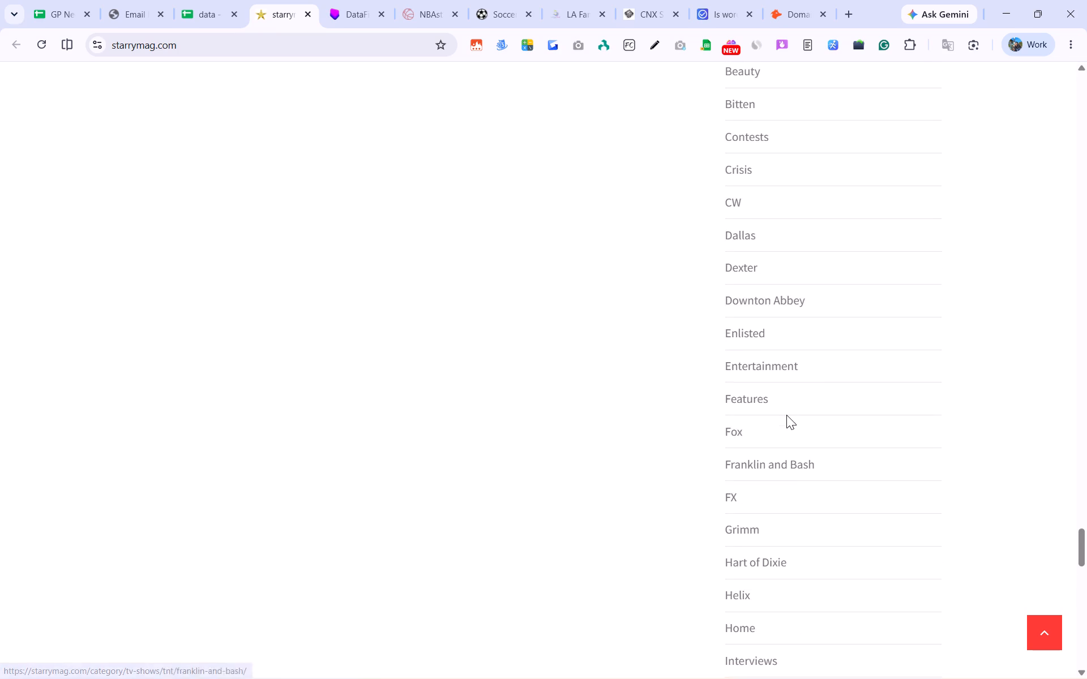
scroll(821, 403, "up", 4)
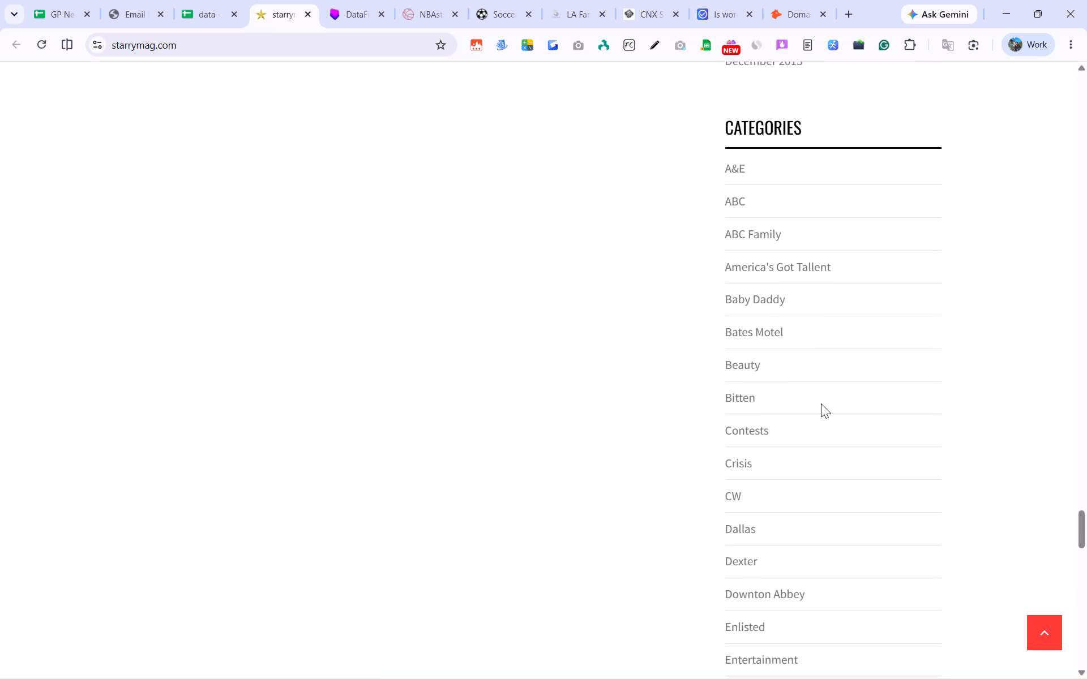
scroll(821, 403, "up", 5)
scroll(820, 403, "up", 20)
scroll(820, 403, "up", 6)
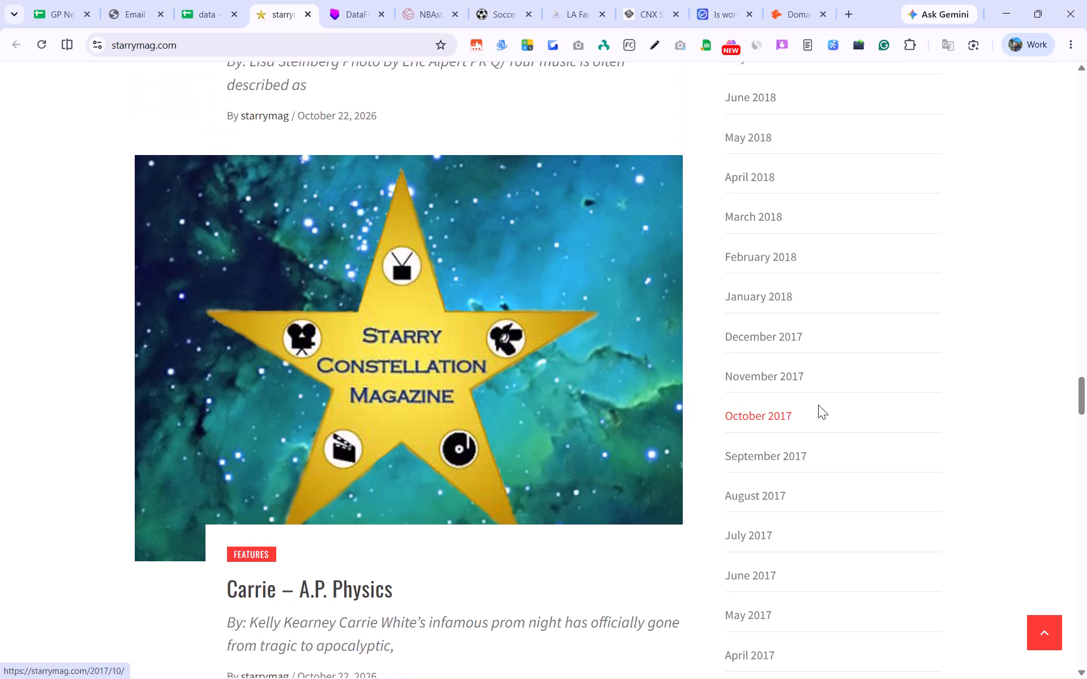
scroll(773, 411, "up", 11)
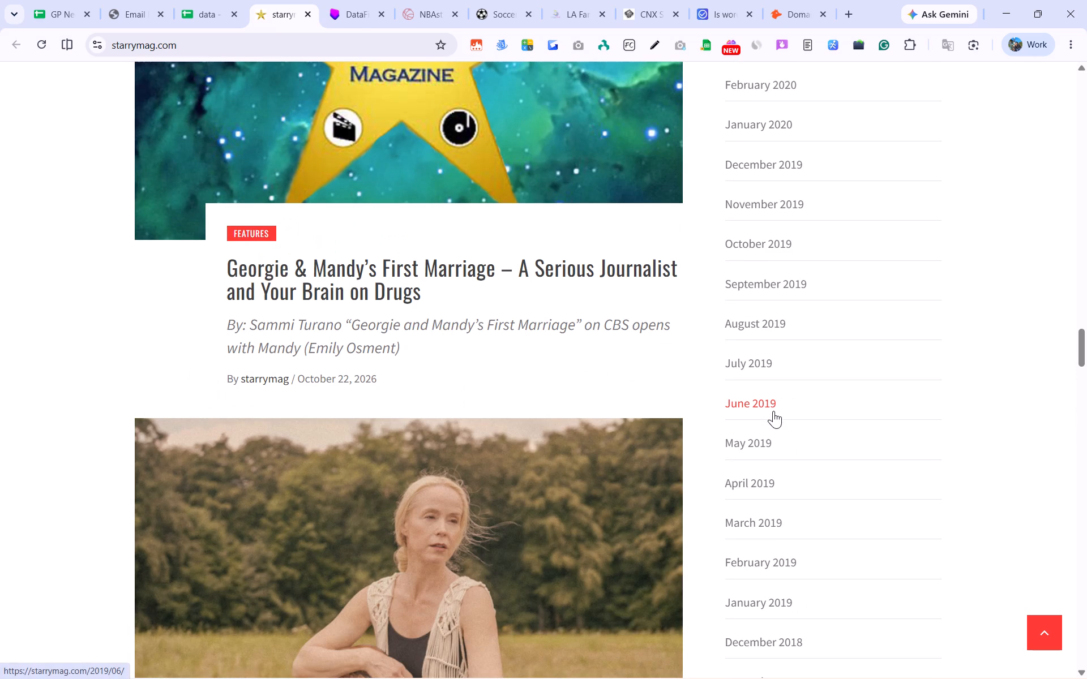
scroll(773, 411, "up", 10)
scroll(773, 411, "up", 12)
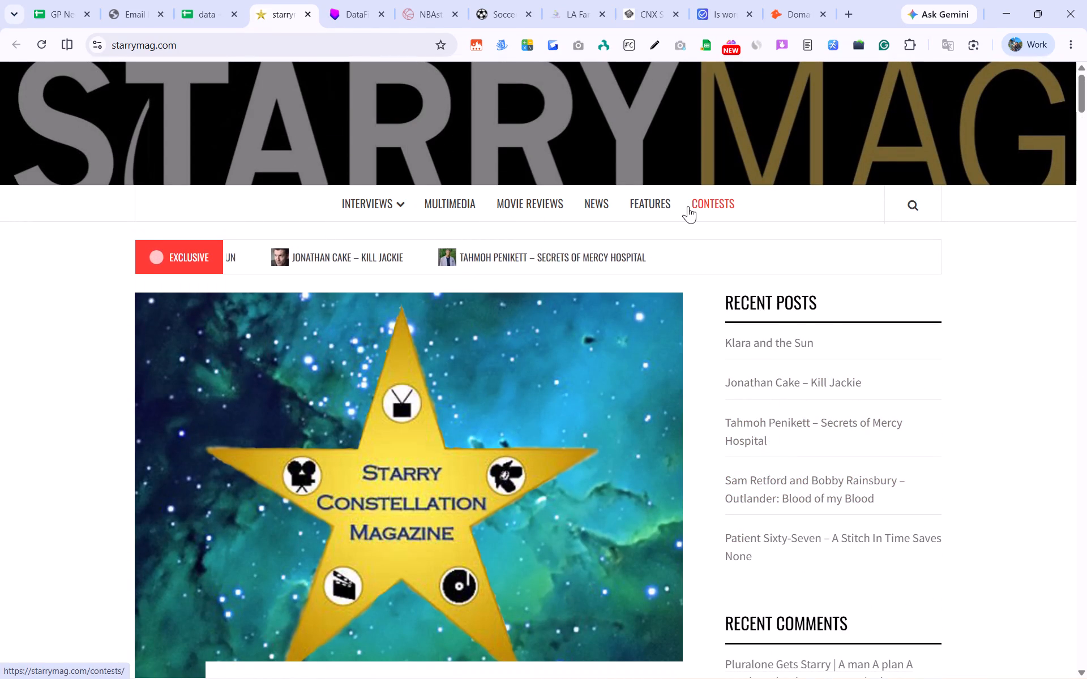
left_click_drag(1084, 96, 1086, 678)
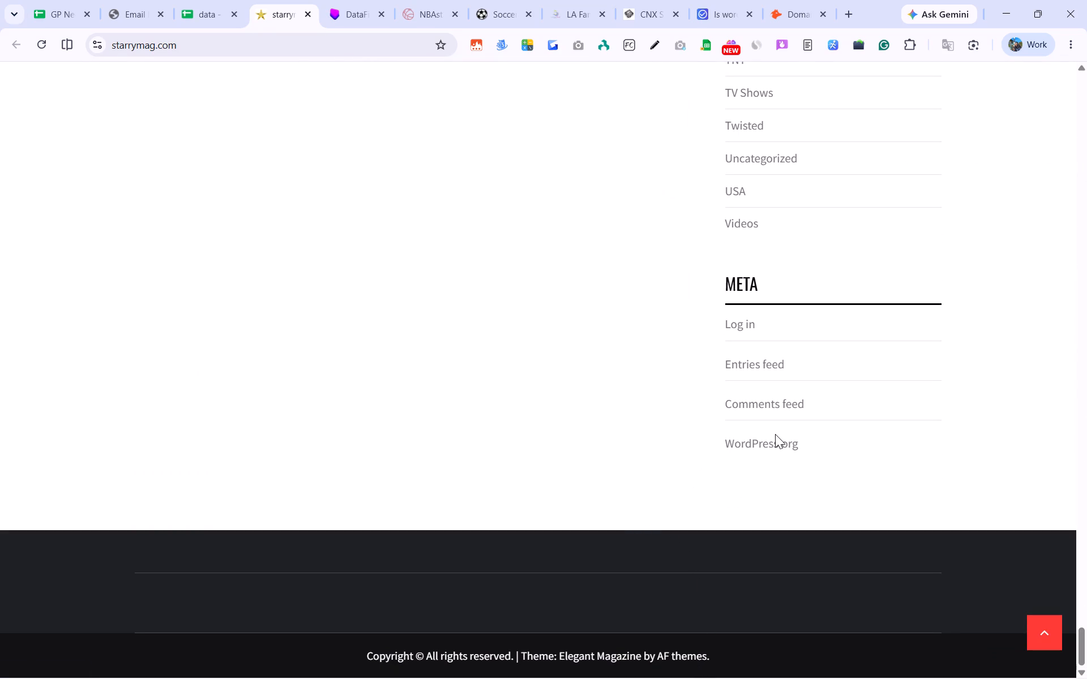
scroll(769, 435, "up", 20)
scroll(765, 436, "up", 8)
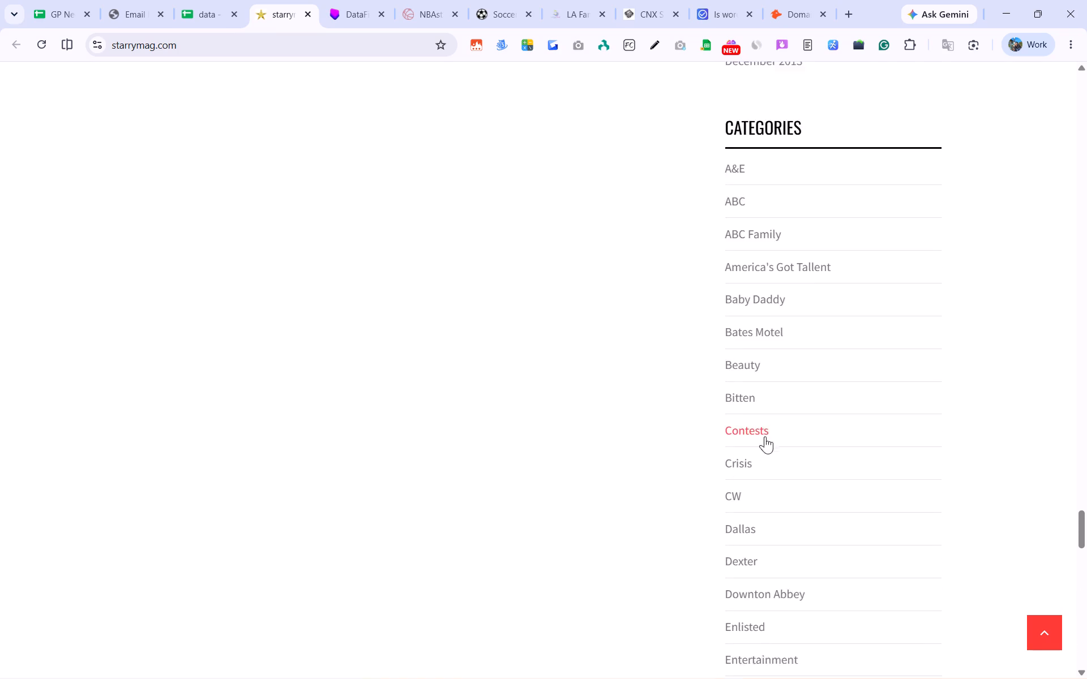
scroll(765, 436, "up", 15)
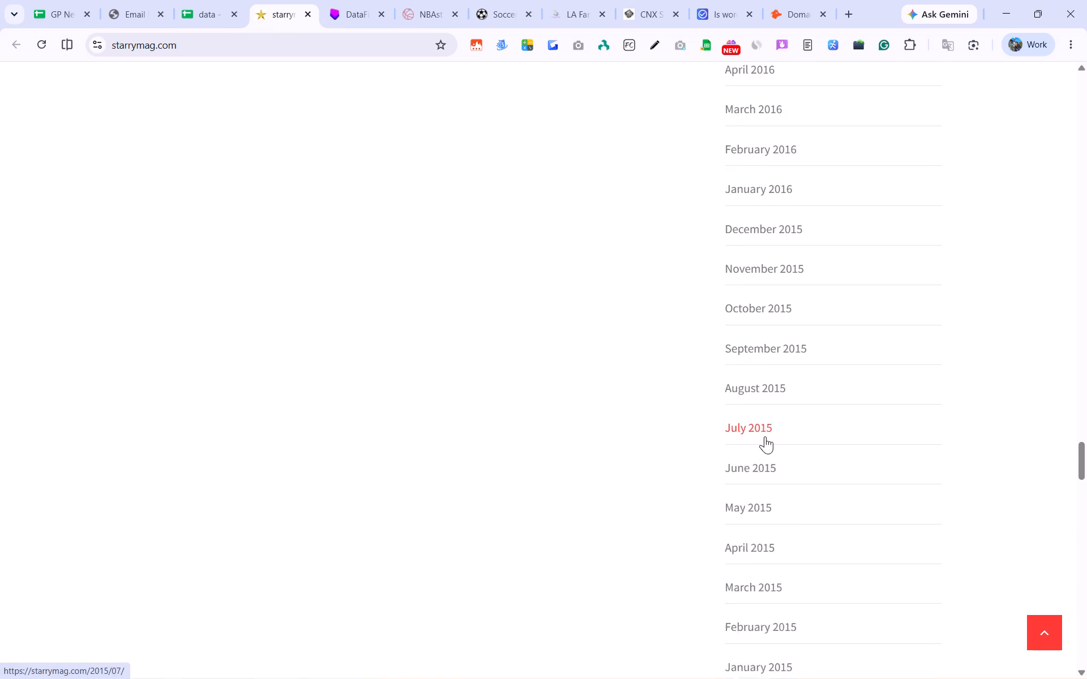
scroll(765, 436, "up", 10)
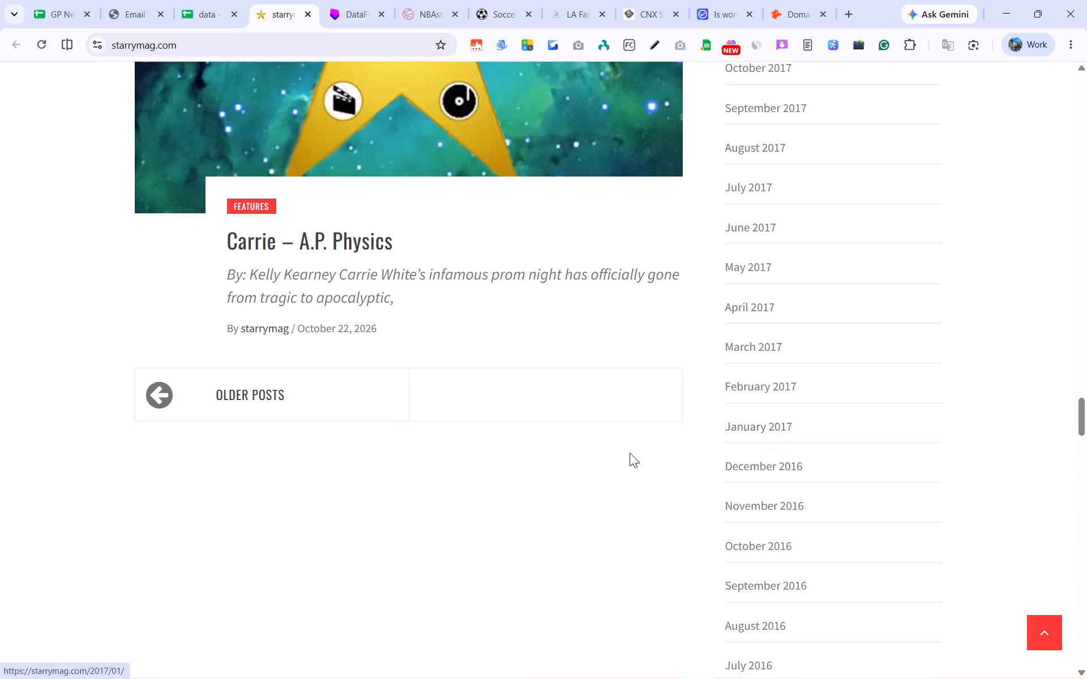
scroll(310, 479, "up", 5)
scroll(377, 490, "up", 12)
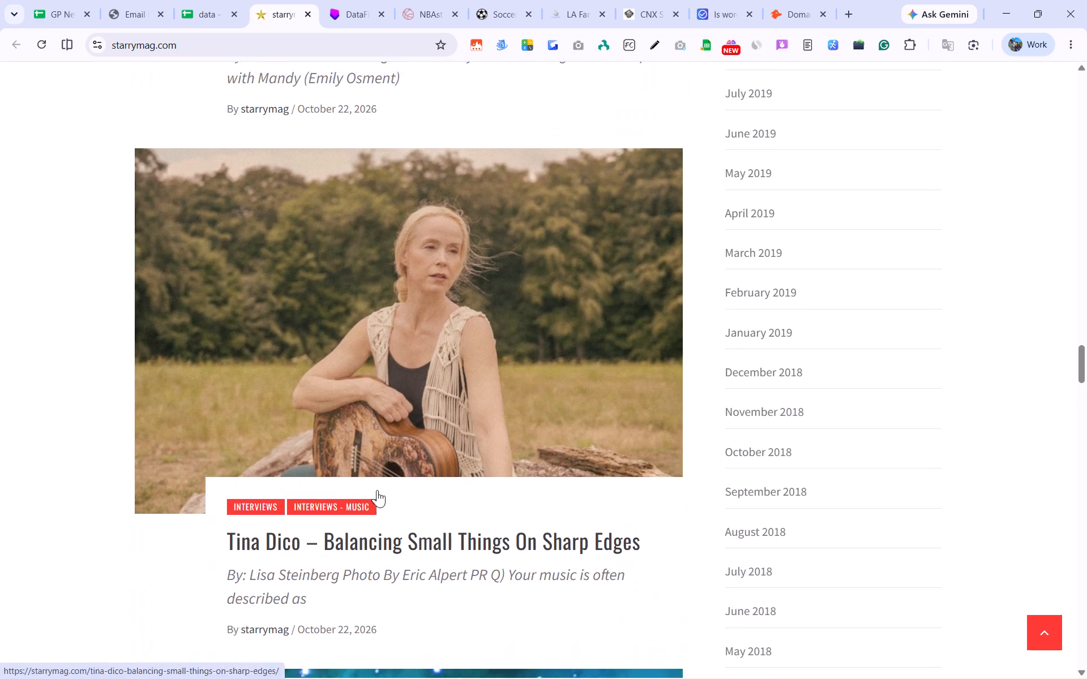
scroll(377, 490, "up", 5)
scroll(377, 490, "up", 16)
scroll(377, 490, "up", 7)
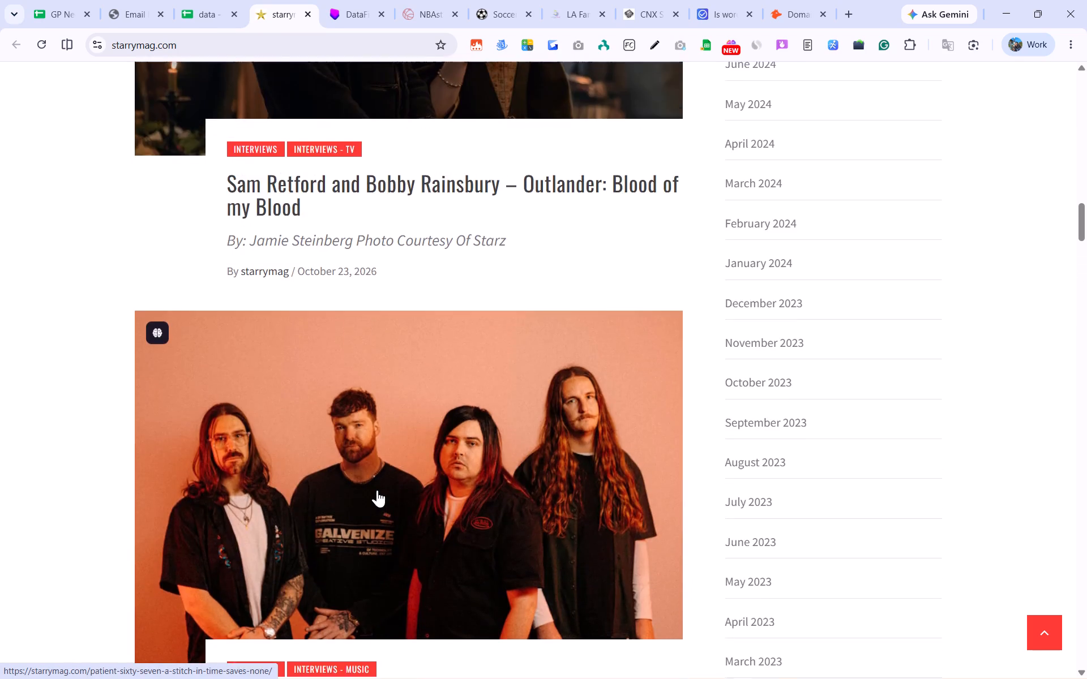
scroll(377, 490, "up", 8)
scroll(379, 484, "up", 16)
scroll(379, 481, "down", 1)
scroll(379, 481, "up", 12)
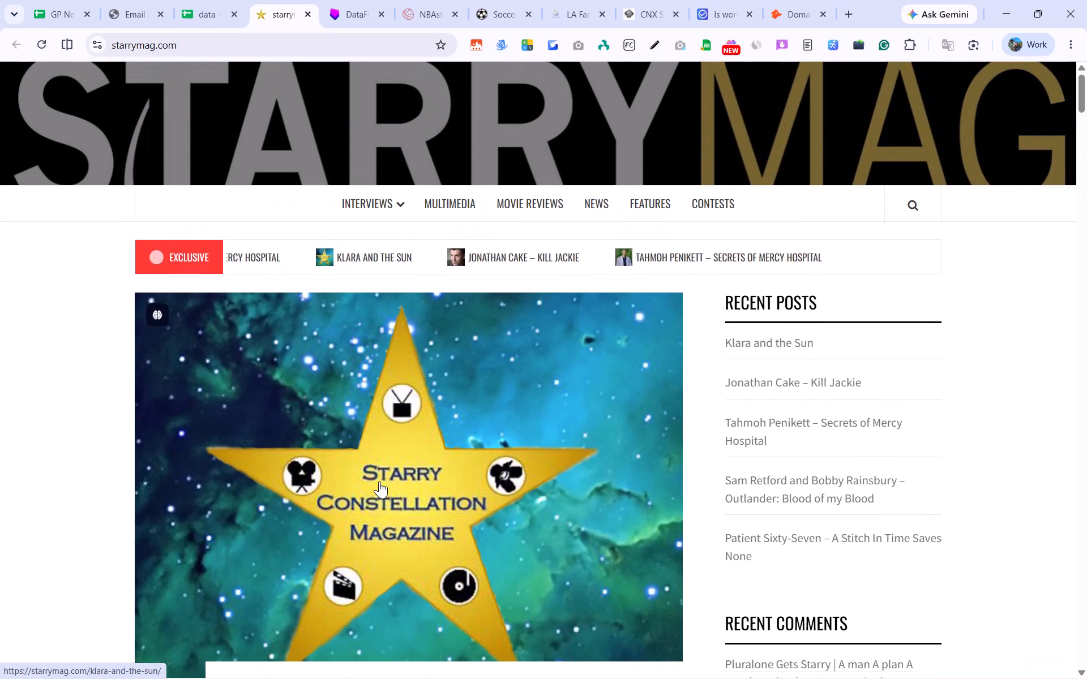
Search Hunter's Domain Search by company for starrymag.com, using the address taken from the site's tab.
left_click(303, 44)
key("ctrl+x")
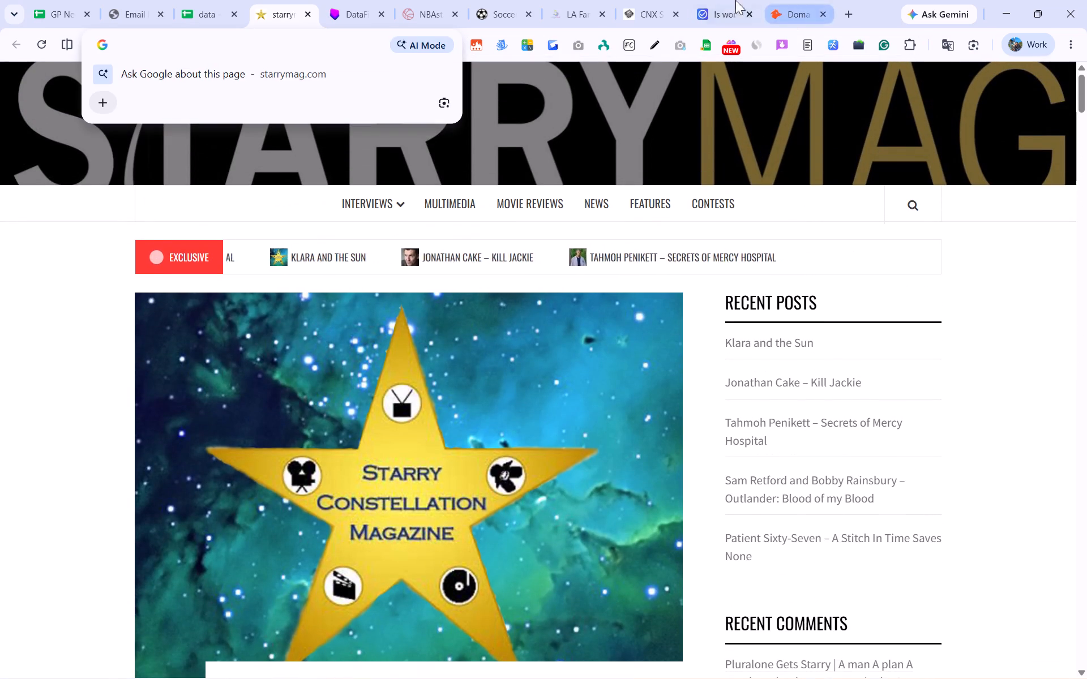
left_click(724, 0)
left_click(818, 0)
left_click(470, 247)
key("ctrl+a")
key("ctrl+v")
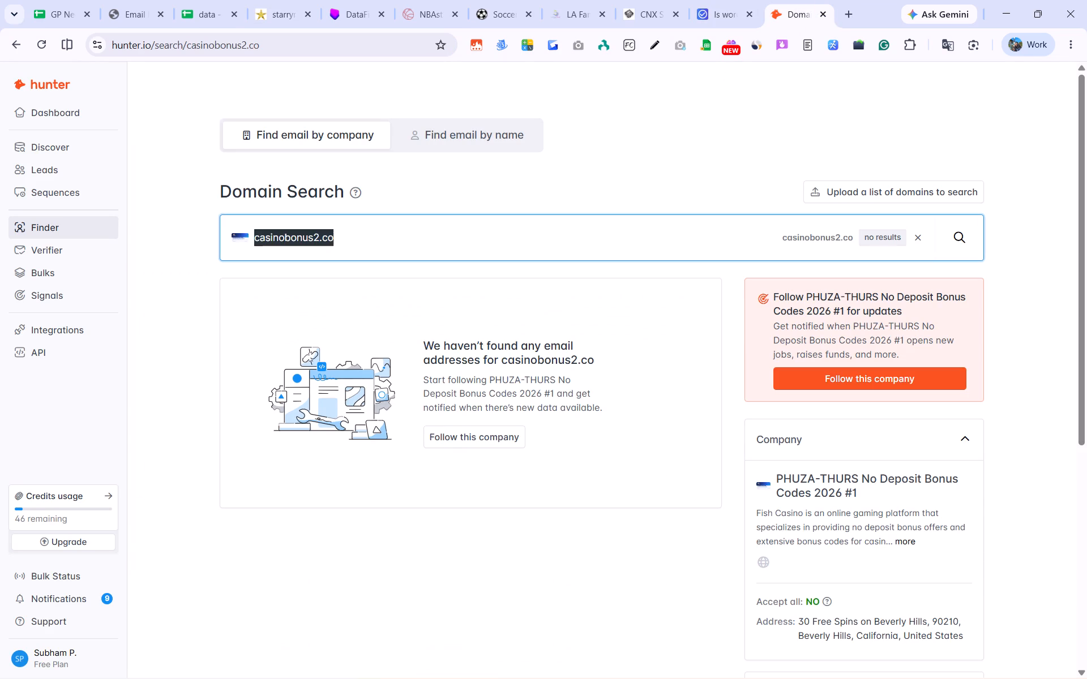
key("Return")
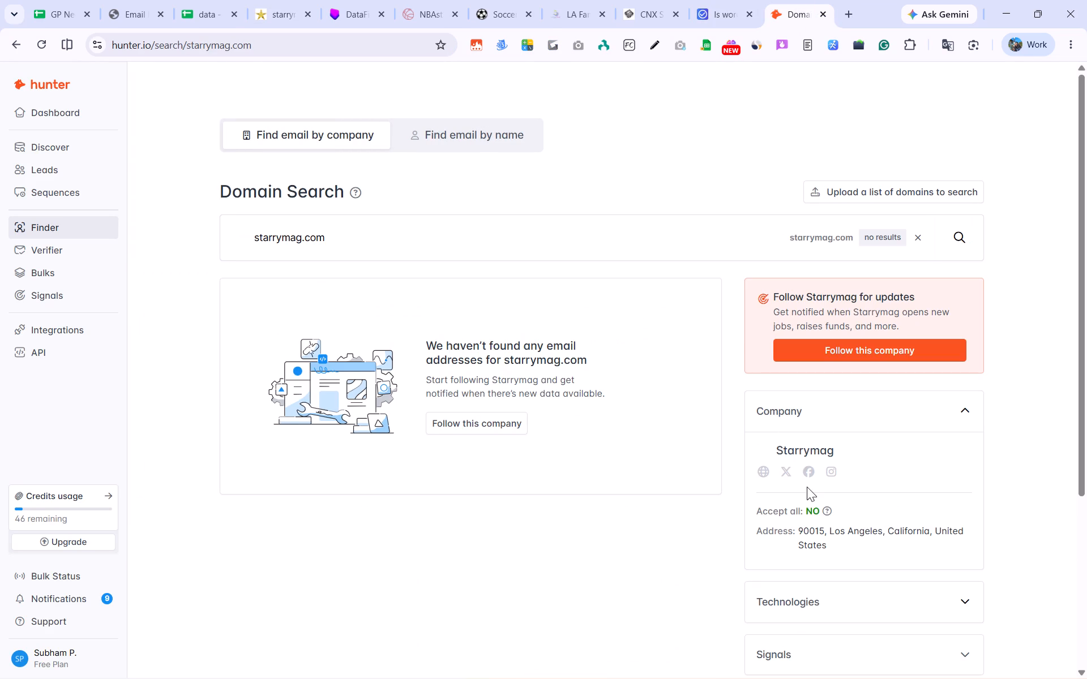
Open Starrymag's Facebook page from its Hunter company details and copy the email in its intro into cell E478.
left_click(808, 474)
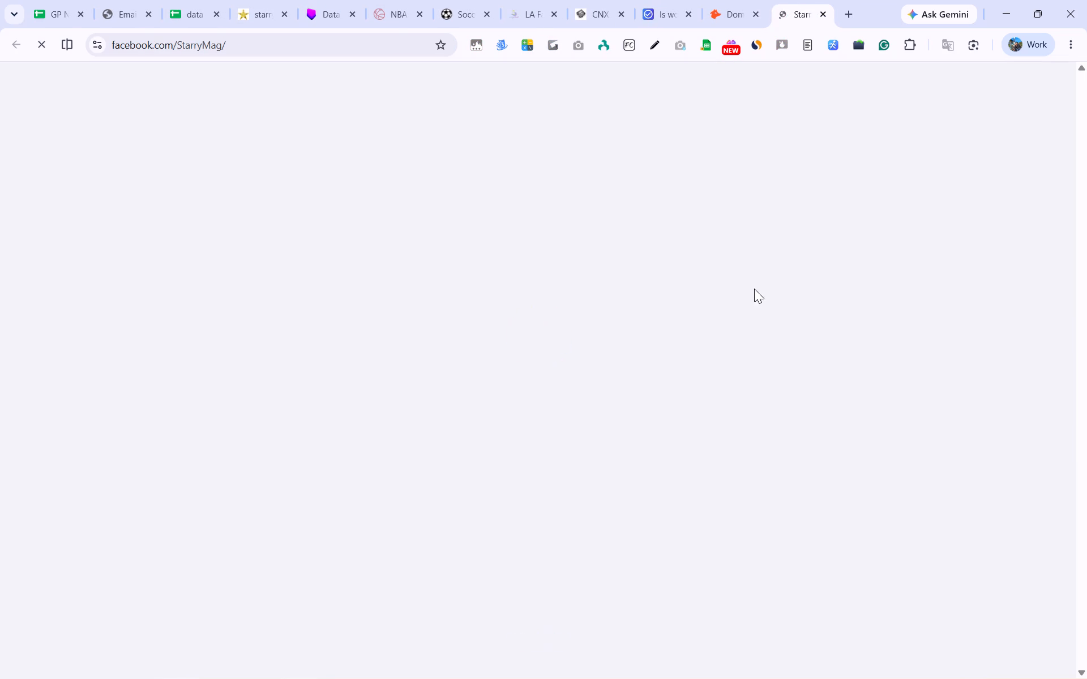
left_click(673, 156)
scroll(461, 339, "down", 4)
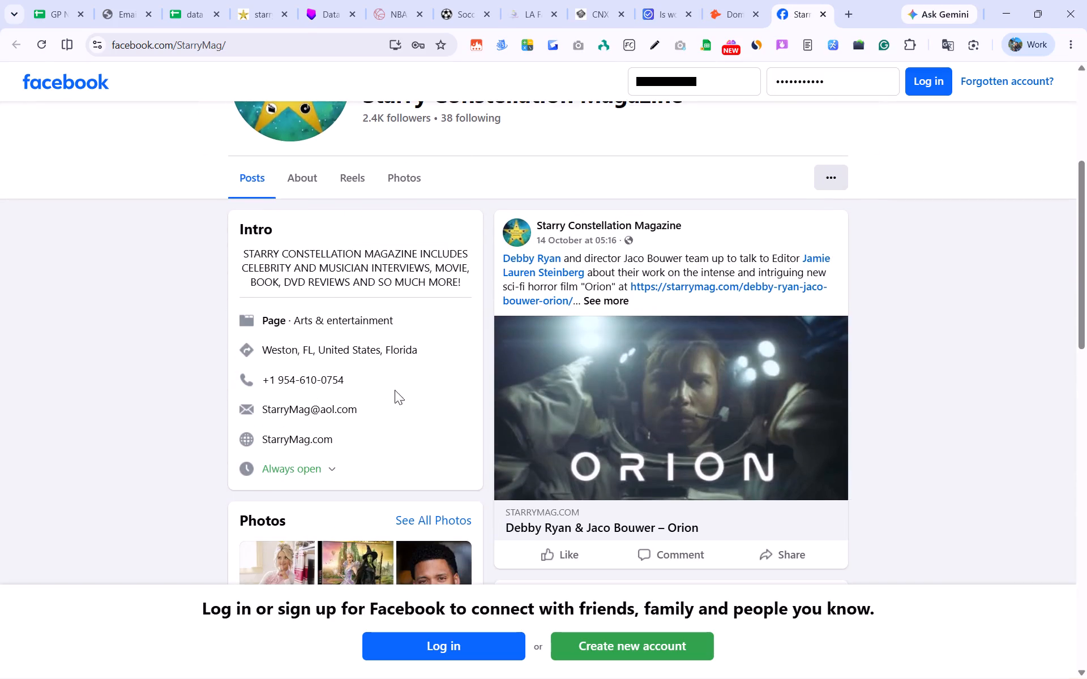
left_click_drag(372, 406, 264, 403)
key("ctrl+c")
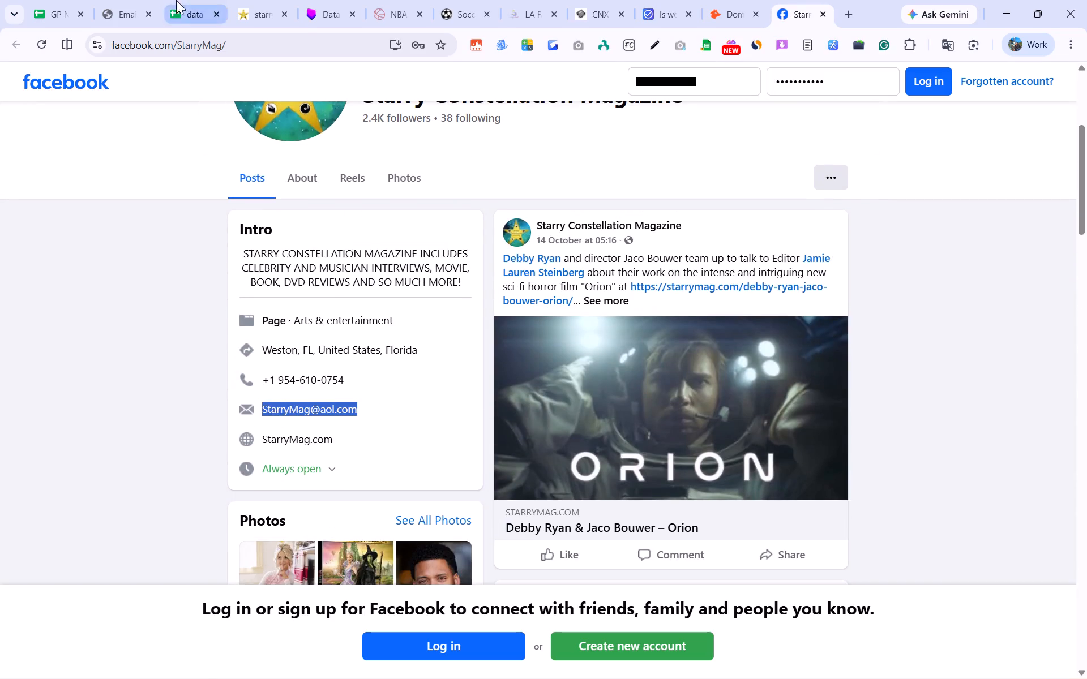
left_click(176, 0)
double_click(429, 267)
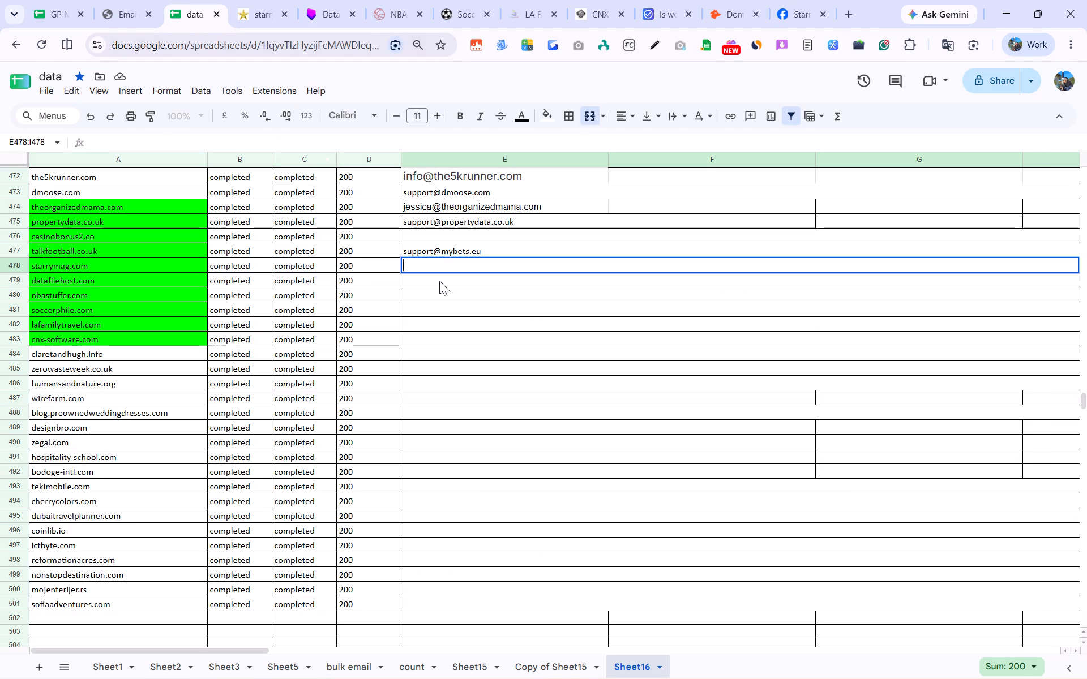
key("ctrl+v")
left_click(450, 293)
left_click(435, 275)
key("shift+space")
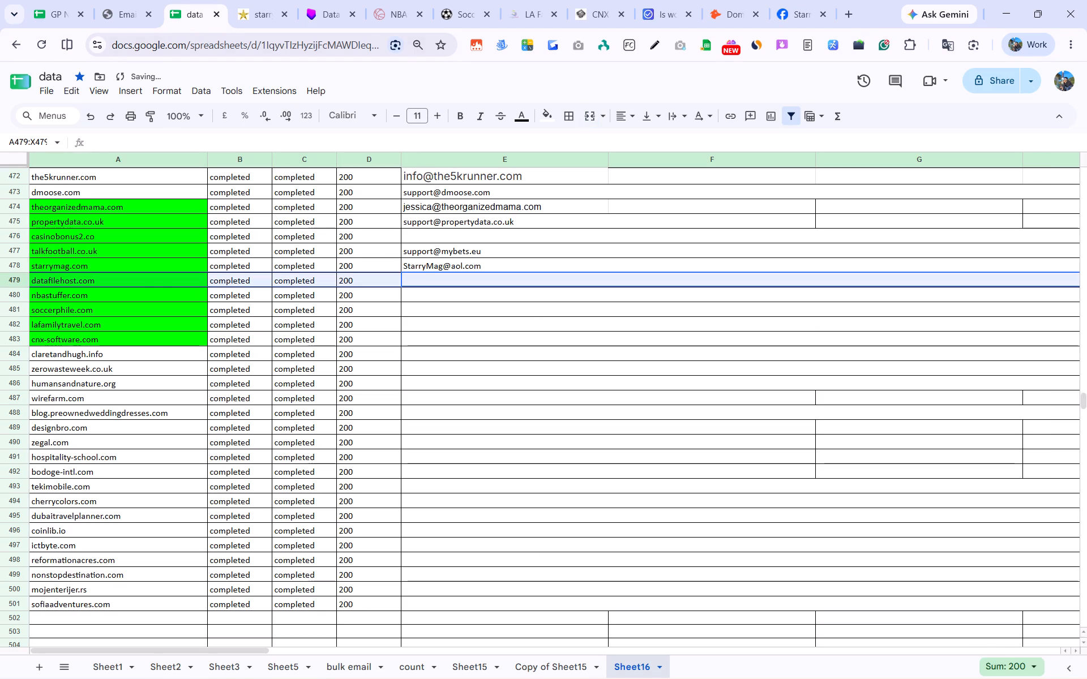
Close the starrymag.com tab.
left_click(136, 280)
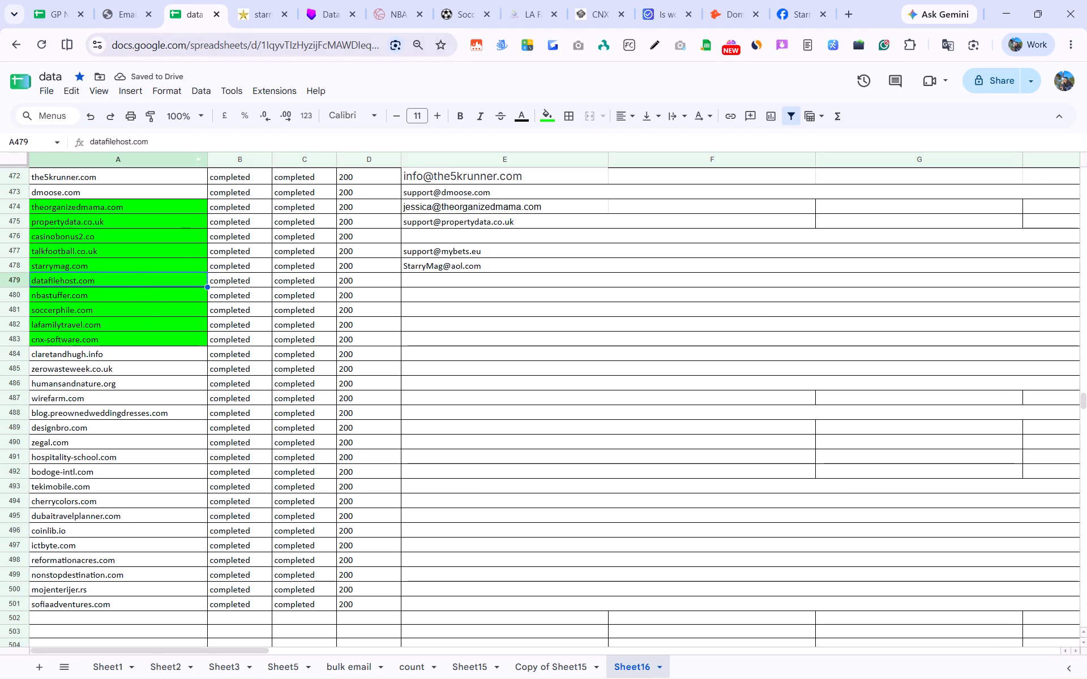
left_click(258, 15)
left_click(288, 16)
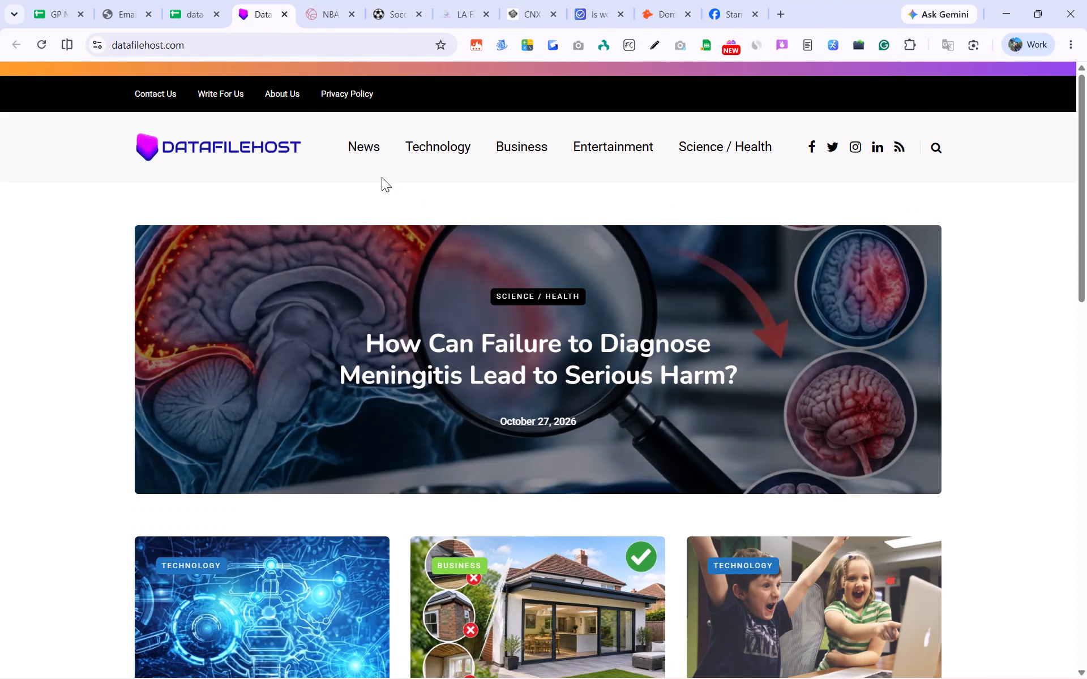
Open datafilehost.com's Write For Us page and copy its support email into cell E479.
left_click(233, 101)
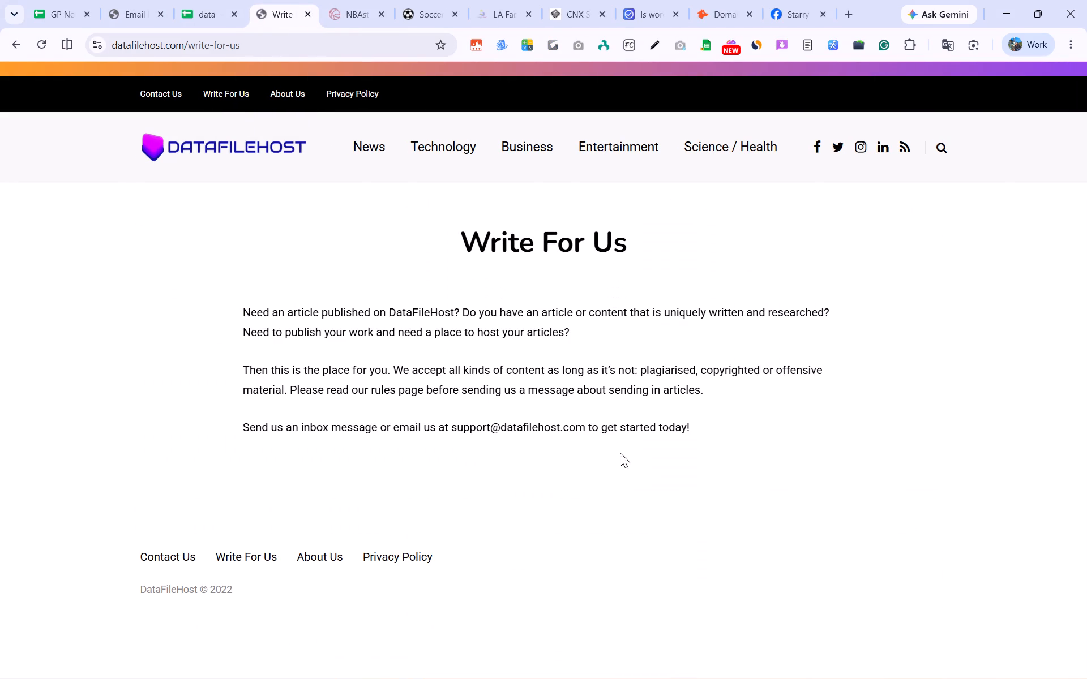
left_click_drag(452, 426, 584, 432)
key("ctrl+c")
left_click(226, 0)
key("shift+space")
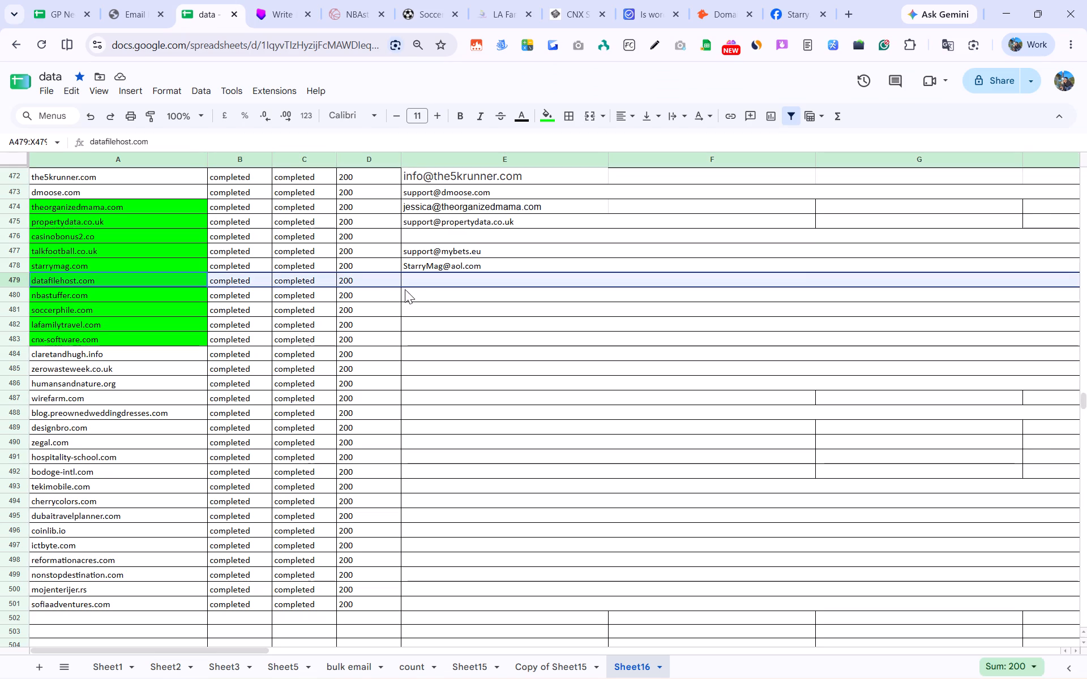
left_click(418, 278)
key("ctrl+v")
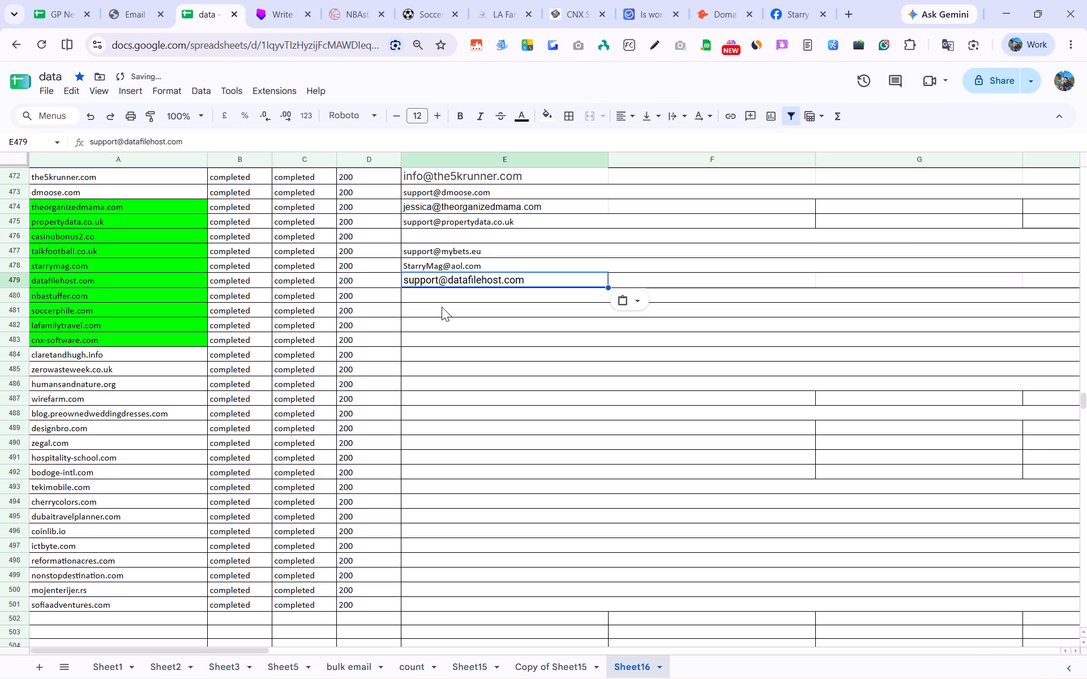
Close the datafilehost.com tab.
left_click(293, 4)
left_click(304, 16)
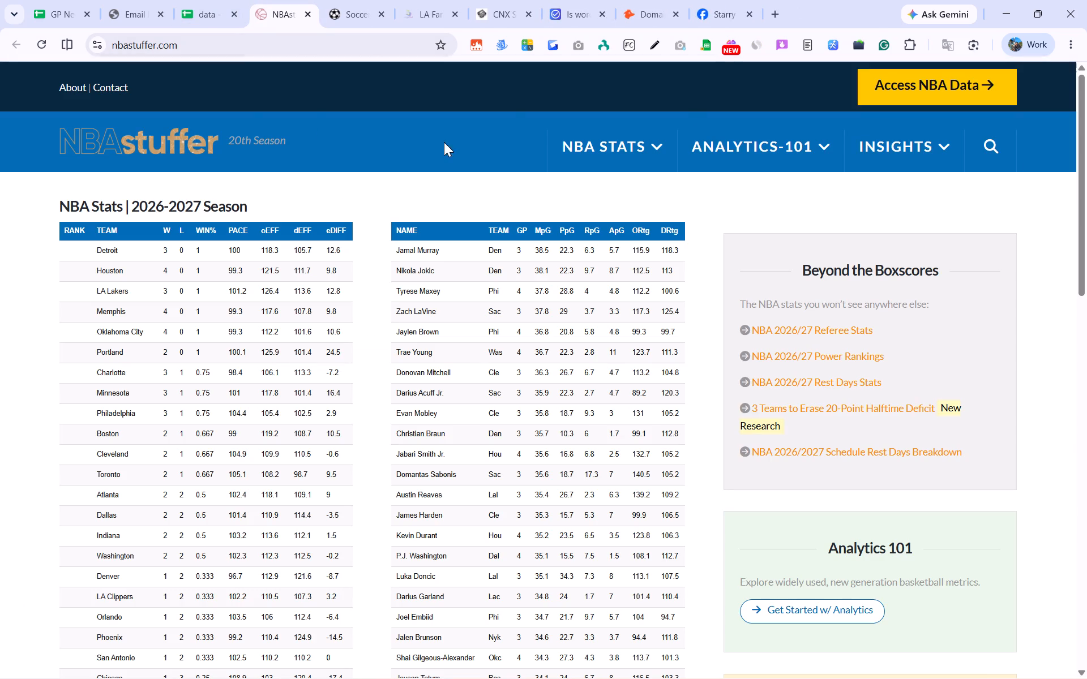
Open nbastuffer.com's Contact Us page from the footer.
left_click_drag(1086, 126, 1086, 645)
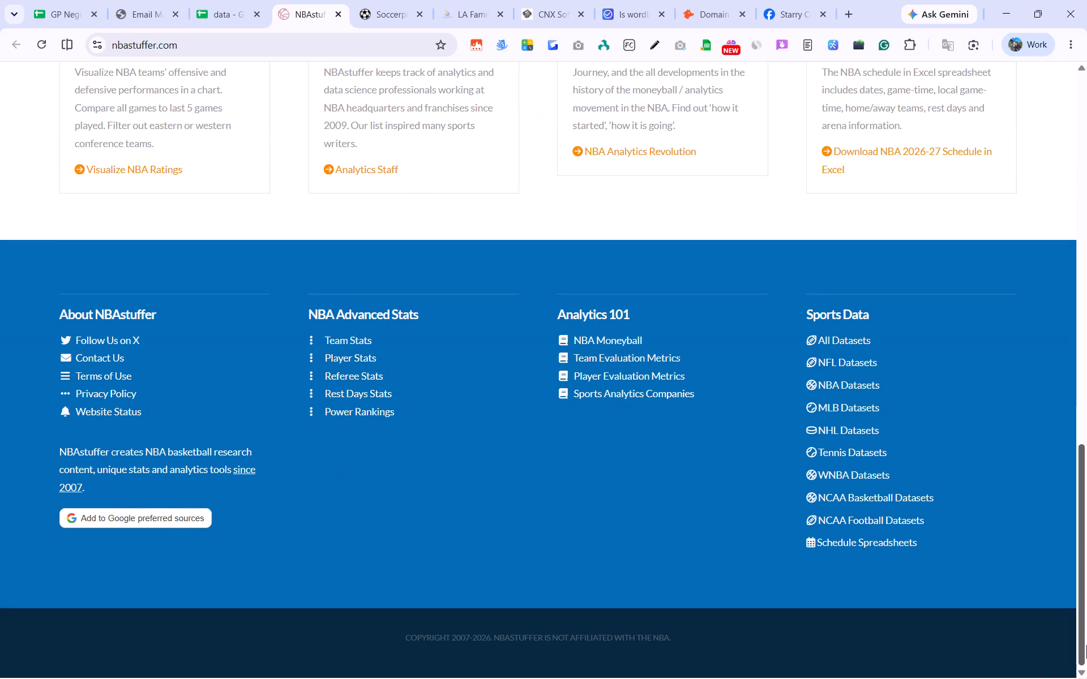
left_click_drag(1086, 645, 1086, 678)
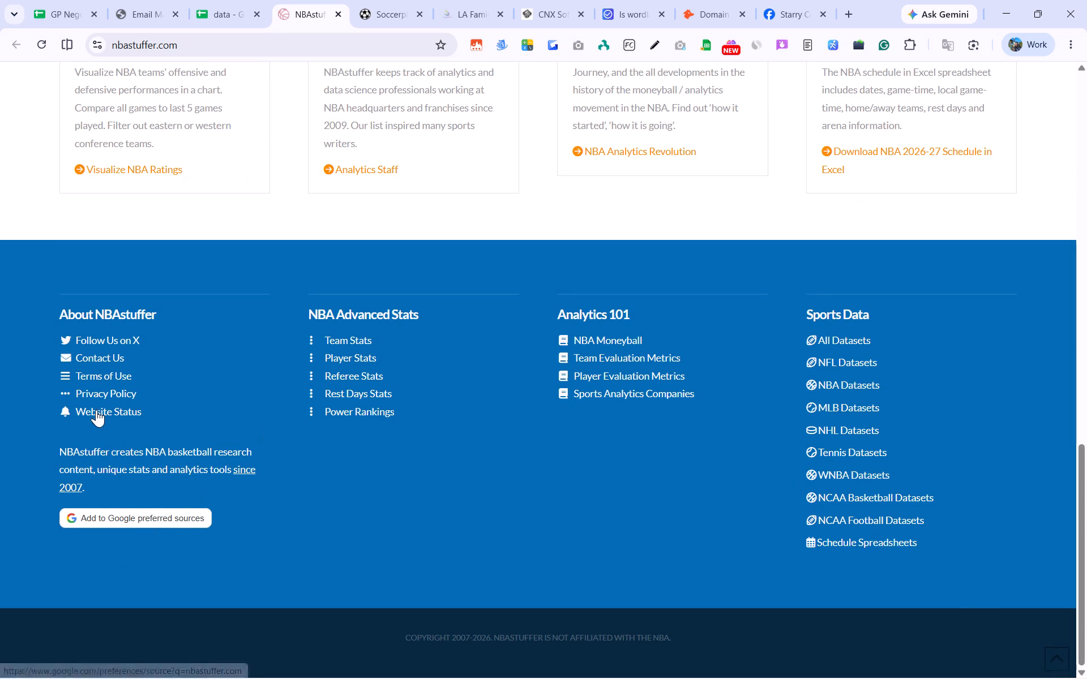
left_click(97, 354)
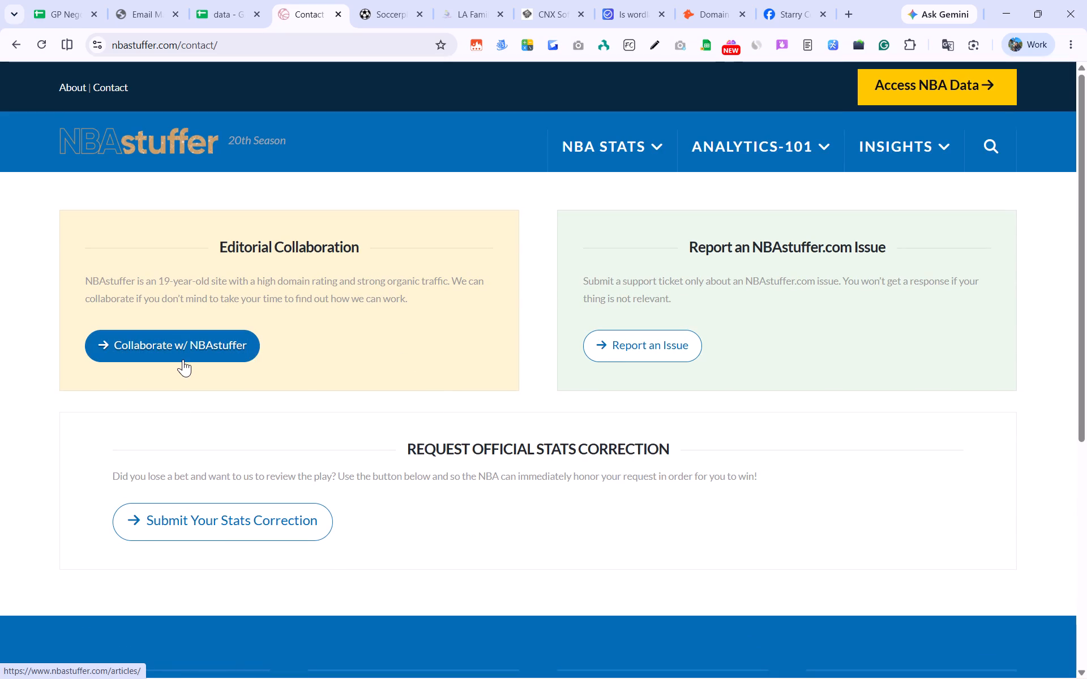
Open NBAstuffer's editorial collaboration page from its contact page and examine the request form for an email address.
left_click(183, 359)
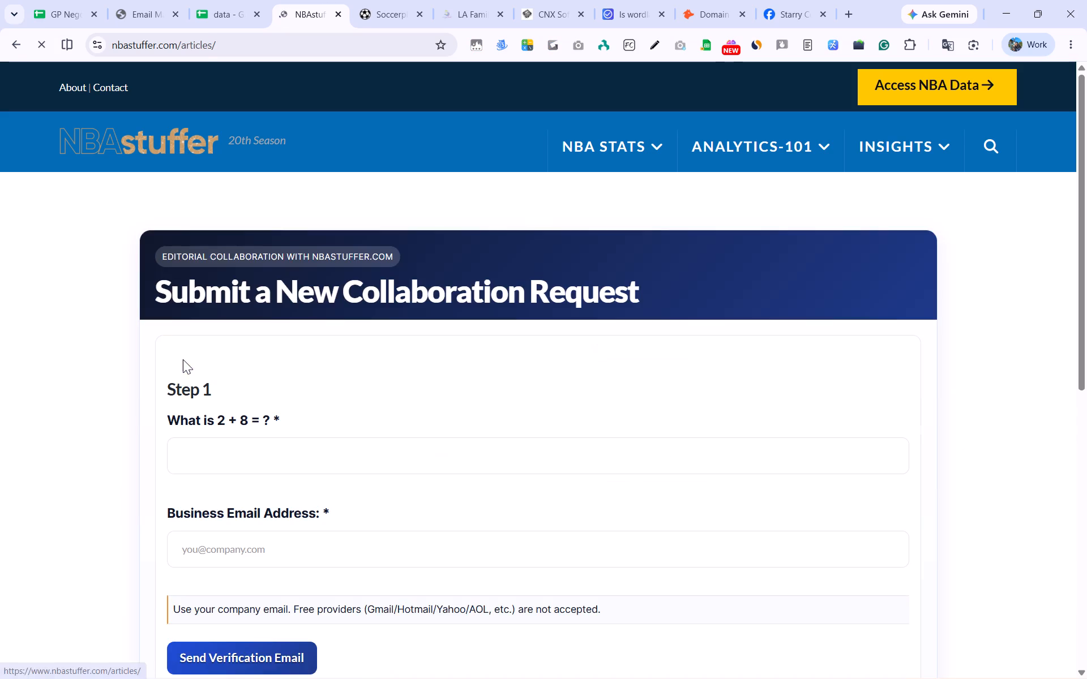
scroll(380, 417, "down", 5)
scroll(381, 423, "up", 2)
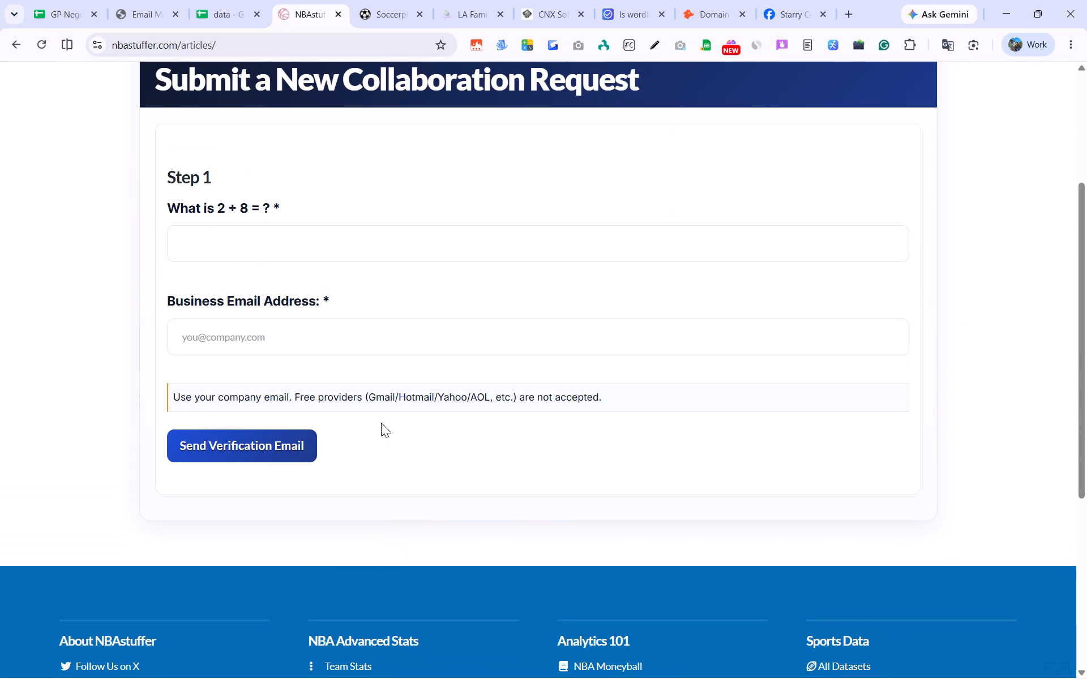
Run a Hunter domain search for nbastuffer.com and reveal the email address of the person listed.
scroll(381, 423, "down", 6)
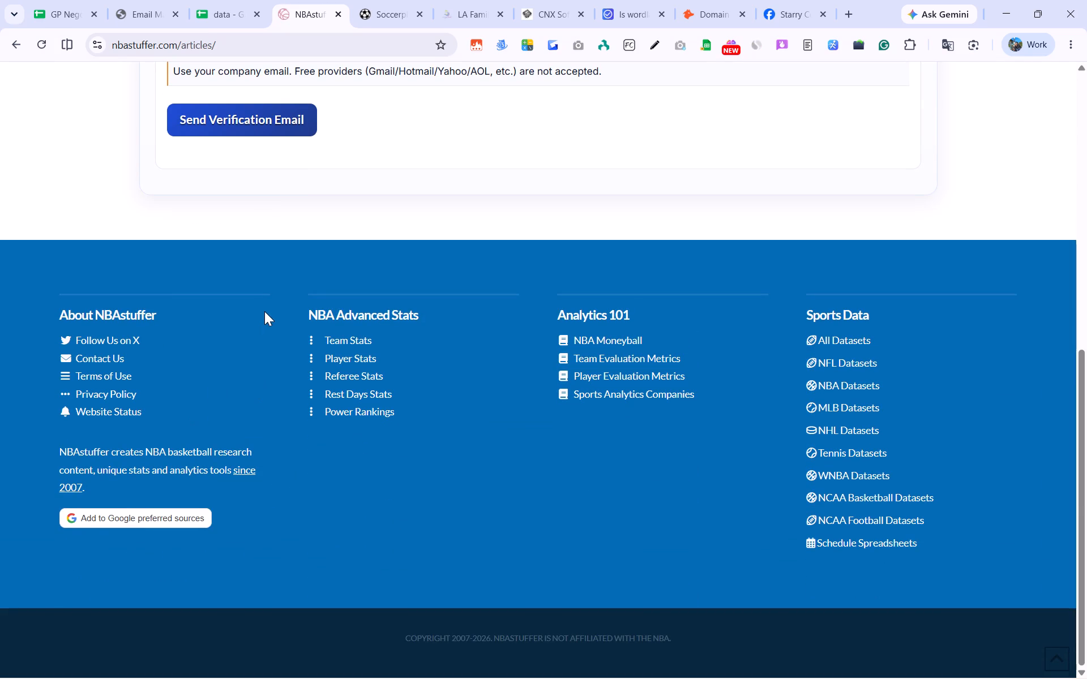
left_click(272, 50)
key("ctrl+x")
left_click(730, 0)
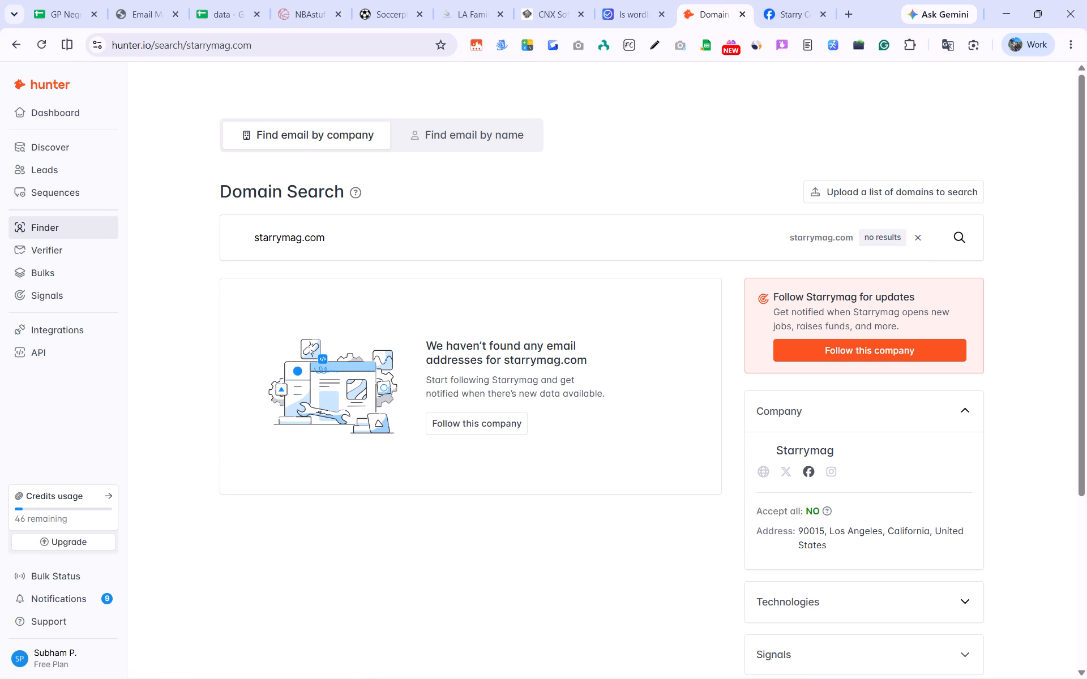
left_click(442, 249)
key("ctrl+a")
key("ctrl+v")
key("Return")
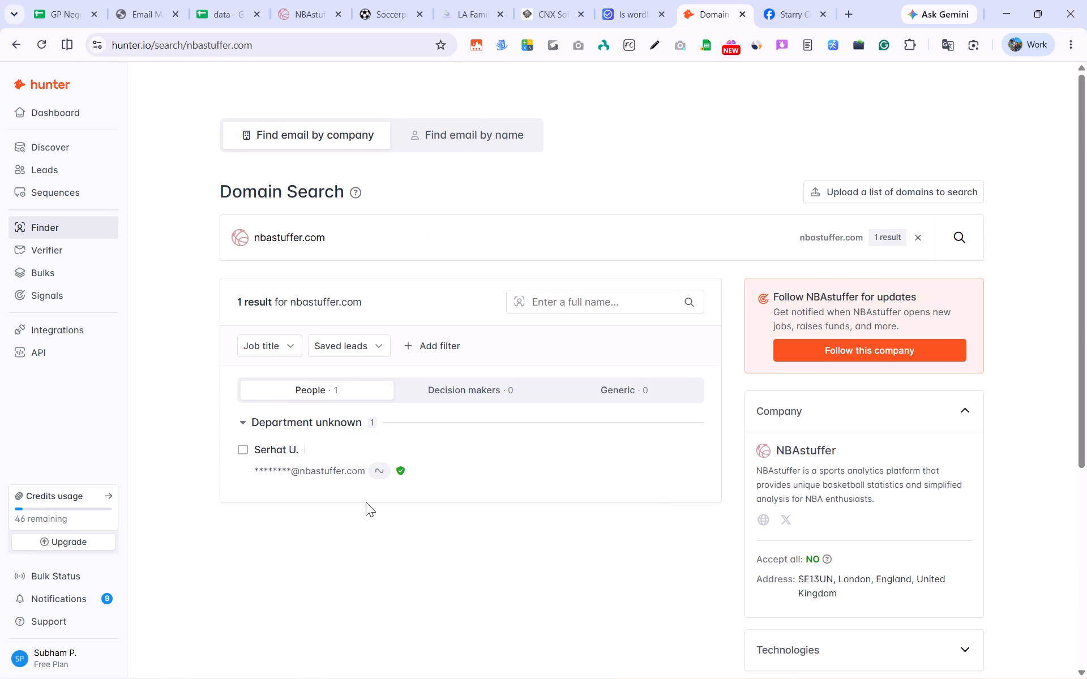
left_click(337, 471)
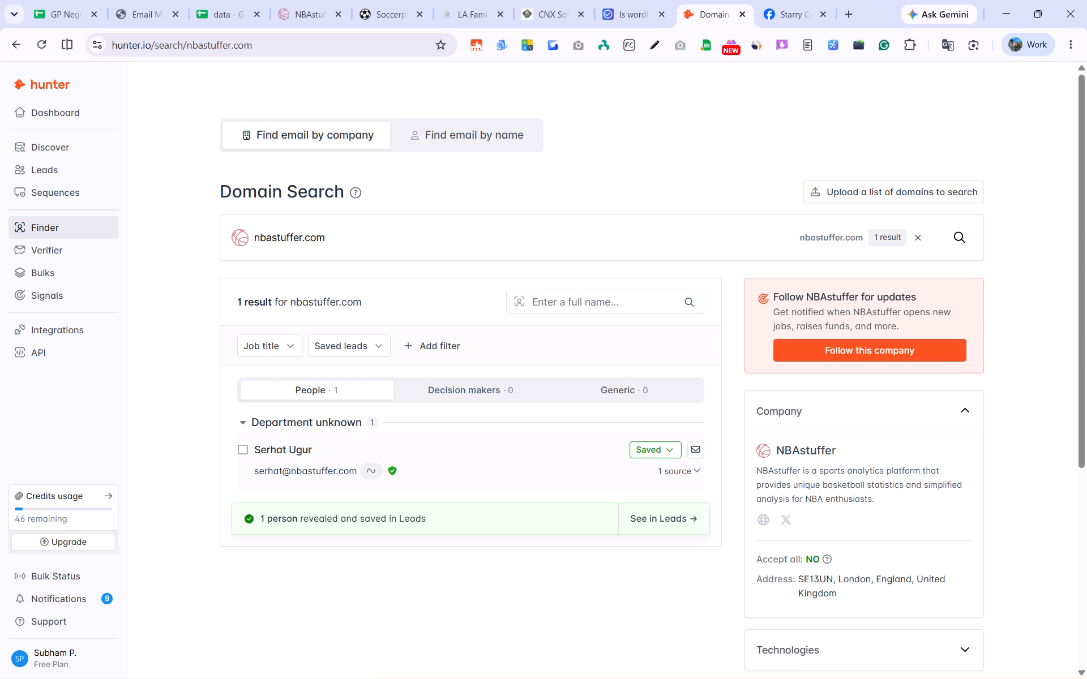
Copy the revealed NBAstuffer email into cell E480 of Sheet16 and close the NBAstuffer page.
left_click_drag(356, 471, 255, 476)
key("ctrl+c")
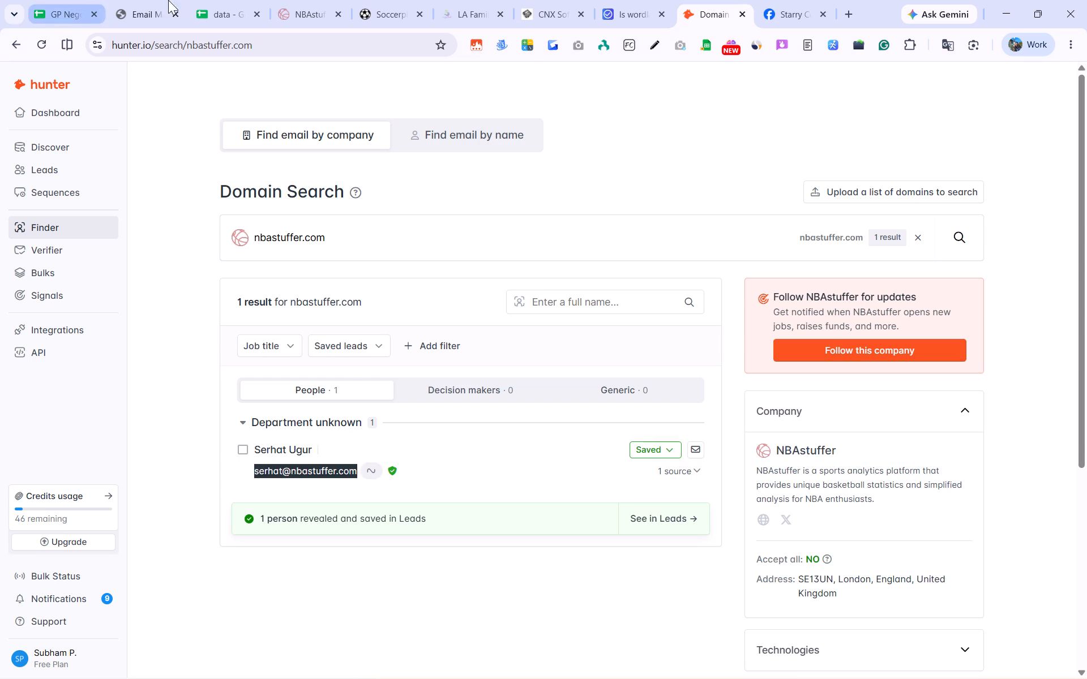
left_click(260, 0)
left_click(419, 299)
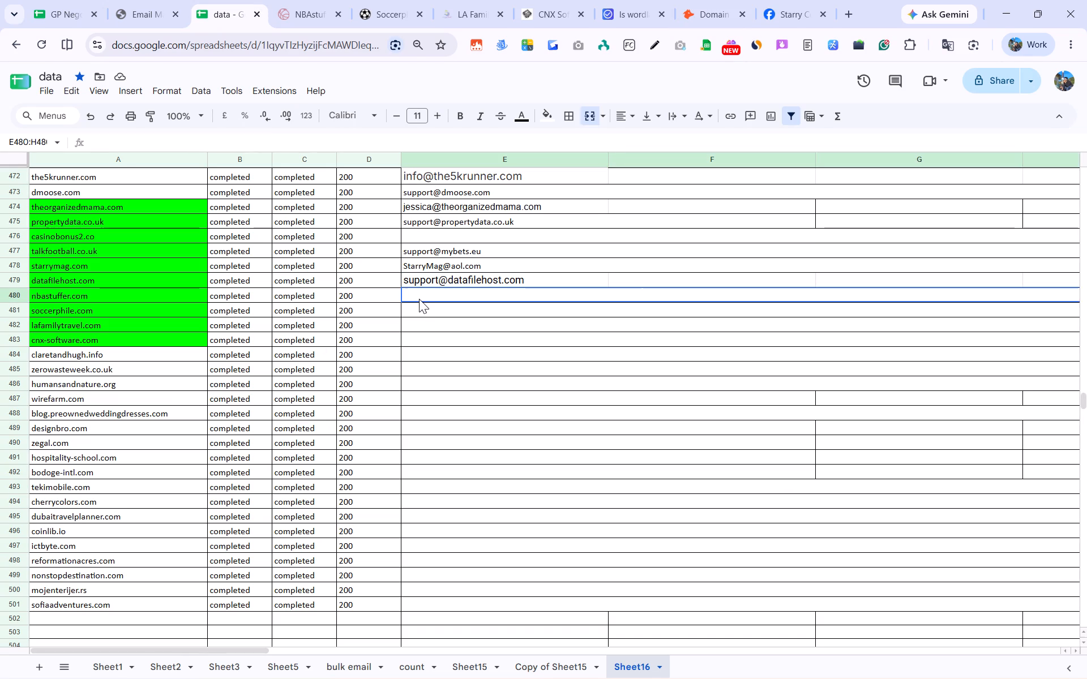
key("ctrl+v")
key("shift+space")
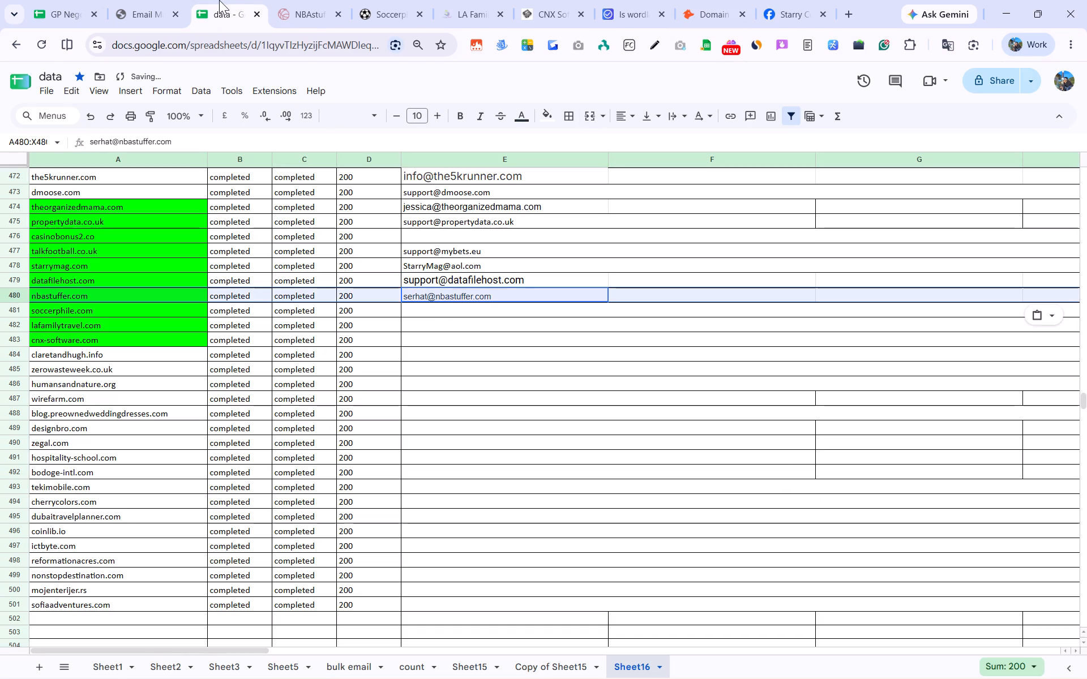
left_click(292, 16)
left_click(335, 15)
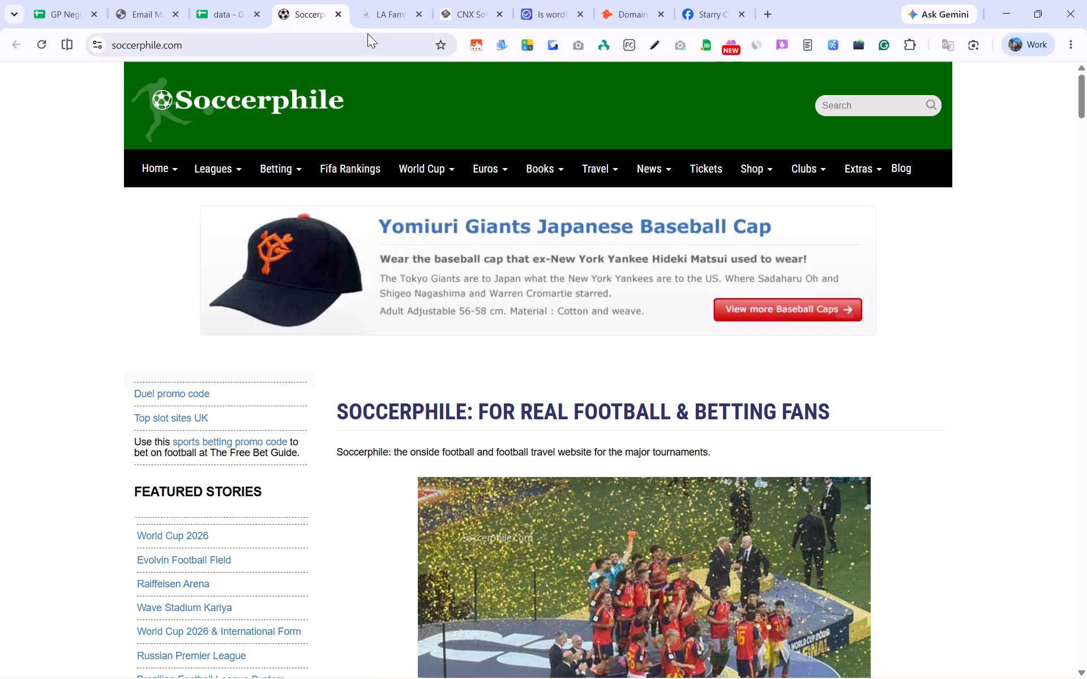
Look through the soccerphile.com homepage for a contact link or email to record in row 481 of Sheet16.
left_click_drag(1080, 92, 1086, 170)
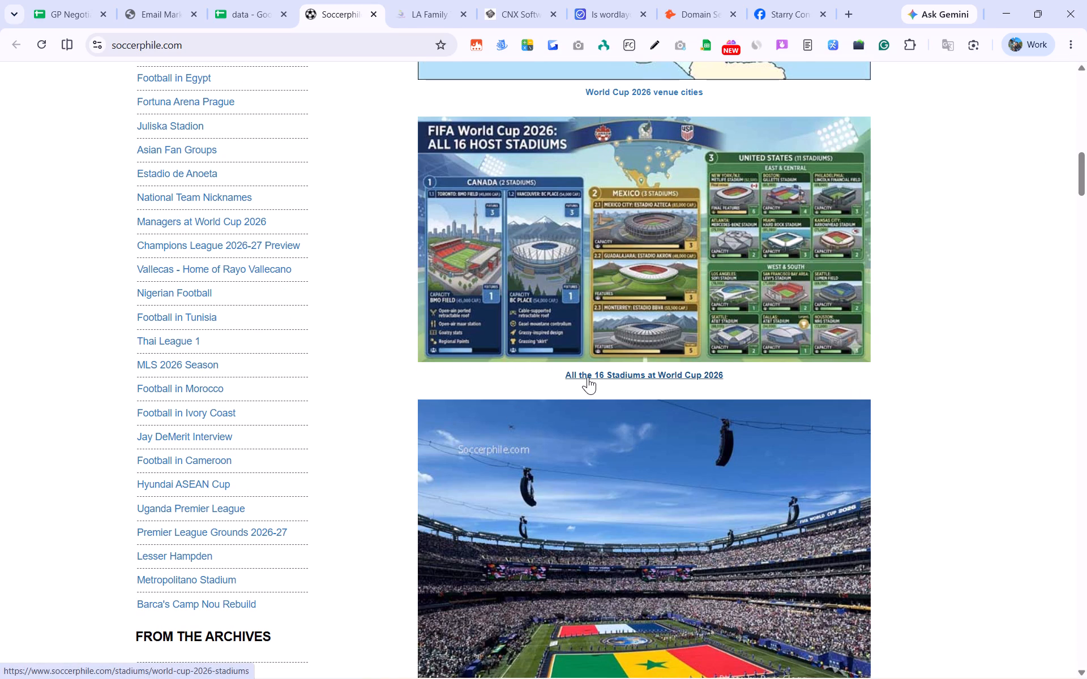
left_click(276, 0)
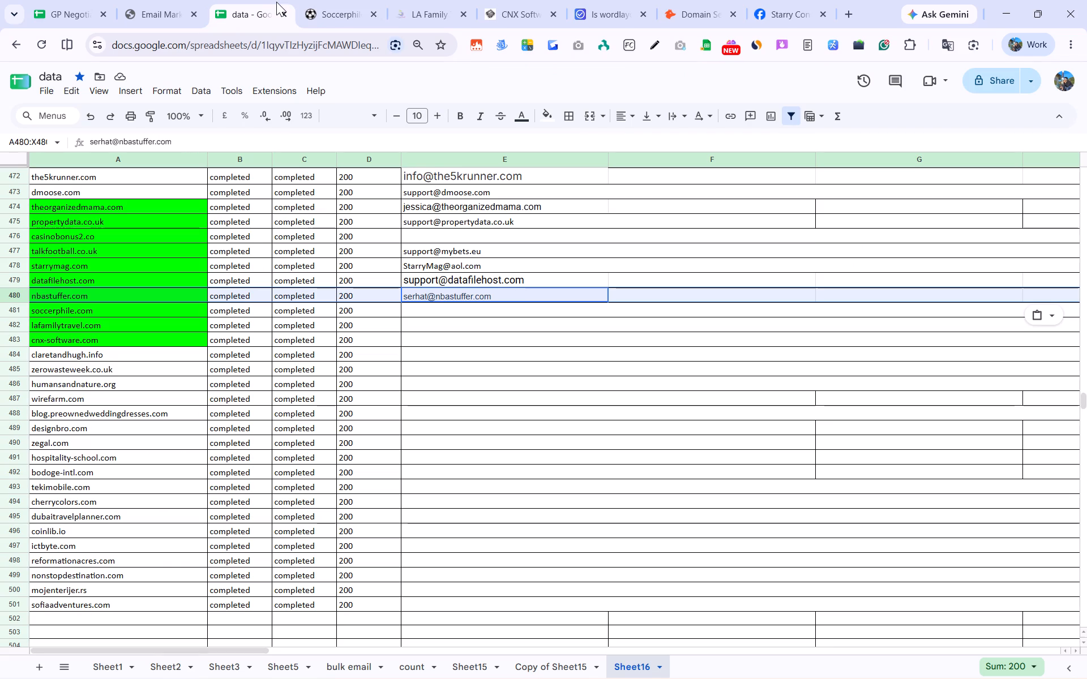
left_click(360, 20)
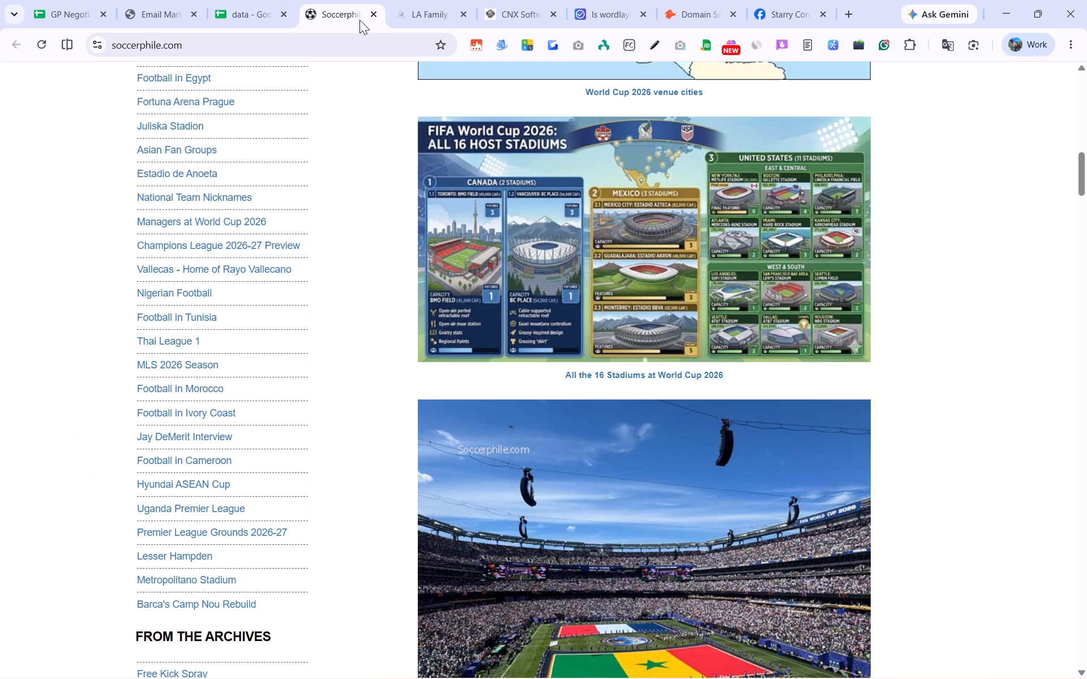
left_click(274, 0)
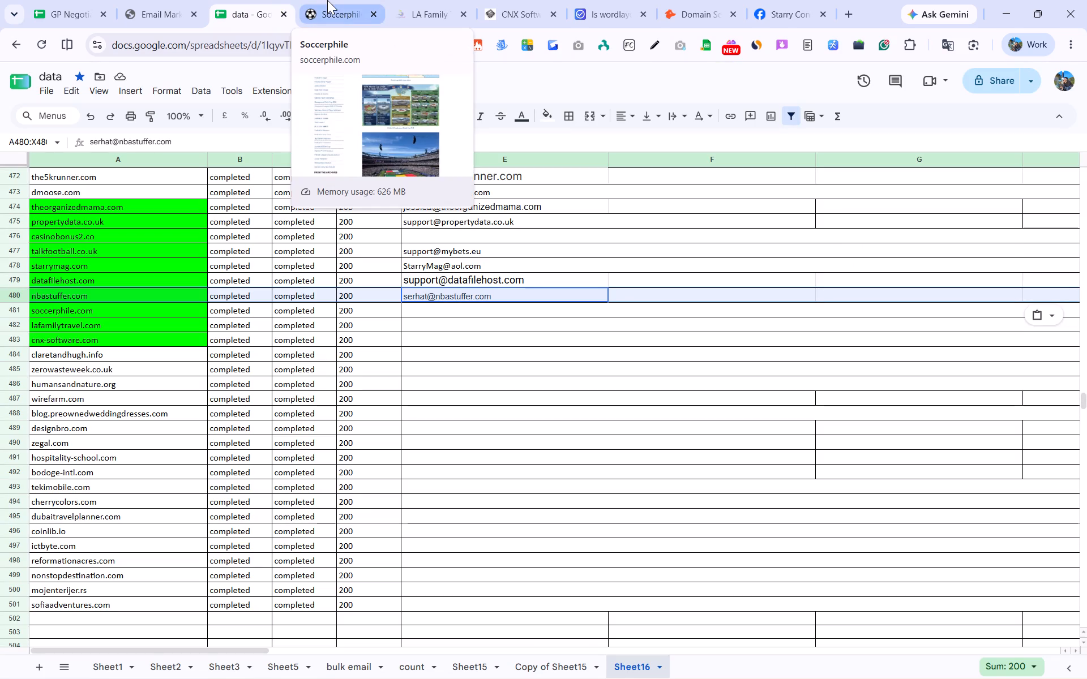
left_click(426, 313)
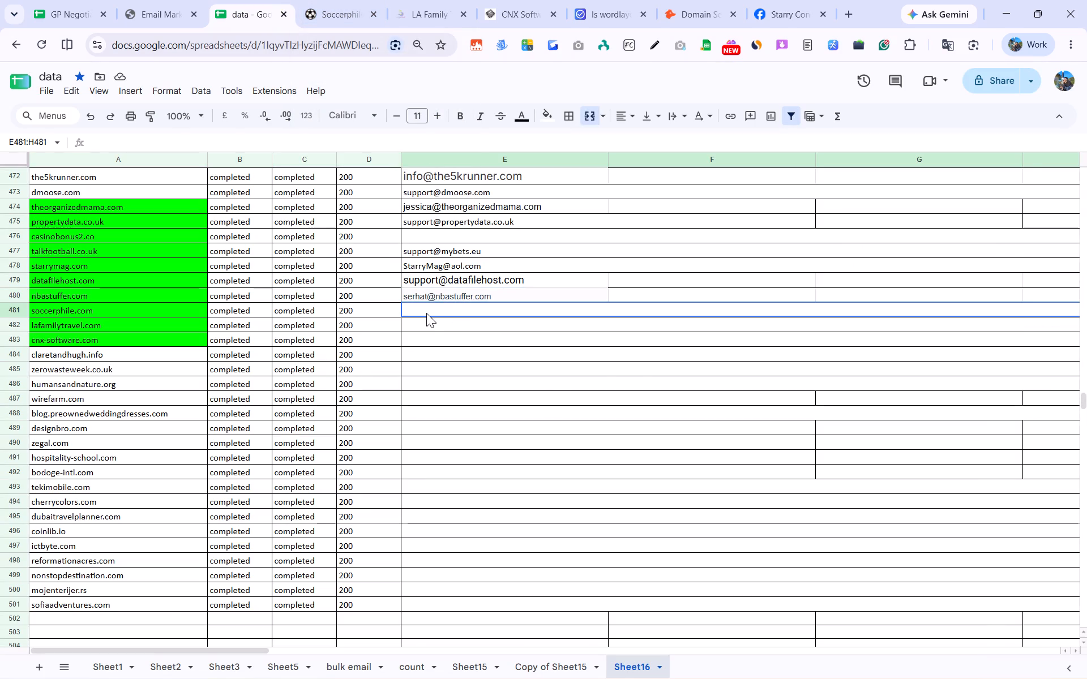
left_click(328, 0)
scroll(663, 506, "down", 12)
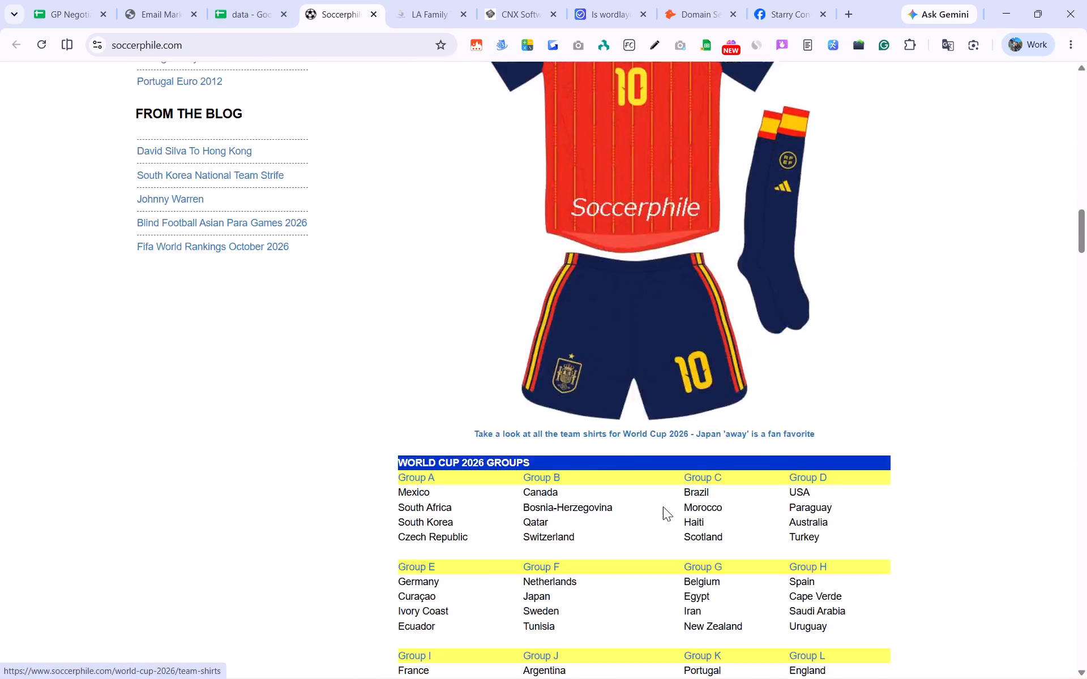
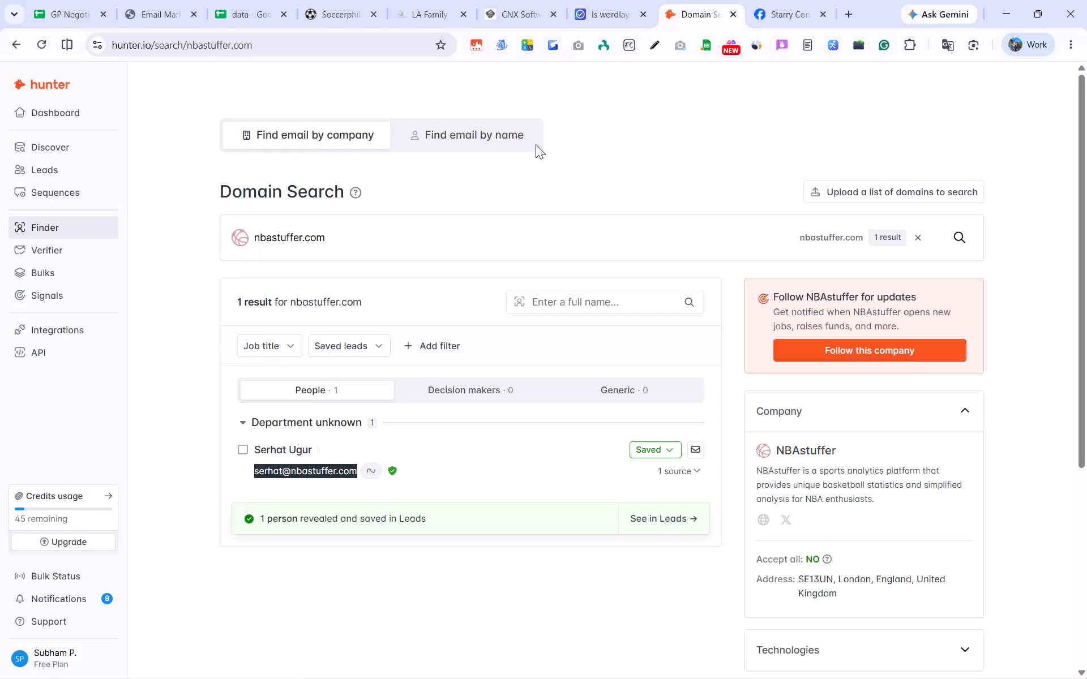
Open Soccerphile's Facebook page from the soccerphile.com footer and dismiss the login prompt.
left_click(324, 0)
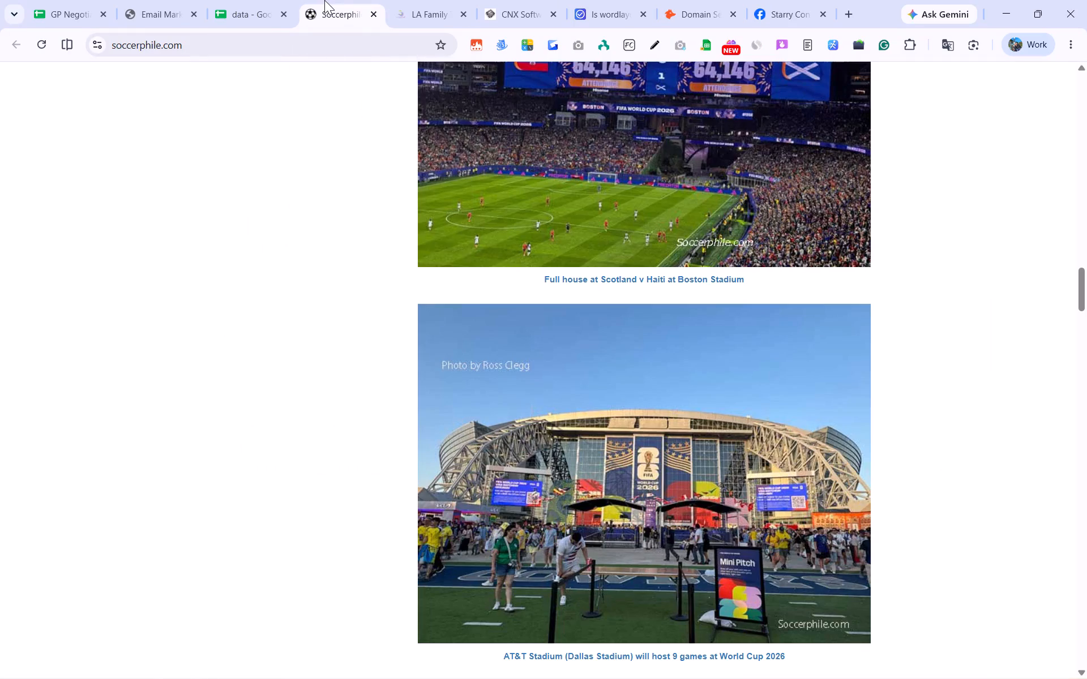
scroll(636, 377, "down", 19)
scroll(636, 377, "down", 5)
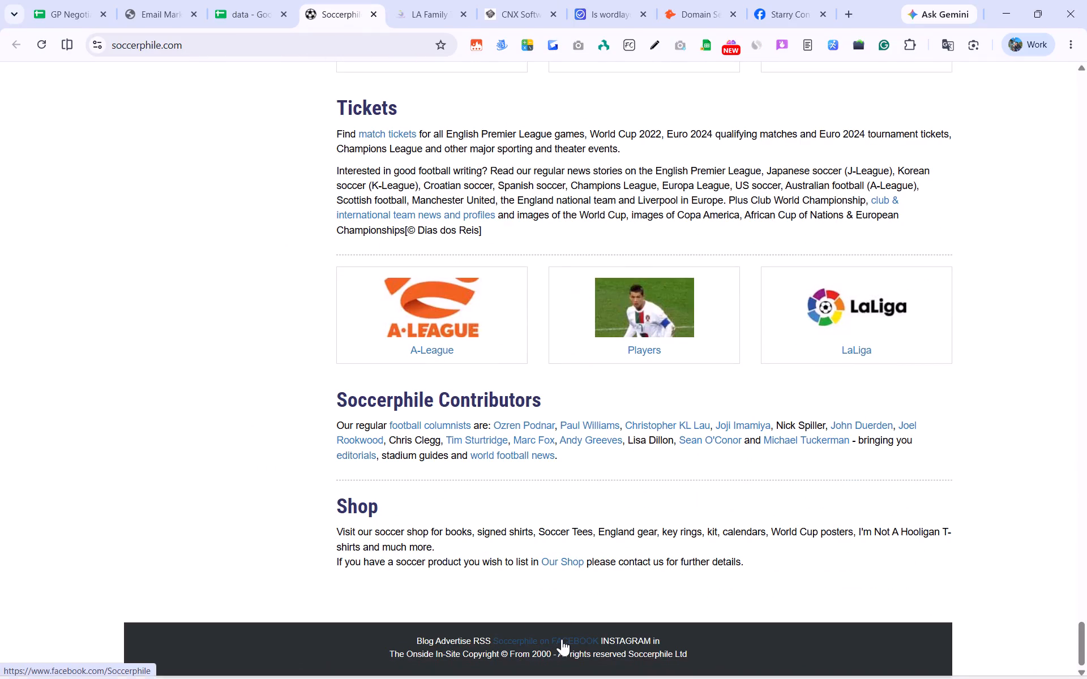
left_click(562, 639)
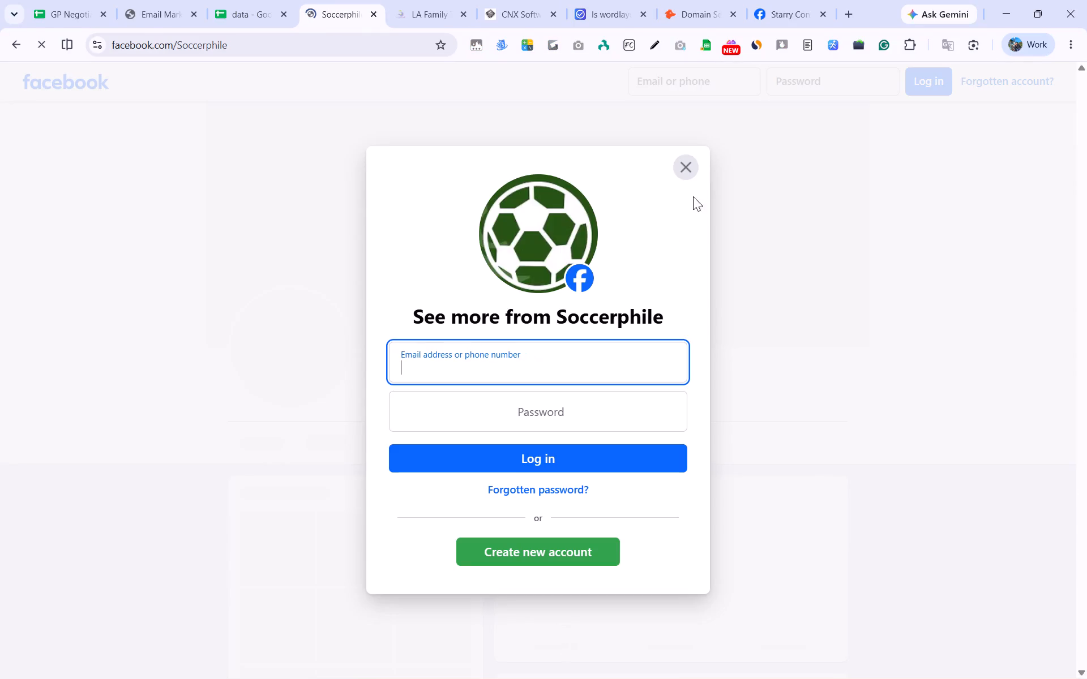
left_click(684, 172)
Copy the contact email from the Intro of Soccerphile's Facebook page into cell E481 of Sheet16.
scroll(483, 407, "down", 1)
left_click_drag(376, 514, 260, 517)
key("ctrl+c")
left_click(258, 0)
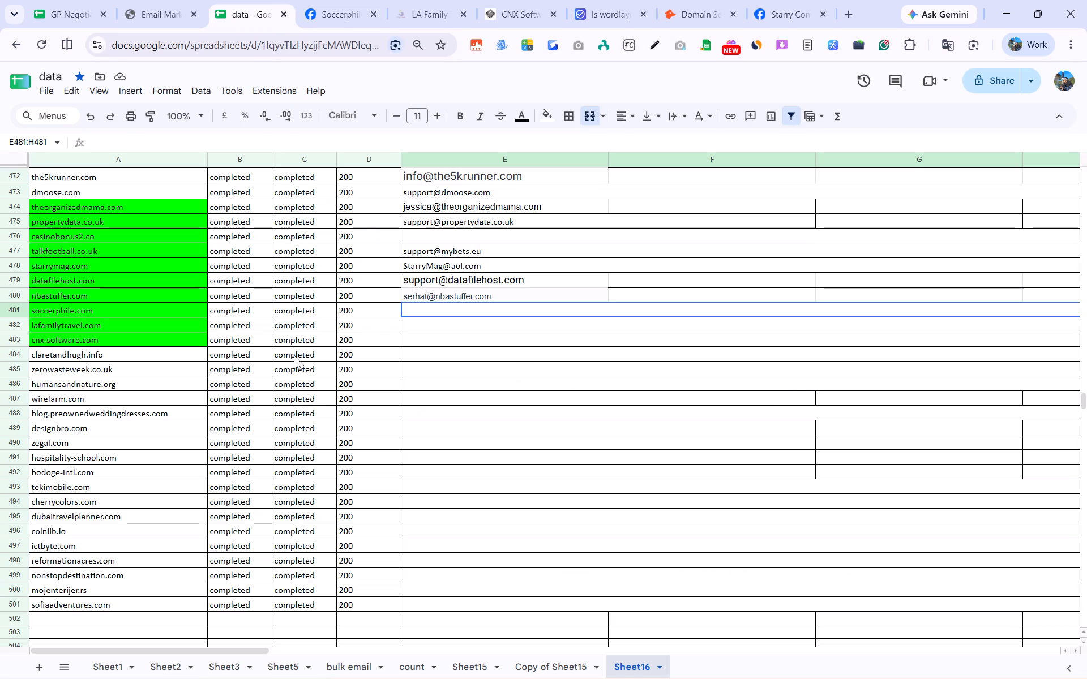
left_click(418, 311)
key("ctrl+v")
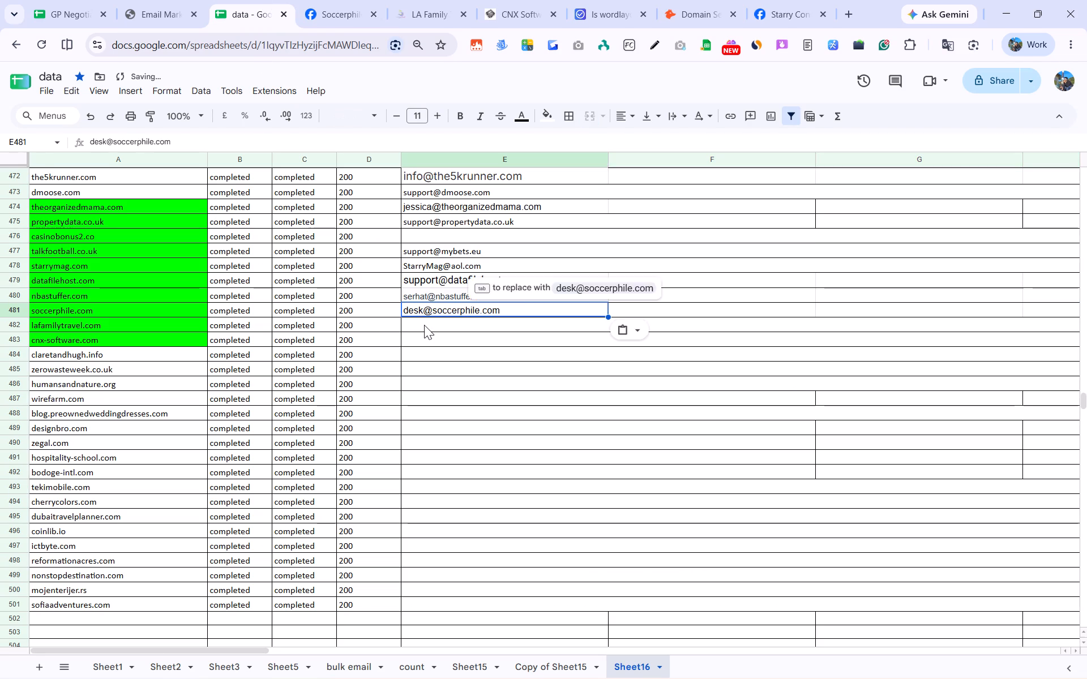
left_click(425, 325)
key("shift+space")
Return to Soccerphile's Facebook page, glance over it and close it.
left_click(322, 3)
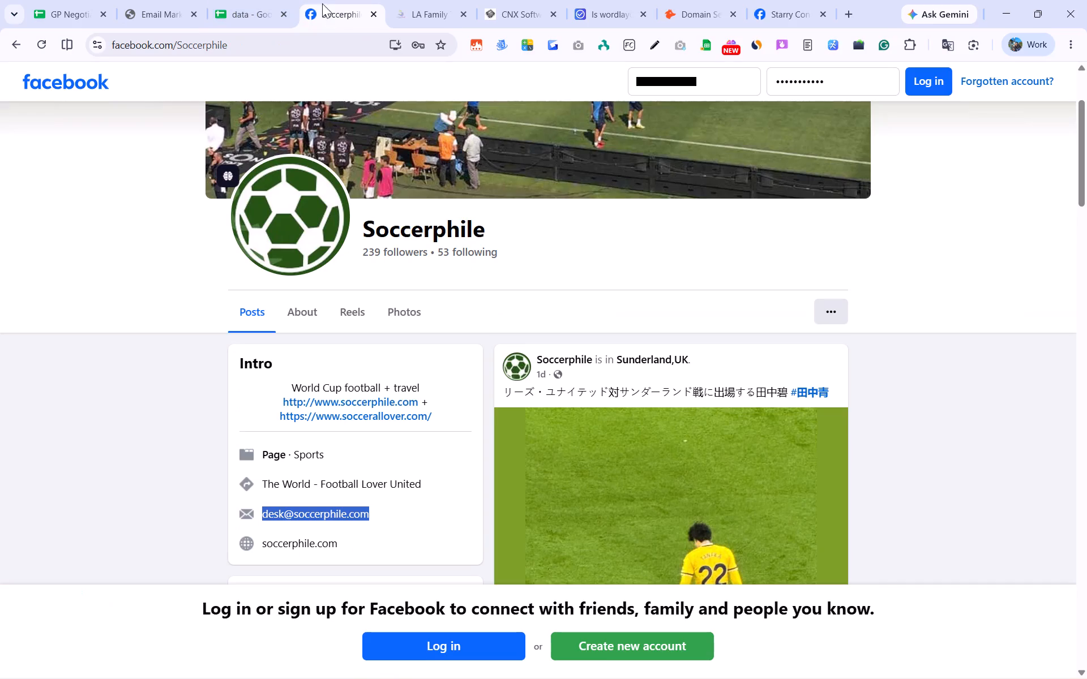
scroll(404, 331, "down", 2)
scroll(404, 331, "up", 1)
scroll(404, 331, "down", 2)
scroll(410, 333, "up", 5)
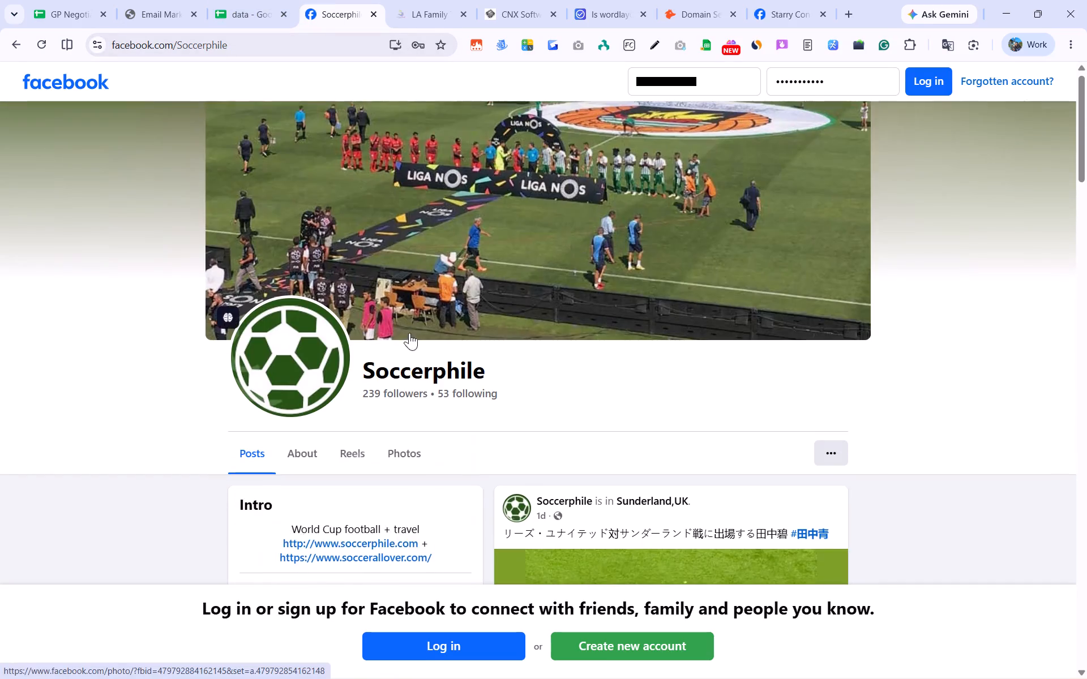
left_click(374, 10)
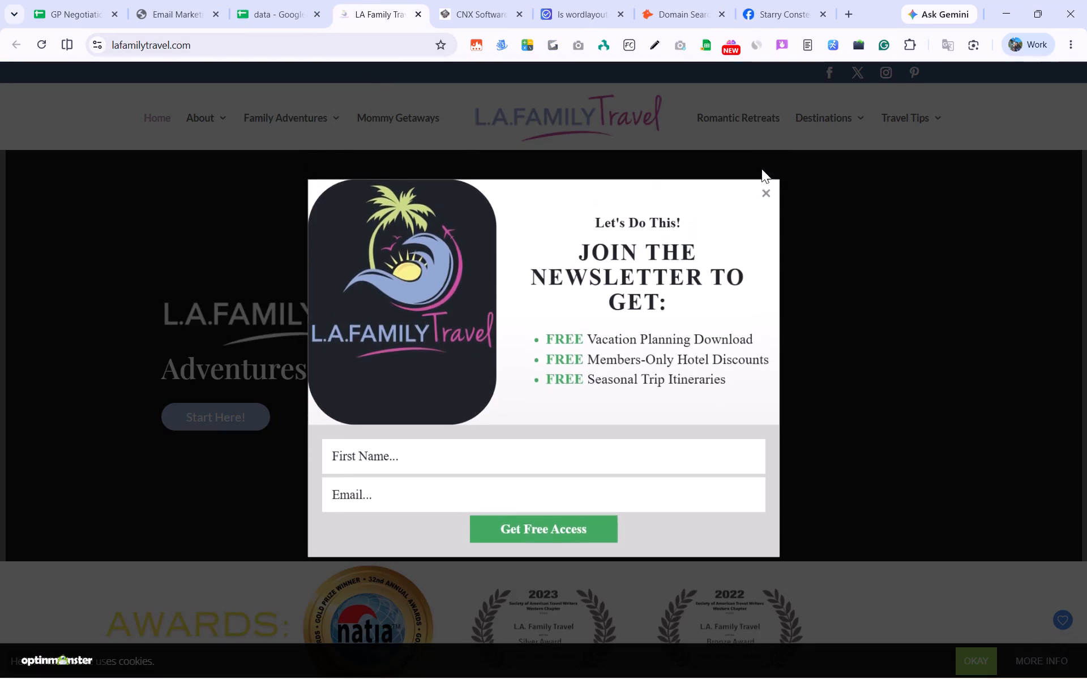
Dismiss the newsletter pop-up on lafamilytravel.com and open its Contact Us page from the footer.
left_click(767, 191)
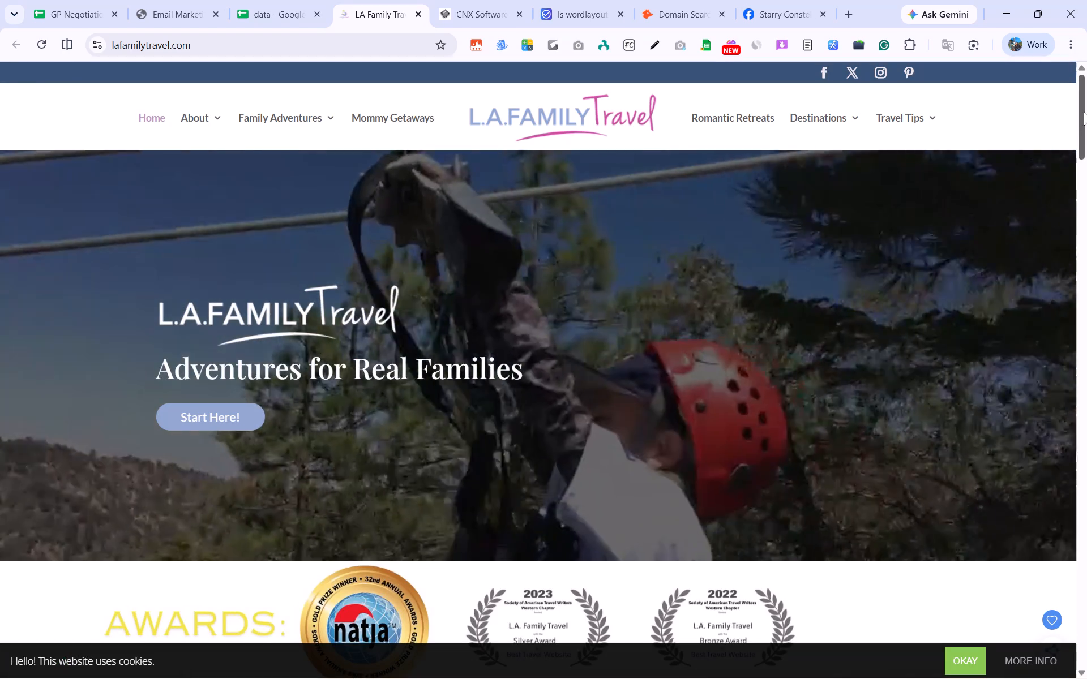
left_click_drag(1084, 112, 1086, 404)
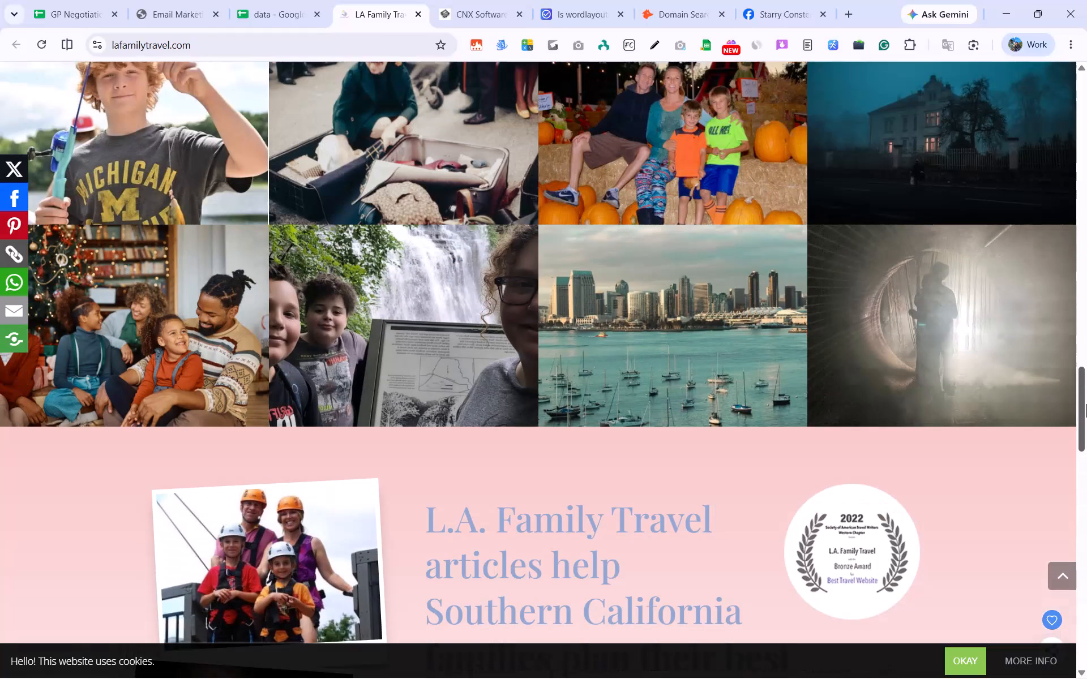
left_click_drag(1086, 404, 1086, 671)
scroll(250, 420, "up", 3)
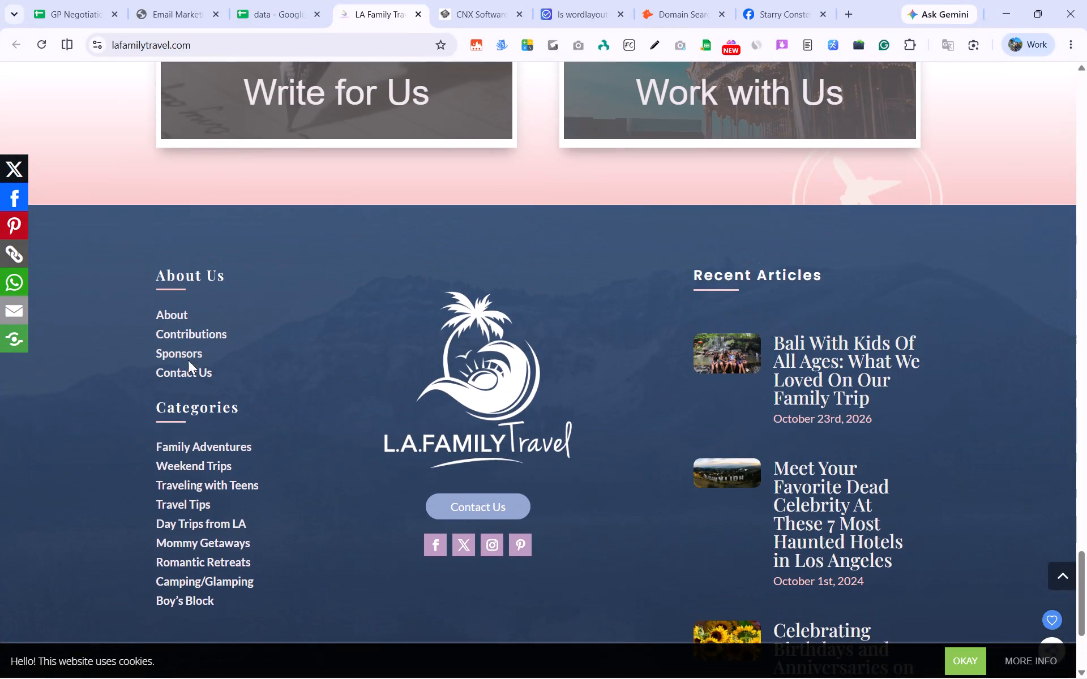
left_click(187, 370)
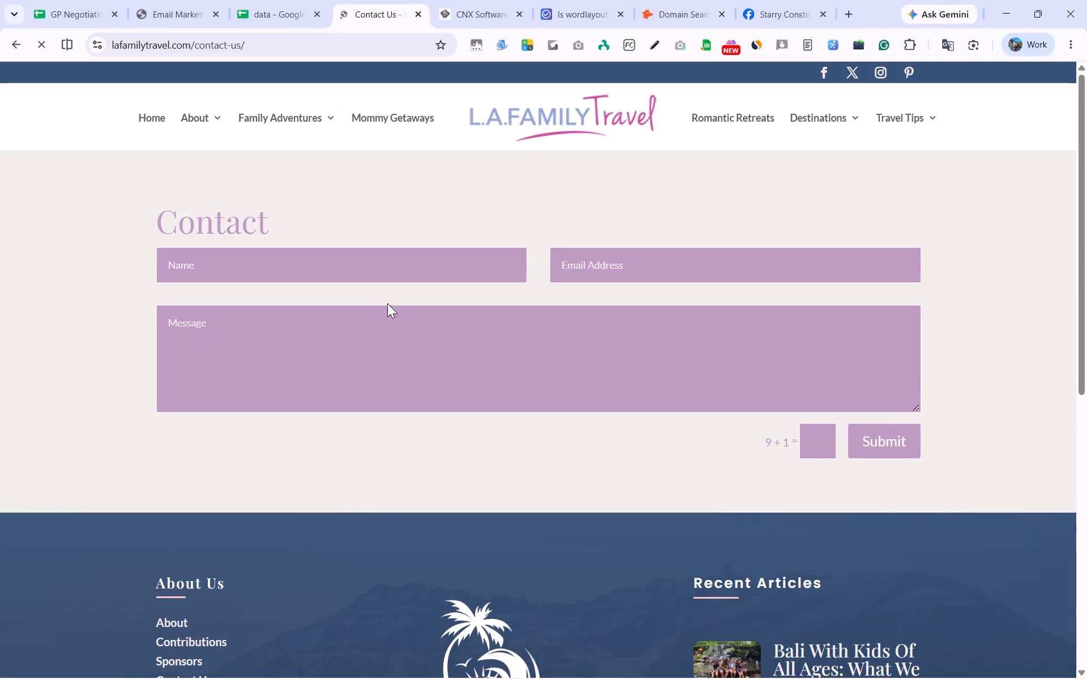
Check lafamilytravel.com's contact page, open its Facebook page from the footer and dismiss the login prompt.
scroll(399, 311, "down", 5)
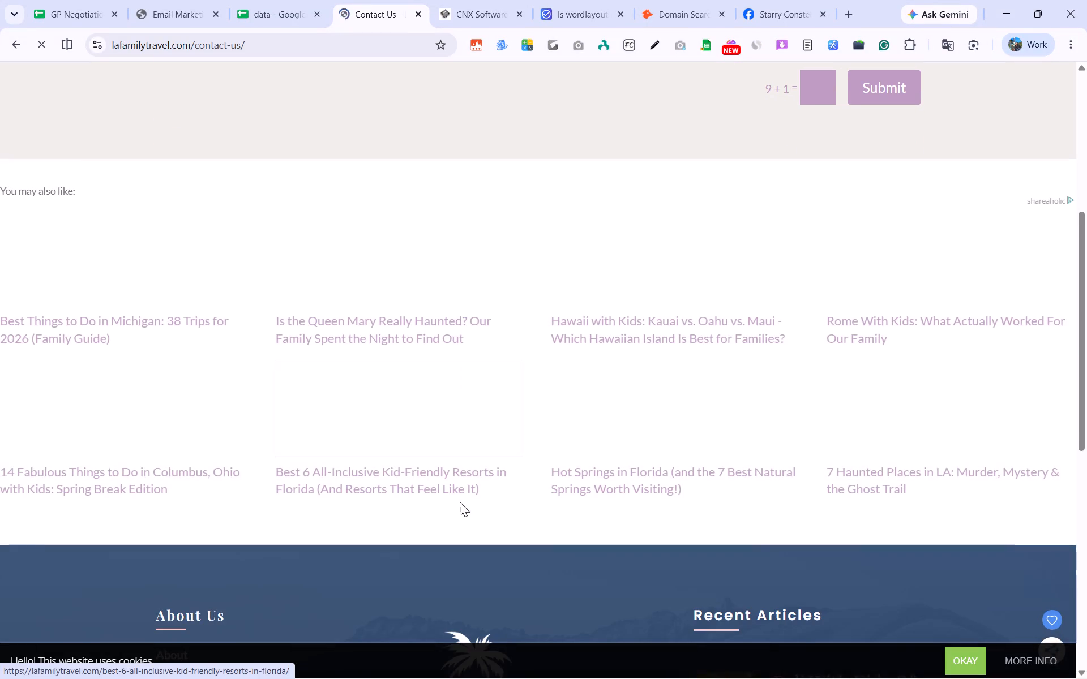
scroll(460, 465, "down", 6)
left_click(425, 464)
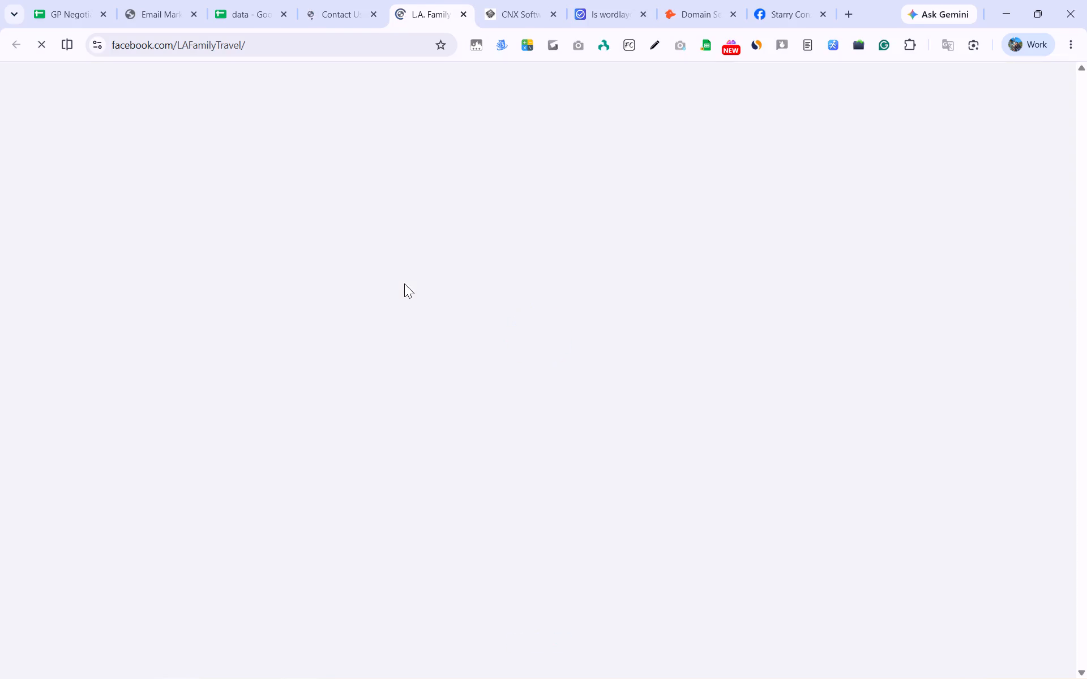
scroll(404, 283, "down", 2)
left_click(677, 160)
scroll(473, 326, "down", 4)
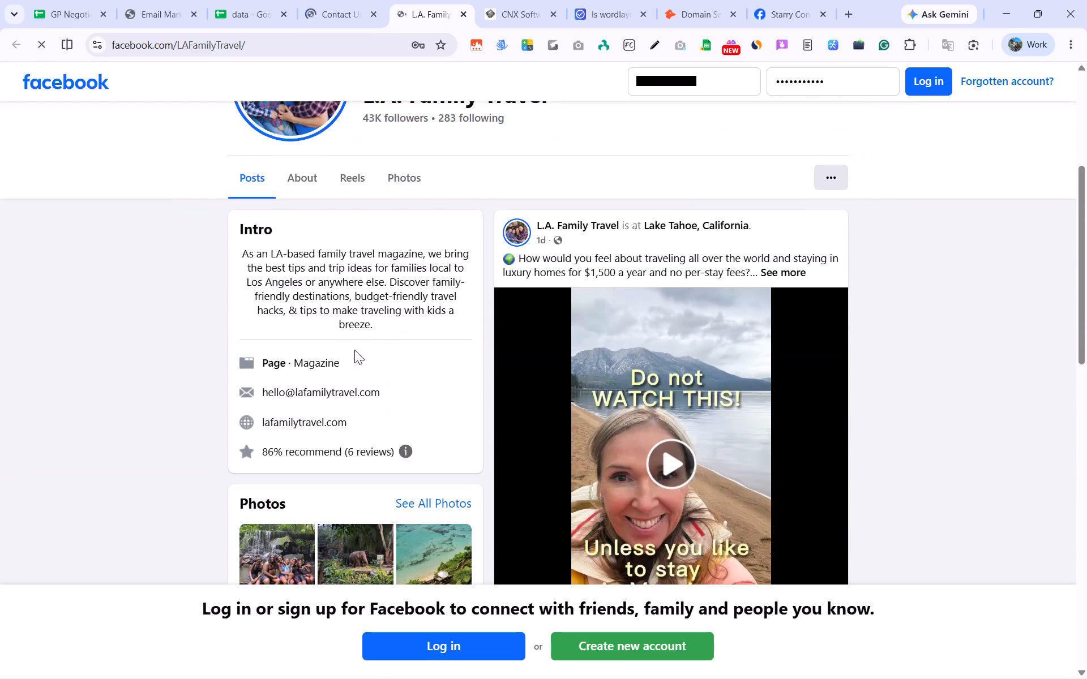
Copy the contact email from the Intro of L.A. Family Travel's Facebook page into cell E482 of Sheet16.
left_click_drag(392, 389, 263, 396)
key("ctrl+c")
left_click(263, 2)
left_click(320, 0)
left_click(272, 0)
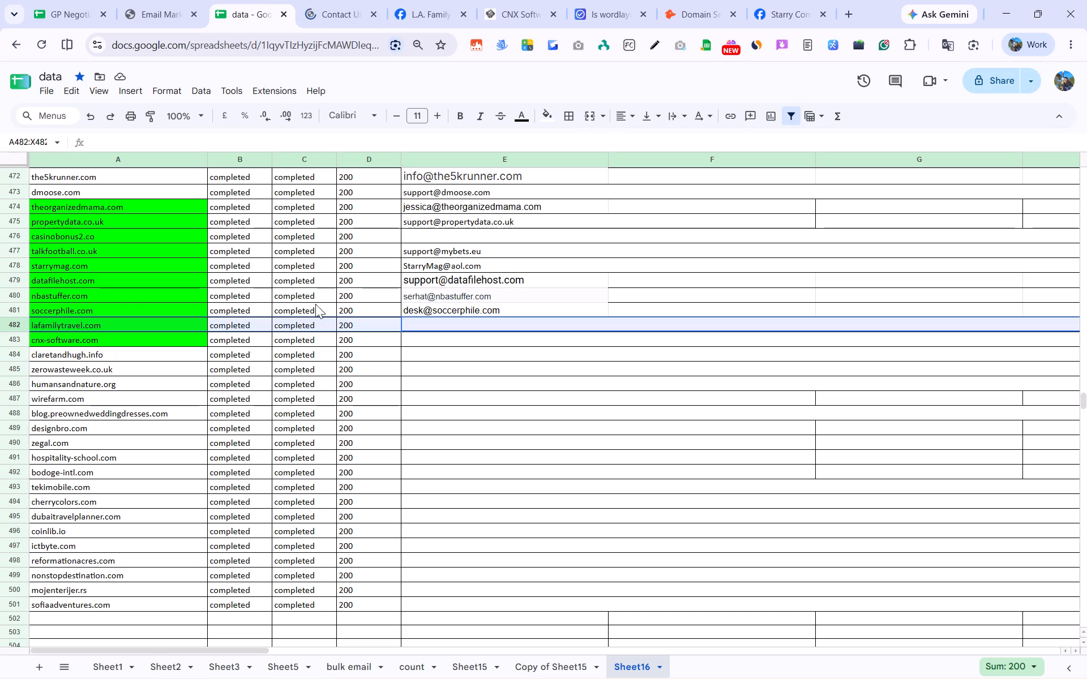
left_click(425, 326)
key("ctrl+v")
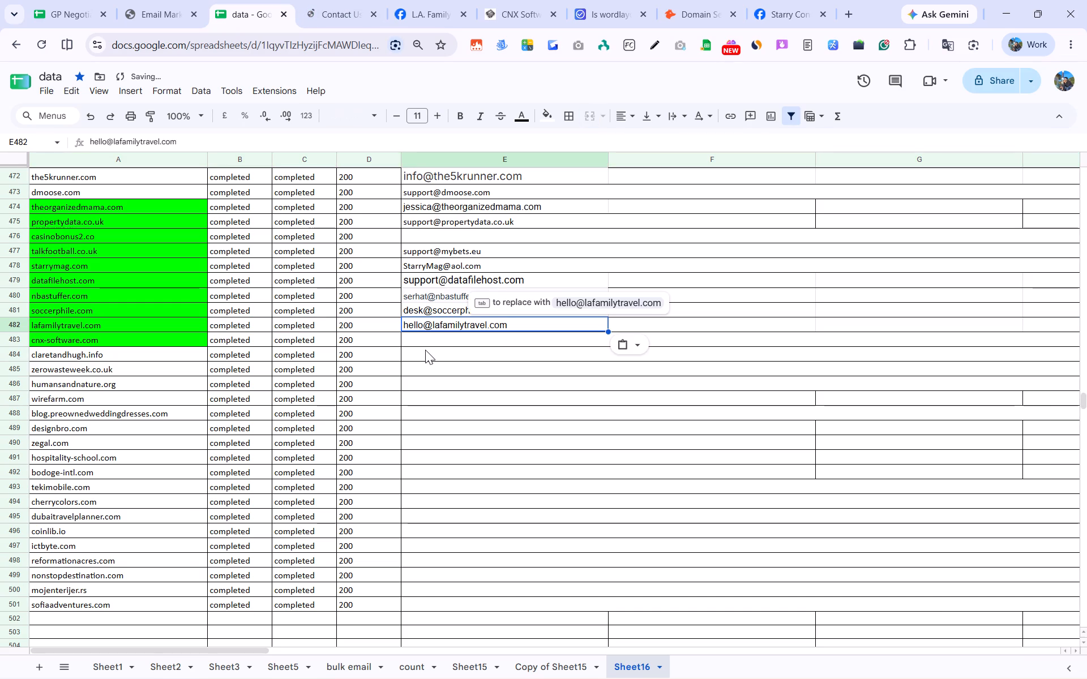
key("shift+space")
left_click(139, 339)
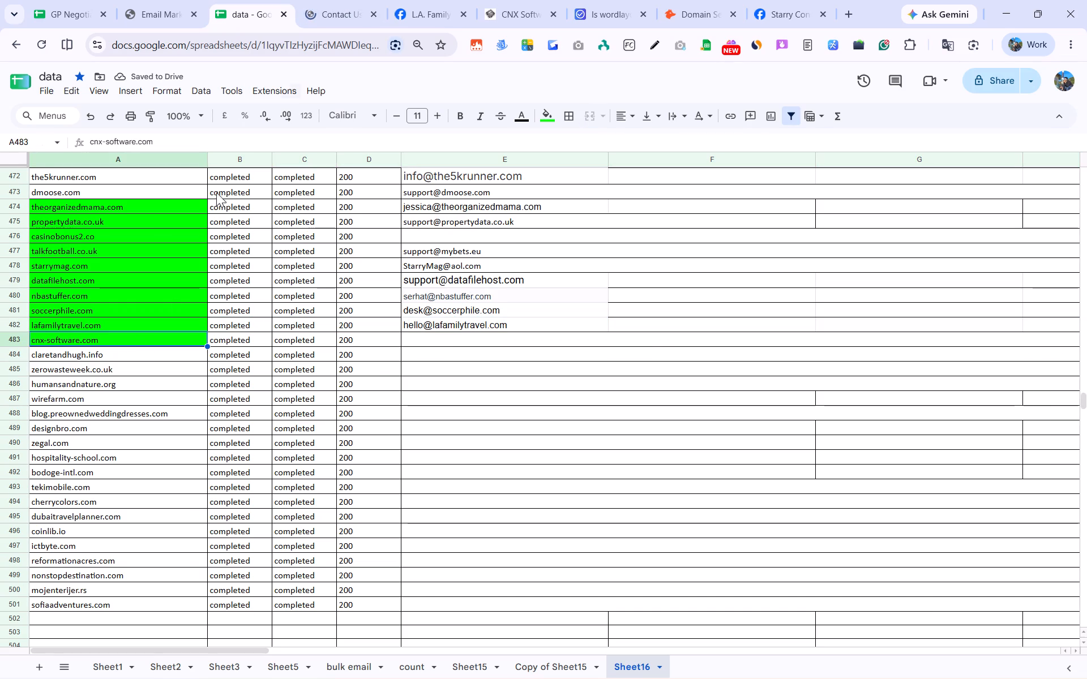
Close the lafamilytravel.com contact page and the L.A. Family Travel Facebook page.
left_click(373, 16)
left_click(373, 16)
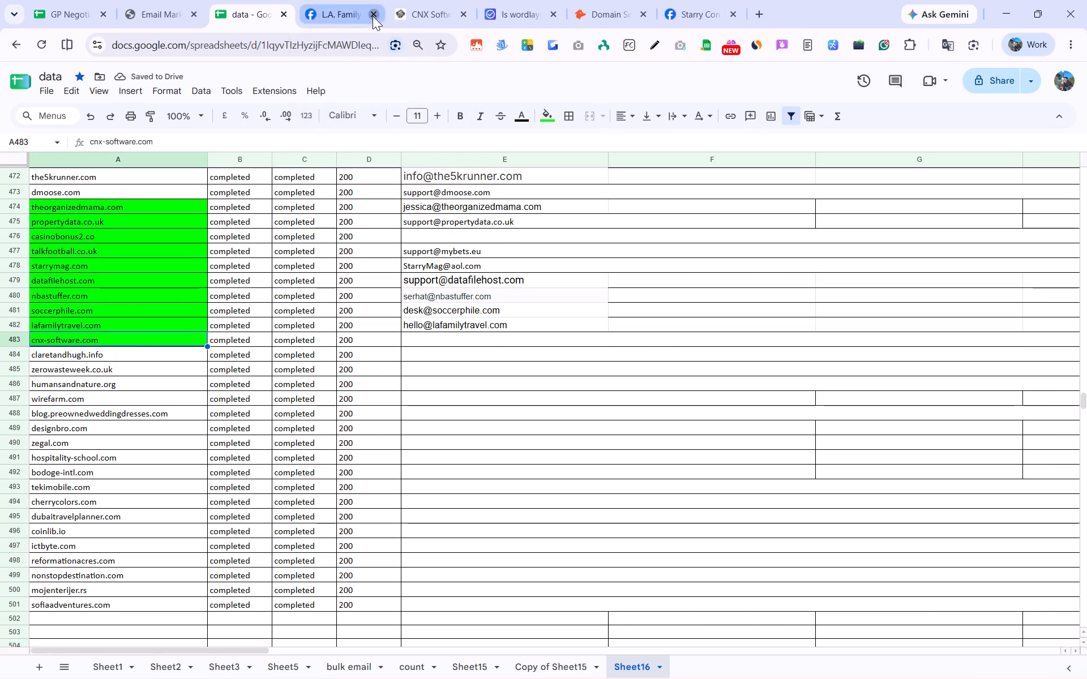
Open the contact page of cnx-software.com from the bottom of its homepage.
left_click(354, 14)
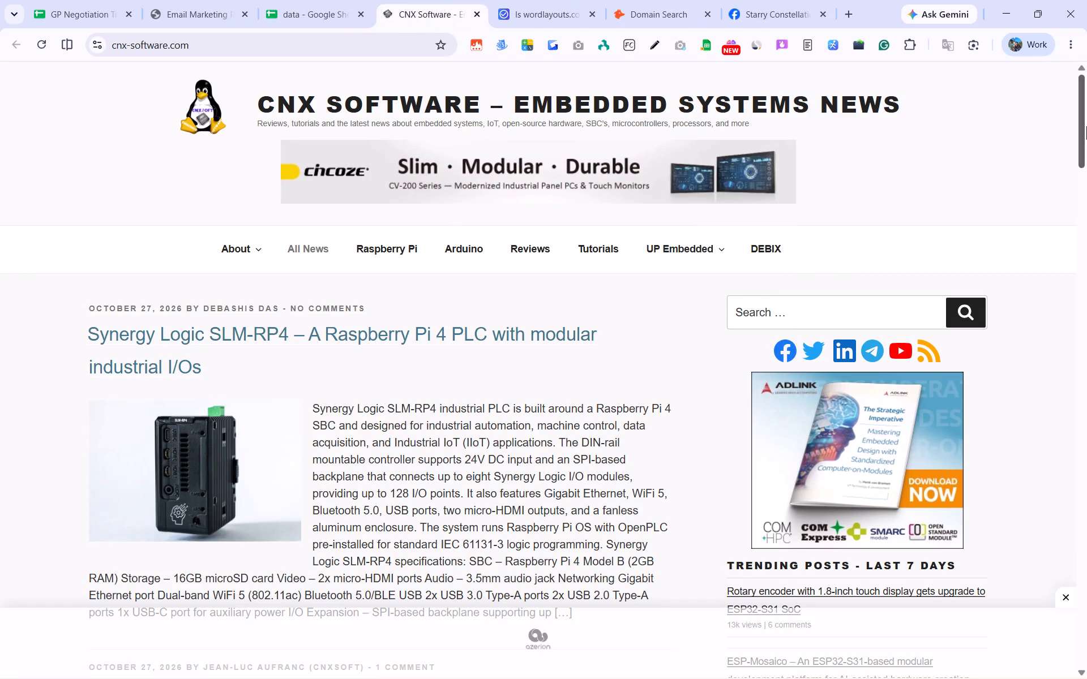
left_click_drag(1086, 126, 1086, 678)
scroll(450, 581, "down", 5)
left_click(317, 588)
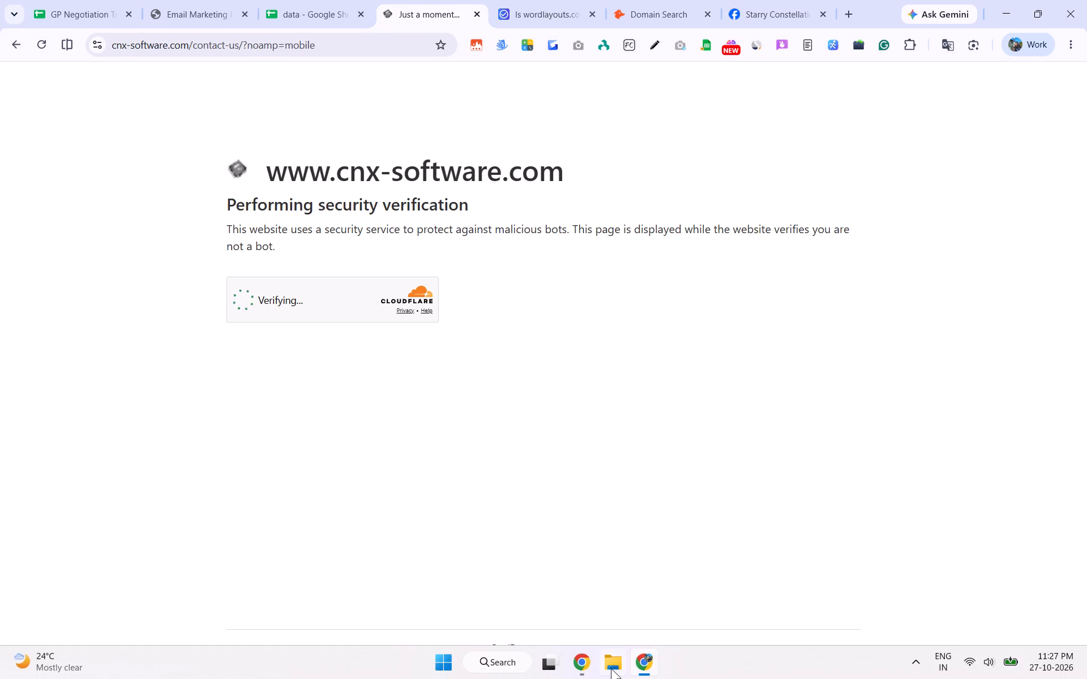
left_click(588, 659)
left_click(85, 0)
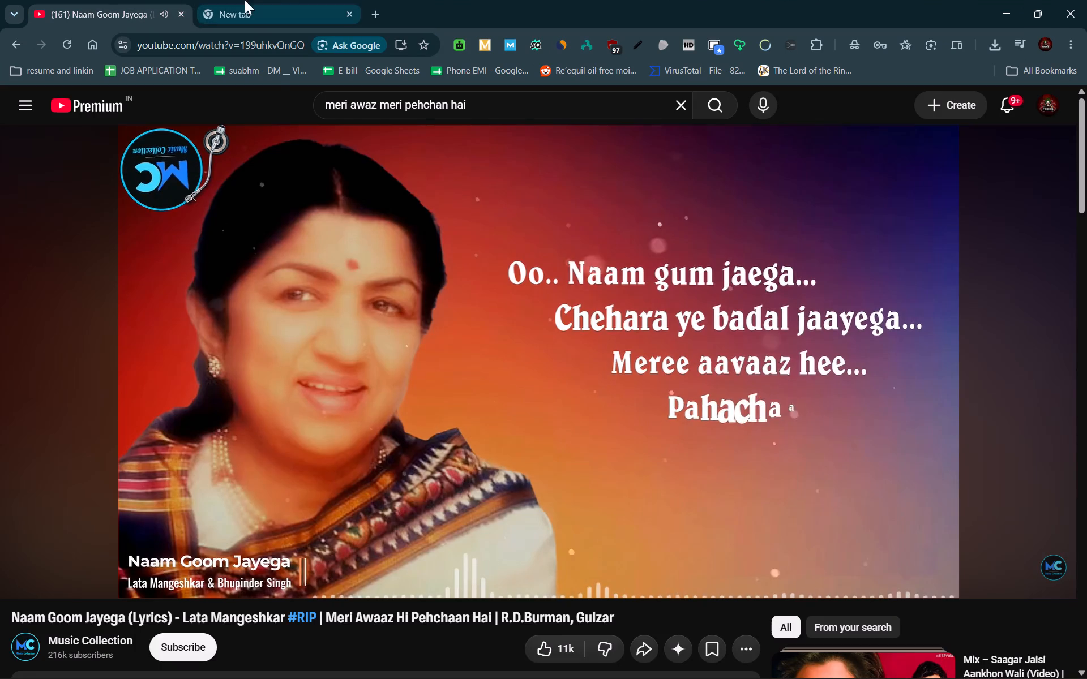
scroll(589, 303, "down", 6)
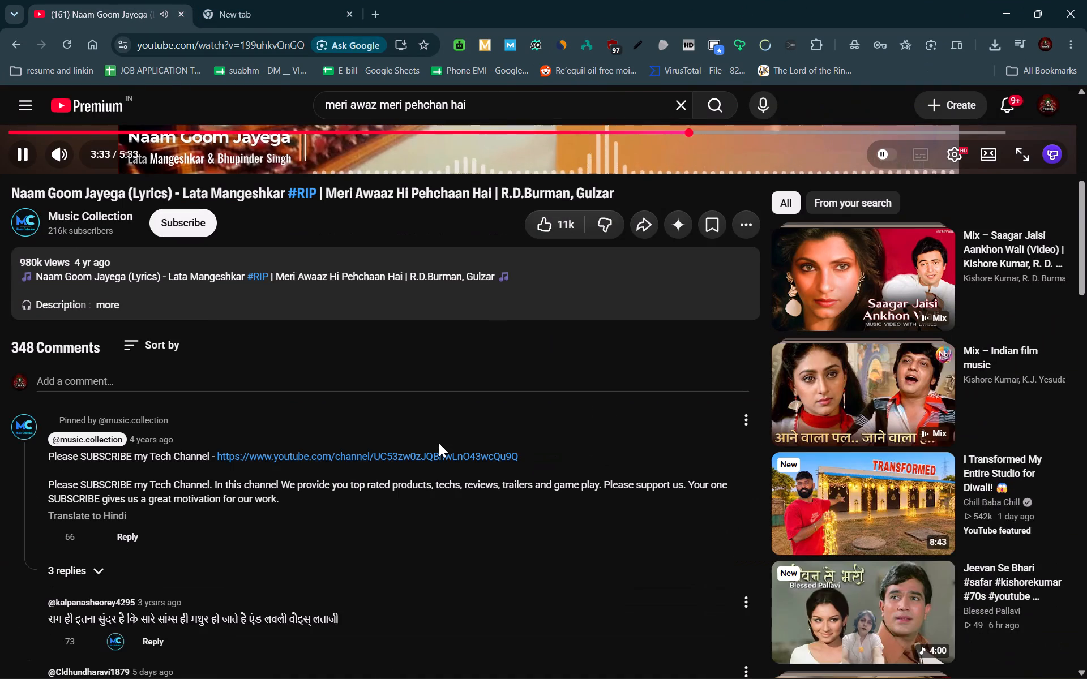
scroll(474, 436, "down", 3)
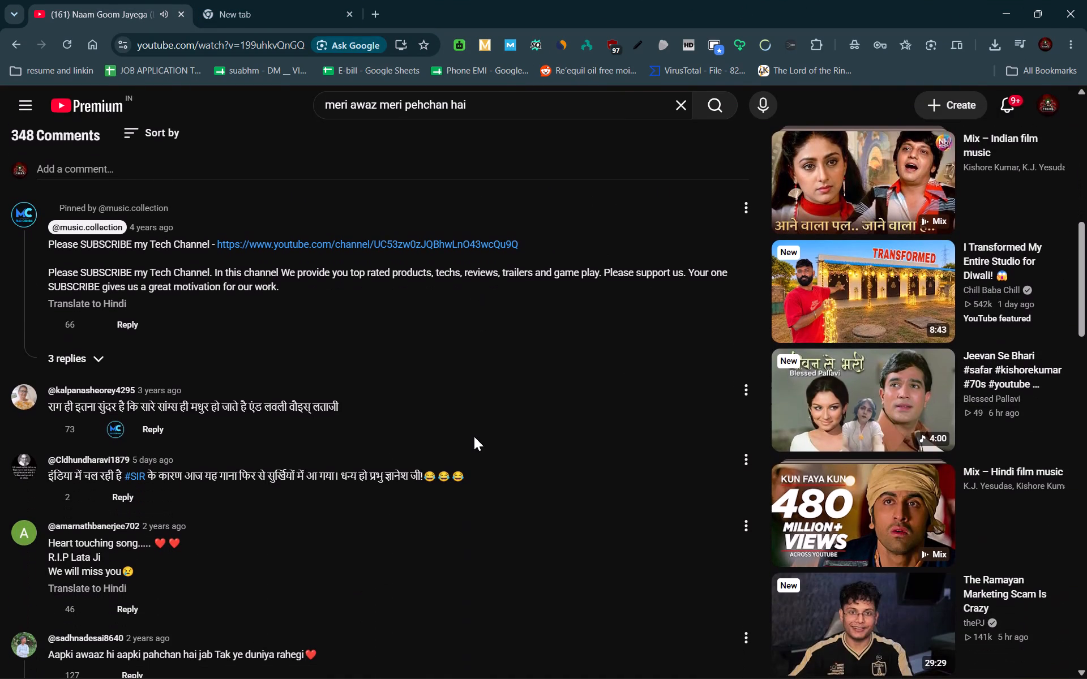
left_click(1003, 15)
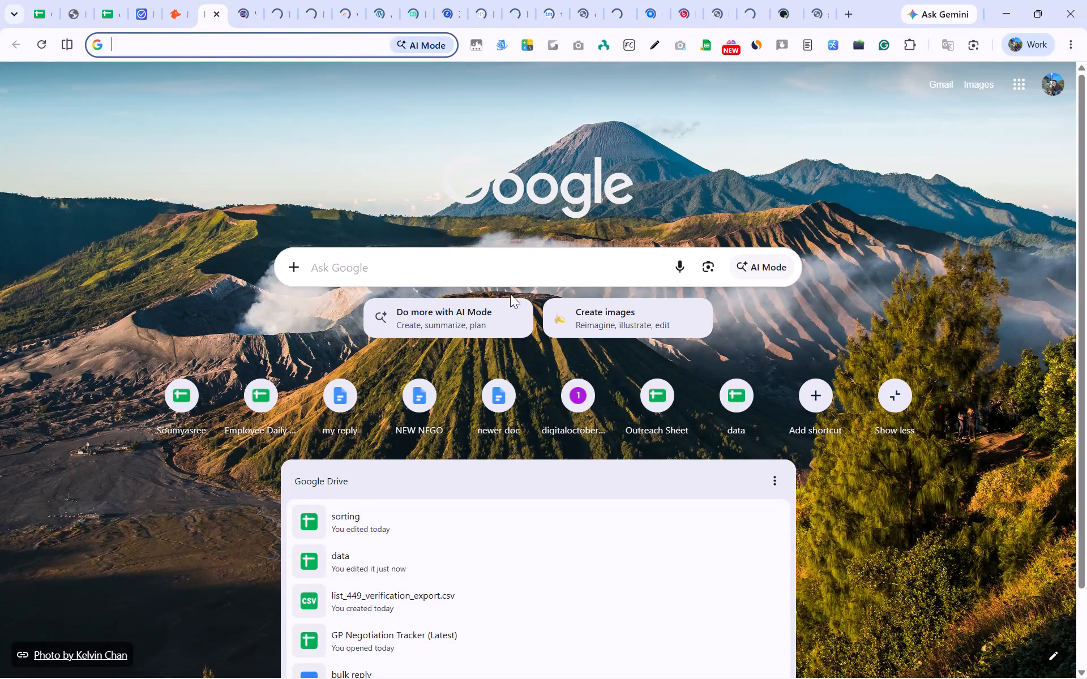
Move the OnlineOrNot website checker tab and the Hunter tab to the end of the open tabs.
left_click_drag(140, 10, 825, 19)
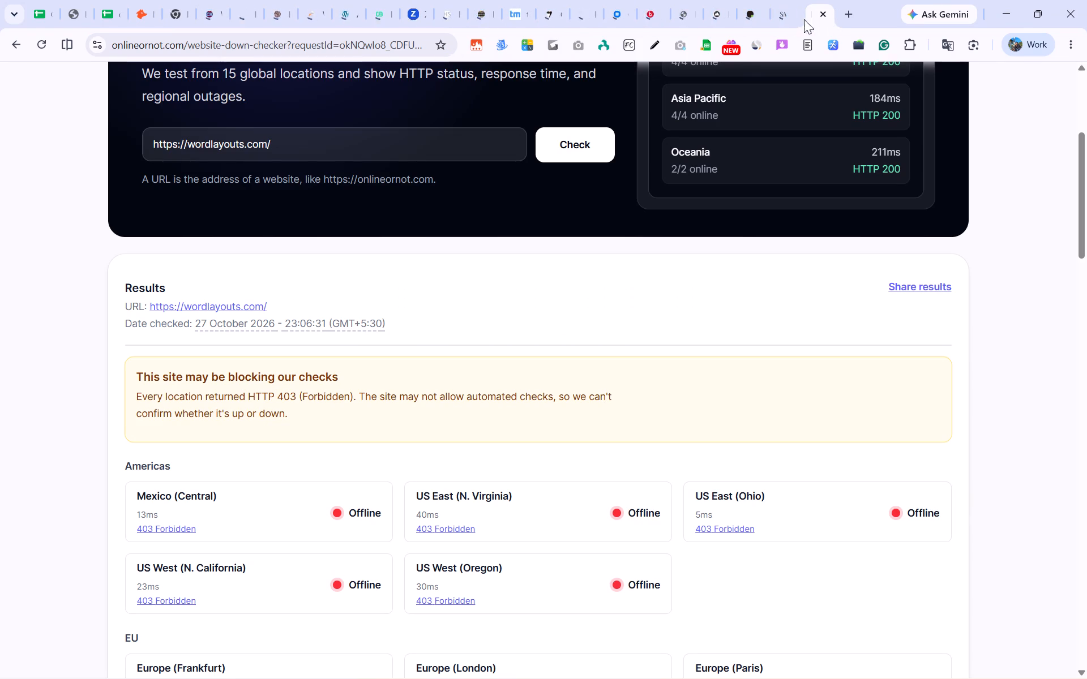
left_click_drag(132, 14, 765, 18)
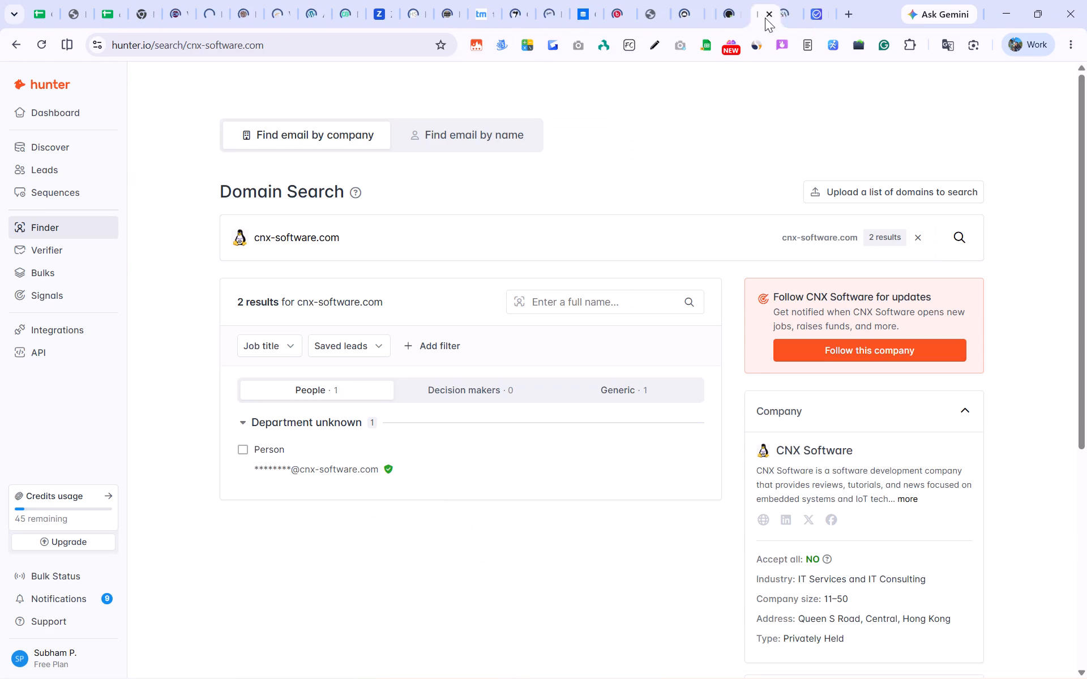
left_click_drag(765, 18, 799, 18)
Close the blank new tab and look over the claretandhugh.info homepage in the following tab.
left_click(148, 6)
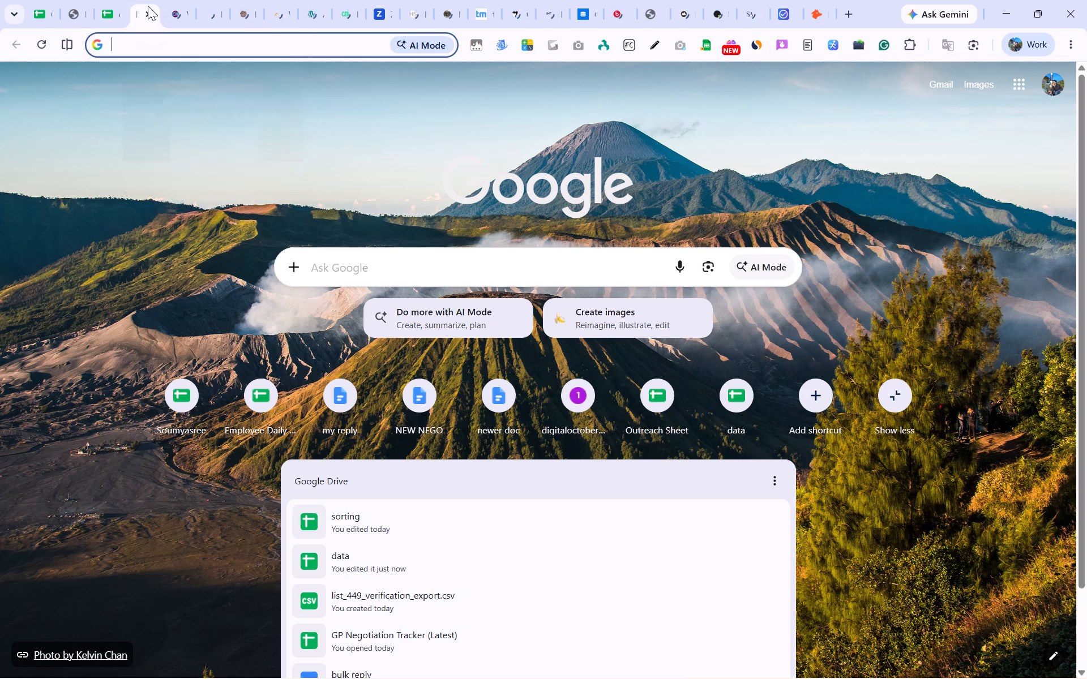
left_click(155, 15)
left_click(152, 15)
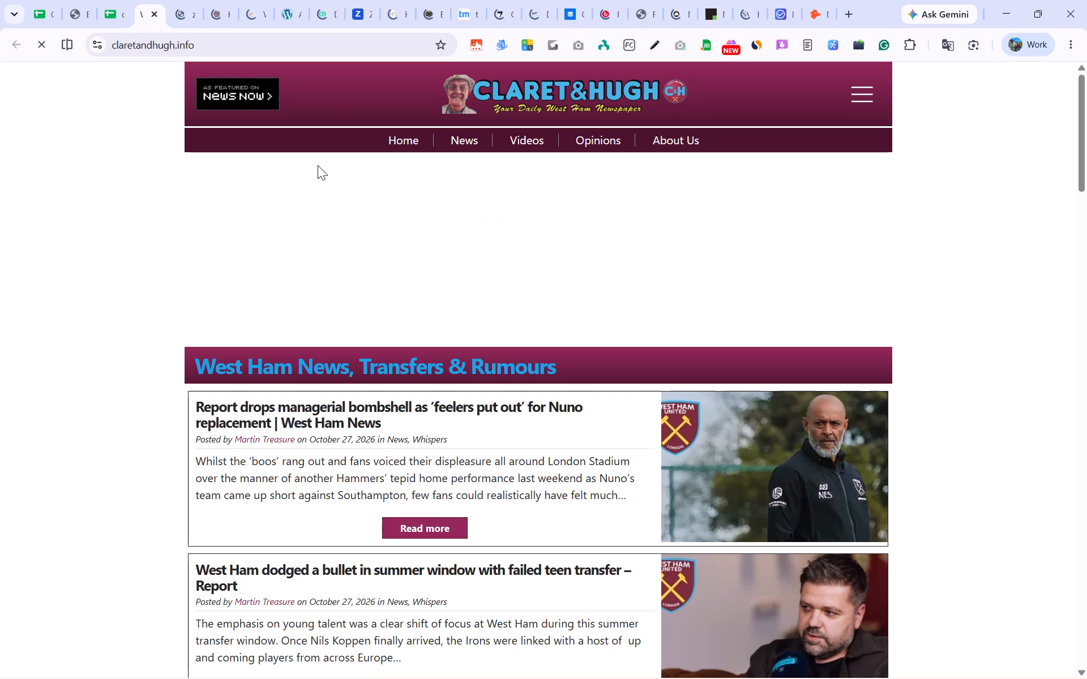